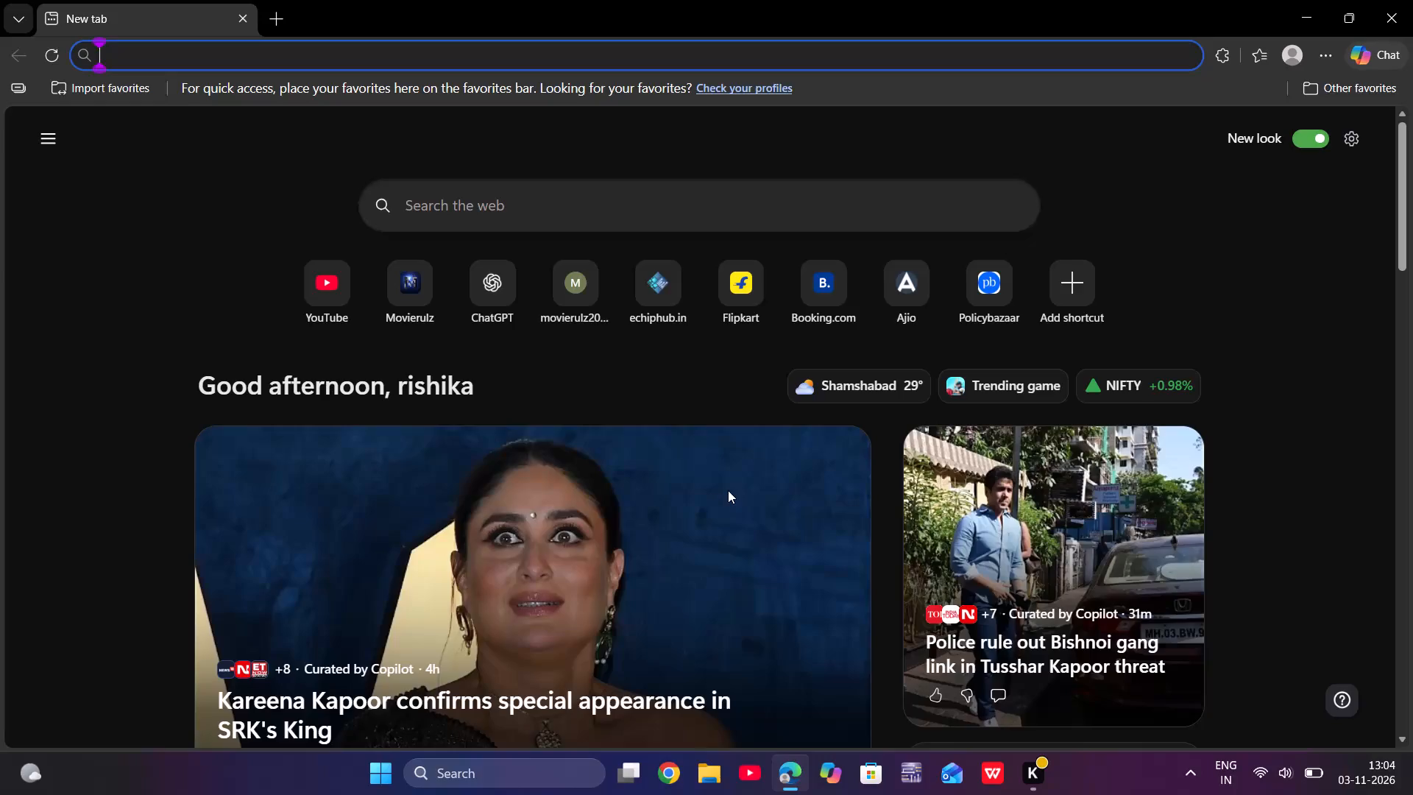
Start a web search on the new tab page with a query beginning with "o".
click(484, 228)
click(470, 208)
key(o)
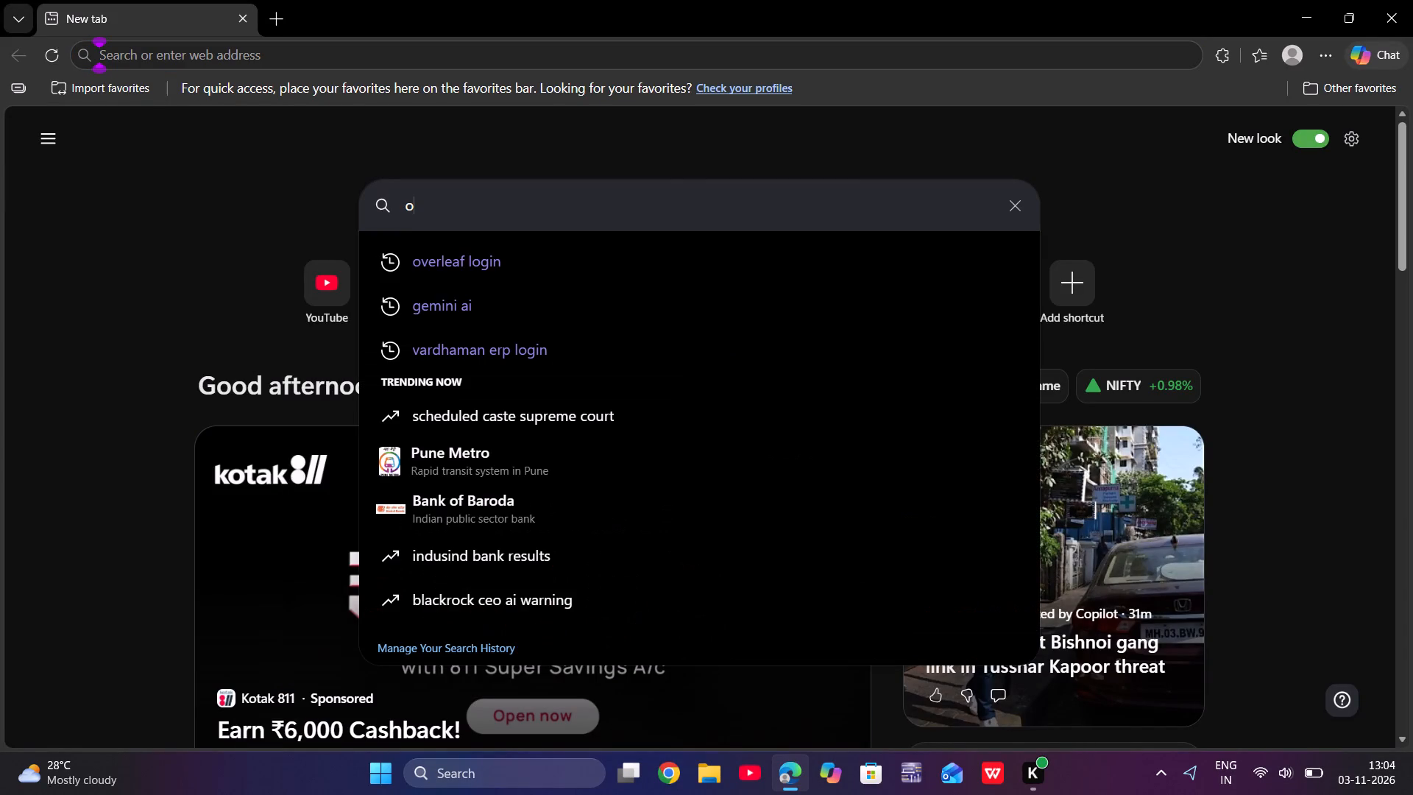
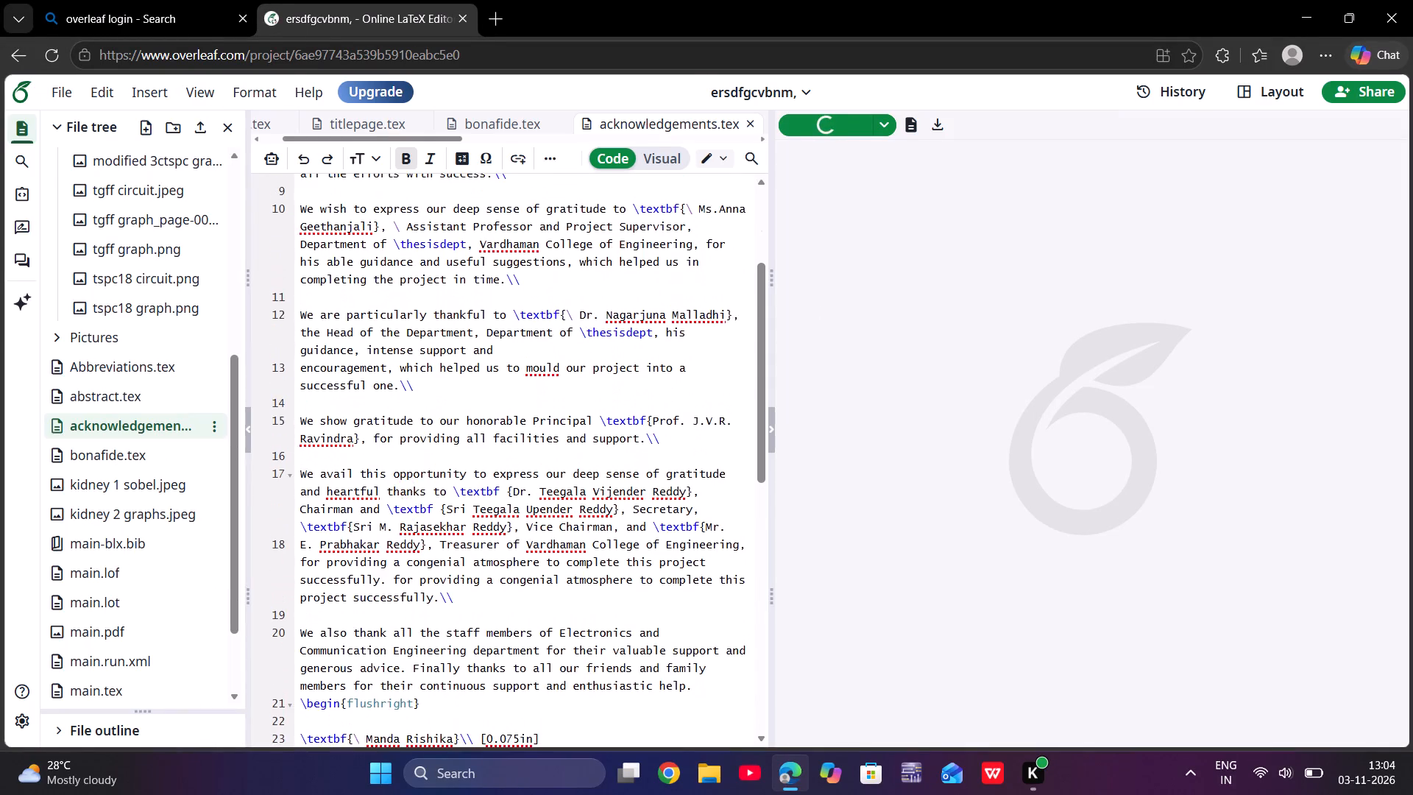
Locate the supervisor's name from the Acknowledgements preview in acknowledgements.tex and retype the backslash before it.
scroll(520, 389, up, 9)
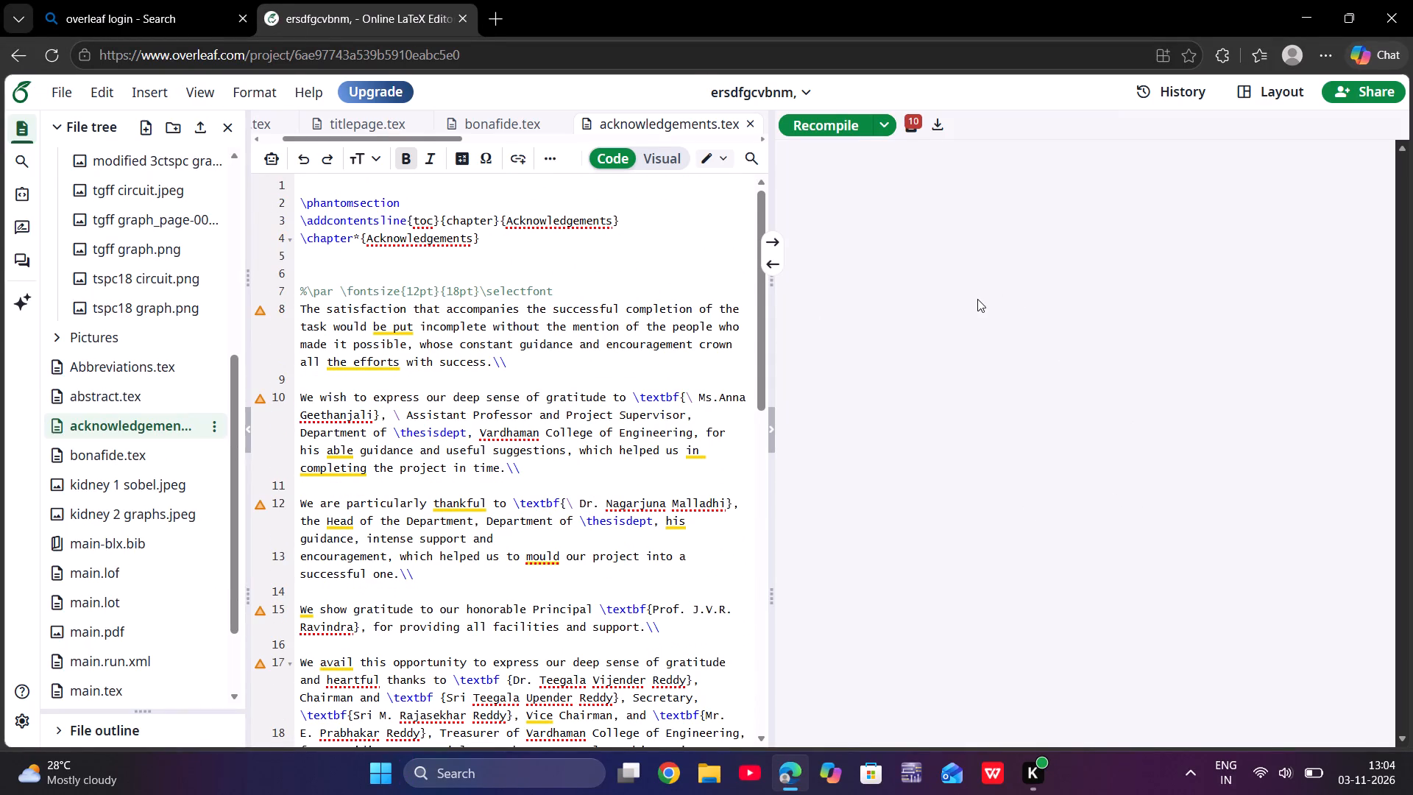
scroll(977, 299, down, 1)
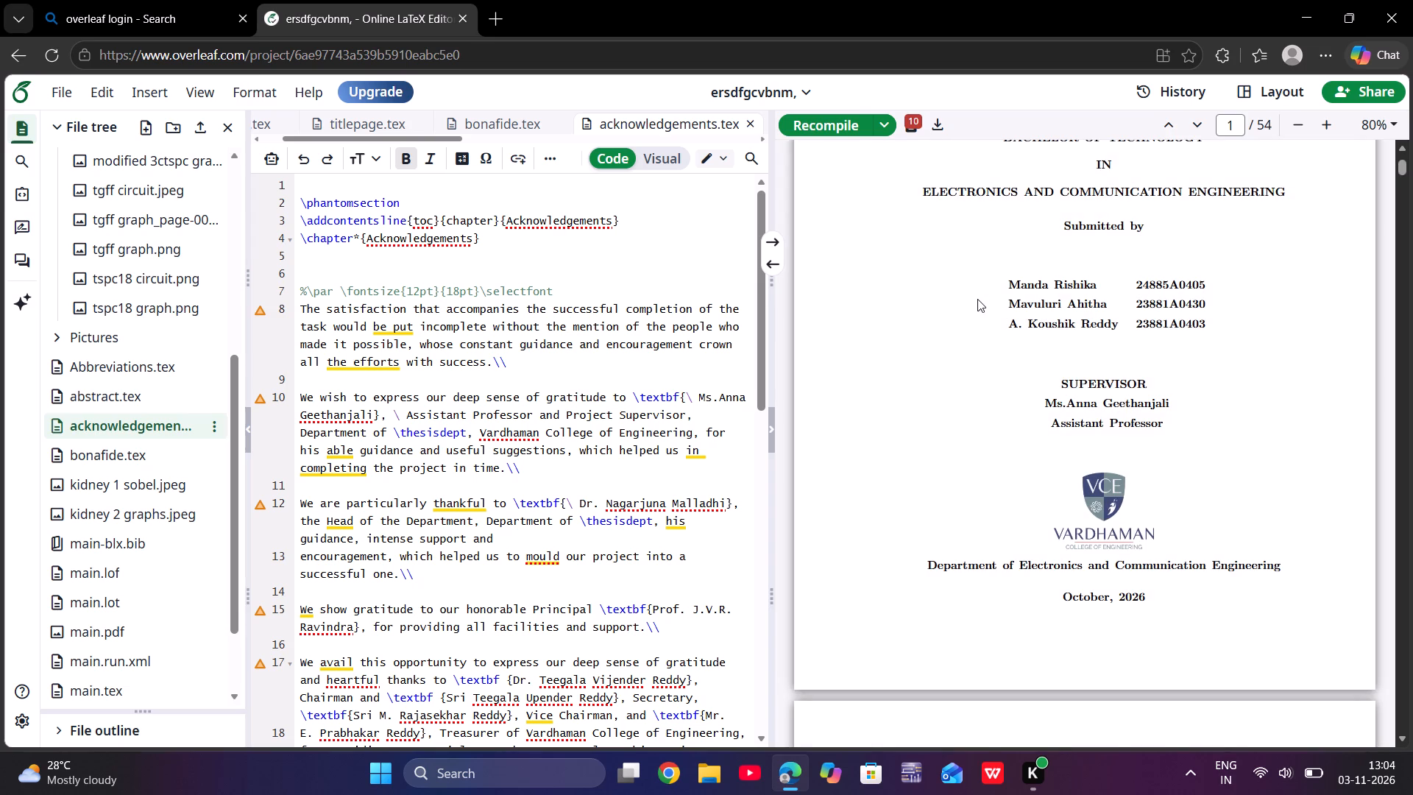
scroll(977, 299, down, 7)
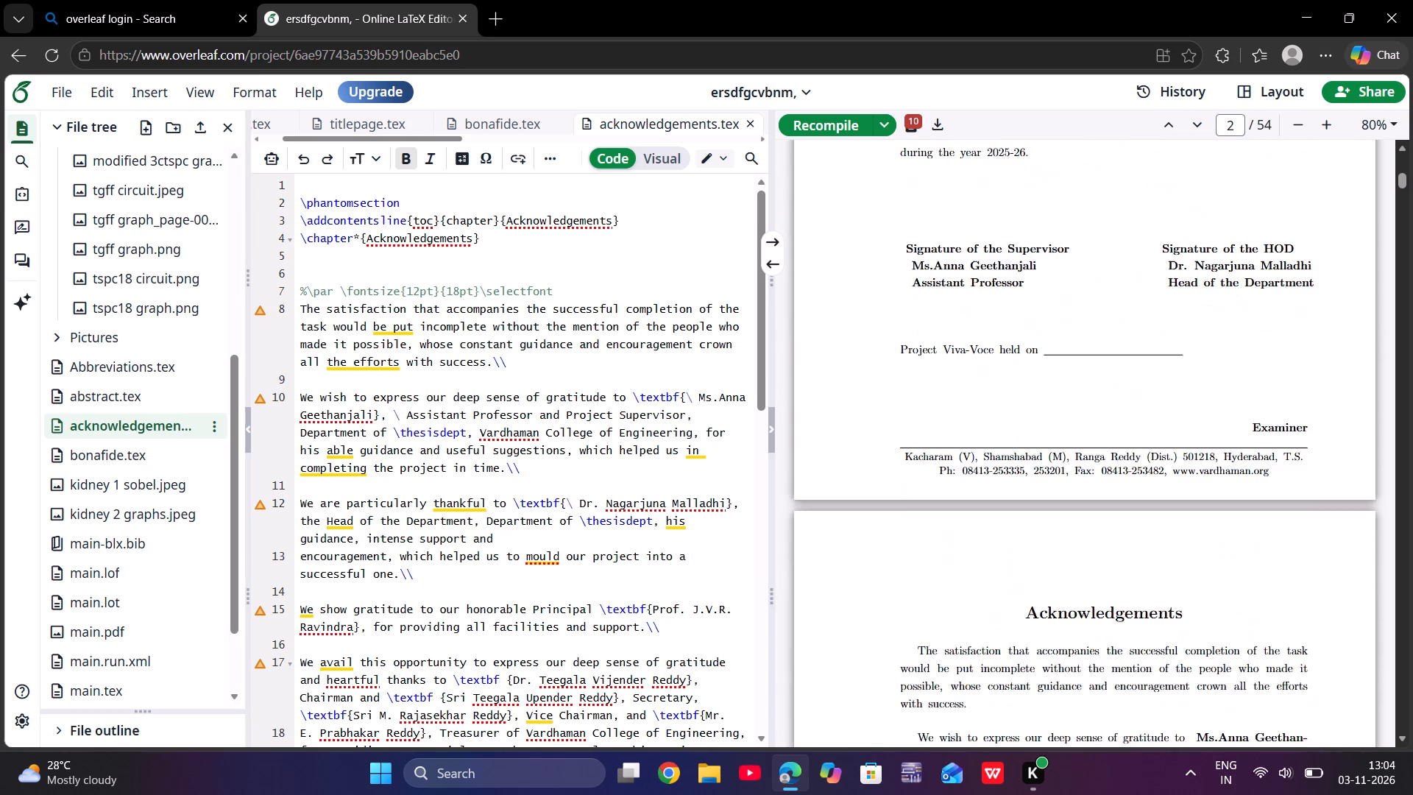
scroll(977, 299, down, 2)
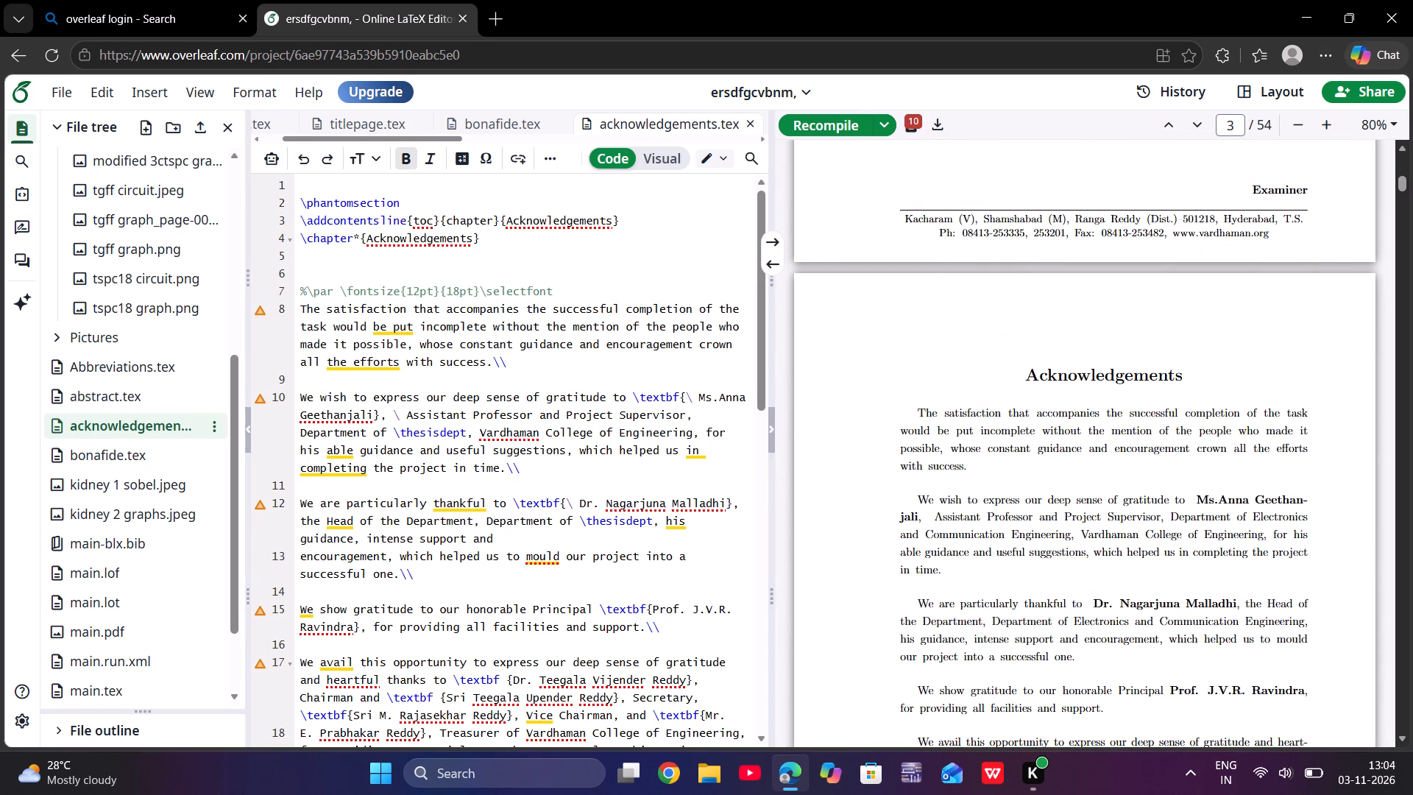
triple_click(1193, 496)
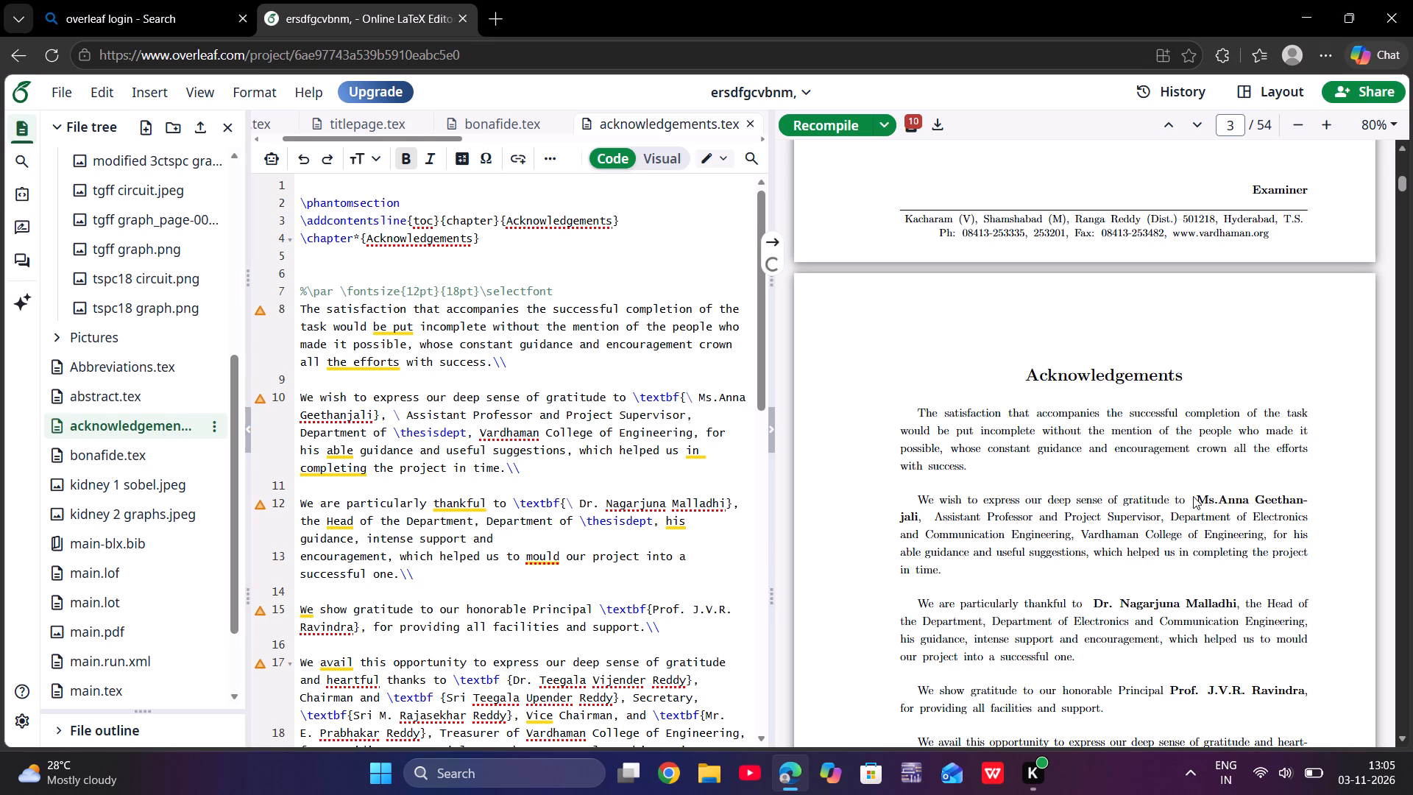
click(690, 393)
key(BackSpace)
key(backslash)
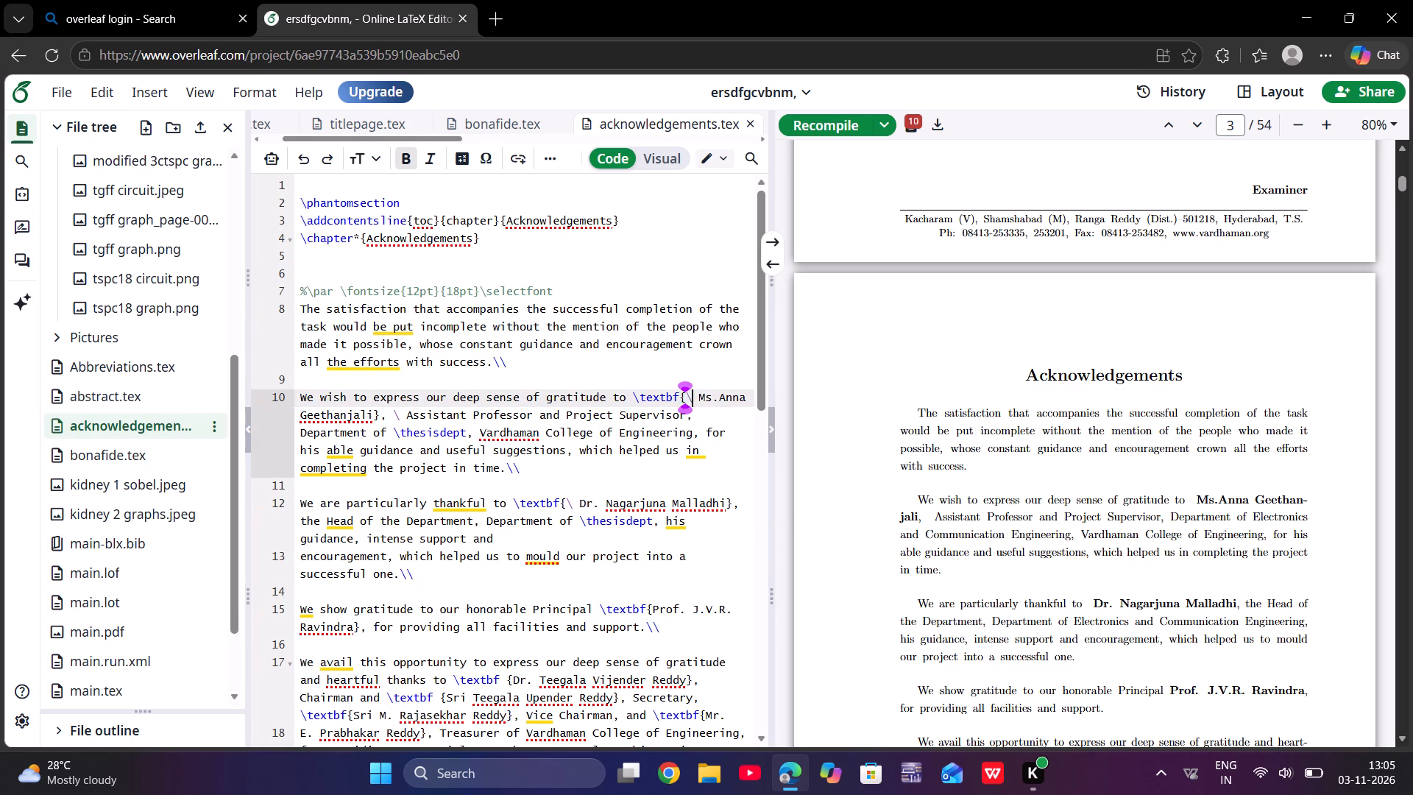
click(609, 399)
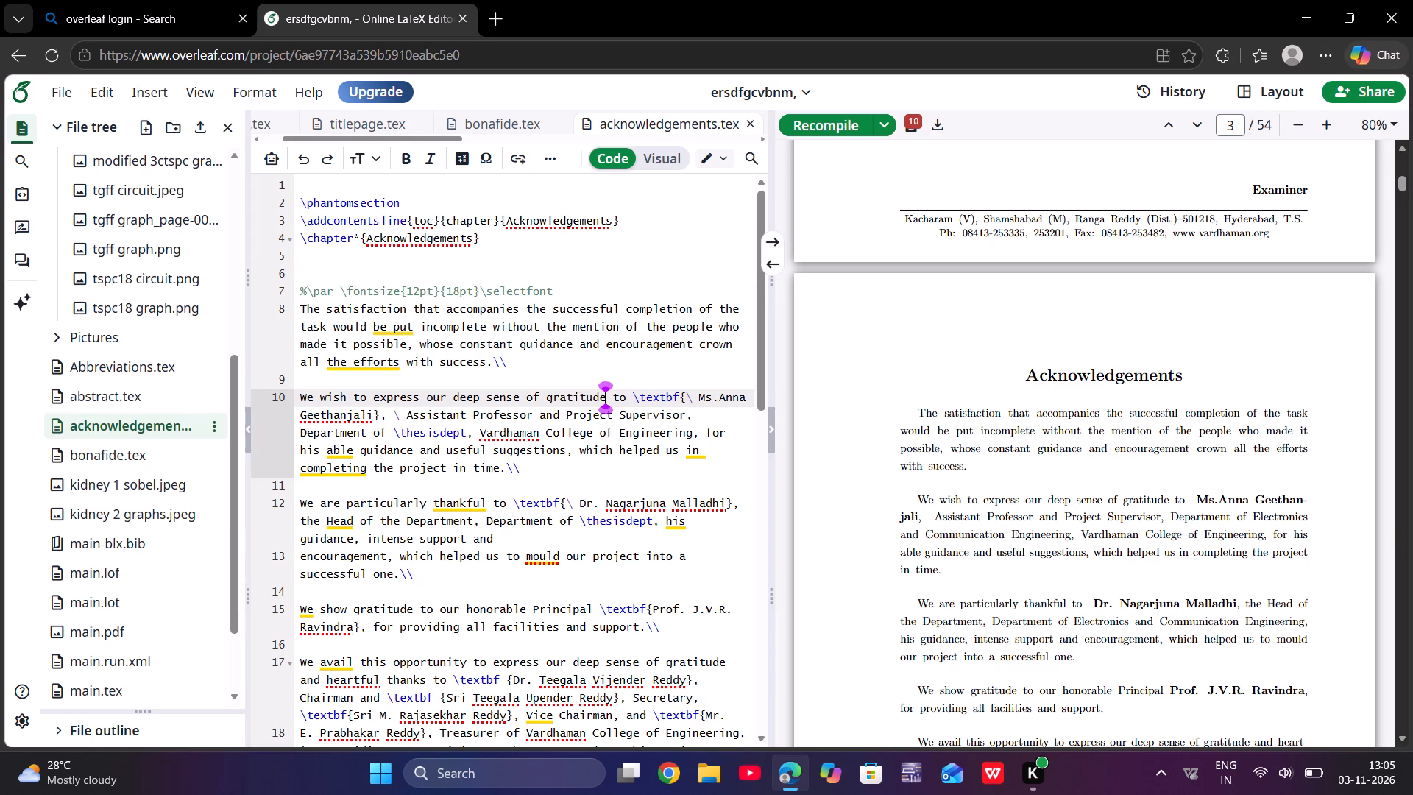
Delete the "Project Viva-Voce held on" line and the \noindent above it from bonafide.tex.
scroll(542, 643, down, 4)
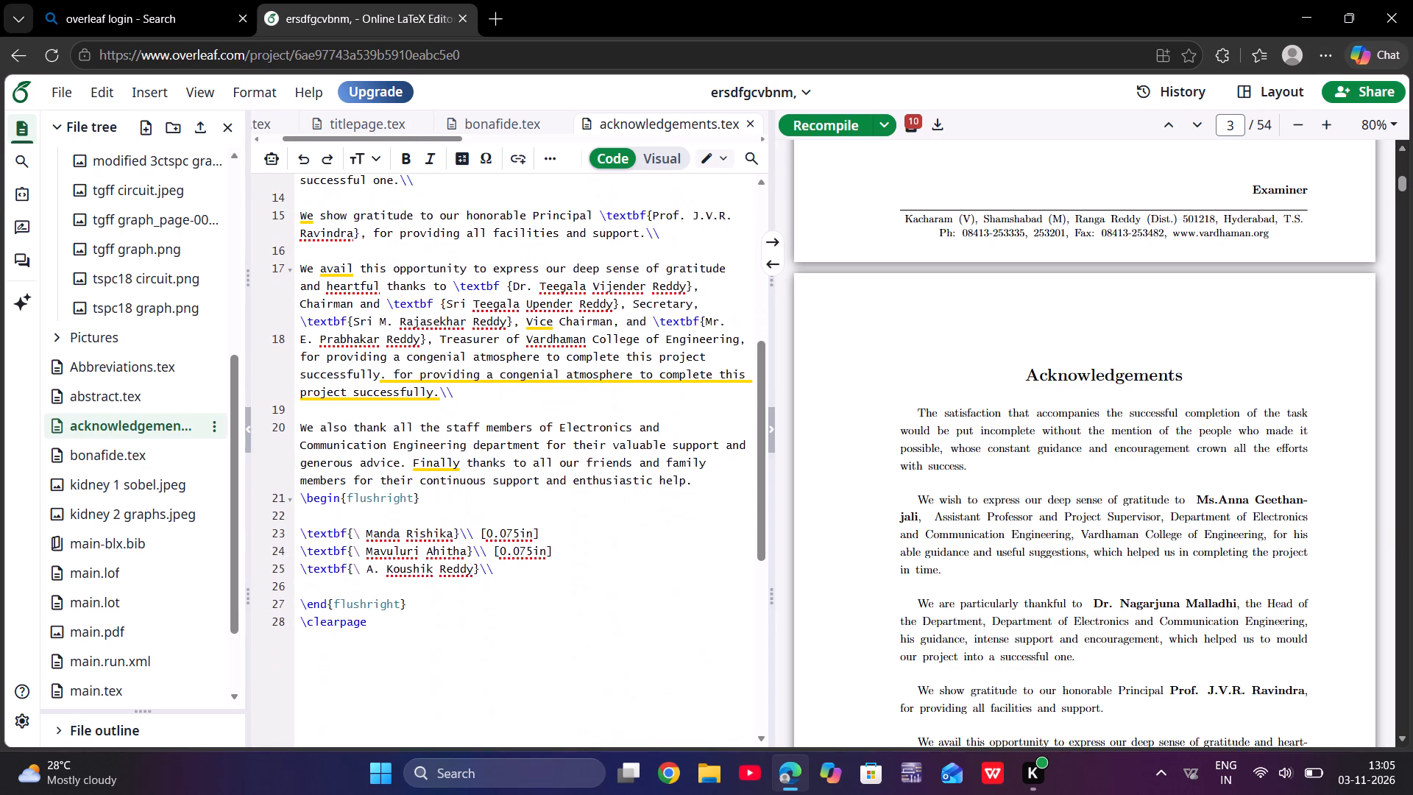
scroll(761, 596, down, 3)
scroll(761, 596, up, 5)
scroll(1048, 513, up, 3)
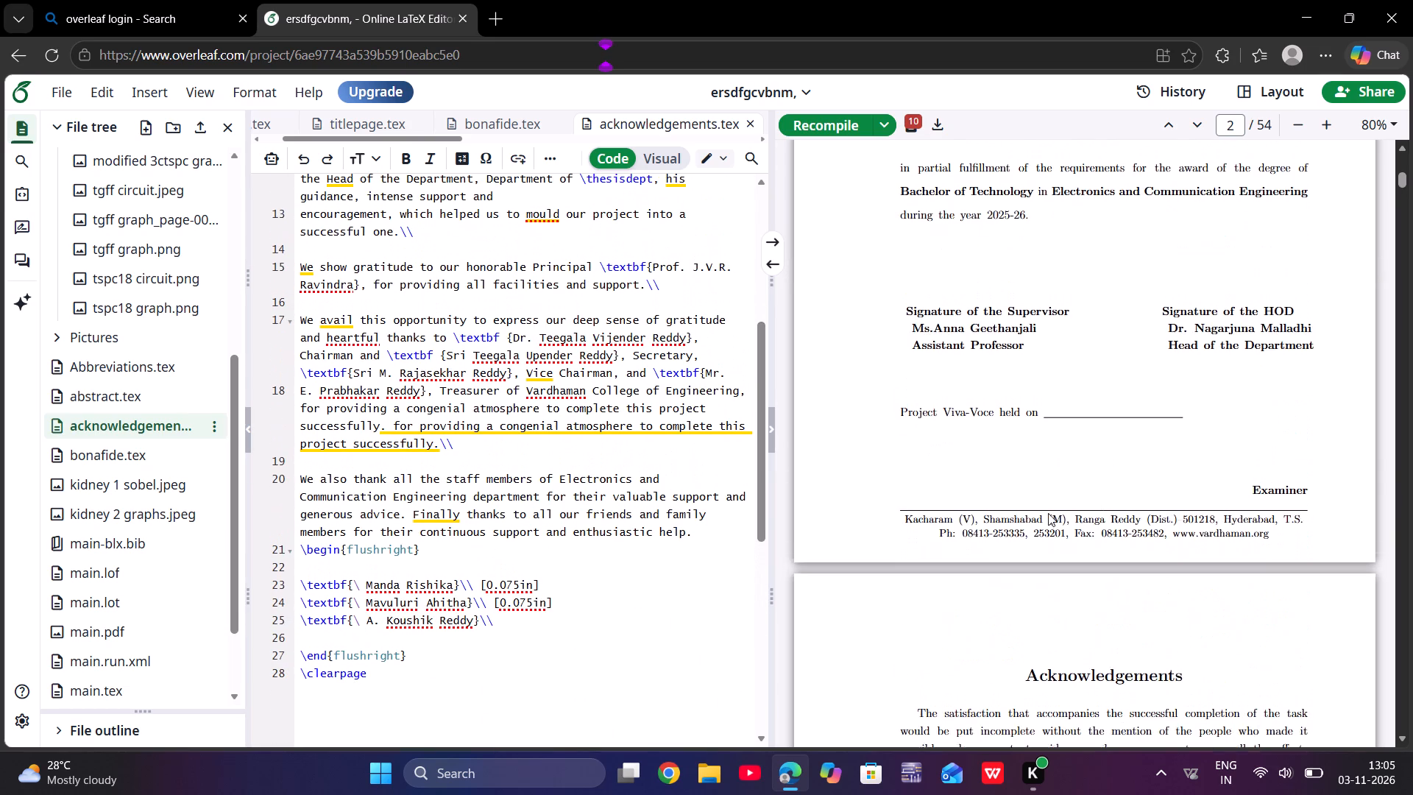
scroll(1048, 513, down, 1)
triple_click(974, 365)
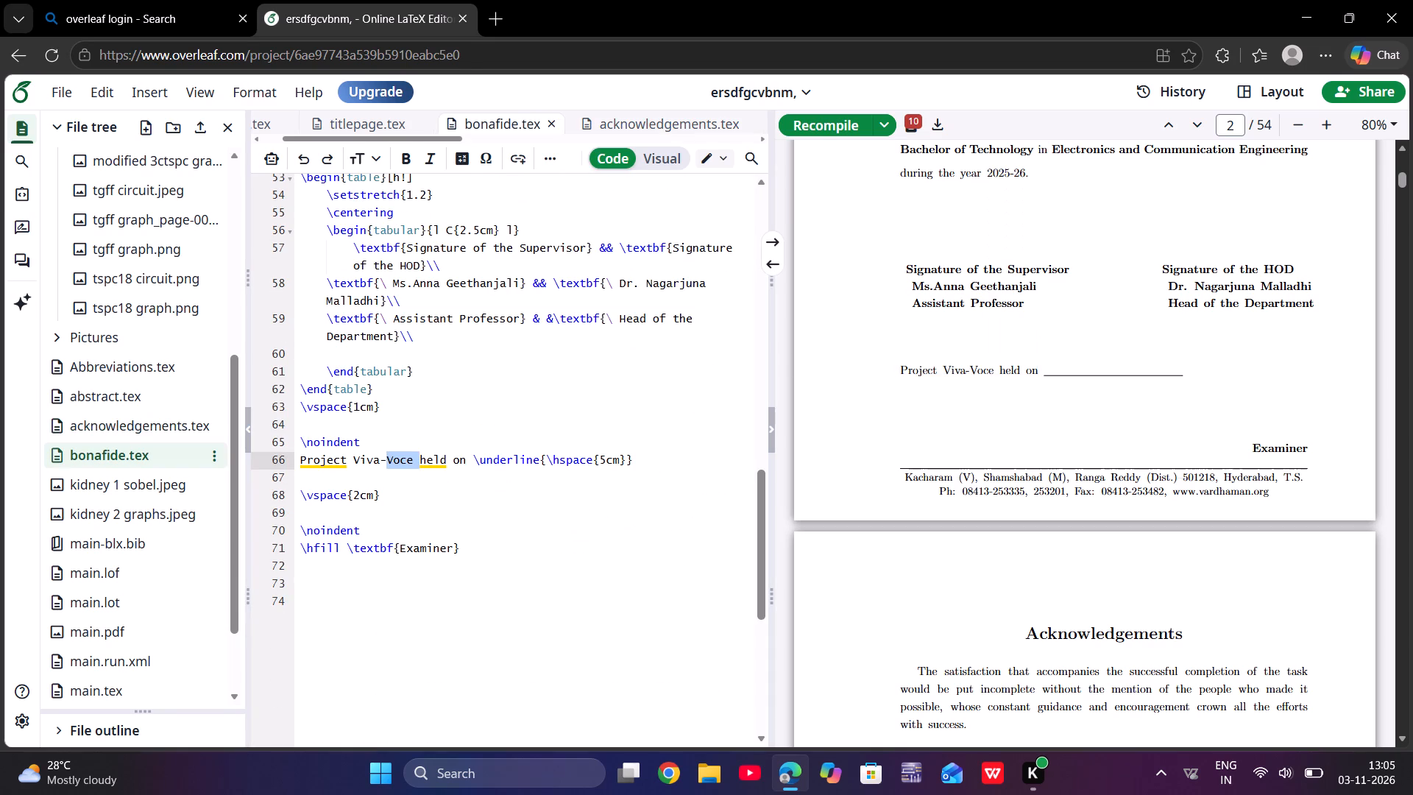
drag(299, 446, 404, 446)
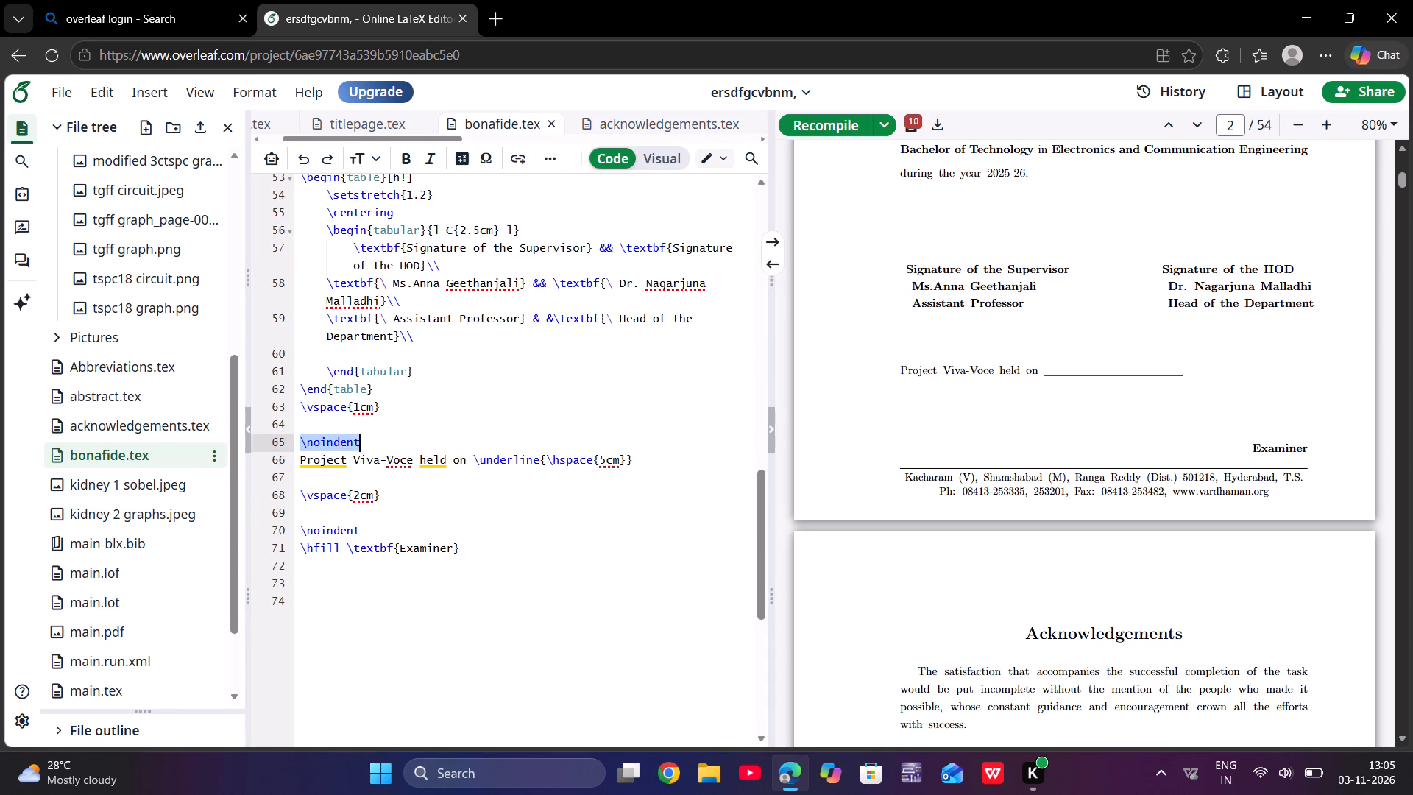
drag(404, 446, 658, 467)
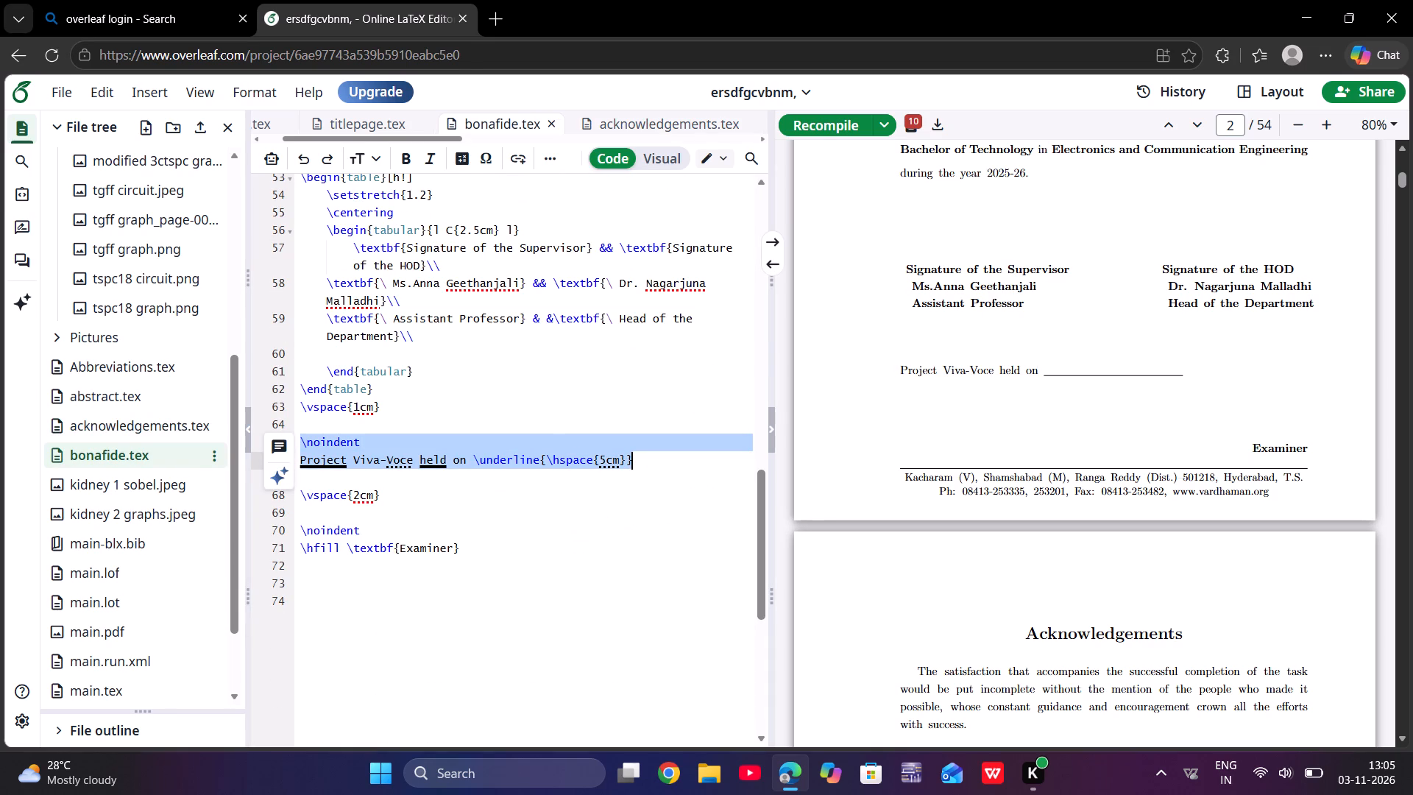
key(Delete)
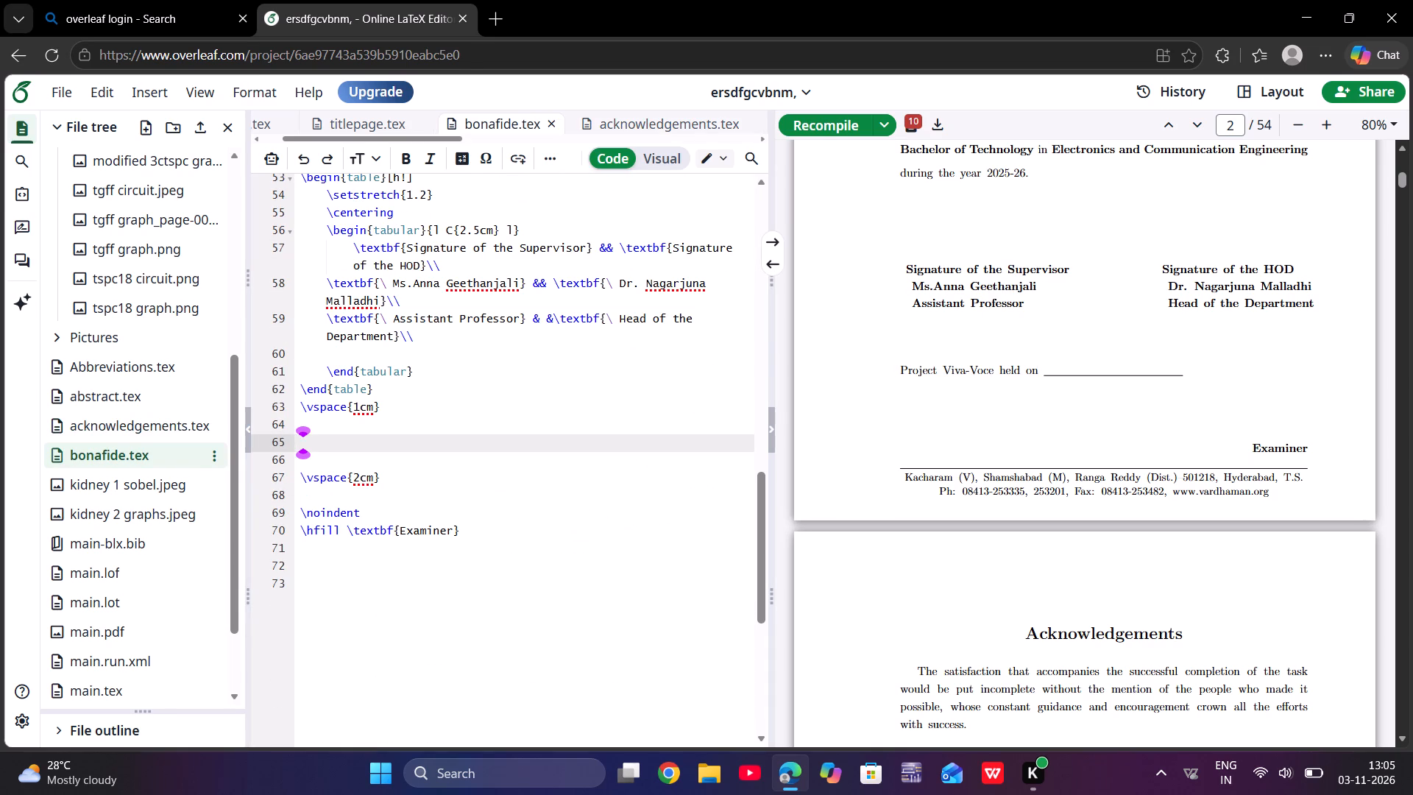
Change the year in the certificate's degree sentence in bonafide.tex to 2026-27.
scroll(860, 419, down, 3)
scroll(860, 419, up, 1)
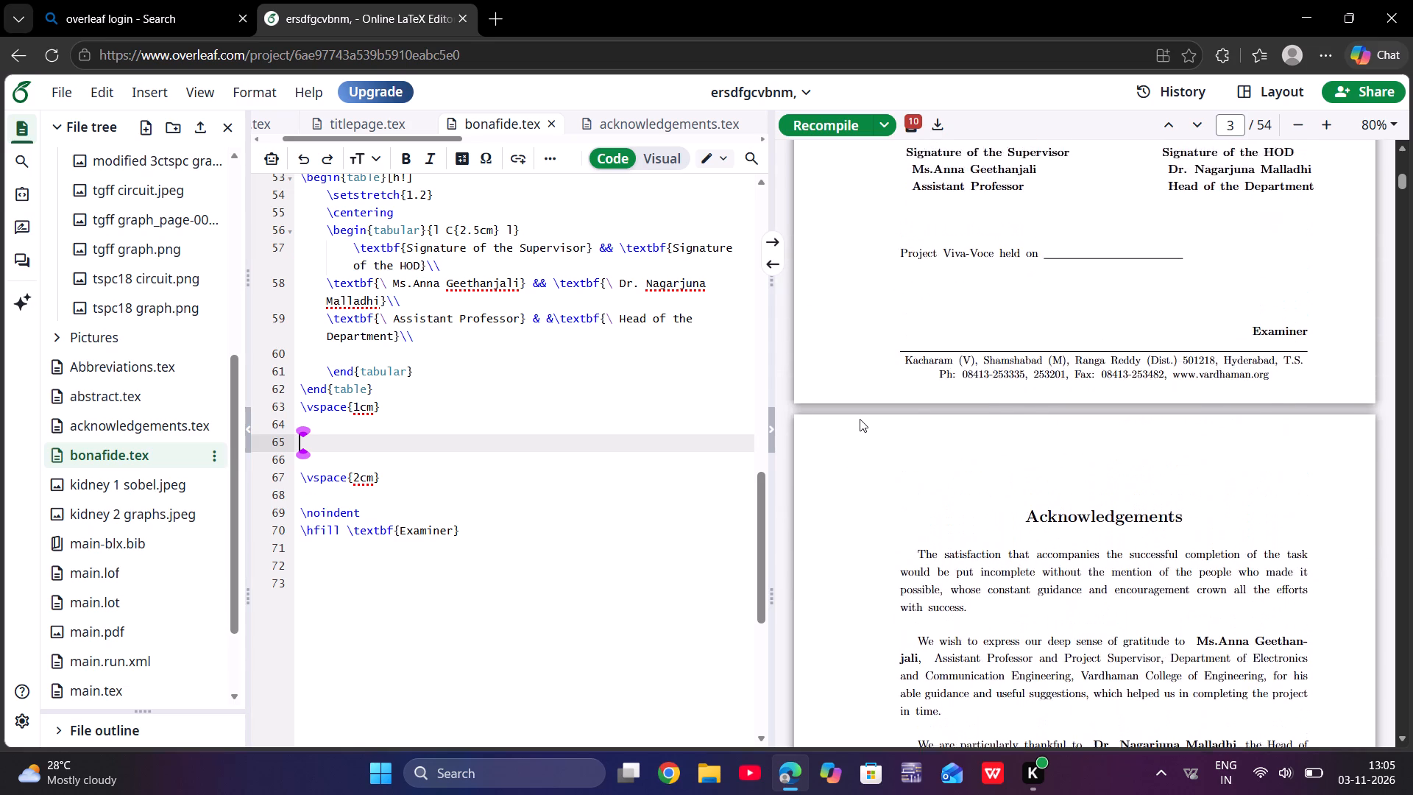
scroll(860, 419, up, 2)
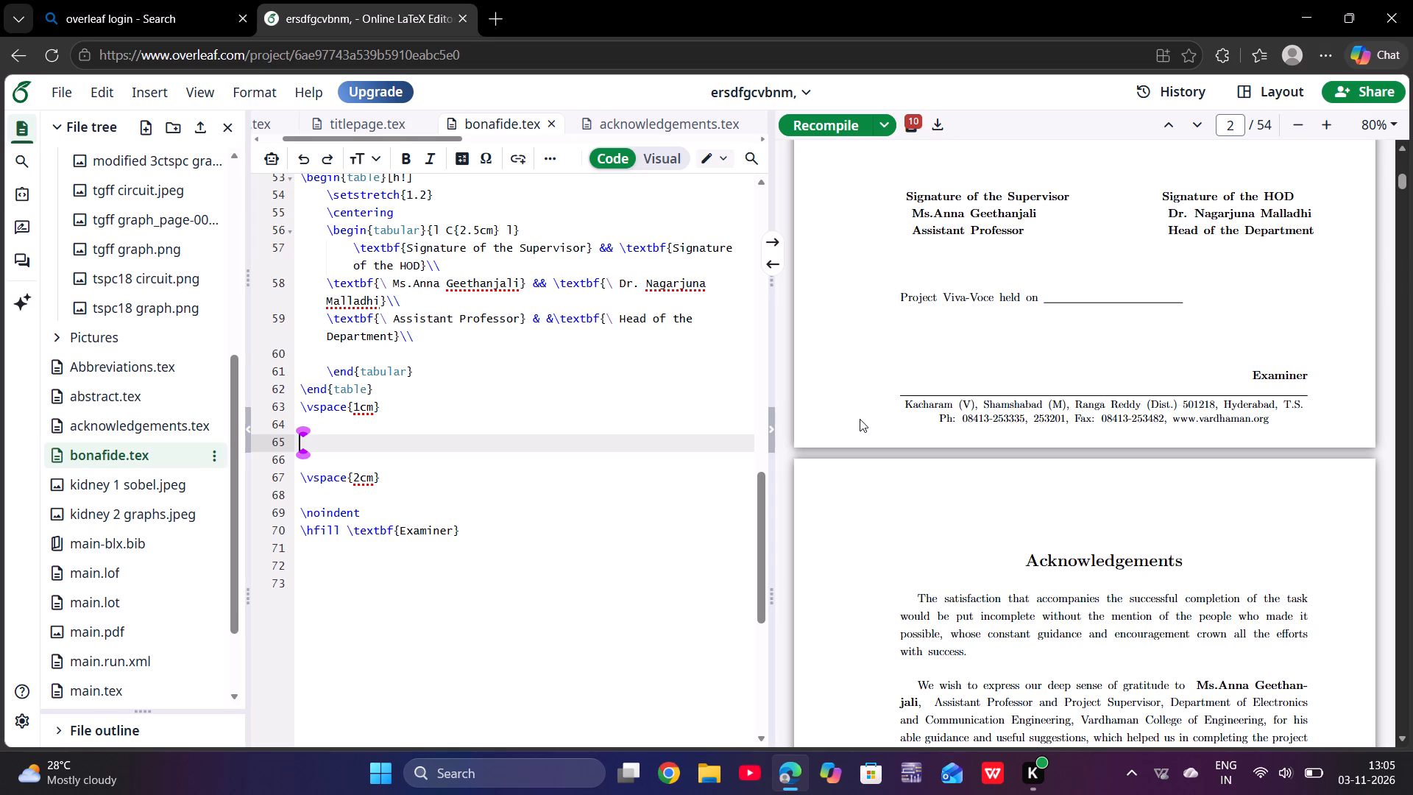
scroll(1061, 375, up, 2)
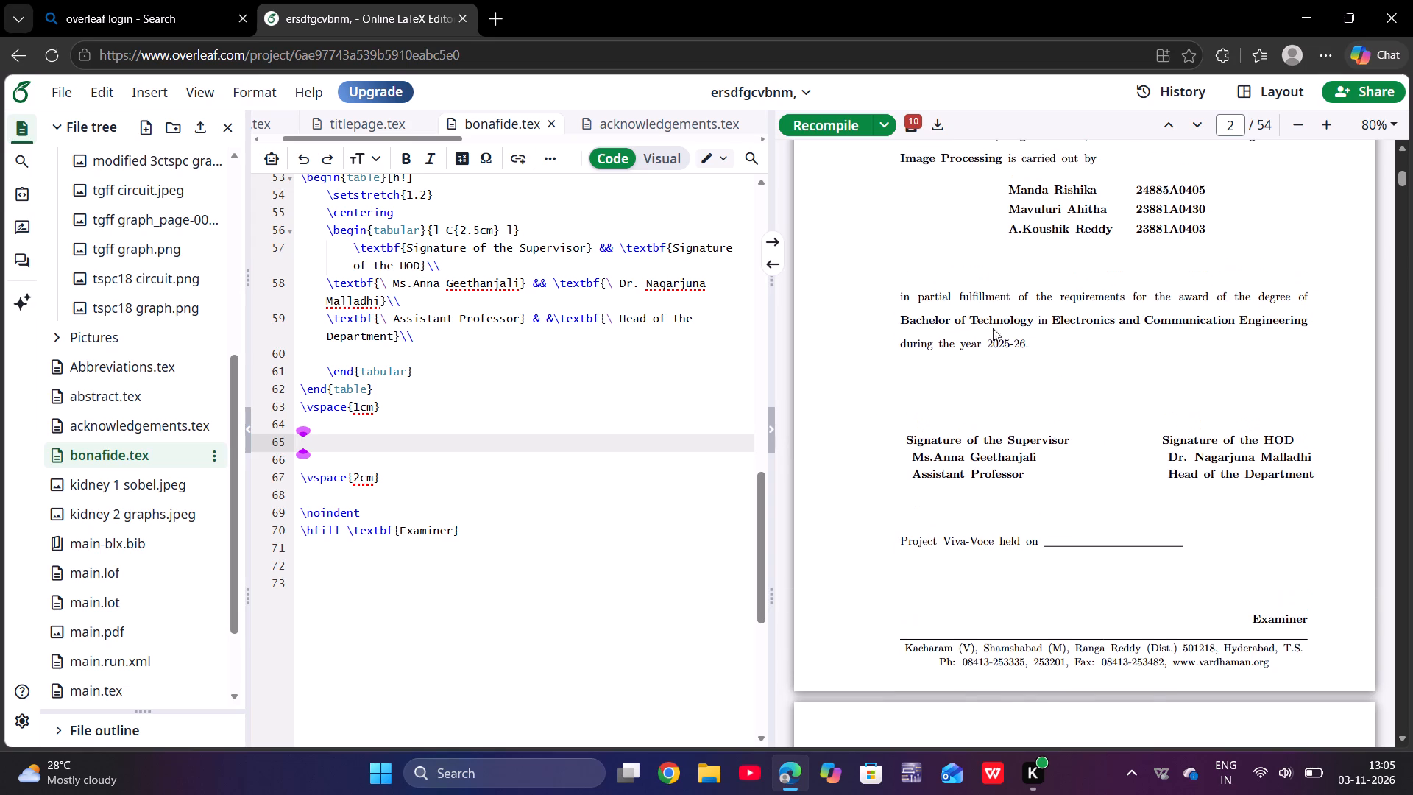
double_click(990, 343)
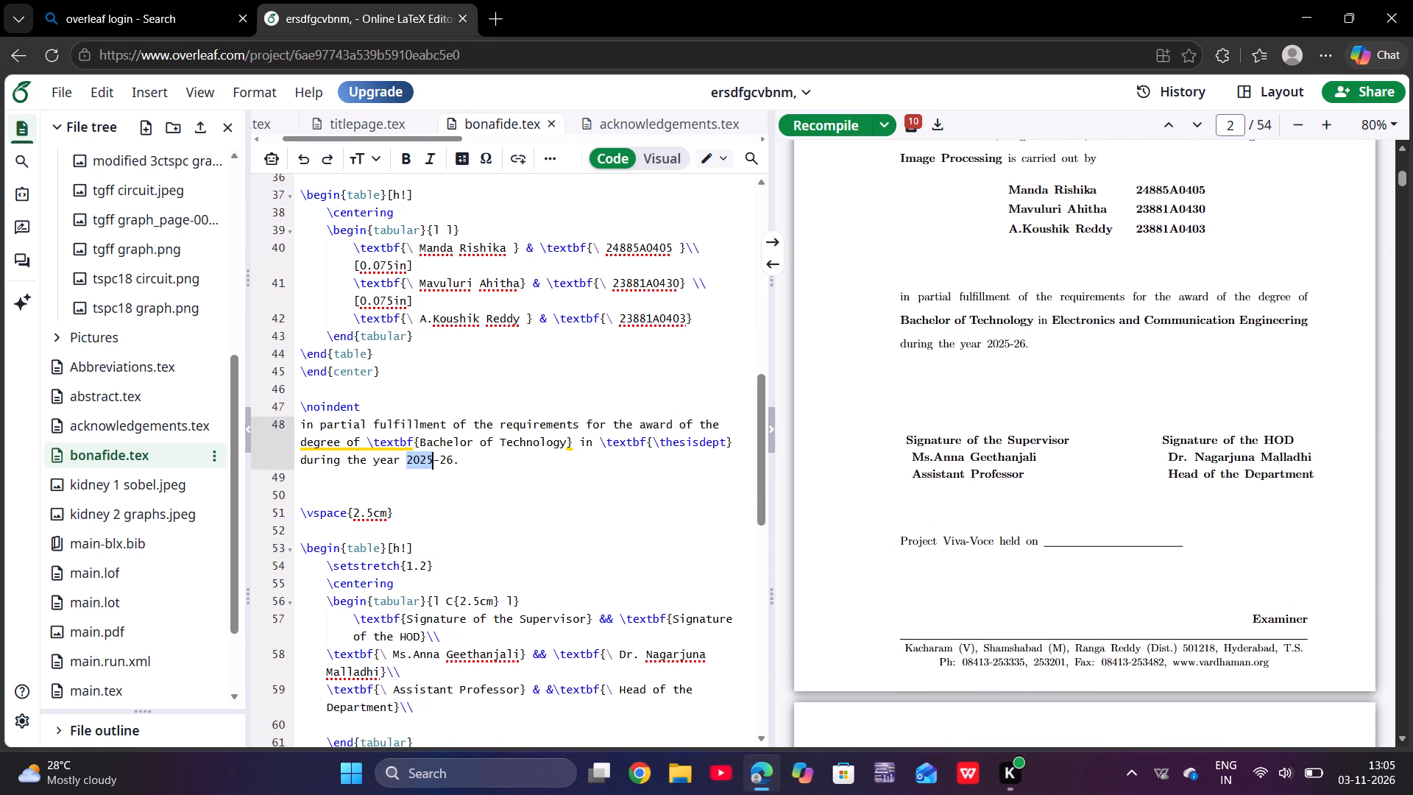
key(BackSpace)
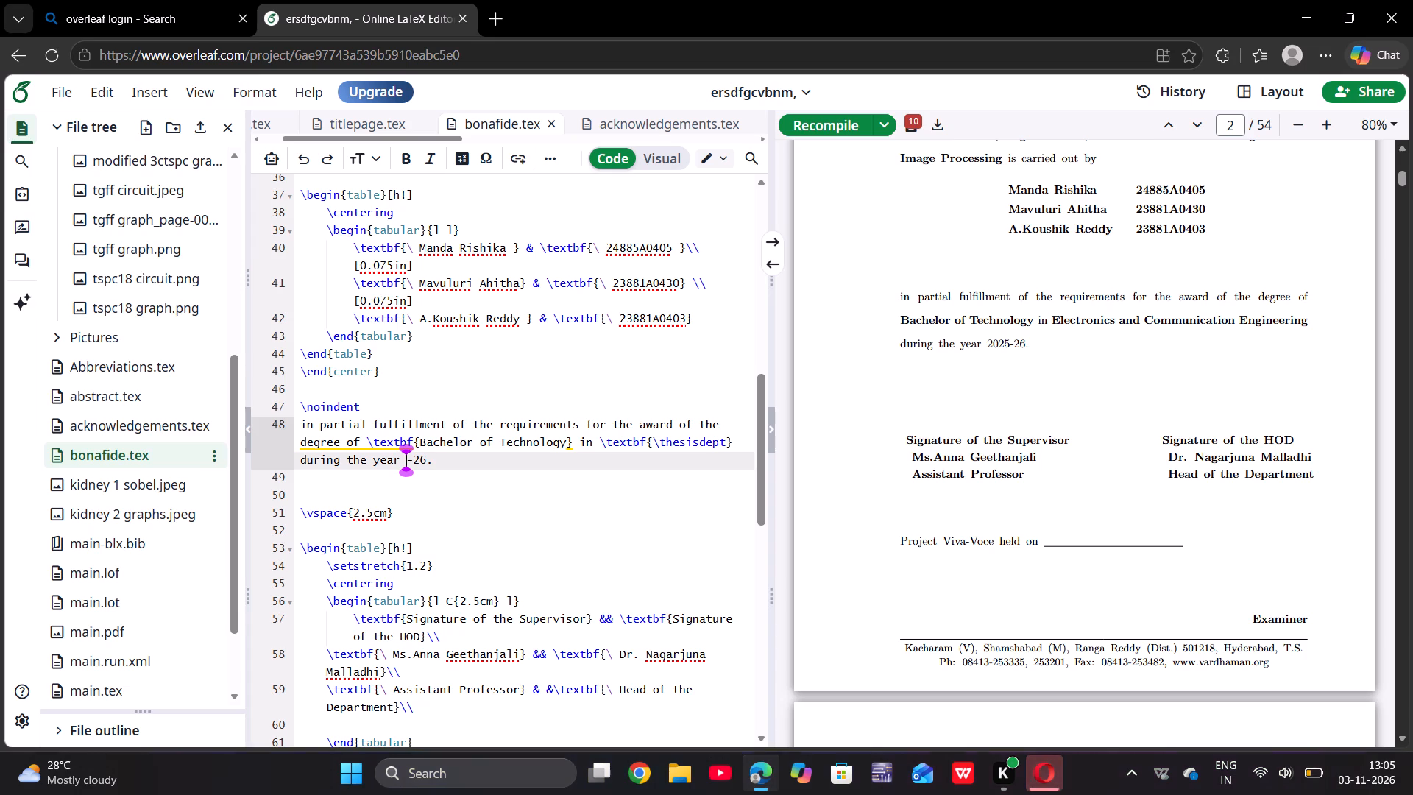
text(2026)
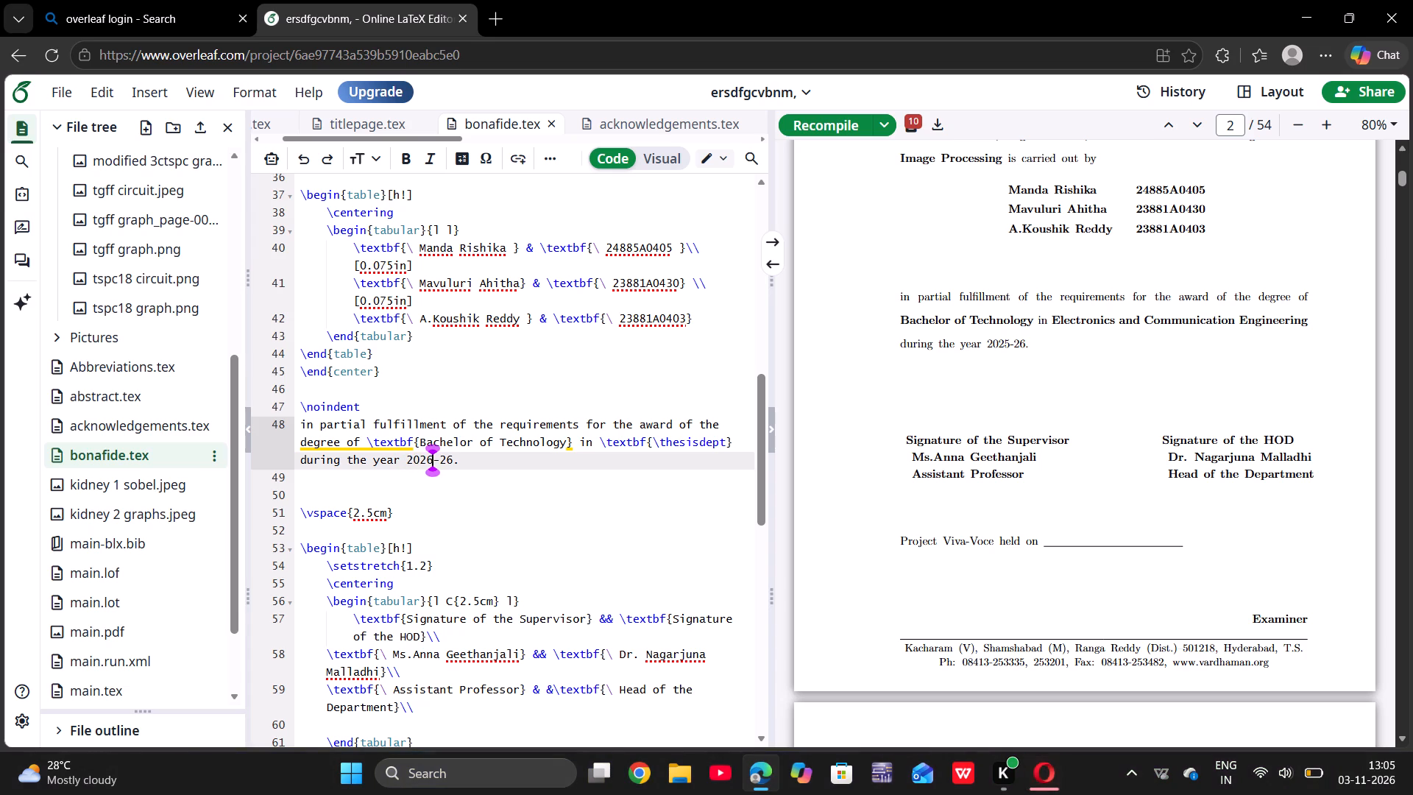
double_click(461, 459)
key(BackSpace)
key(BackSpace)
text(7.)
Review the title page, certificate and acknowledgements in the PDF preview for further corrections.
scroll(461, 459, up, 1)
scroll(820, 392, up, 1)
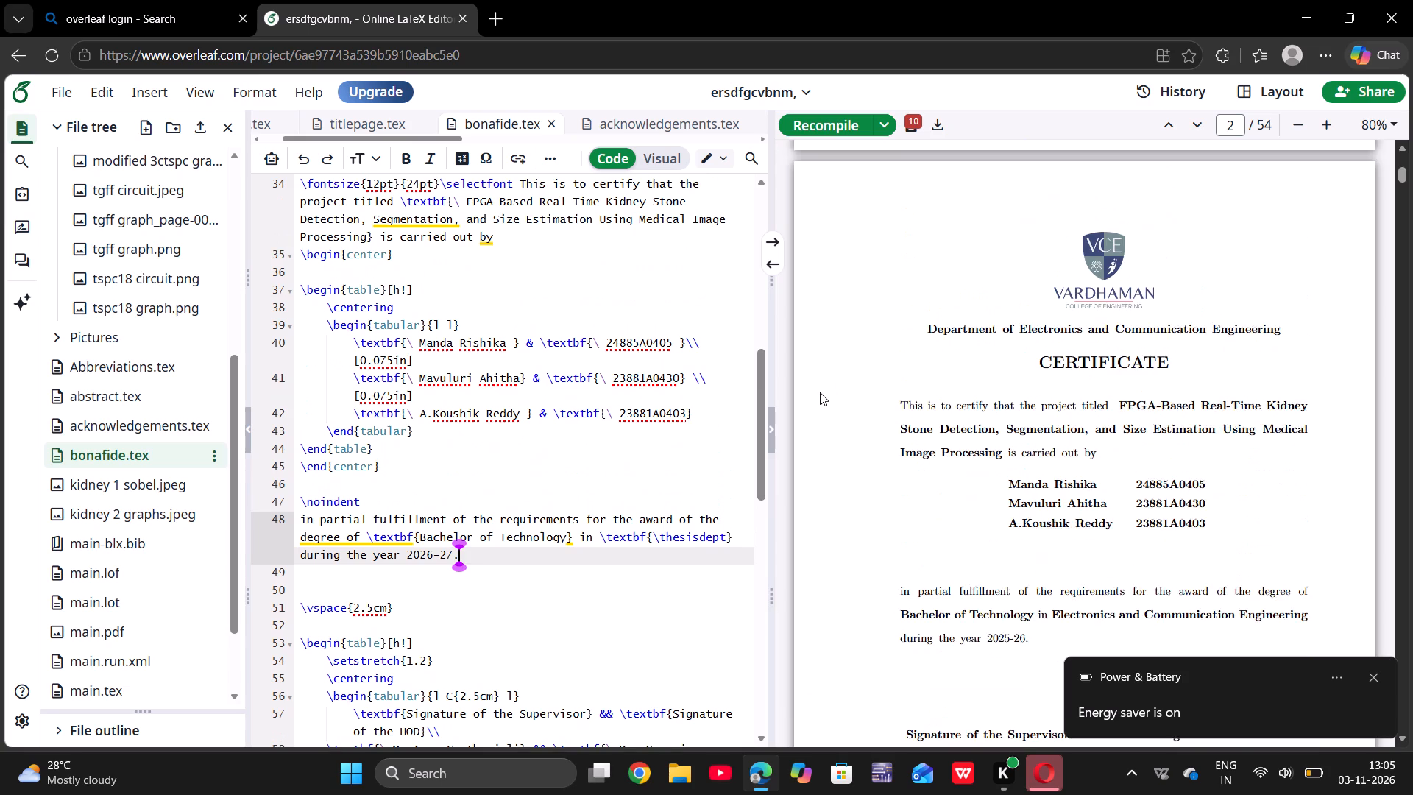
scroll(820, 392, up, 5)
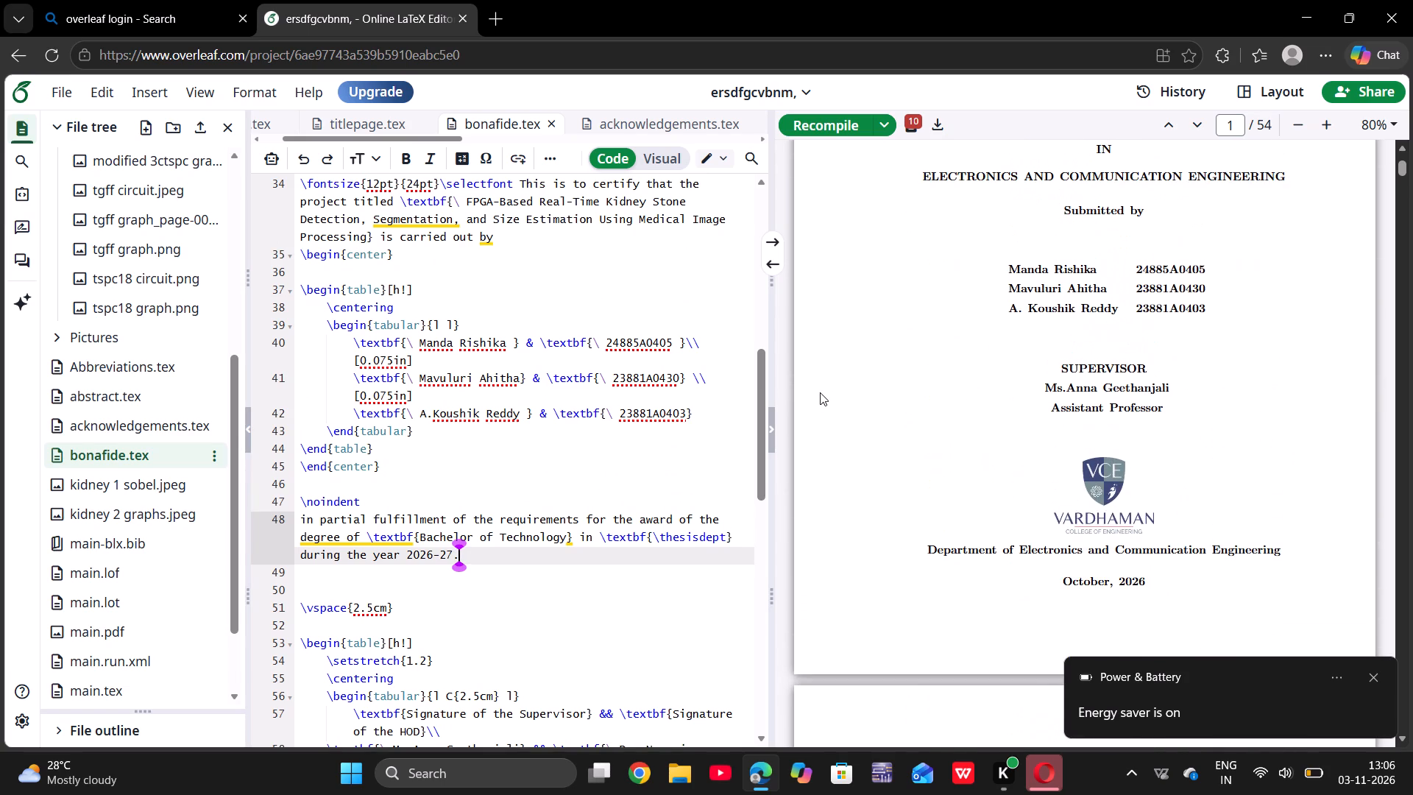
scroll(1016, 538, down, 1)
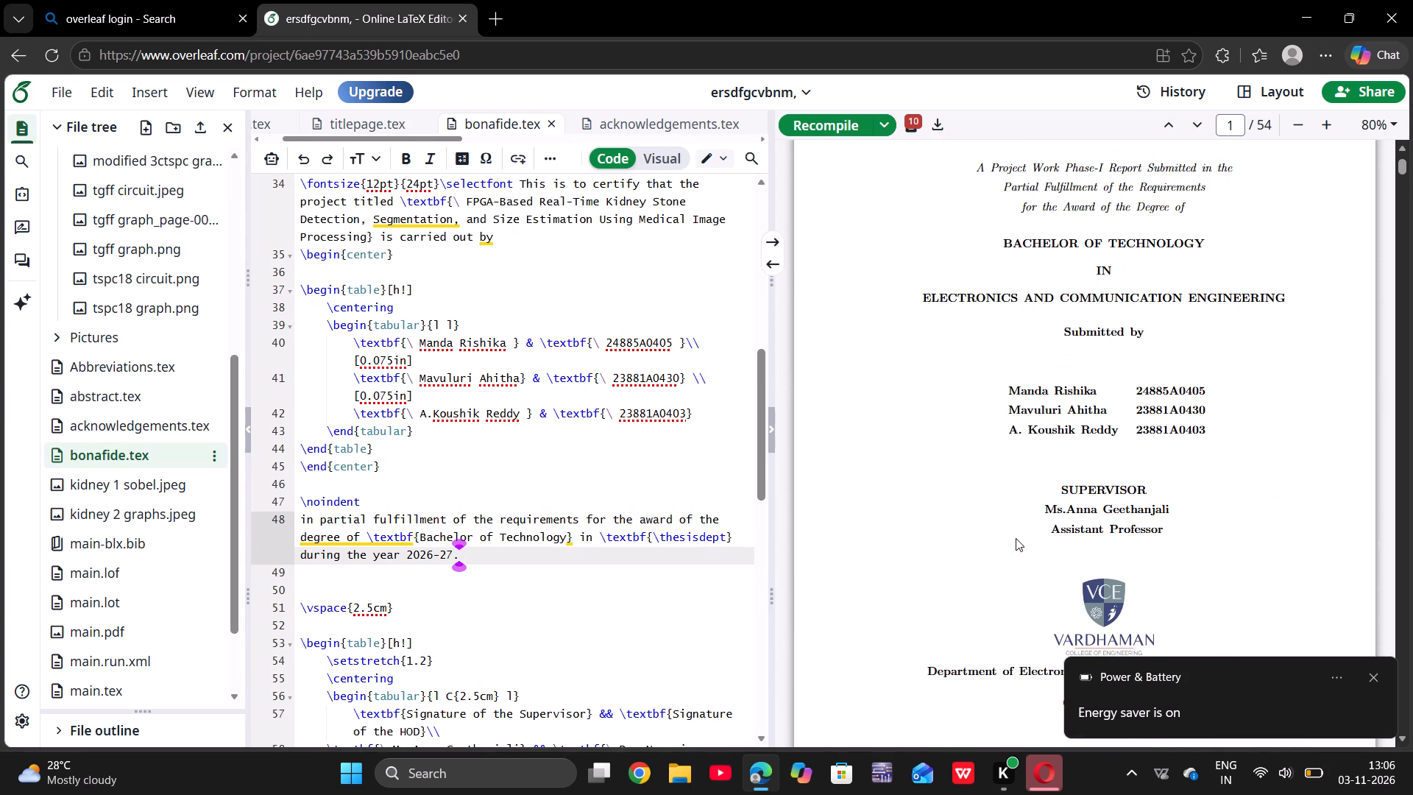
scroll(1016, 538, down, 5)
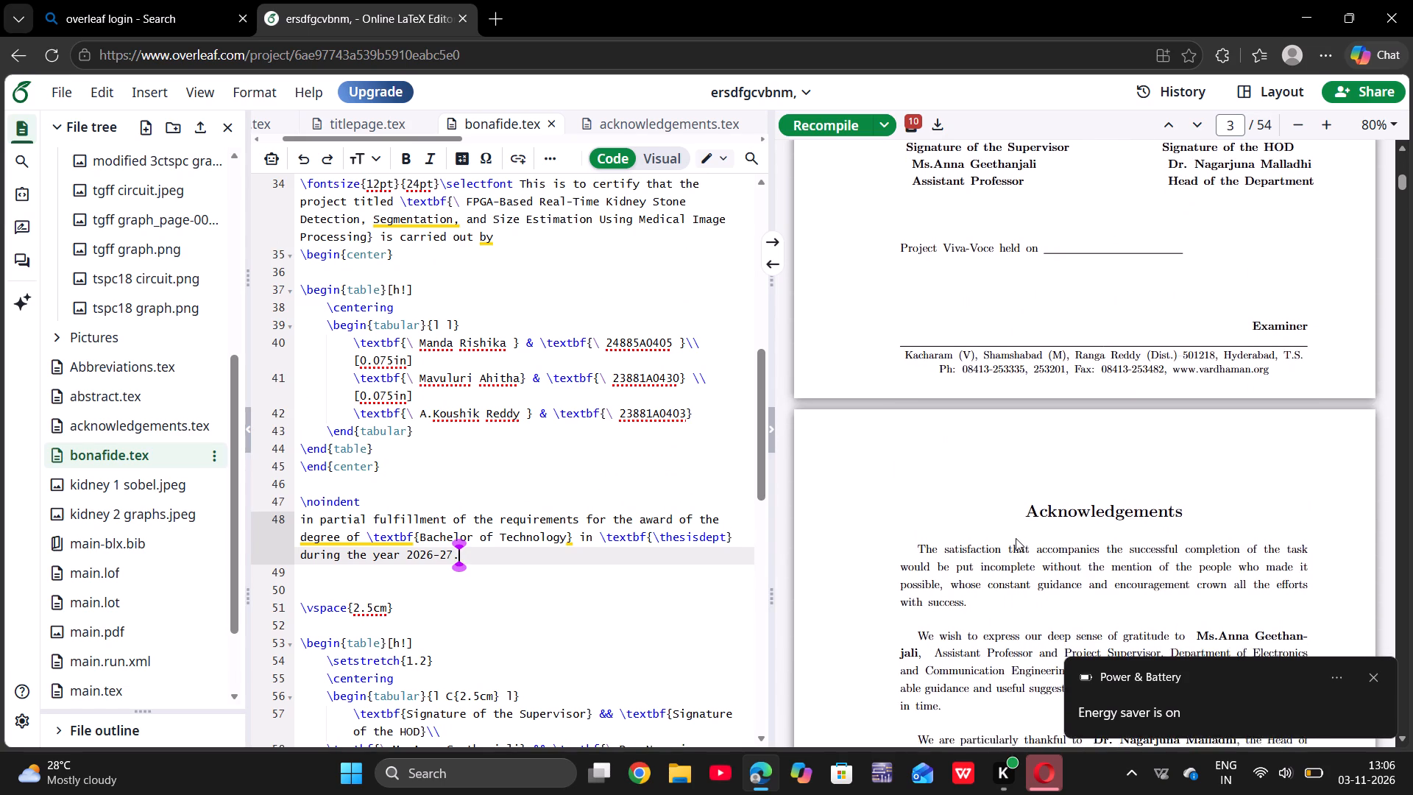
scroll(1016, 538, down, 2)
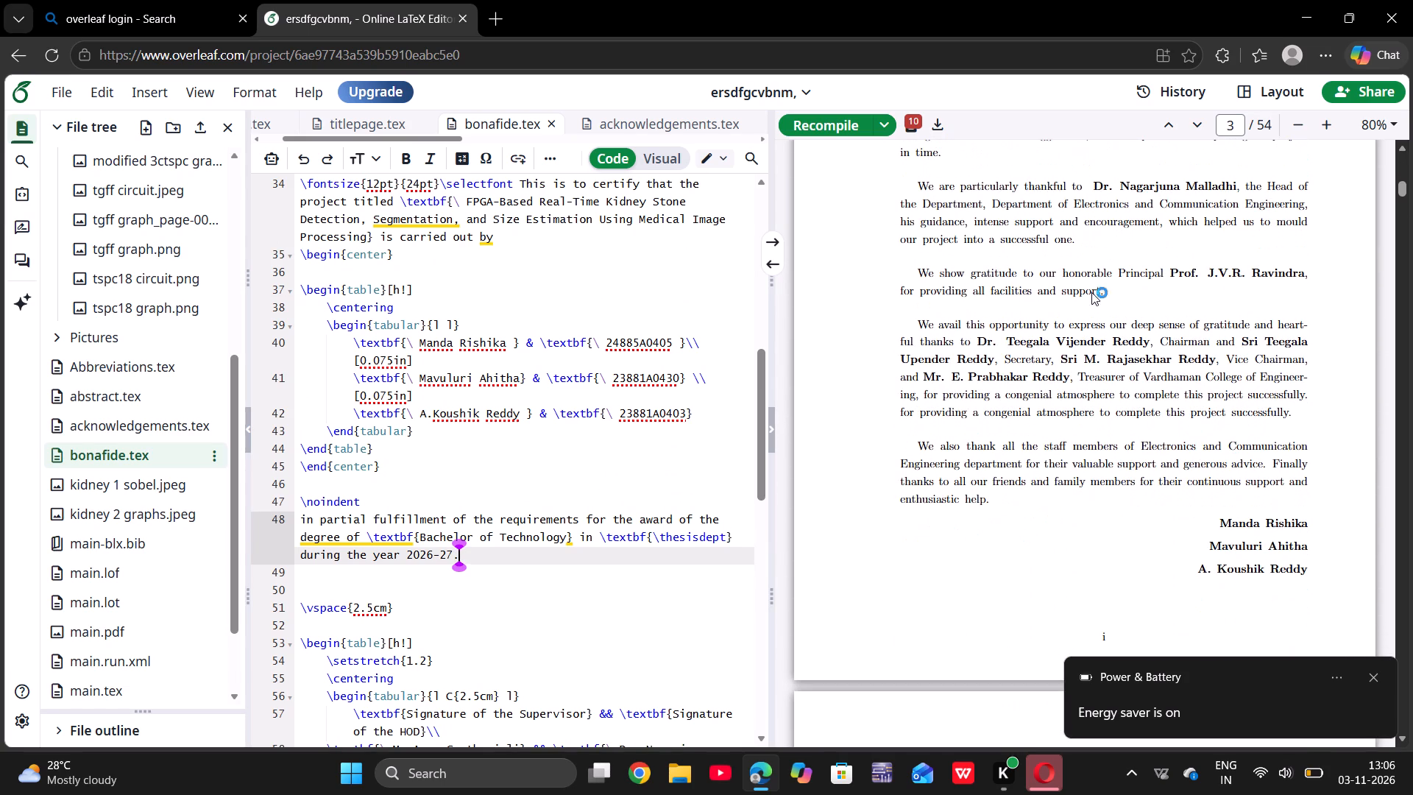
Recompile the document and dismiss the energy saver notification.
click(836, 124)
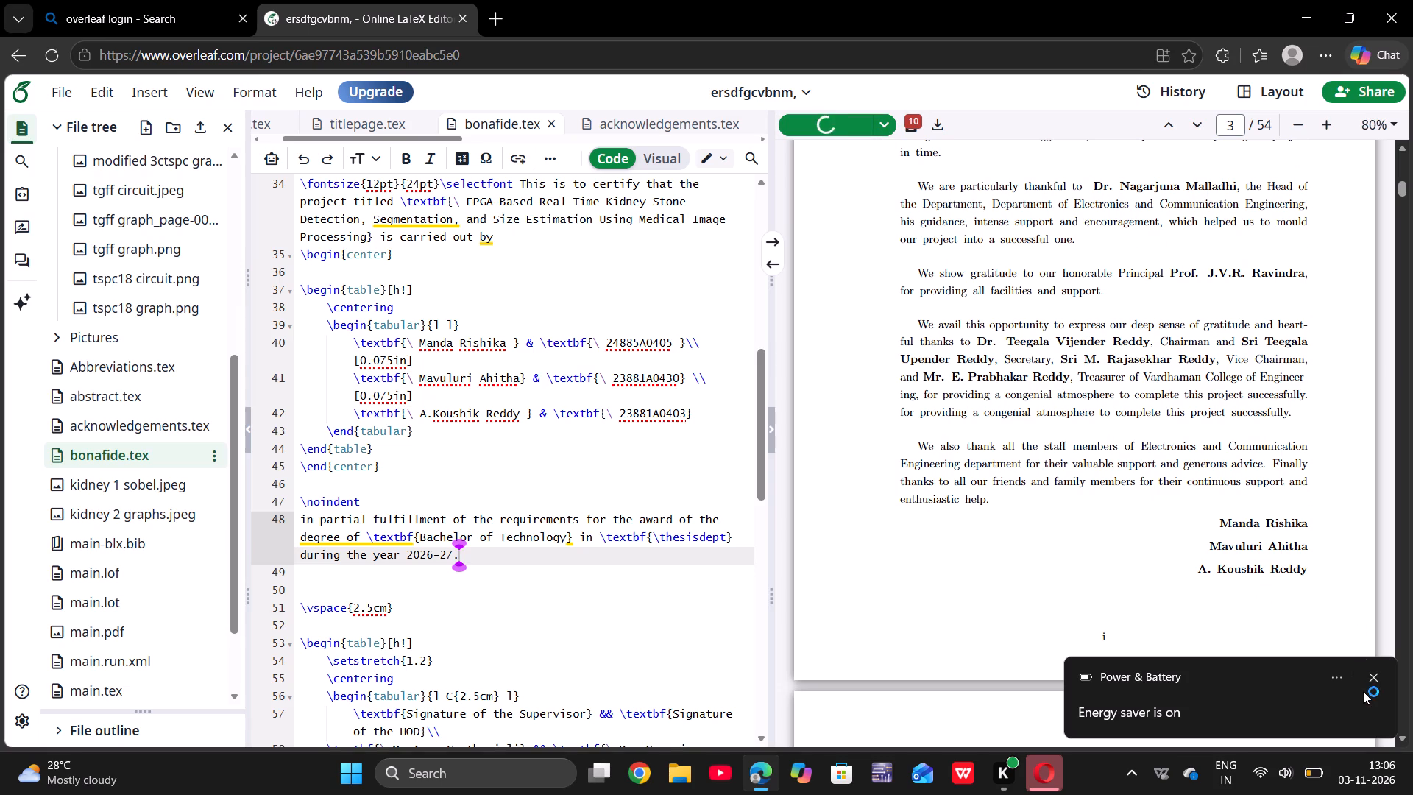
click(1385, 682)
Remove the space before \textbf in the supervisor's gratitude sentence of acknowledgements.tex, and save to recompile.
scroll(1076, 490, up, 1)
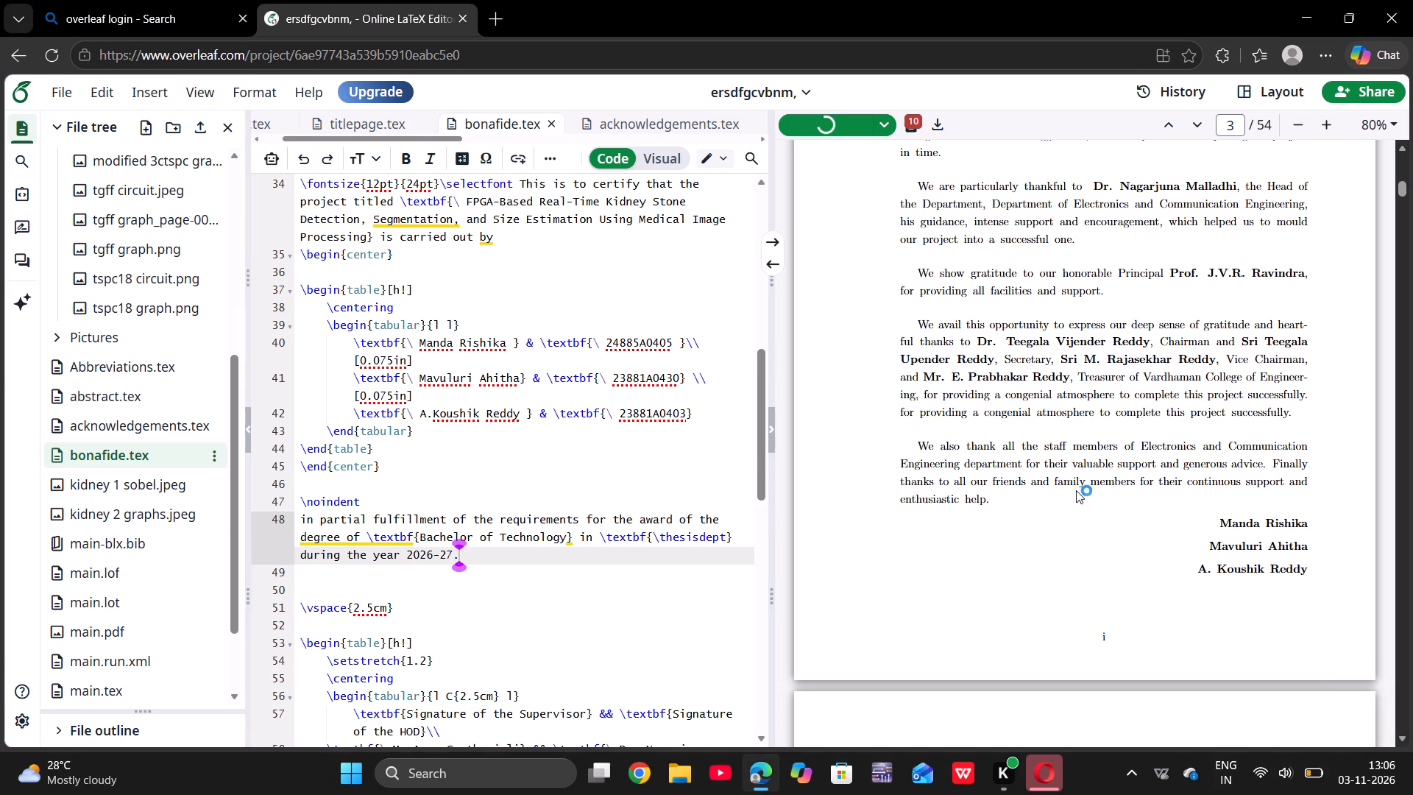
scroll(1076, 490, up, 1)
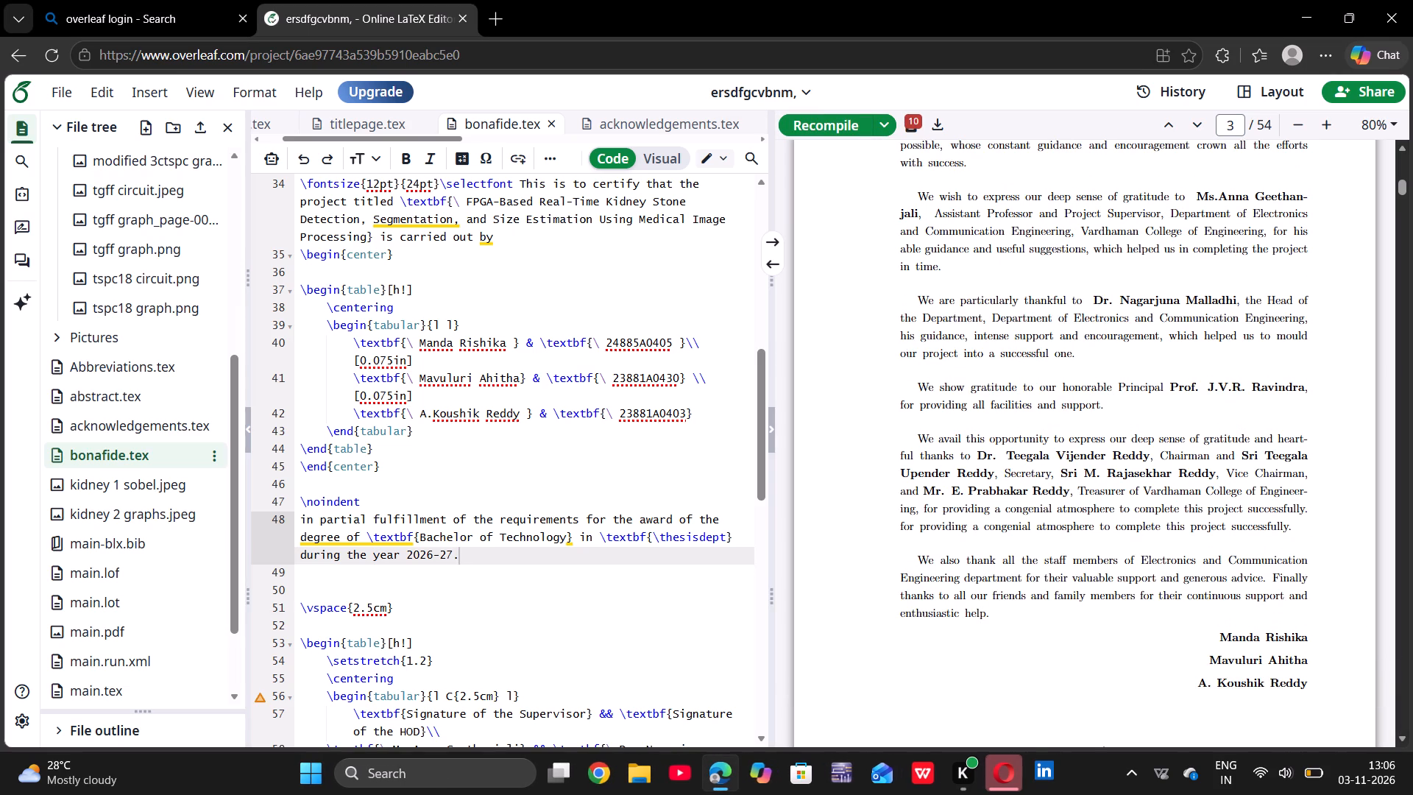
scroll(1076, 490, up, 1)
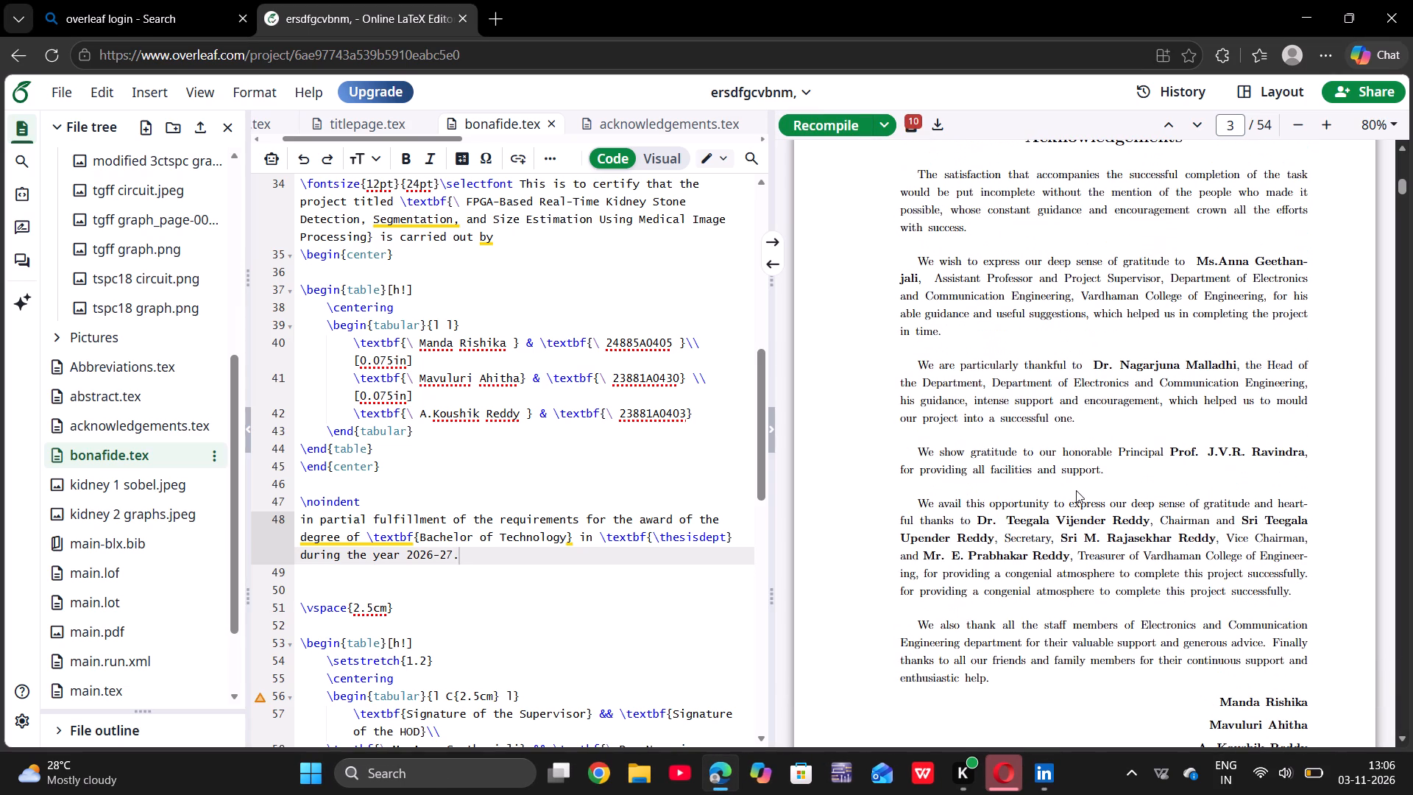
scroll(1192, 302, up, 2)
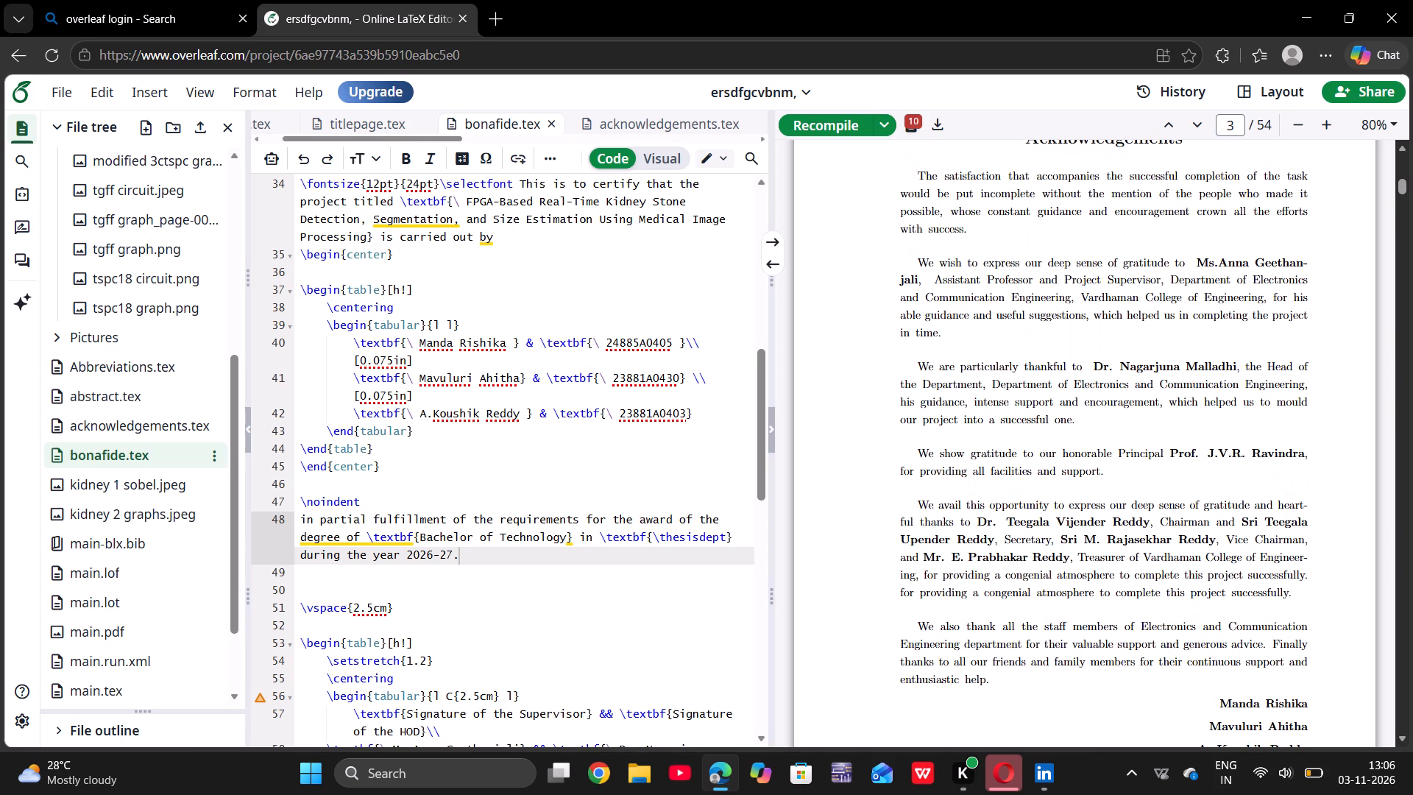
double_click(1196, 255)
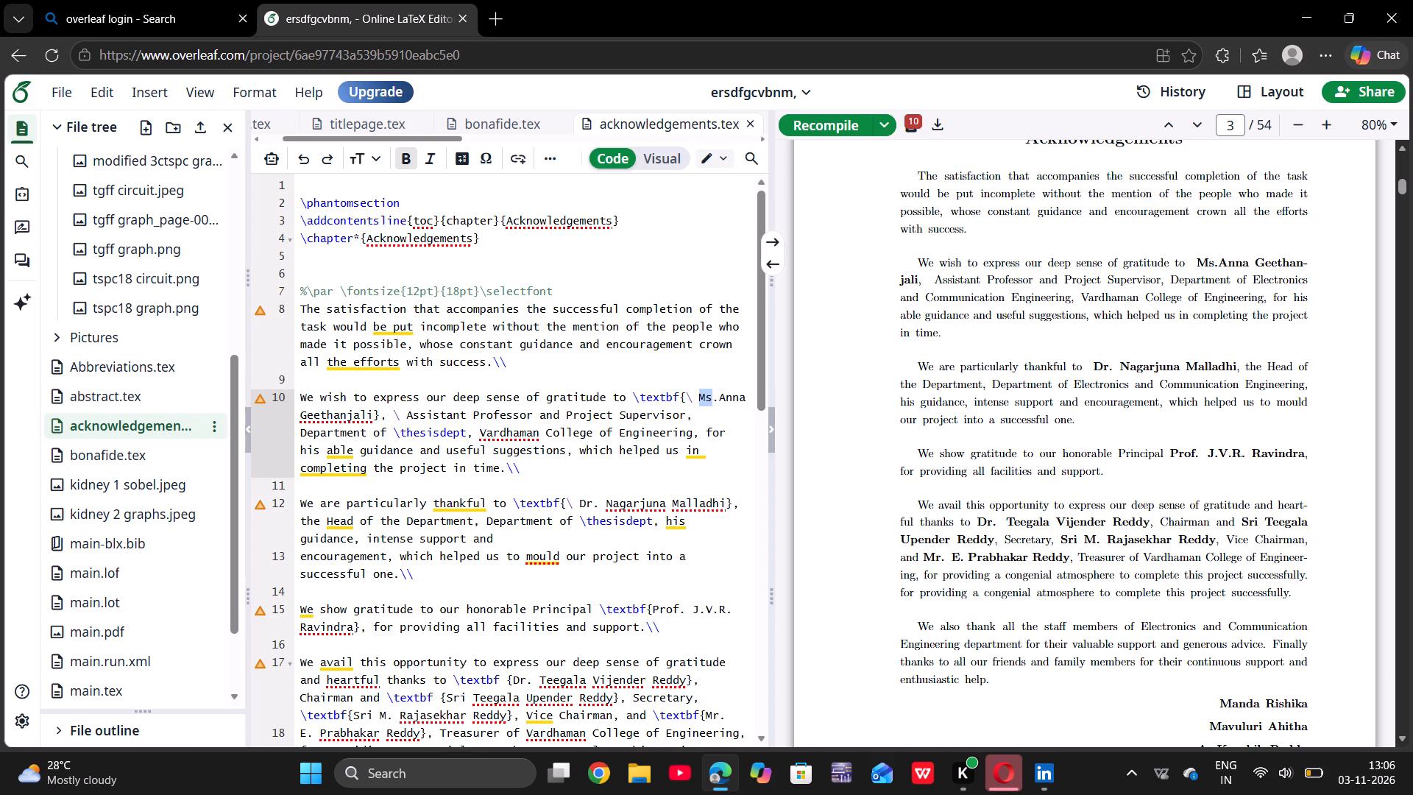
click(632, 401)
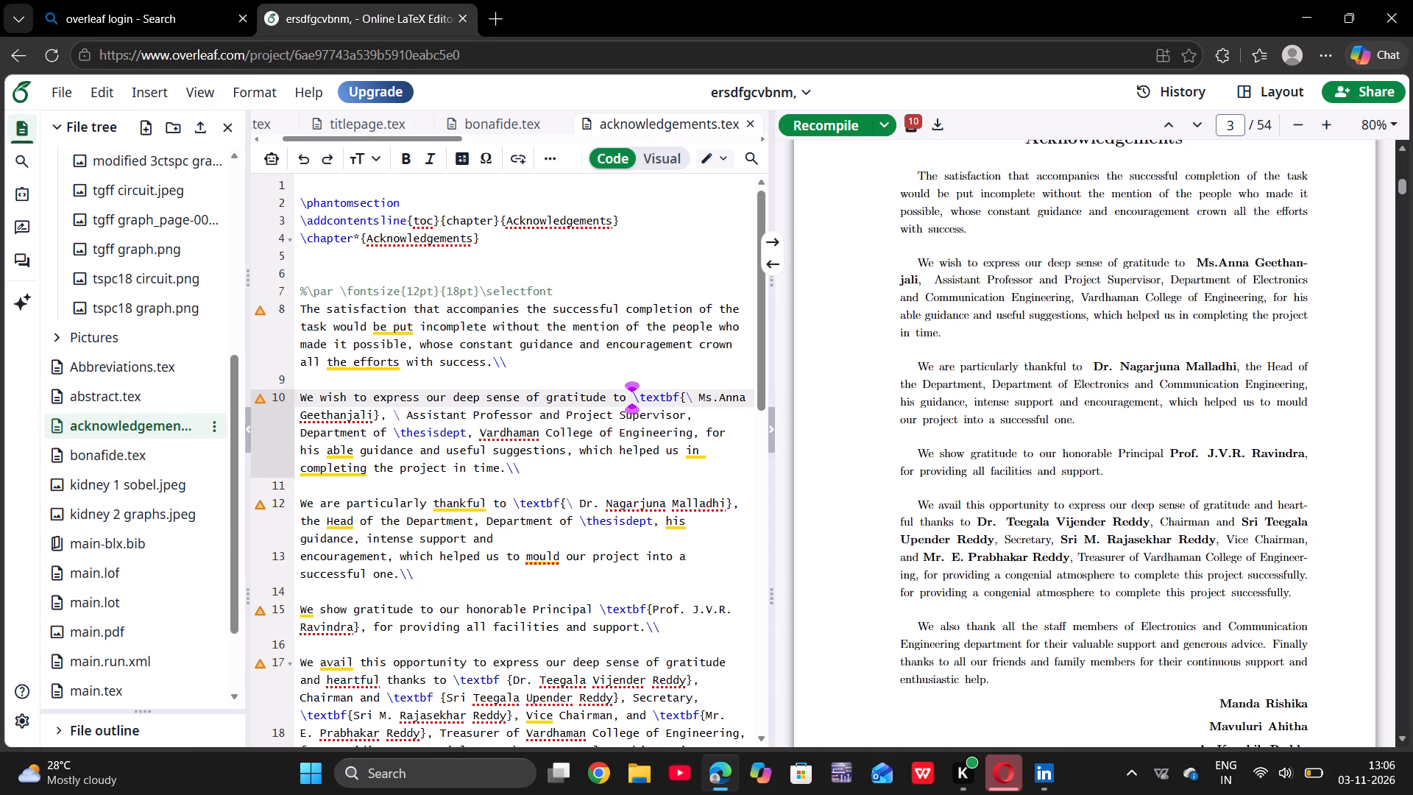
key(BackSpace)
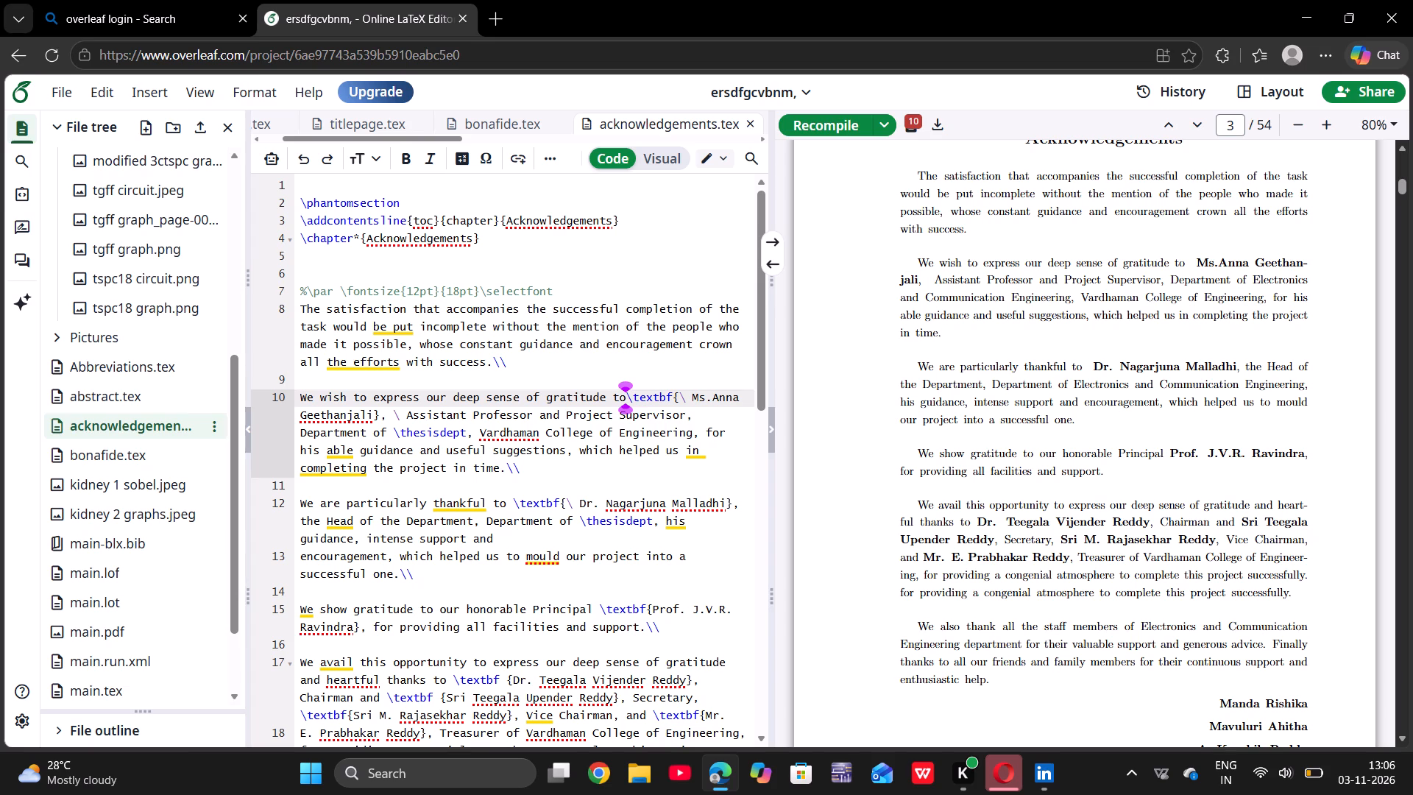
key(ctrl+s)
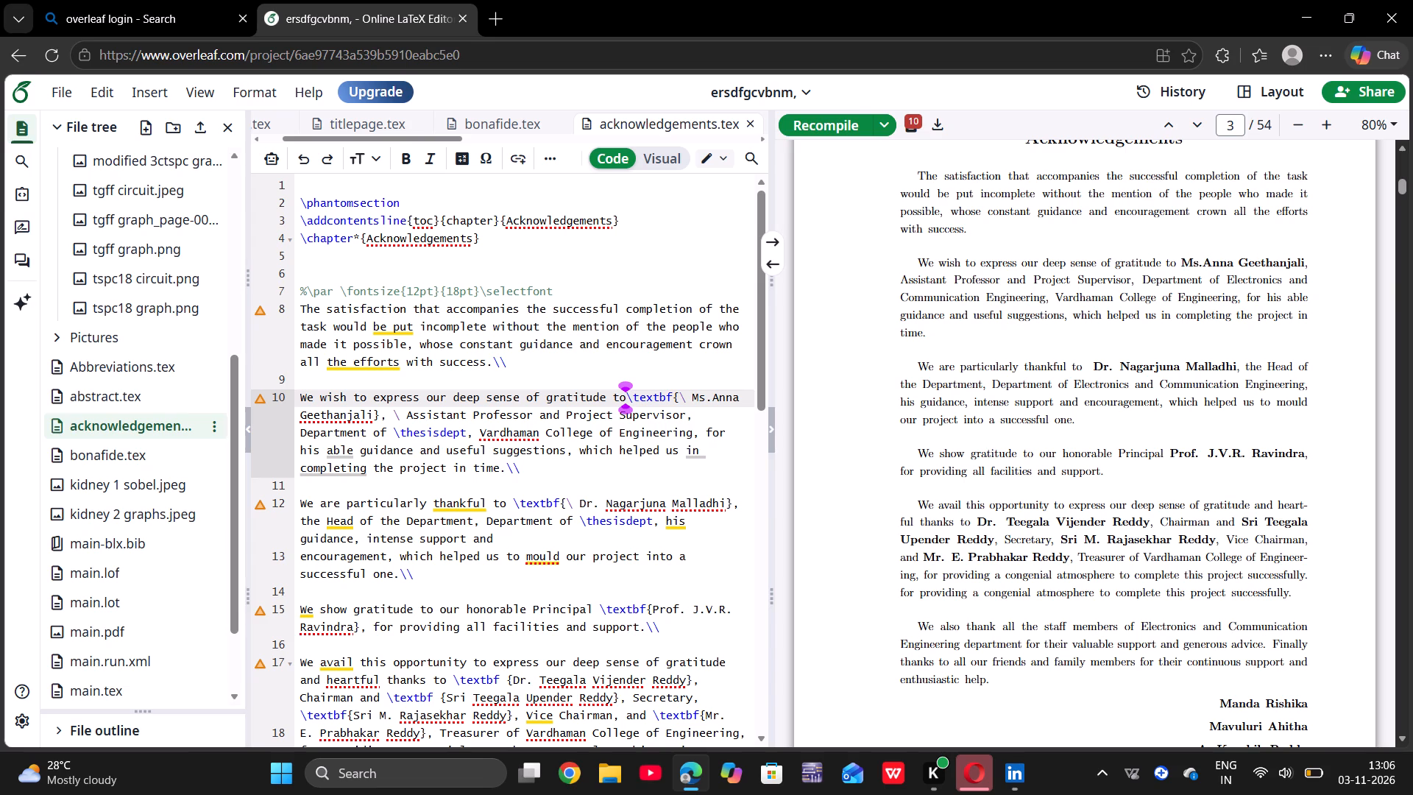
Check the certificate page in the recompiled PDF preview.
scroll(861, 331, up, 3)
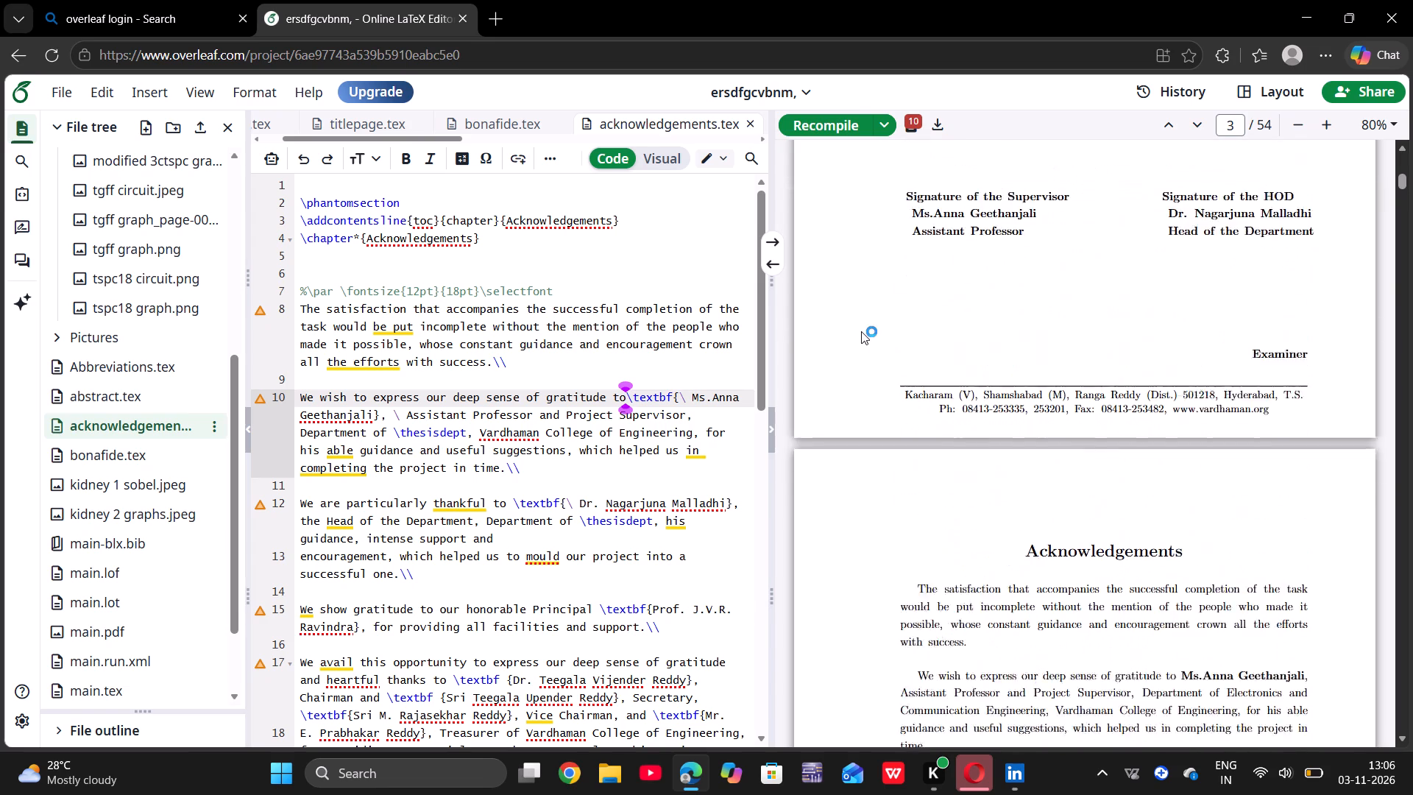
scroll(861, 331, up, 1)
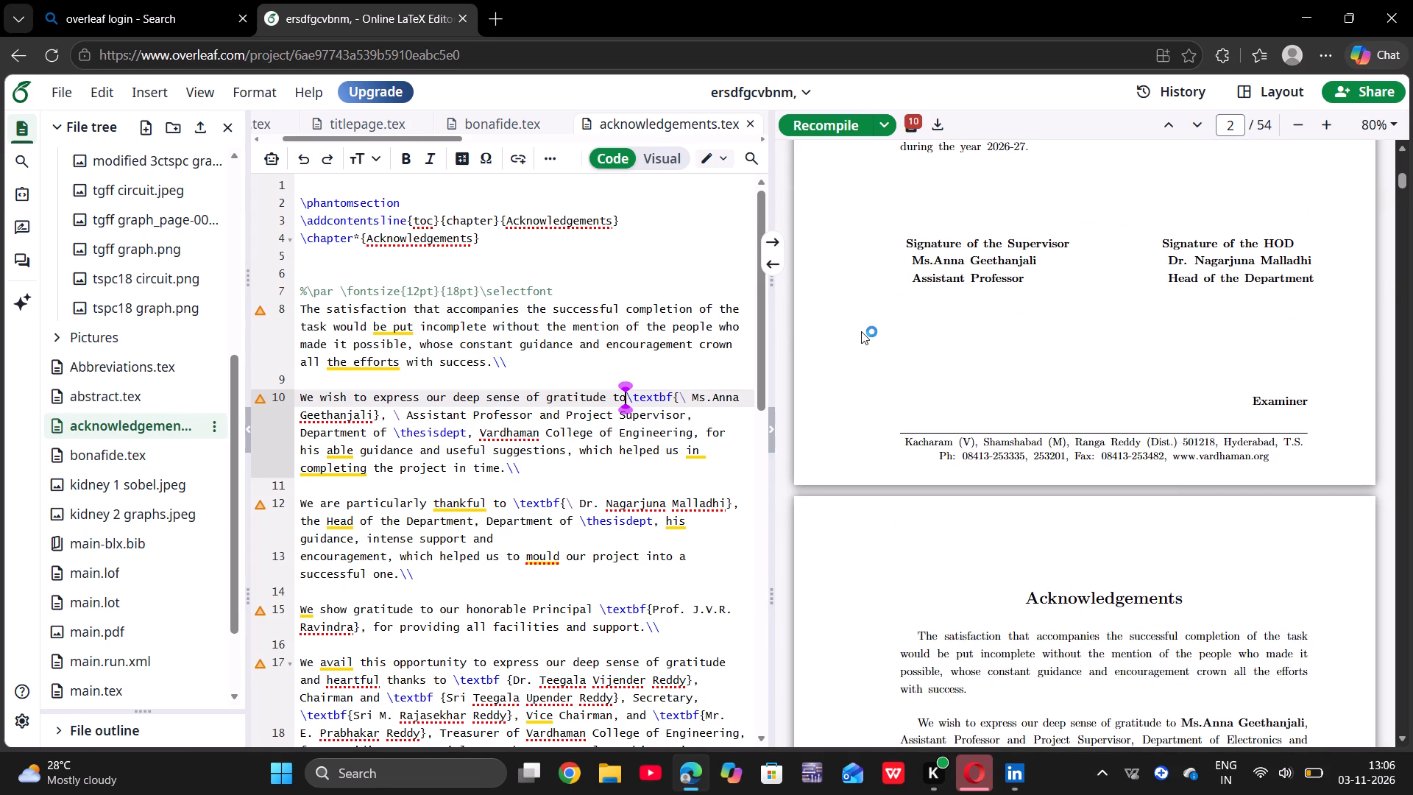
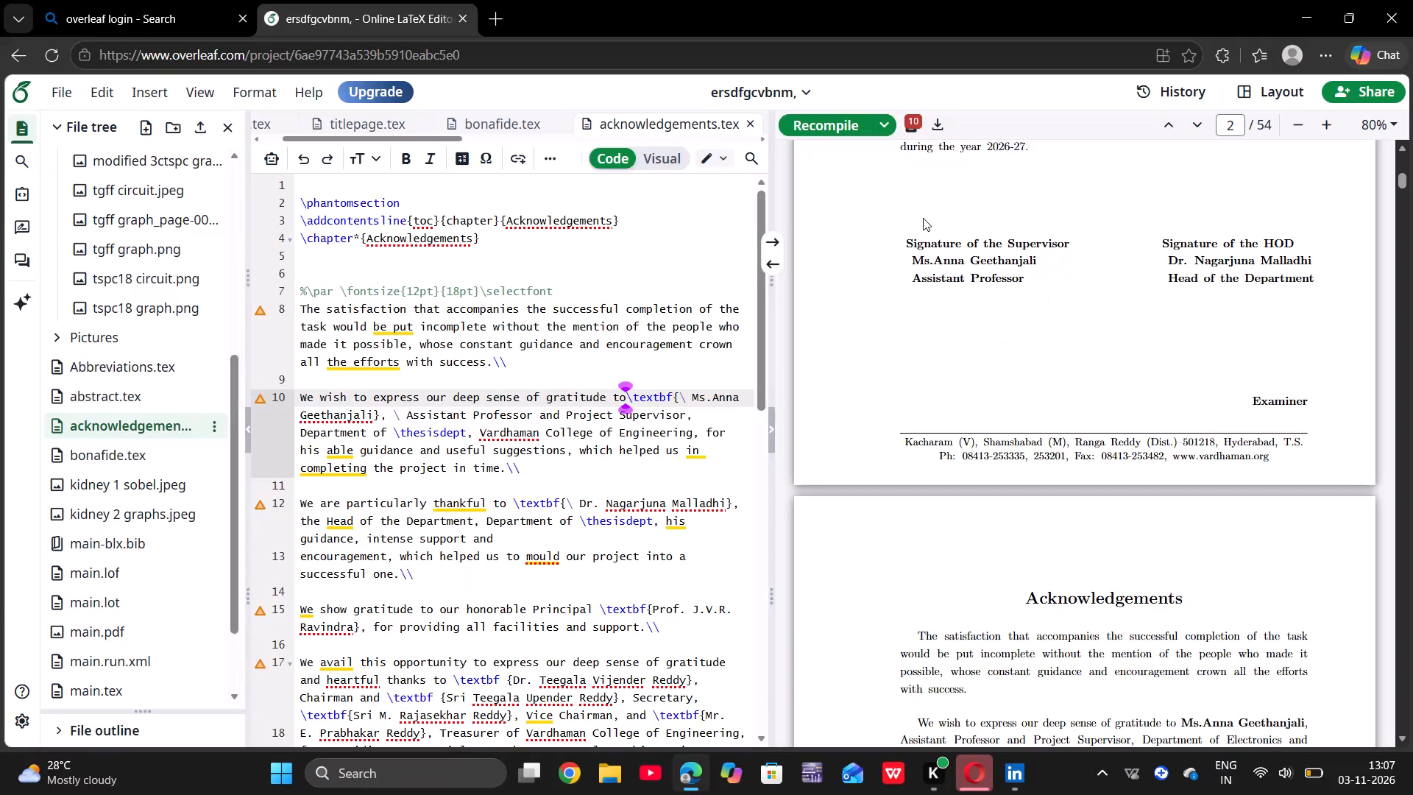
In bonafide.tex, remove the indentation before the supervisor signature heading and the space before Ms. in the supervisor's name.
double_click(939, 256)
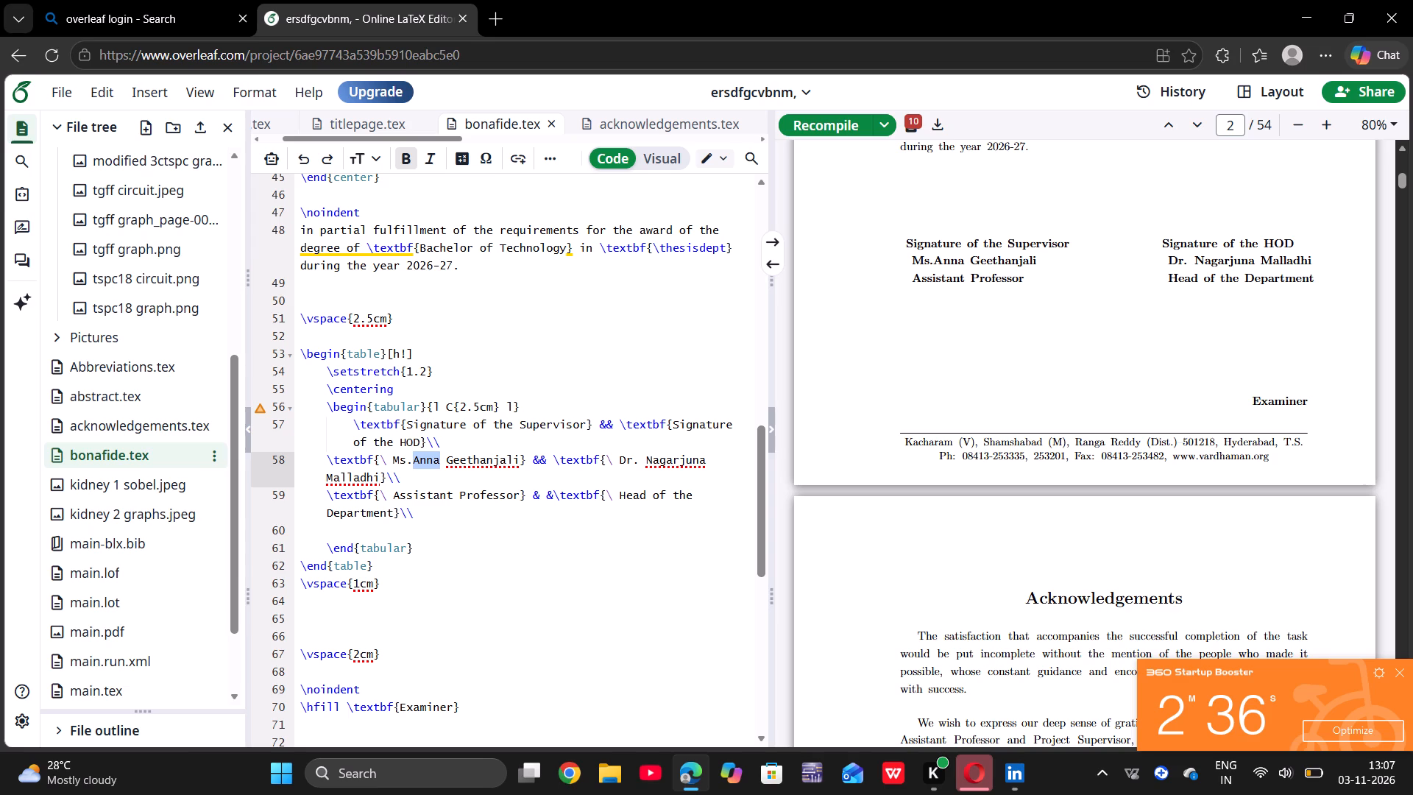
click(351, 425)
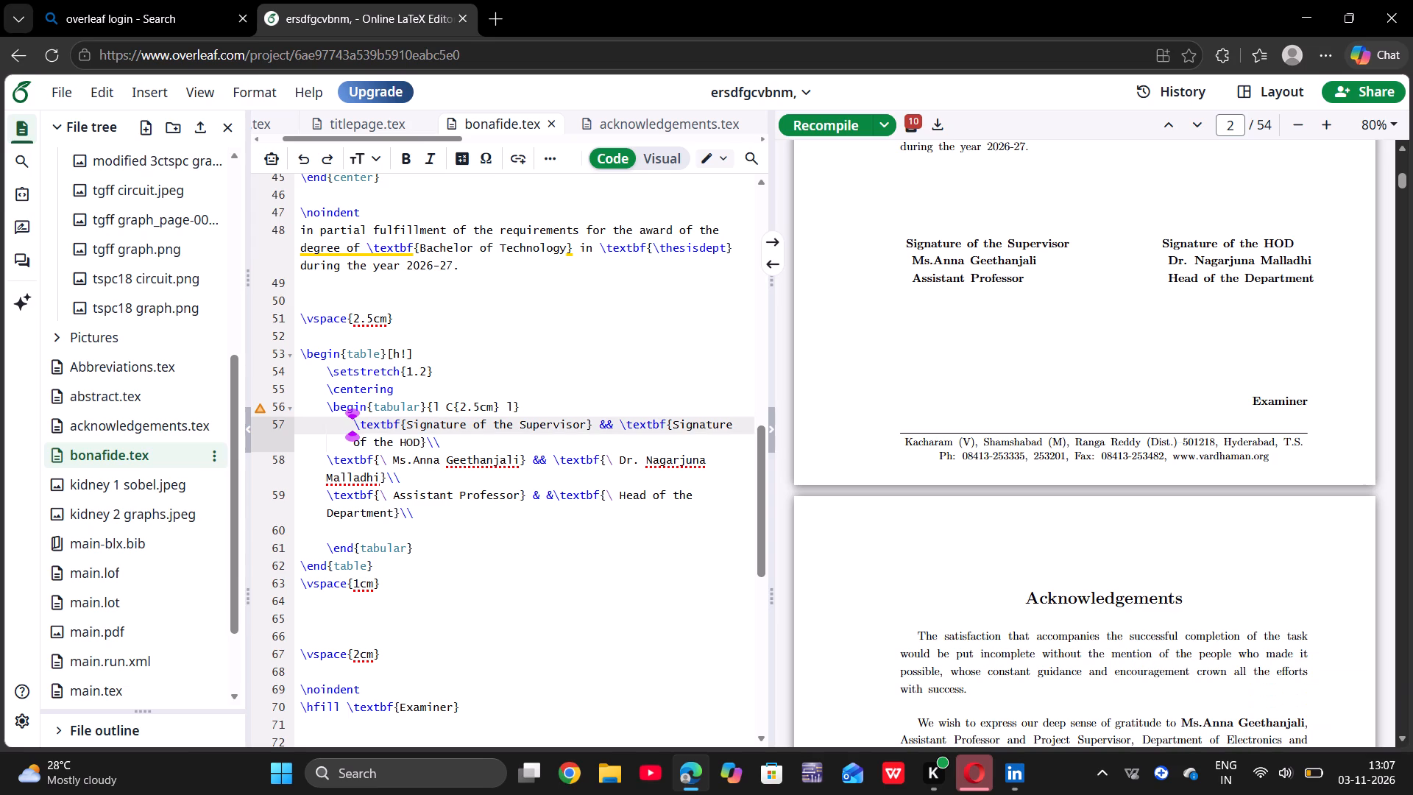
key(BackSpace)
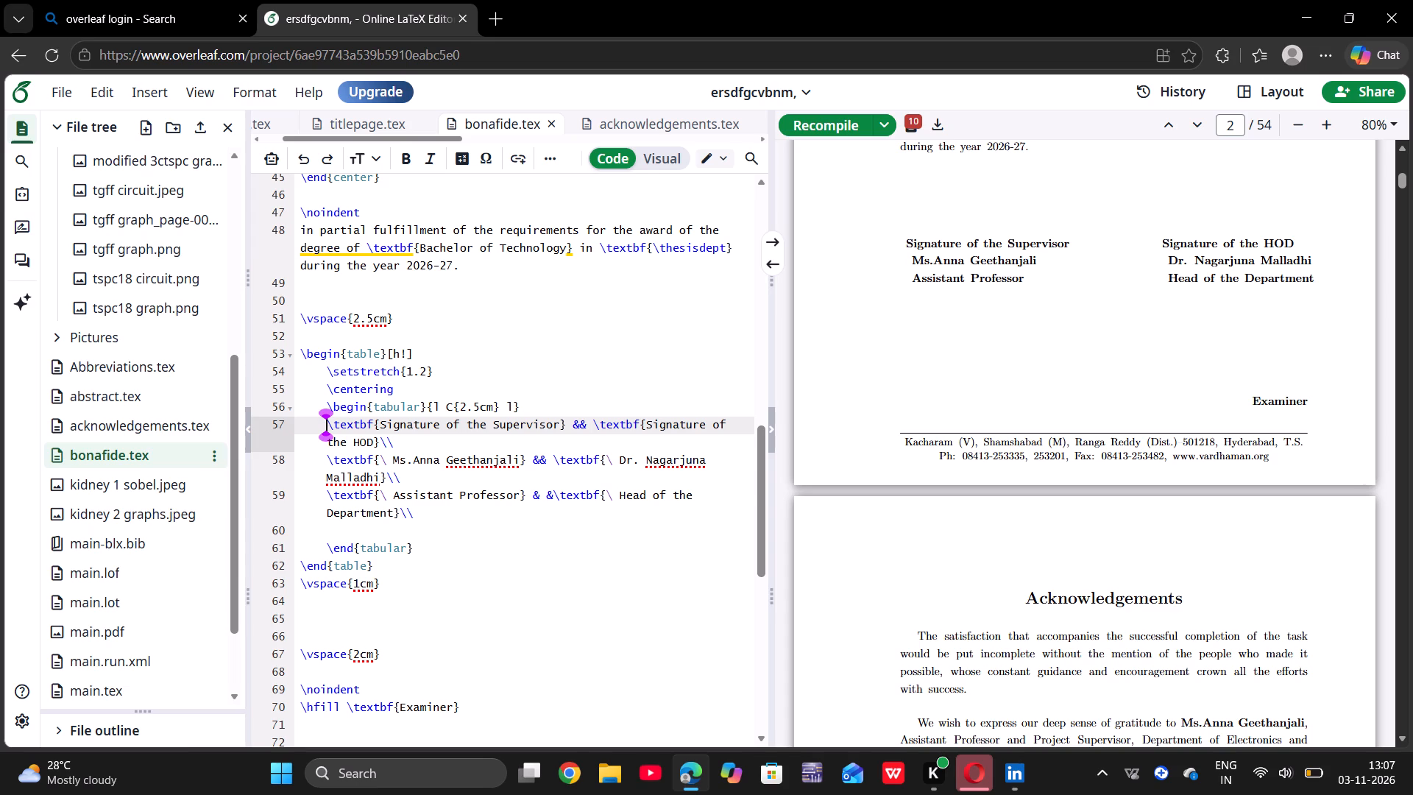
click(391, 459)
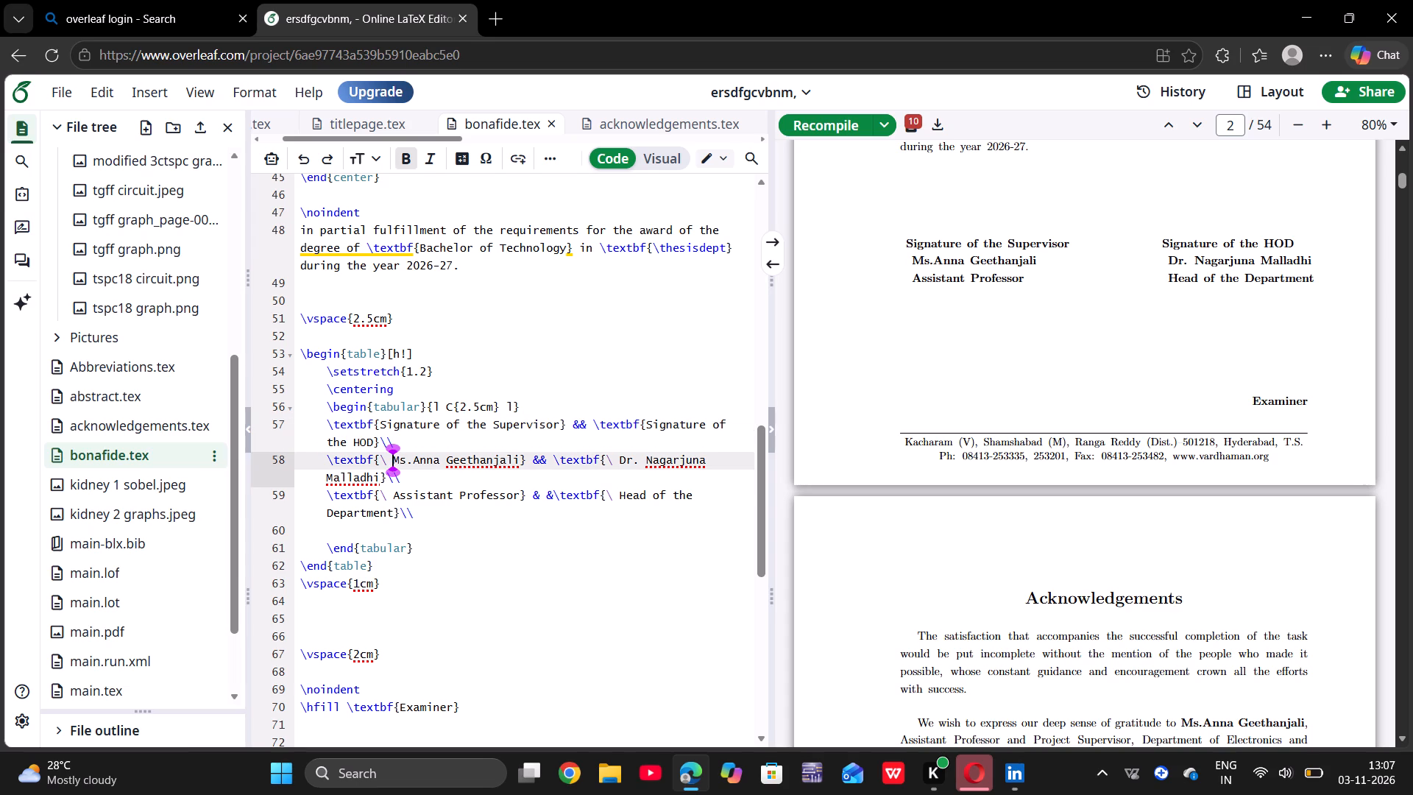
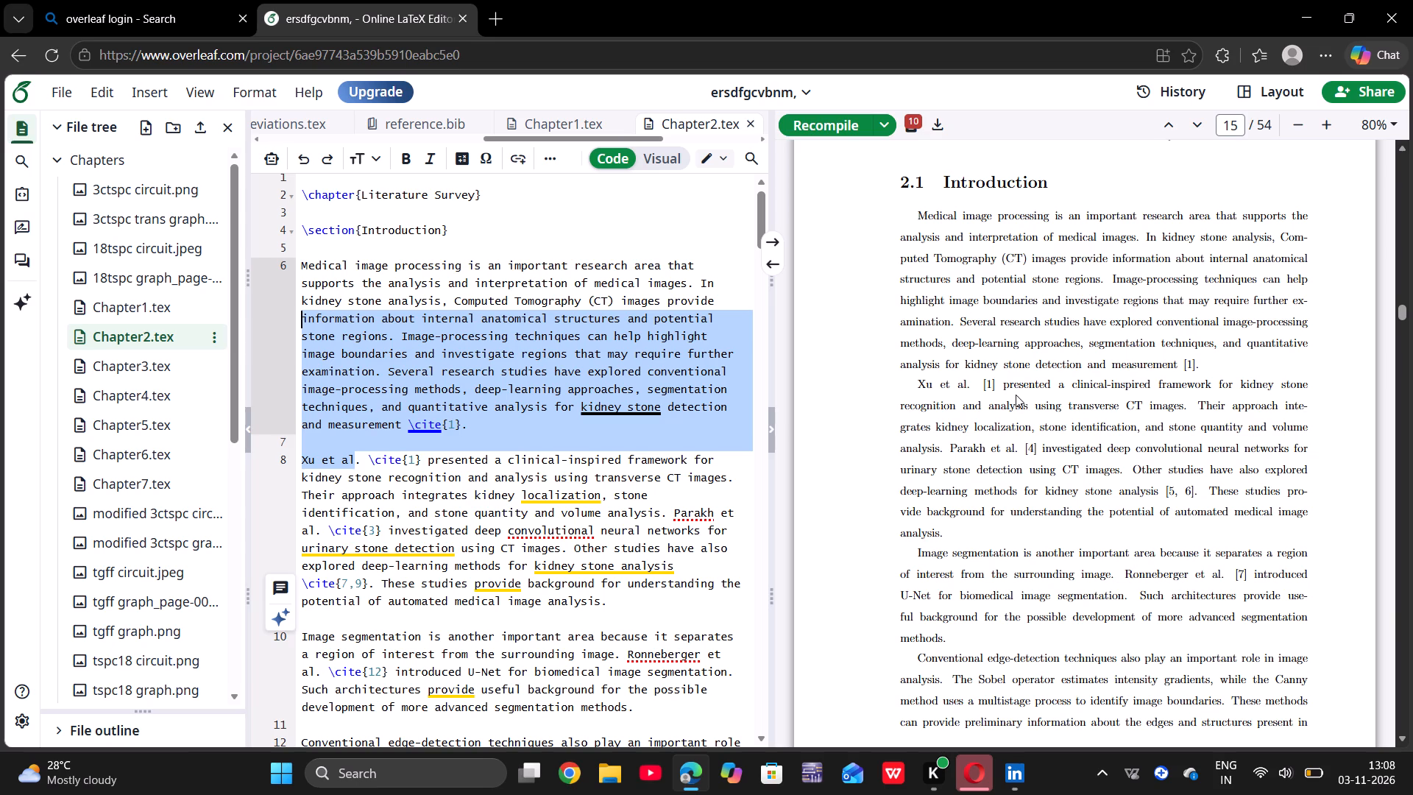
Review Chapter 2 in the PDF preview, from the 2.1 Introduction through the Kidney Stone Size Estimation section.
scroll(1095, 477, down, 2)
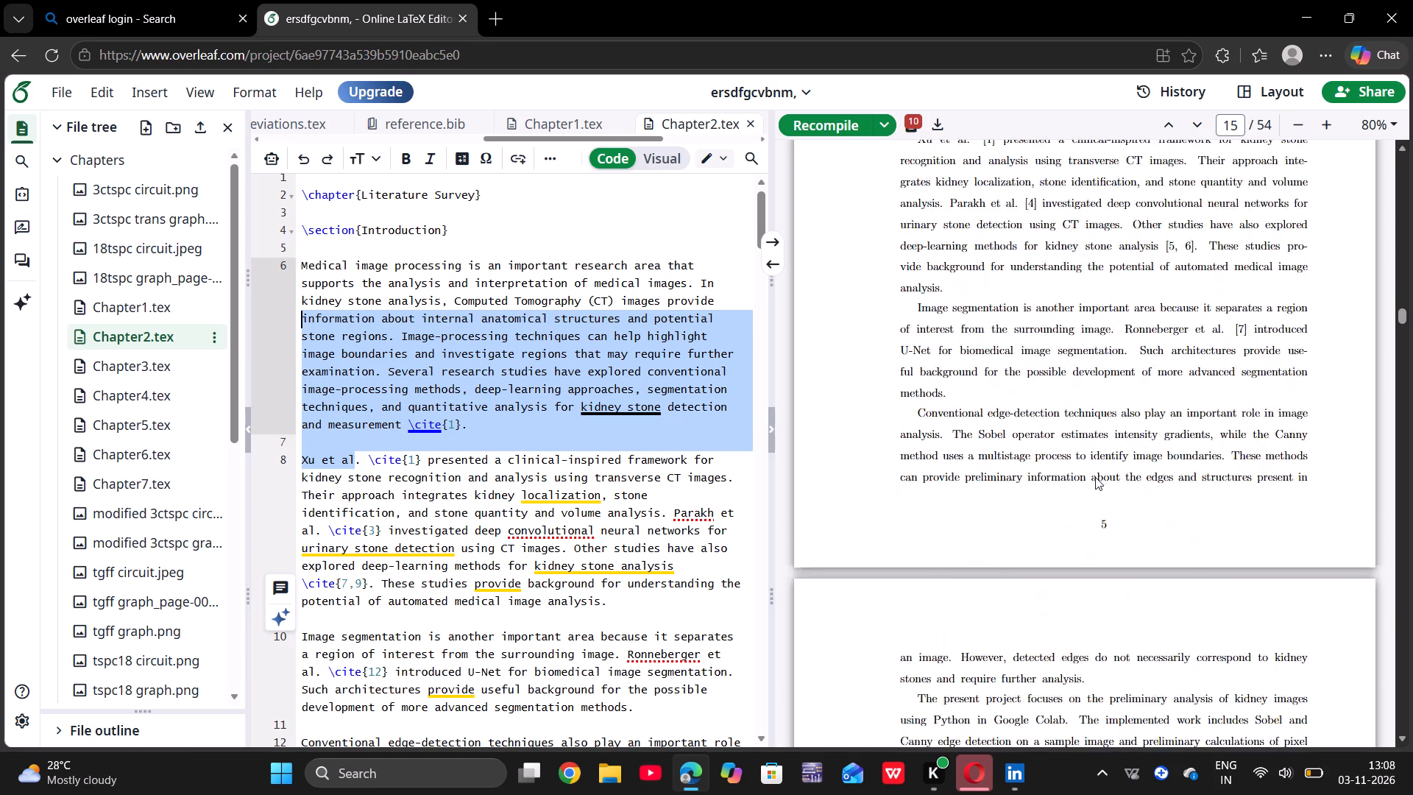
scroll(1095, 477, down, 5)
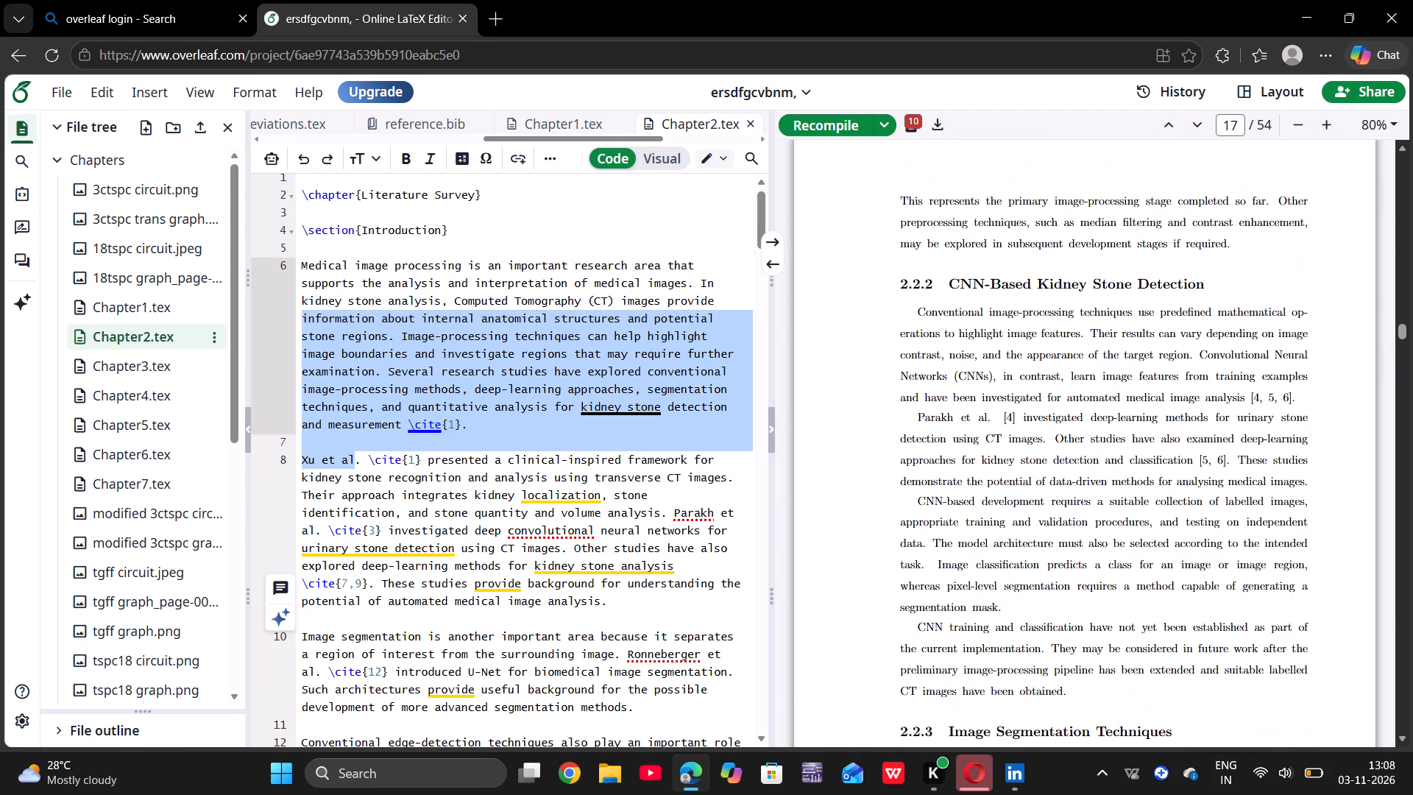
scroll(1095, 477, down, 5)
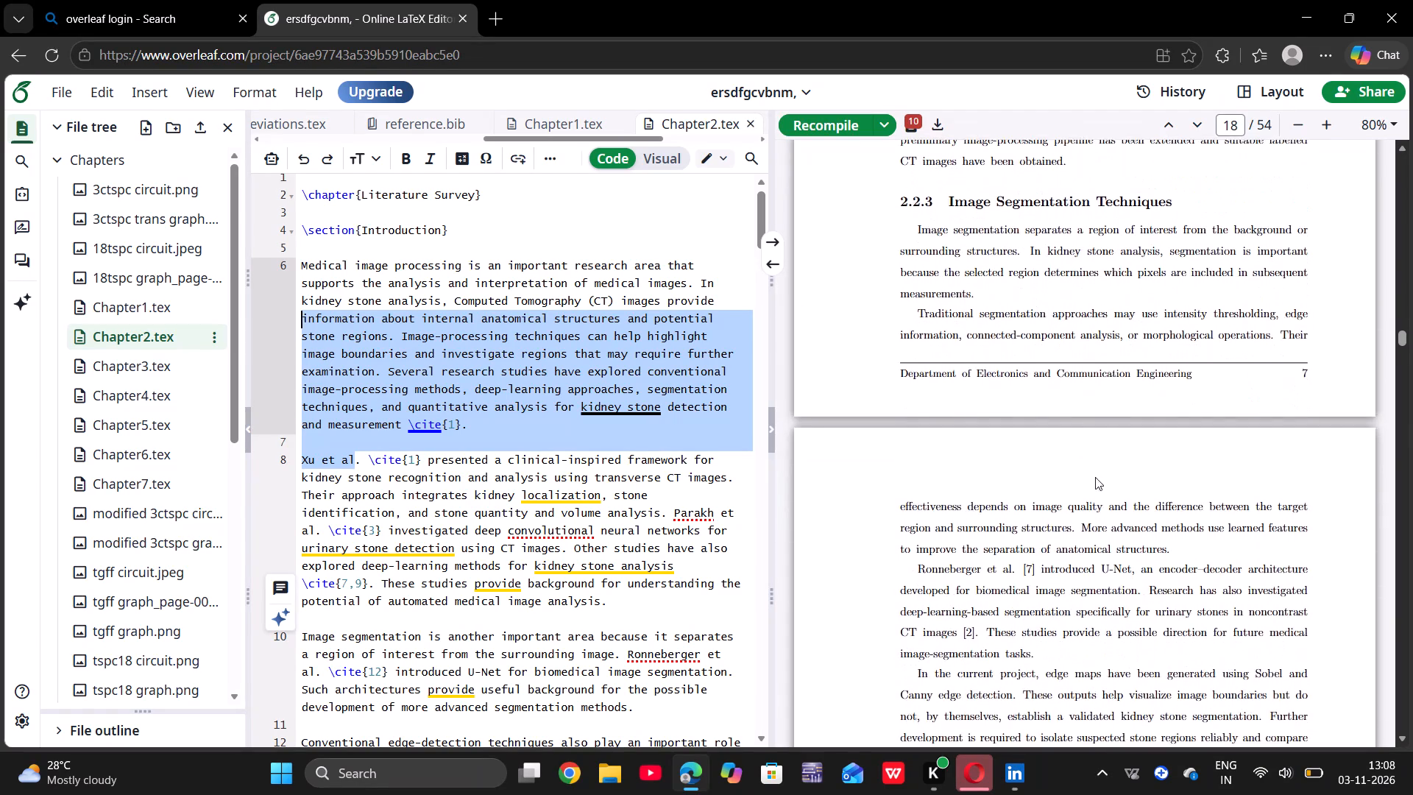
scroll(1095, 477, down, 1)
Go back to Chapter 1 in the PDF preview and review its introduction, motivation, objectives and chapter outline.
scroll(1095, 477, up, 2)
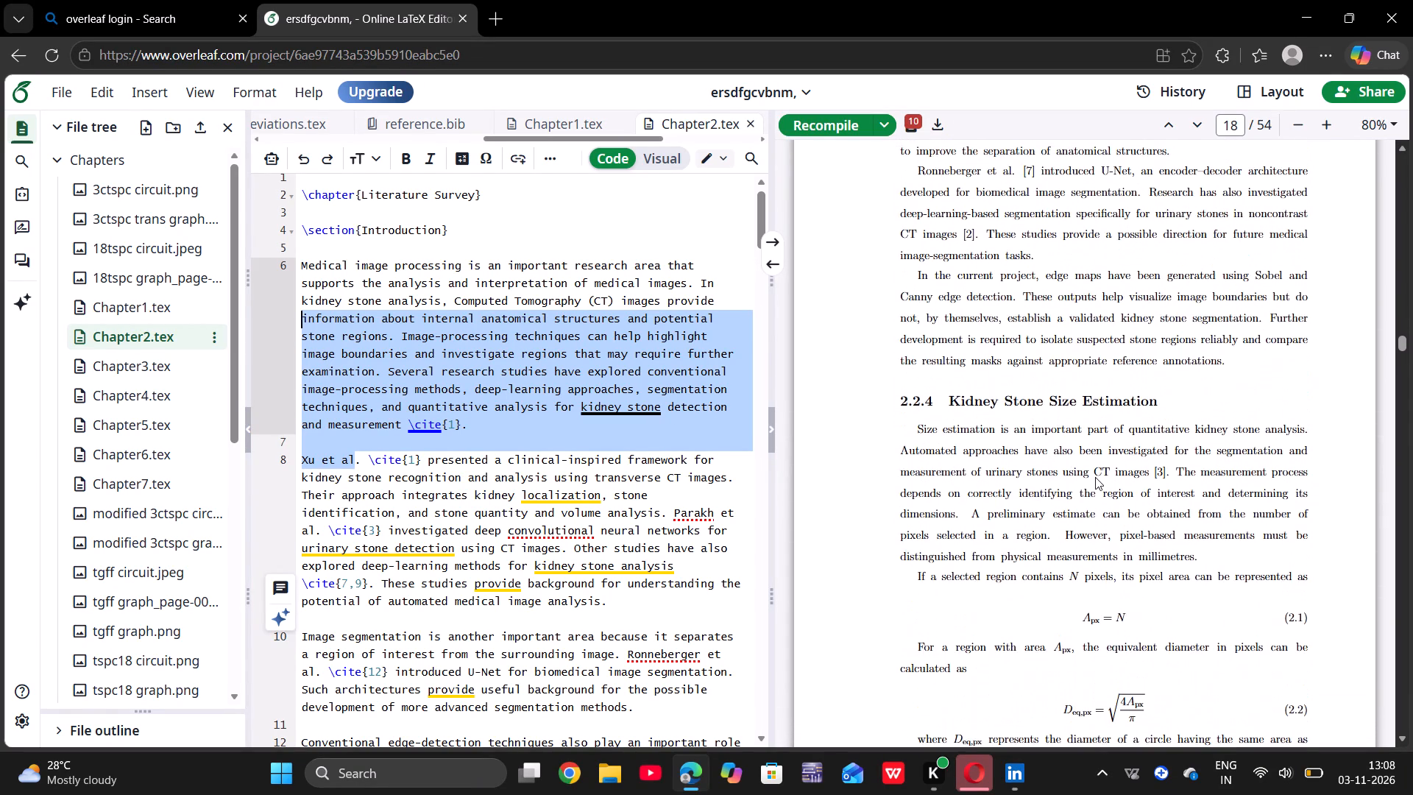
scroll(1095, 477, up, 14)
scroll(1095, 477, down, 2)
scroll(1095, 477, up, 4)
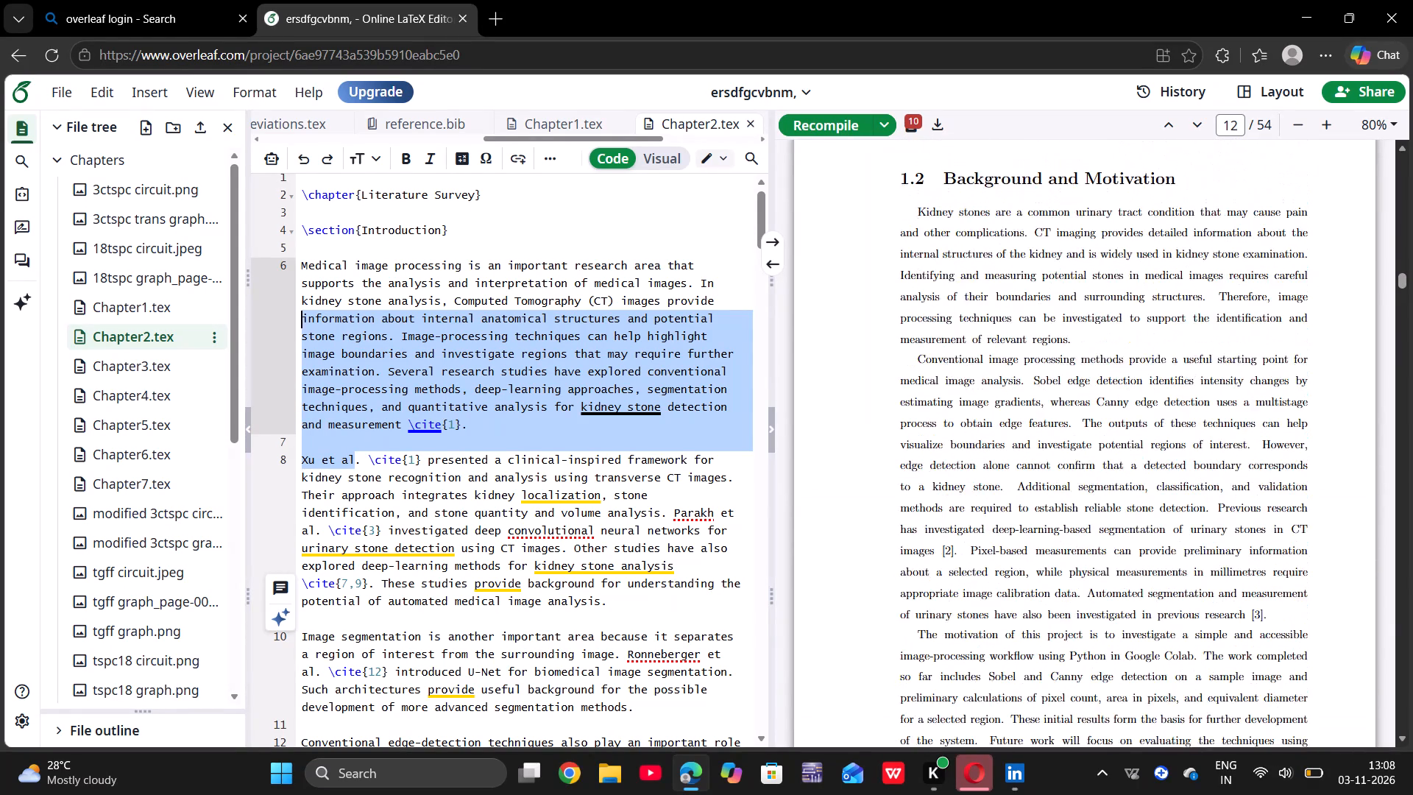
scroll(1095, 477, up, 4)
scroll(1095, 477, down, 1)
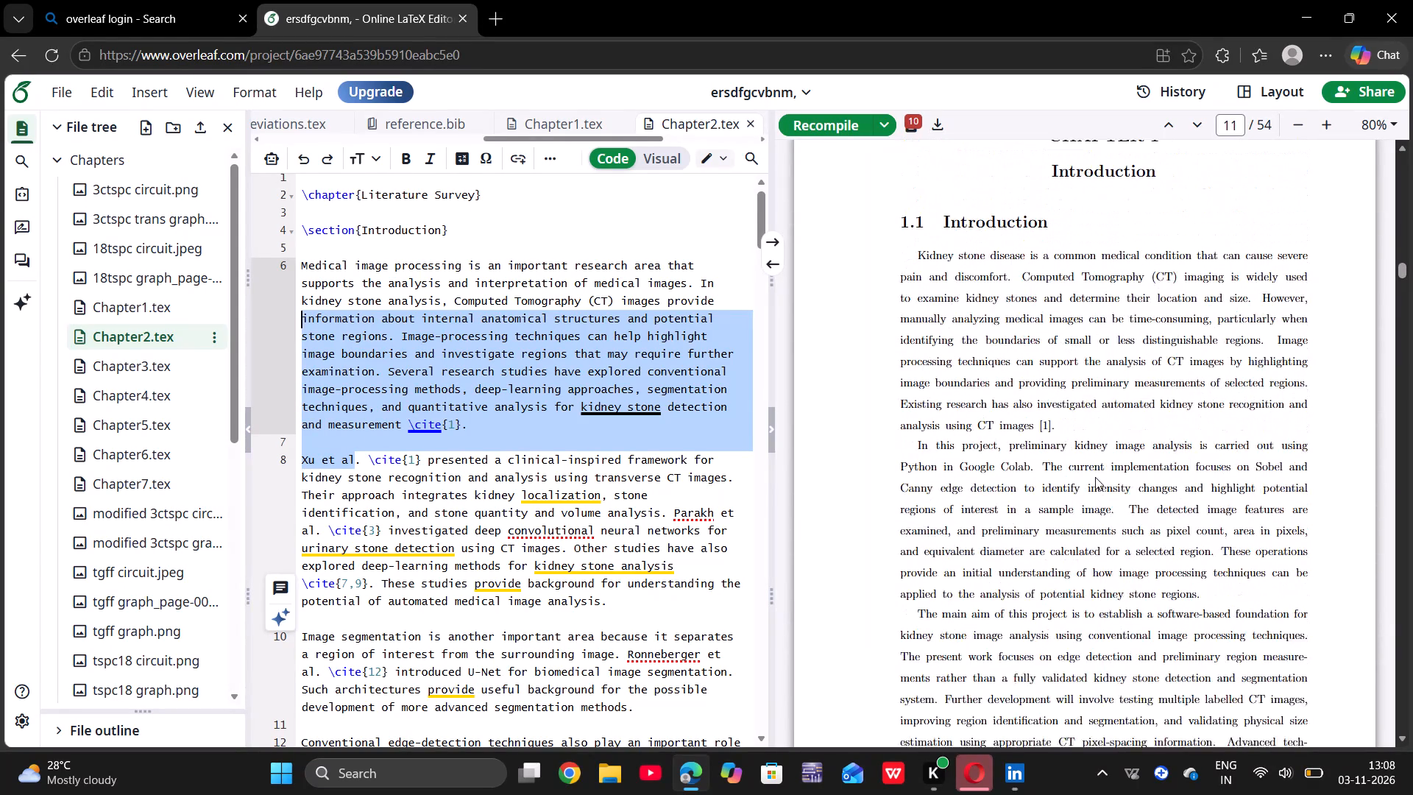
scroll(1095, 477, down, 7)
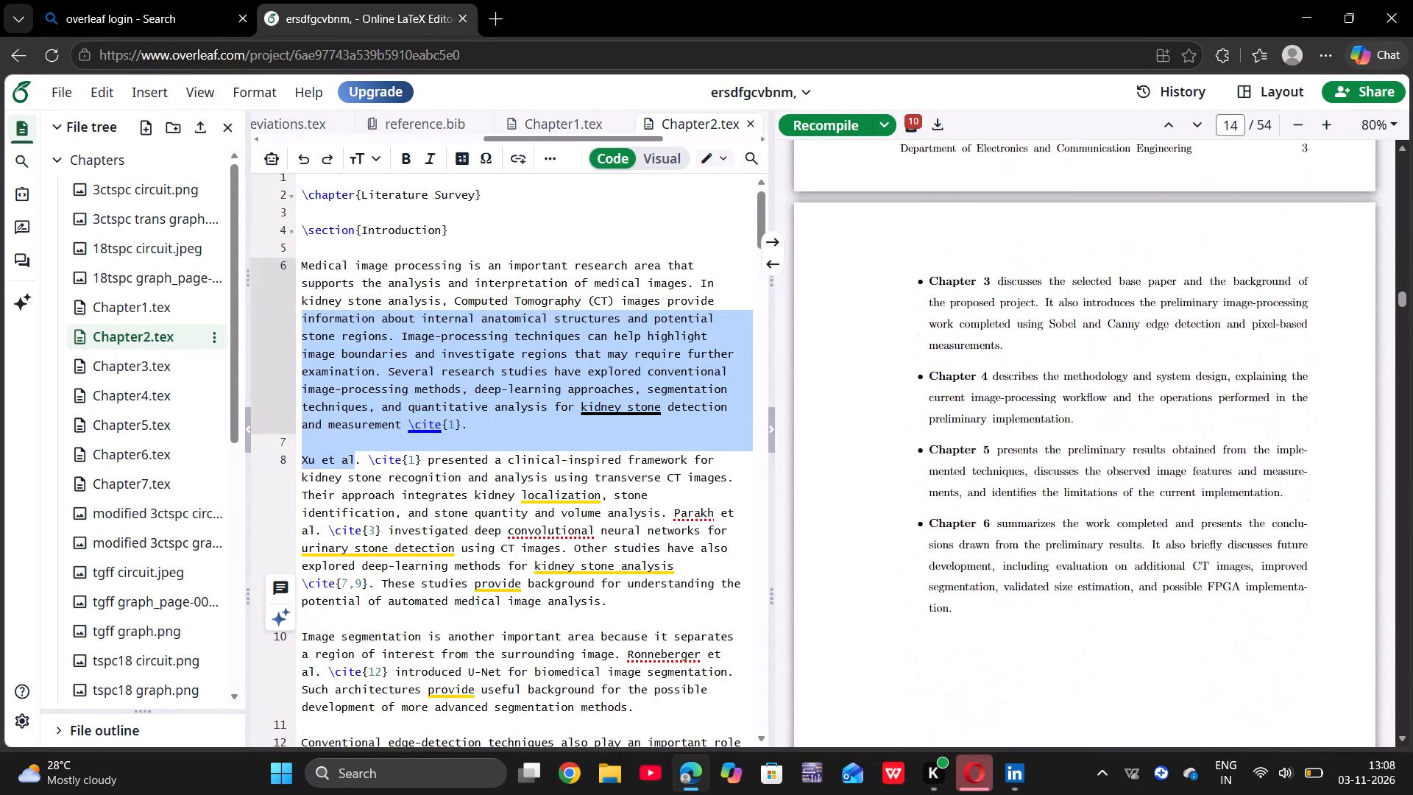
scroll(1095, 477, down, 1)
scroll(1095, 477, up, 5)
scroll(1095, 477, down, 3)
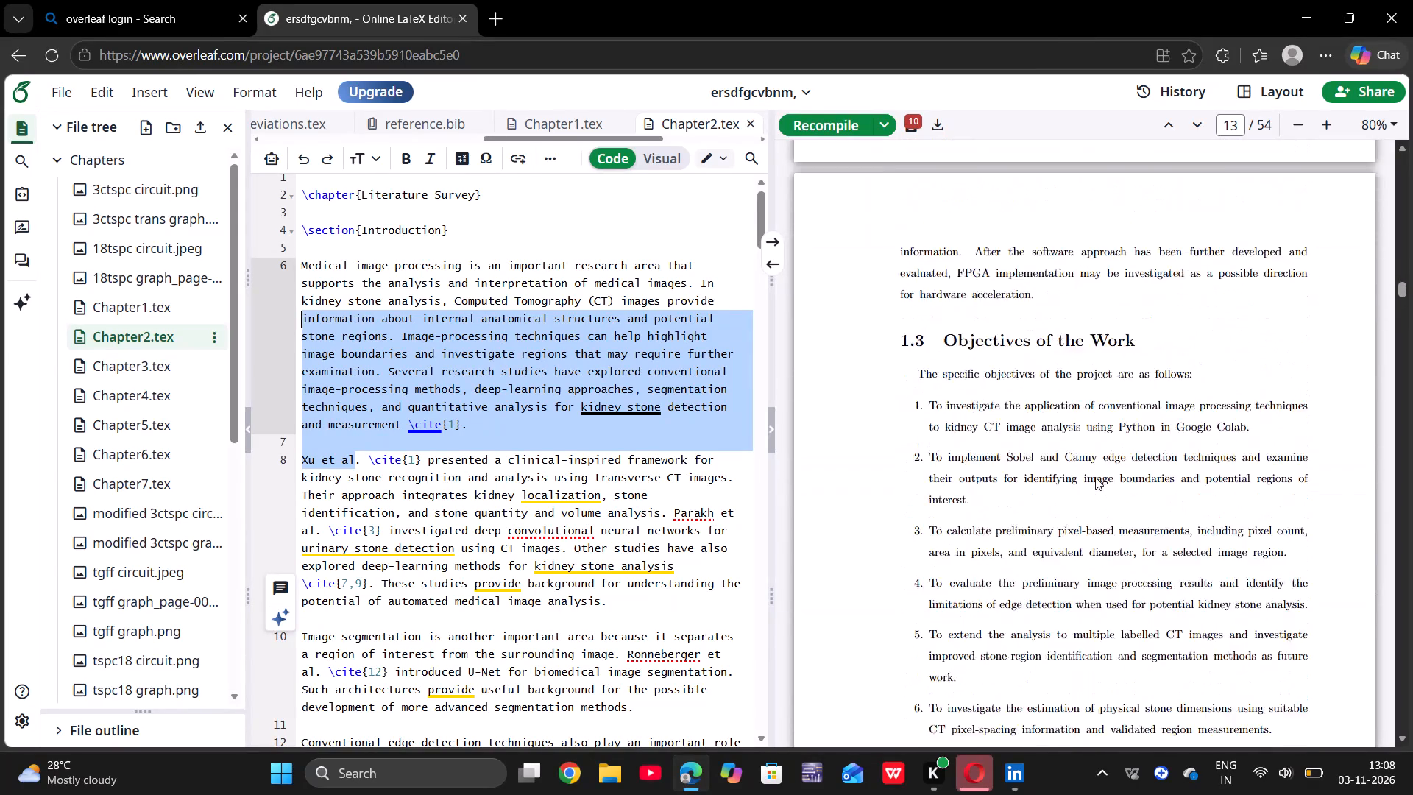
scroll(1095, 477, down, 5)
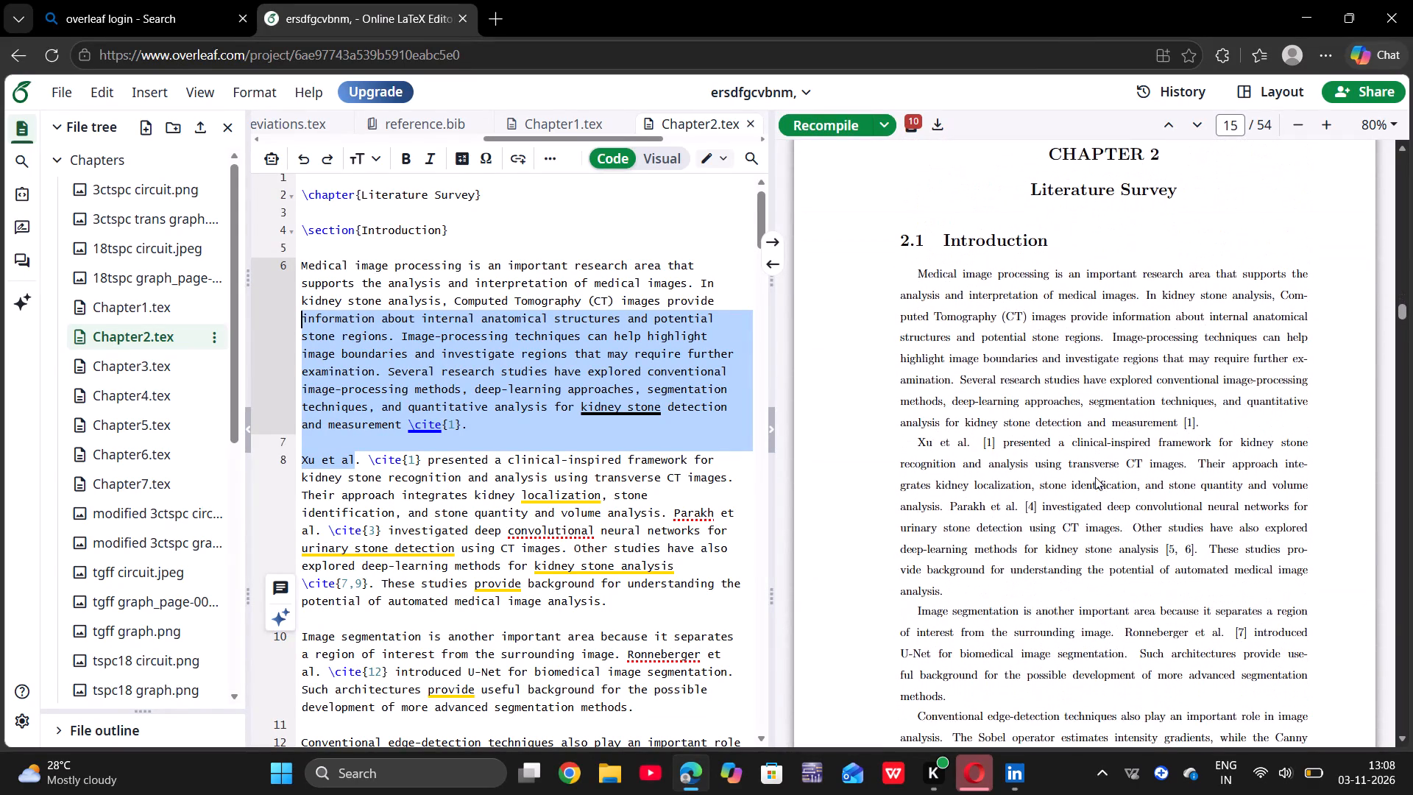
Select "Xu et al." in section 2.1 of the preview and compare the paragraph's citations with the Chapter2.tex source.
click(968, 443)
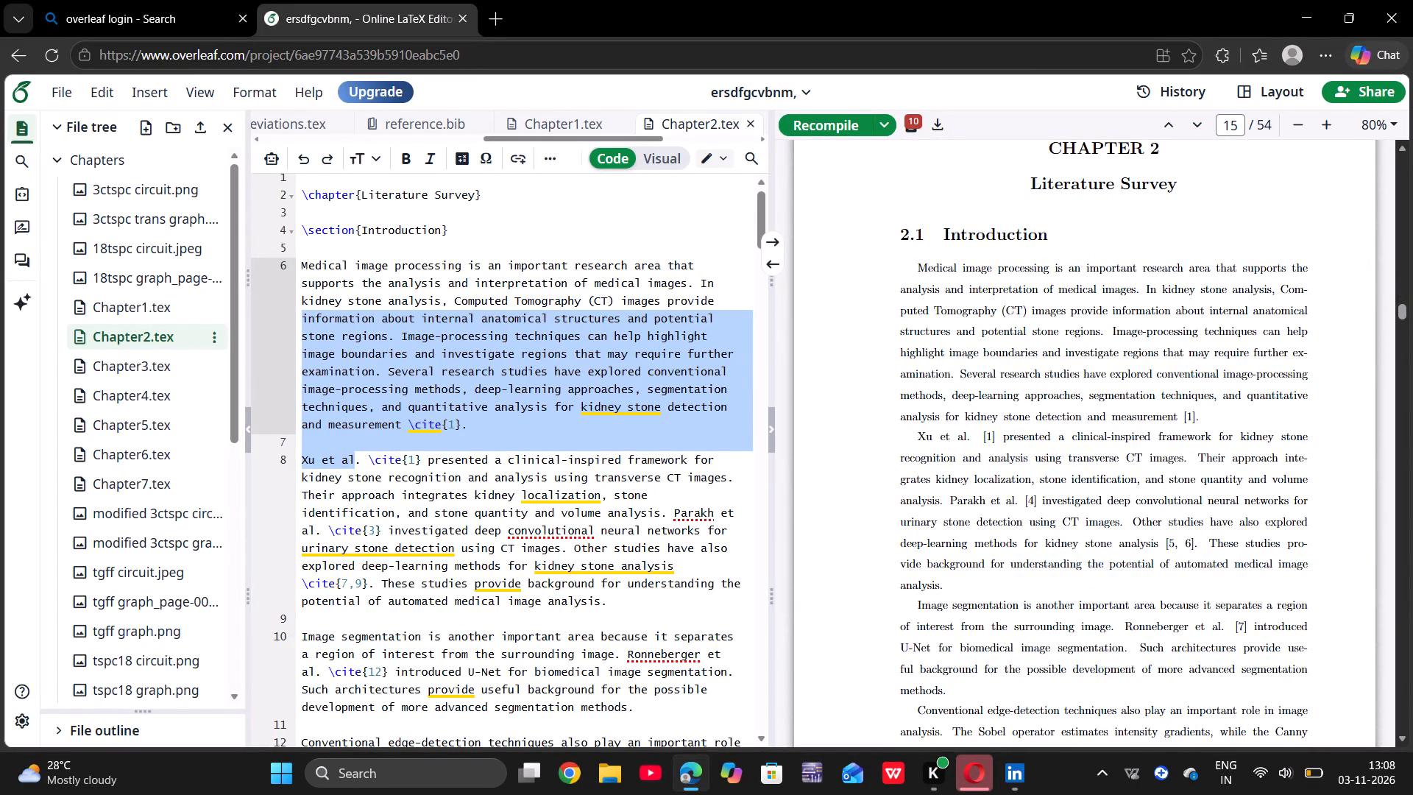
click(970, 440)
drag(970, 440, 912, 437)
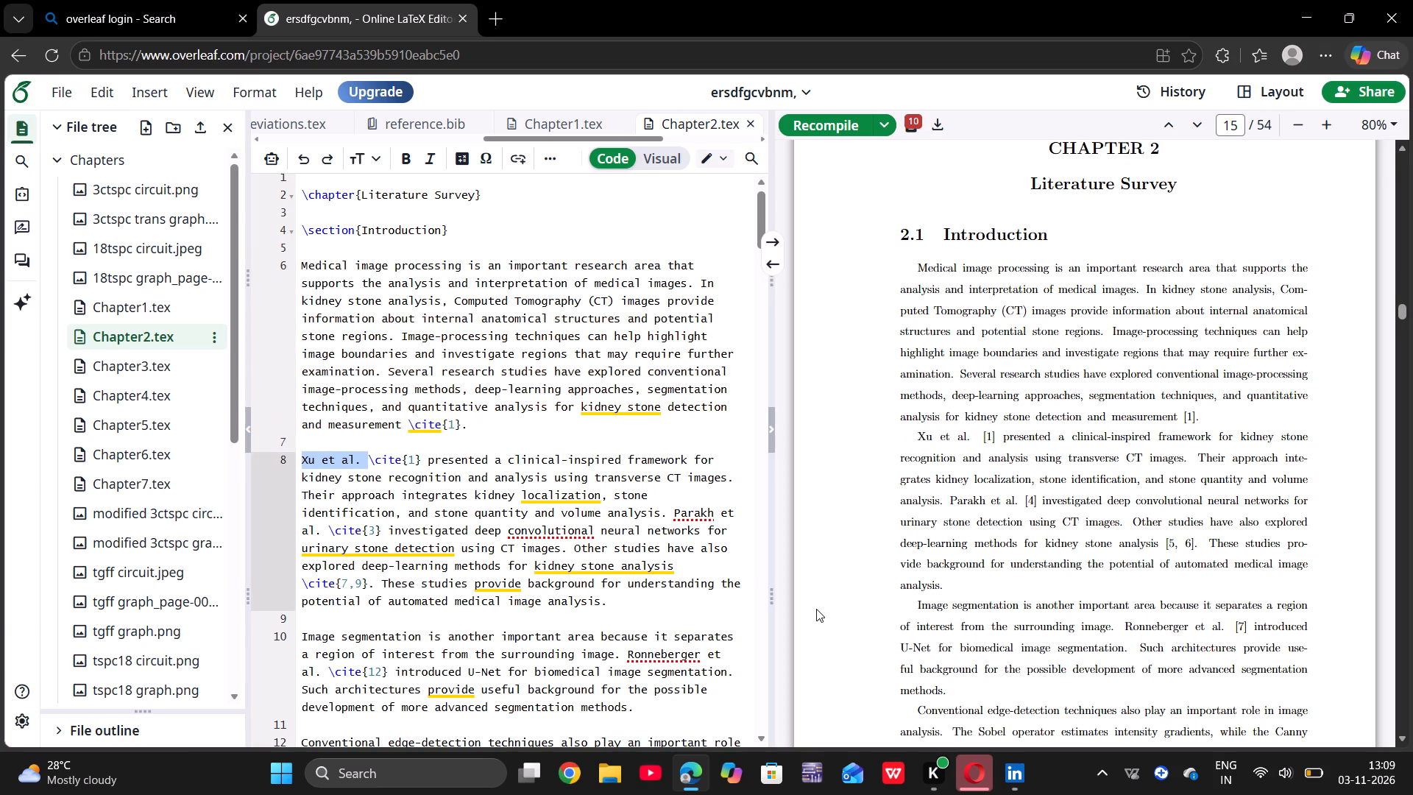
scroll(1099, 582, down, 1)
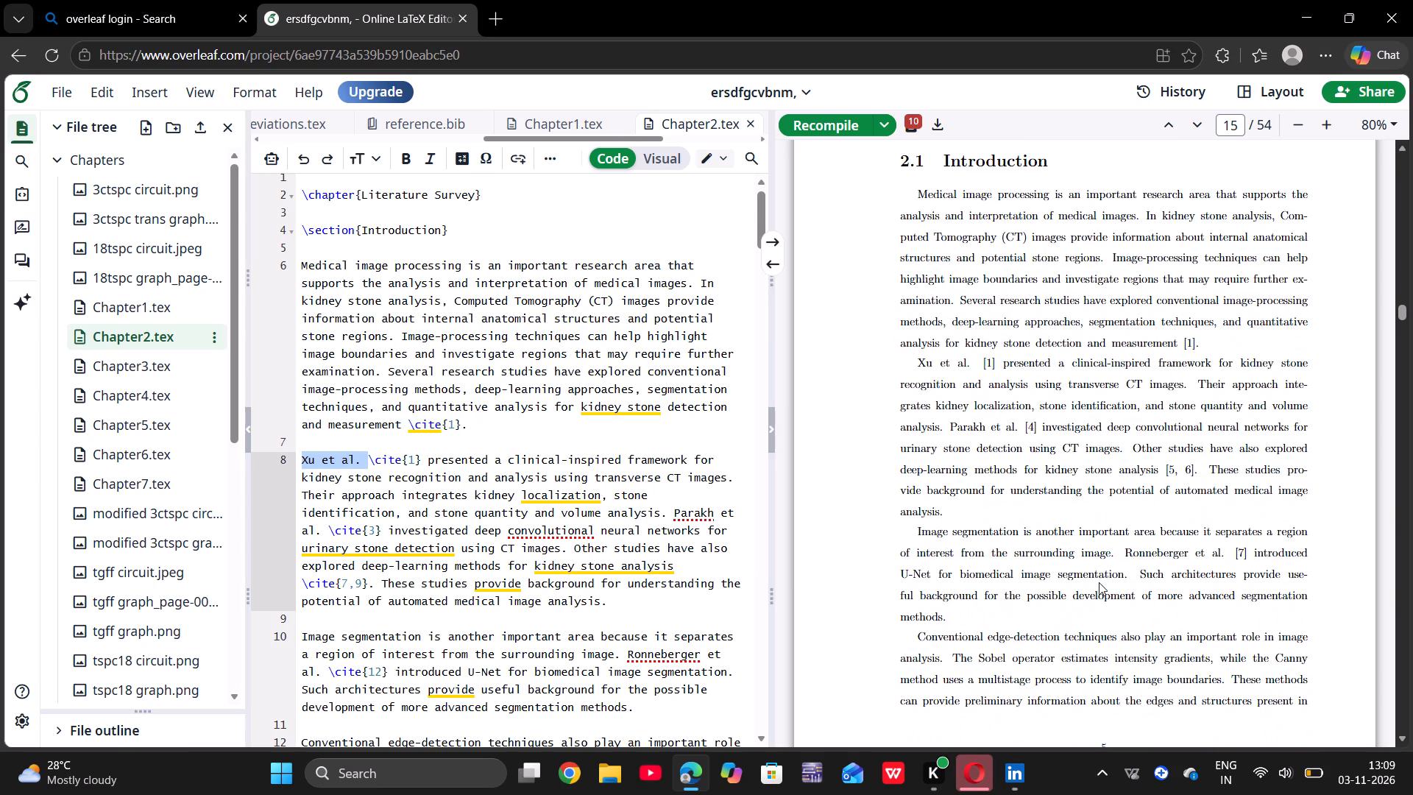
scroll(1099, 582, down, 1)
click(1175, 467)
scroll(487, 671, down, 3)
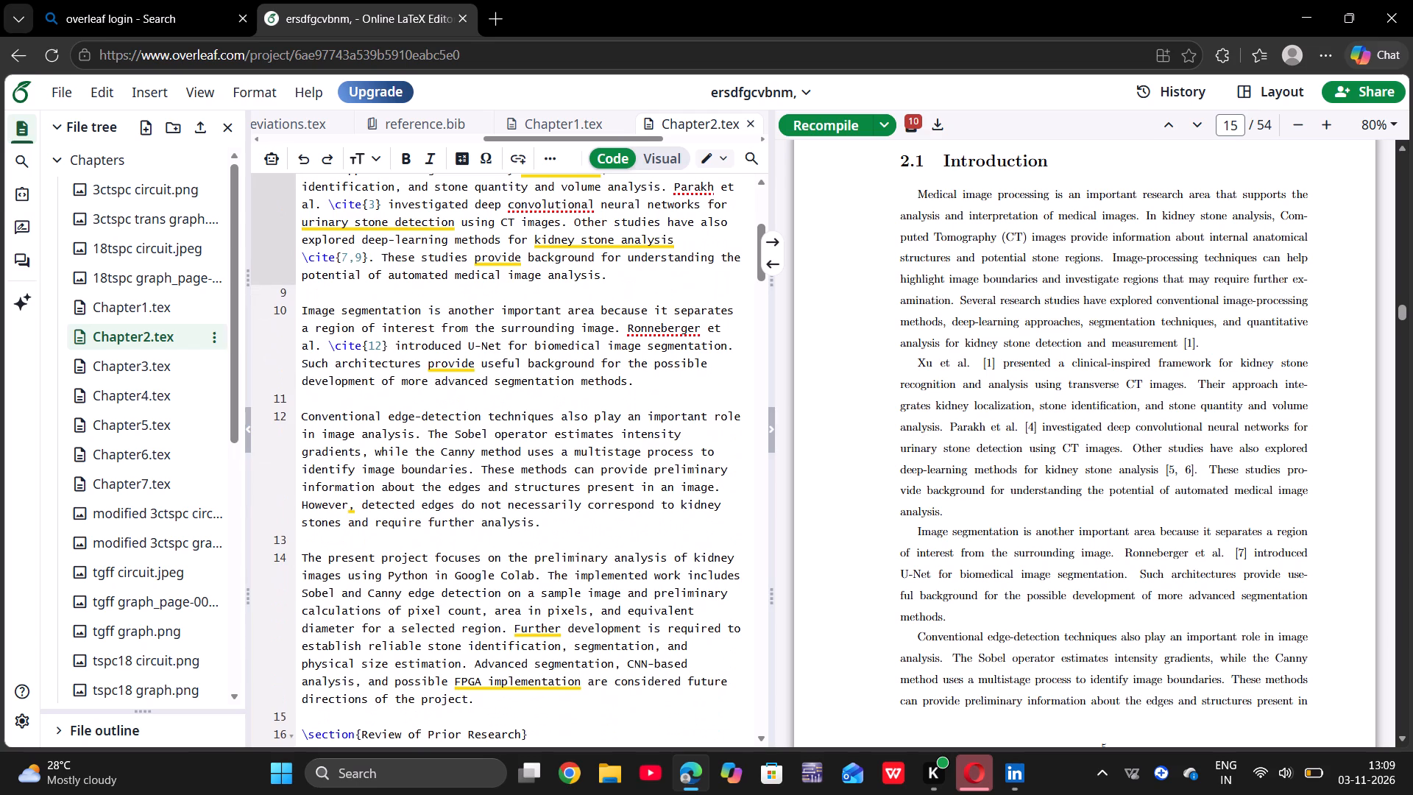
scroll(496, 464, up, 1)
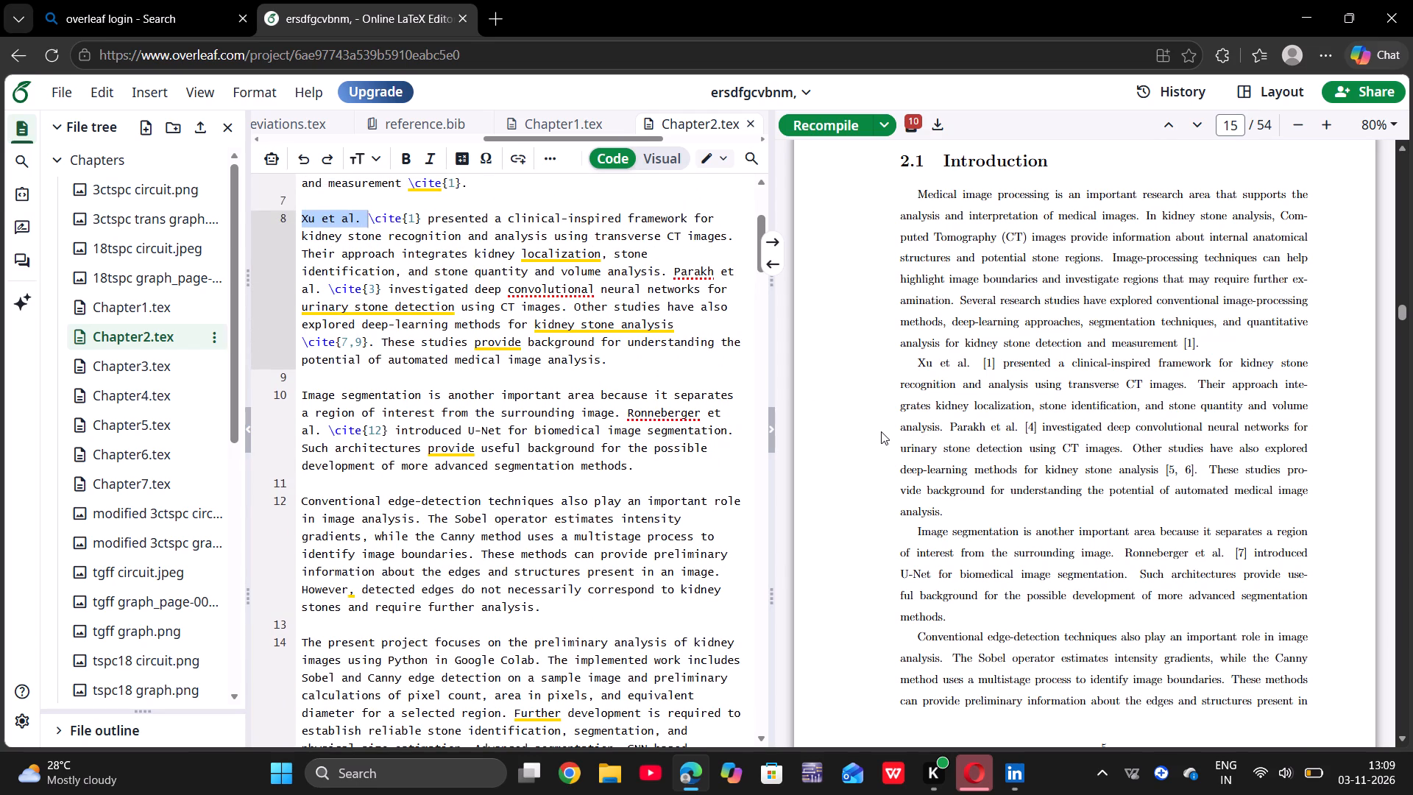
Review the rest of Chapter 2 in the PDF preview, from Review of Prior Research to Identified Research Gaps.
scroll(881, 431, down, 5)
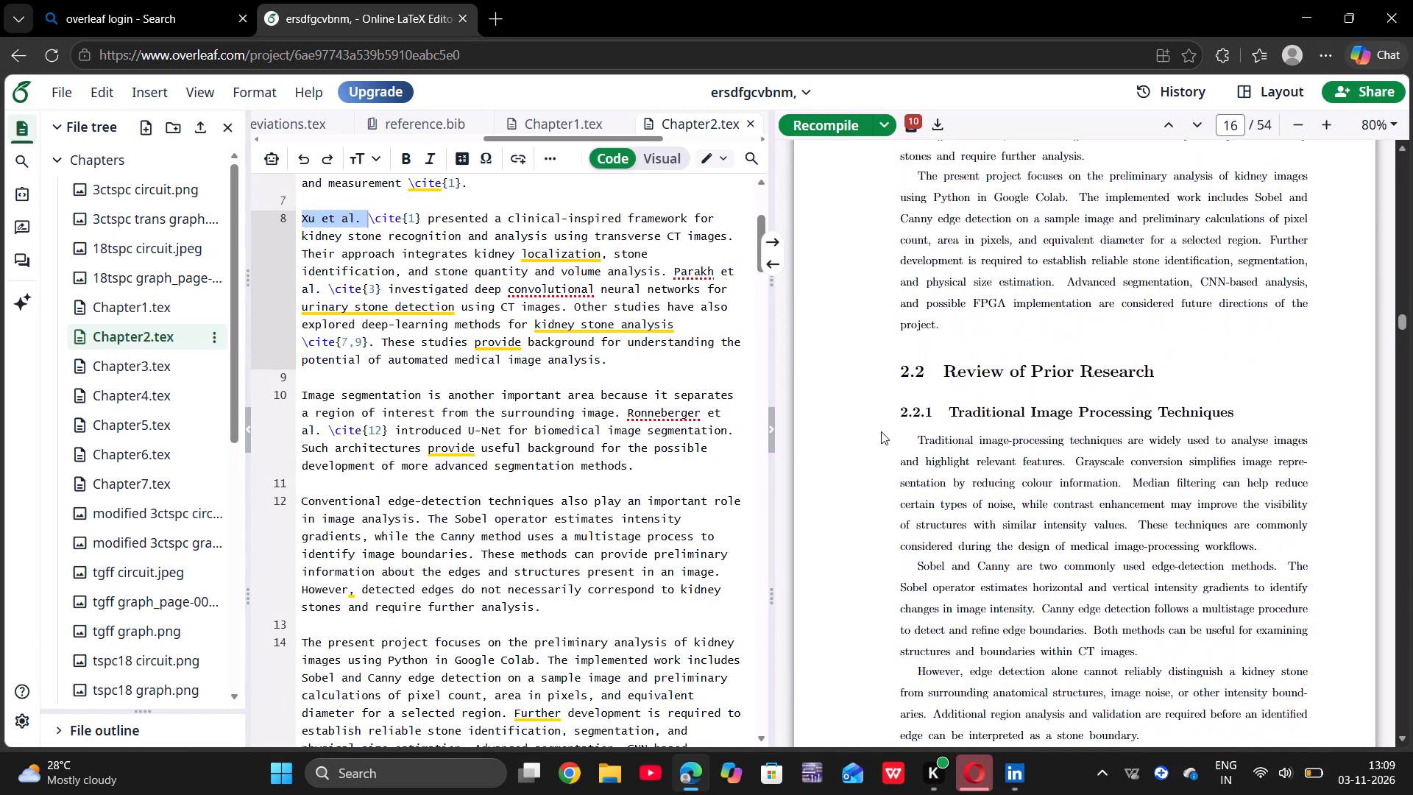
scroll(881, 431, down, 5)
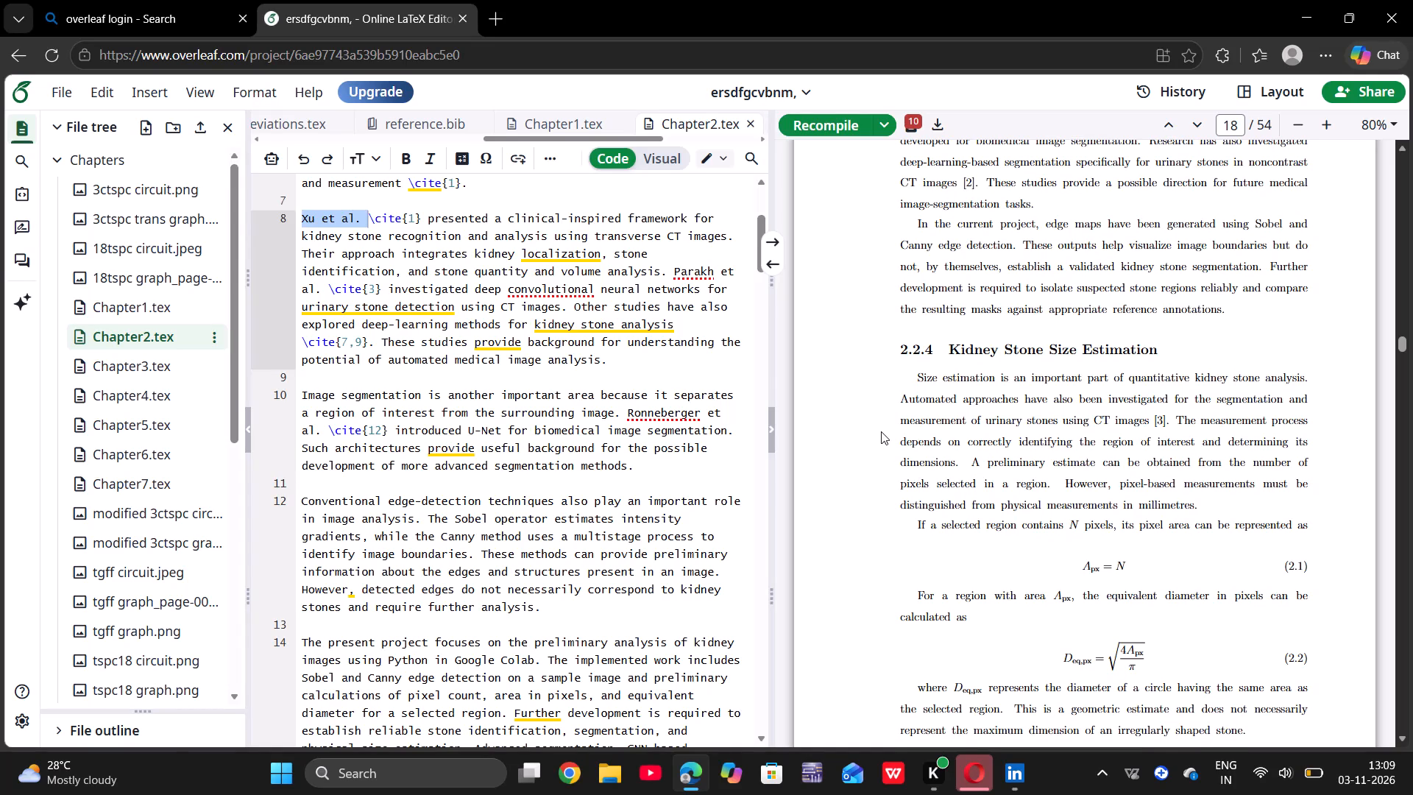
scroll(881, 431, down, 3)
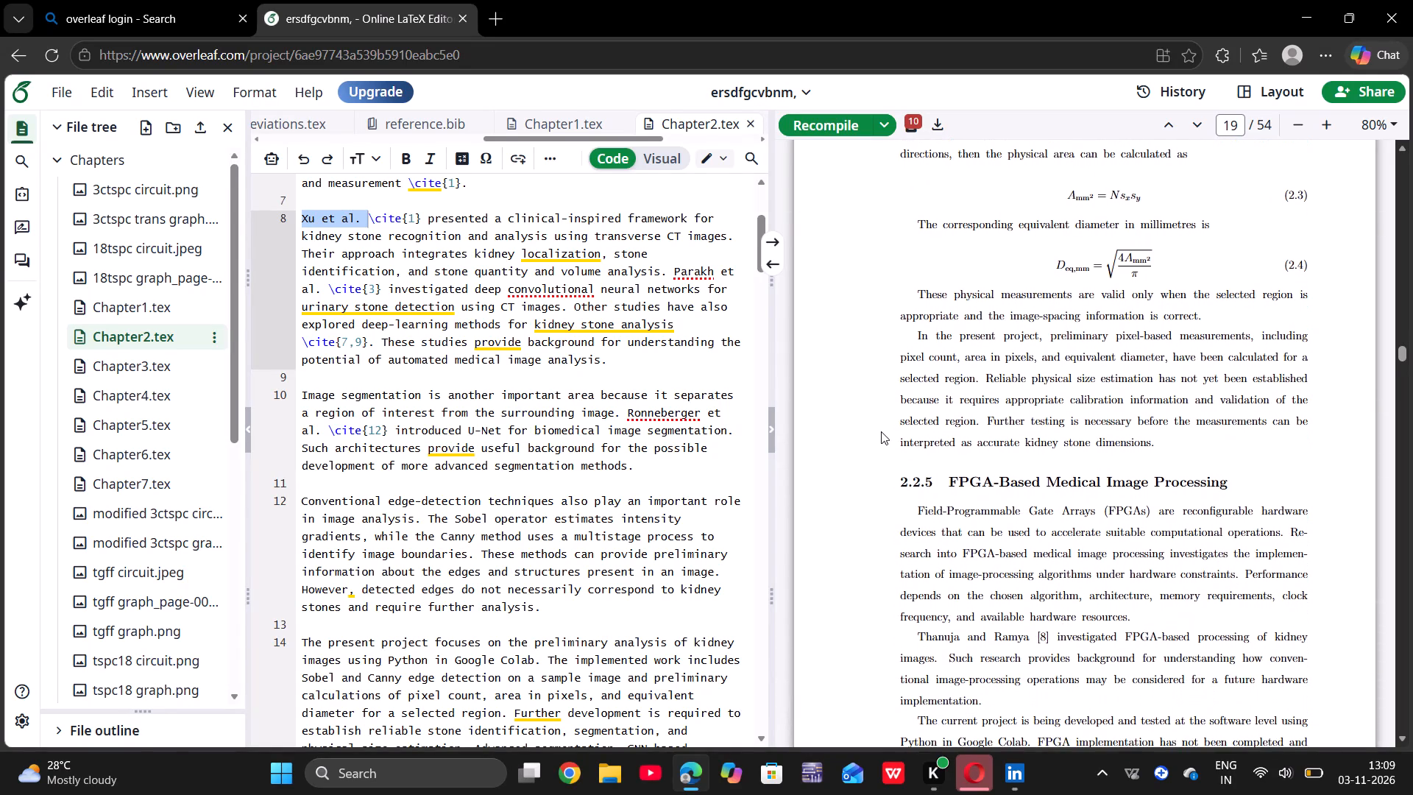
scroll(881, 431, down, 5)
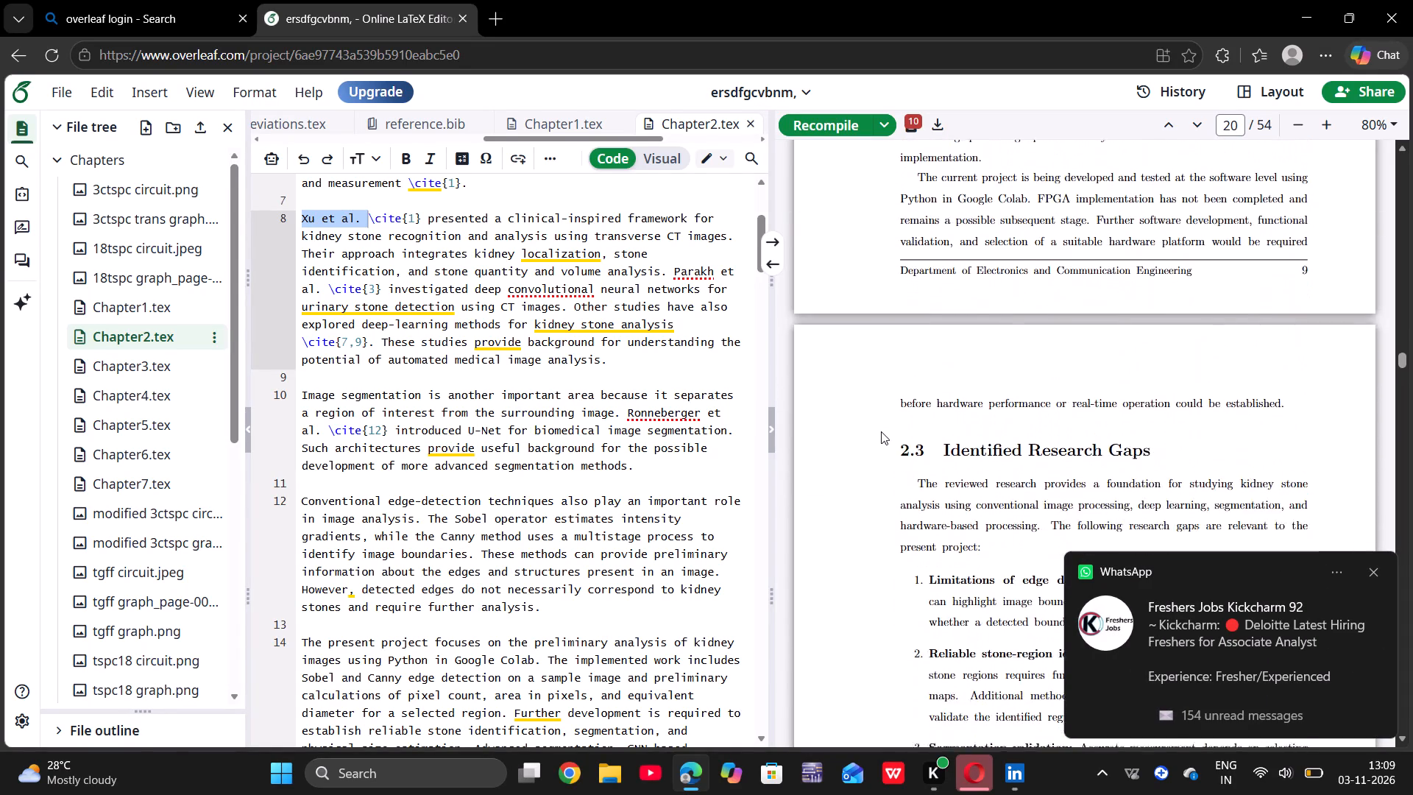
Examine the Chapter 3 introduction and the Overview of the Base Paper section, including its citations, in the PDF preview.
scroll(881, 431, down, 6)
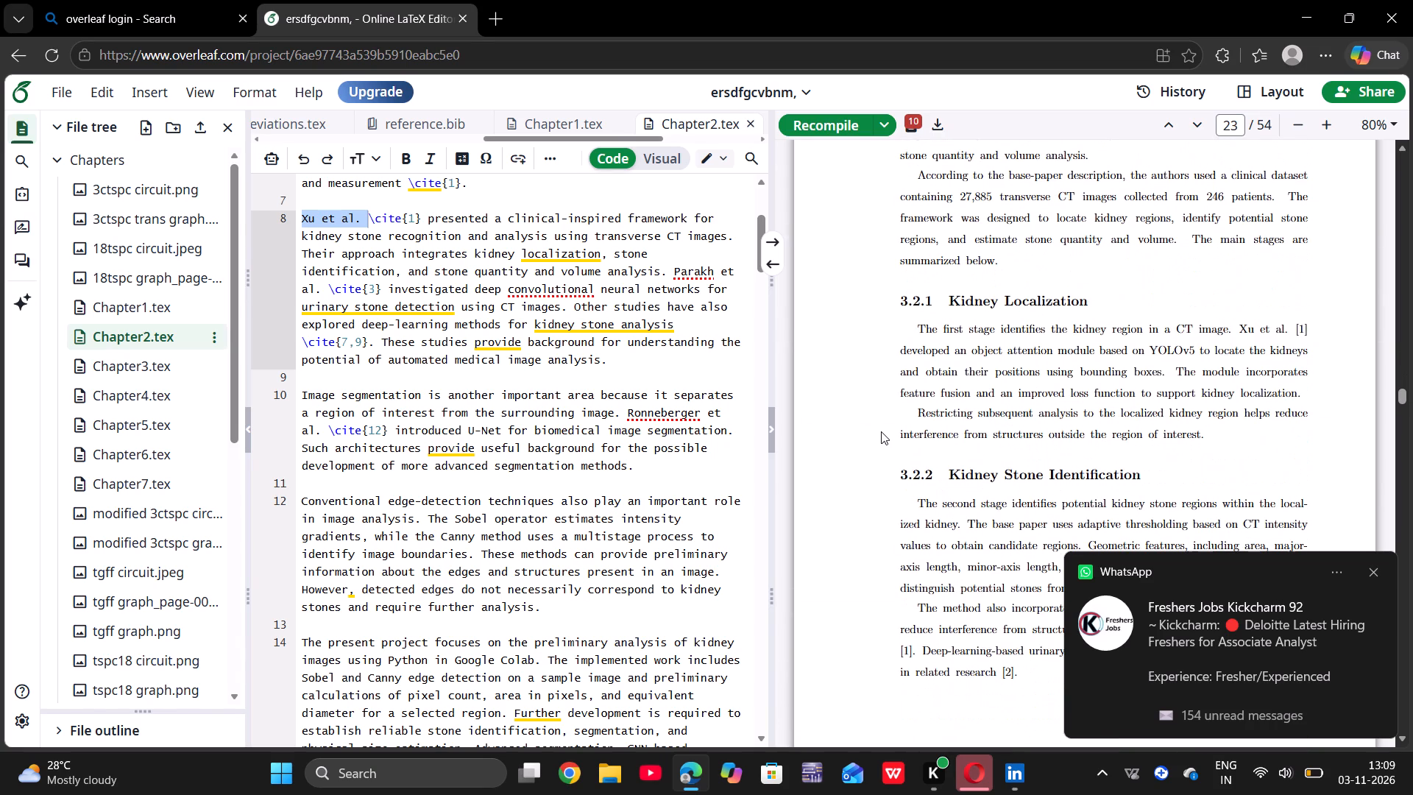
scroll(881, 431, down, 1)
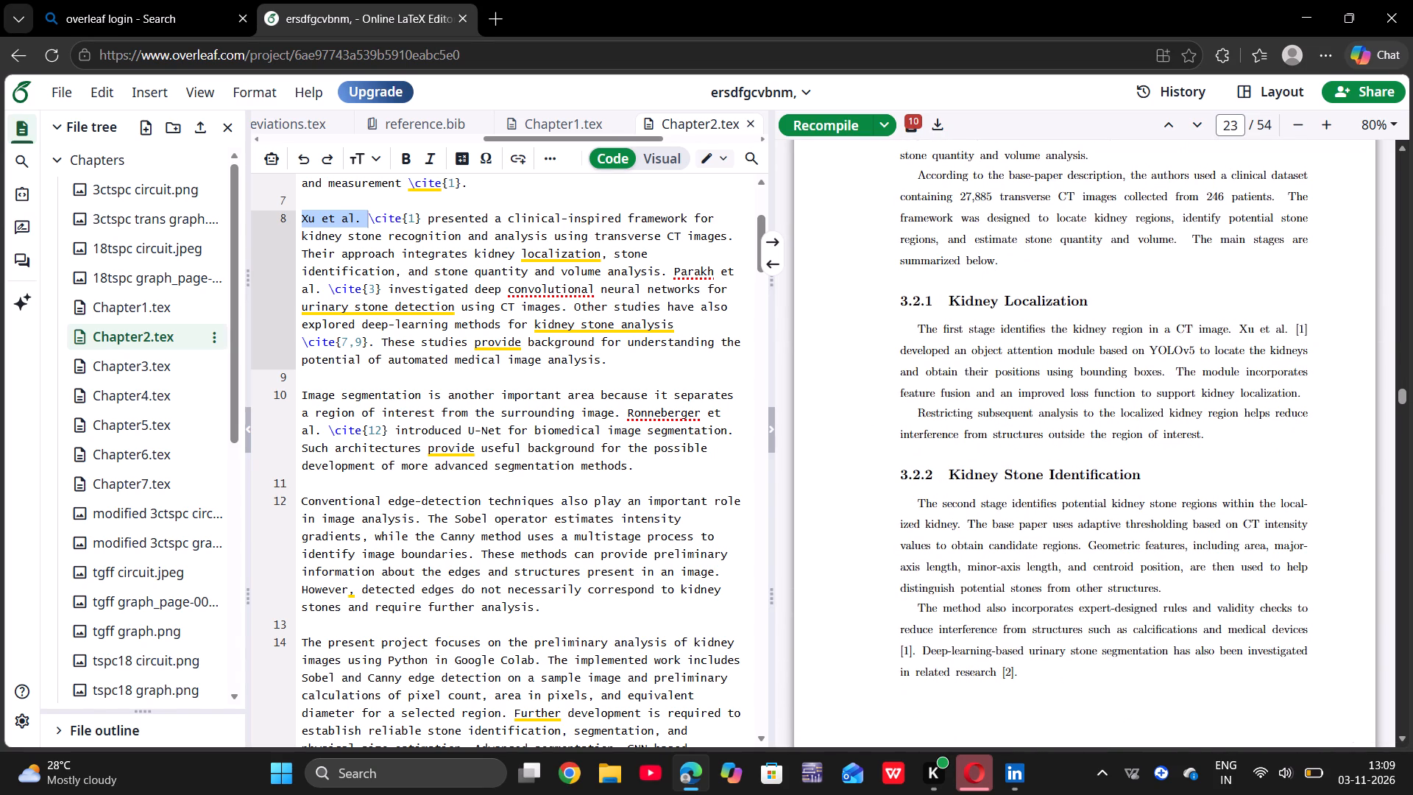
scroll(1132, 365, down, 2)
scroll(1132, 365, up, 2)
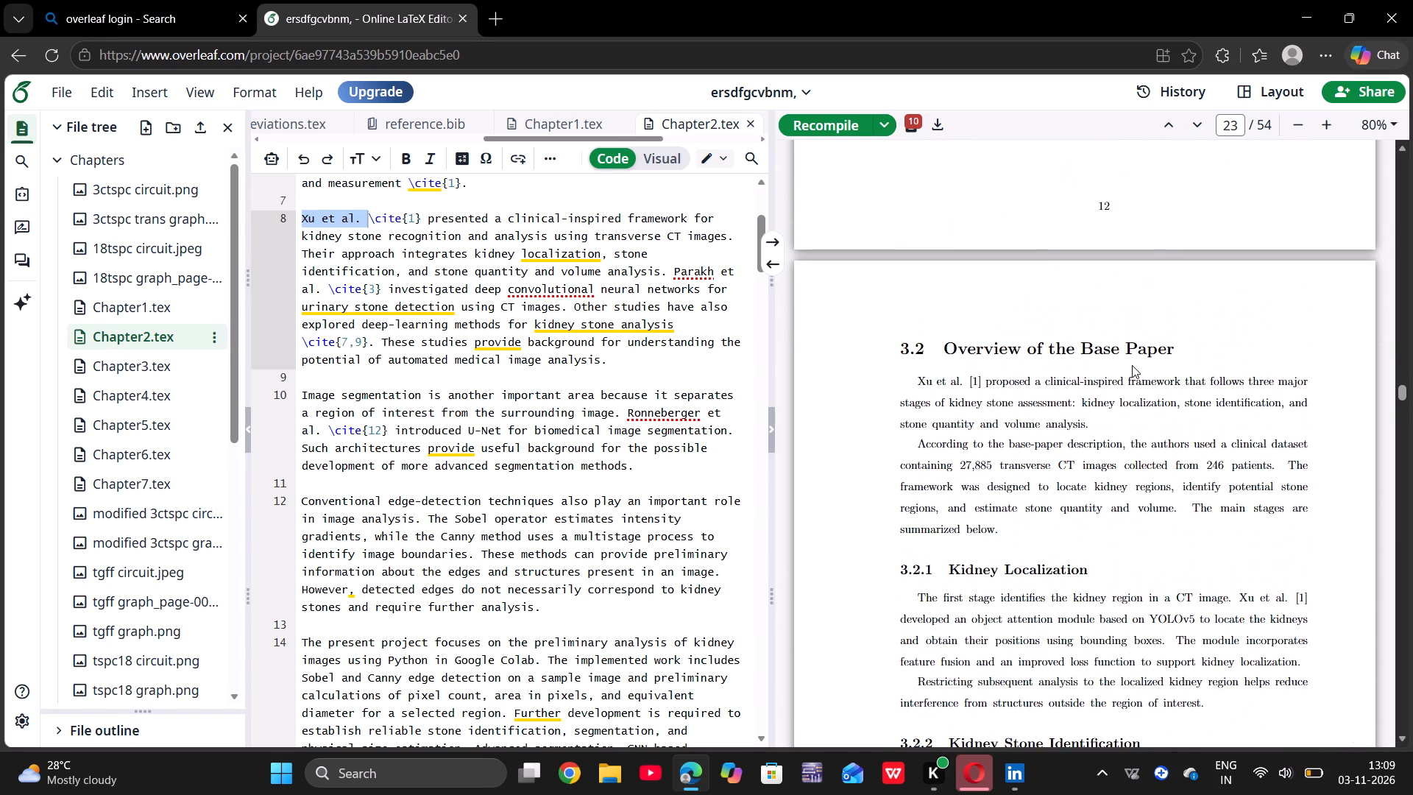
scroll(1132, 365, up, 3)
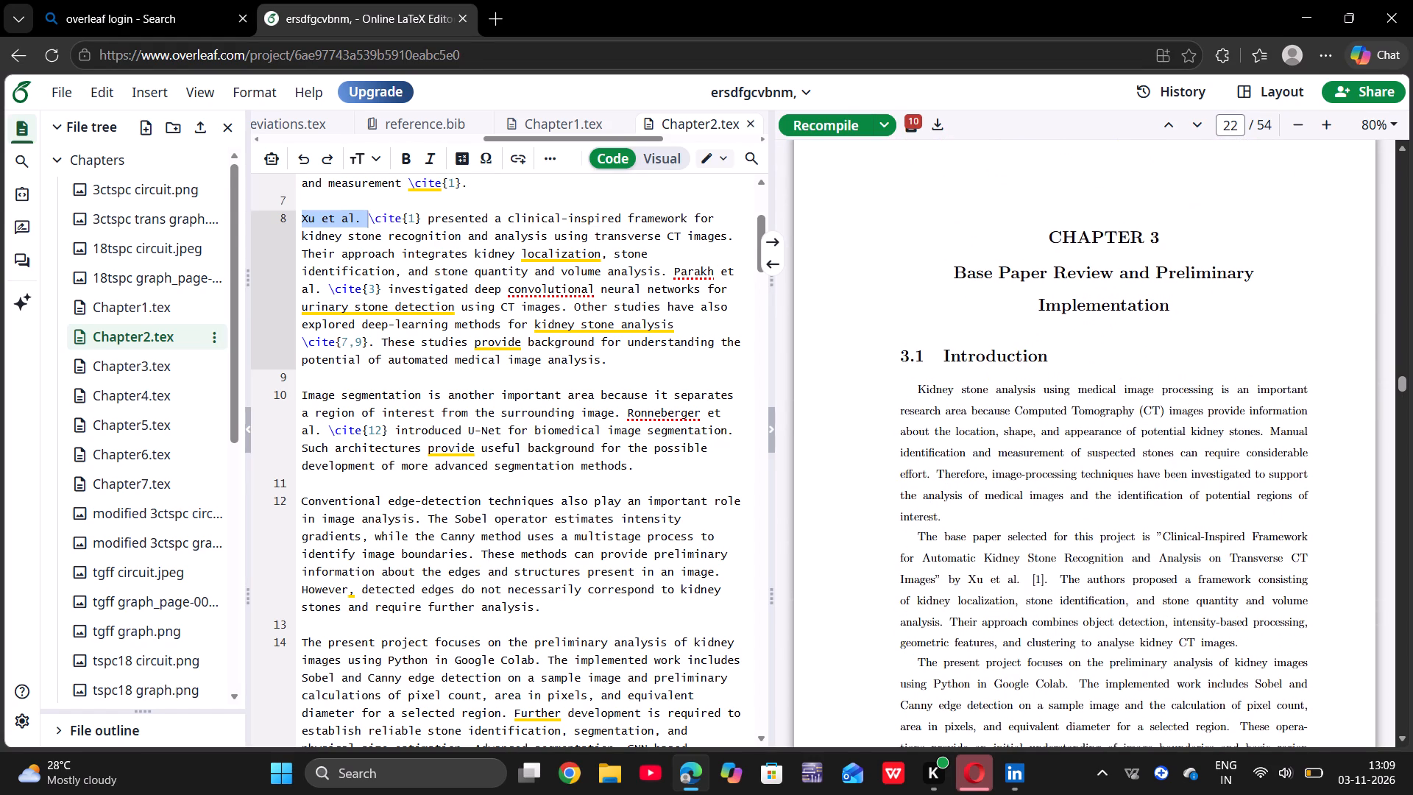
scroll(1102, 326, down, 4)
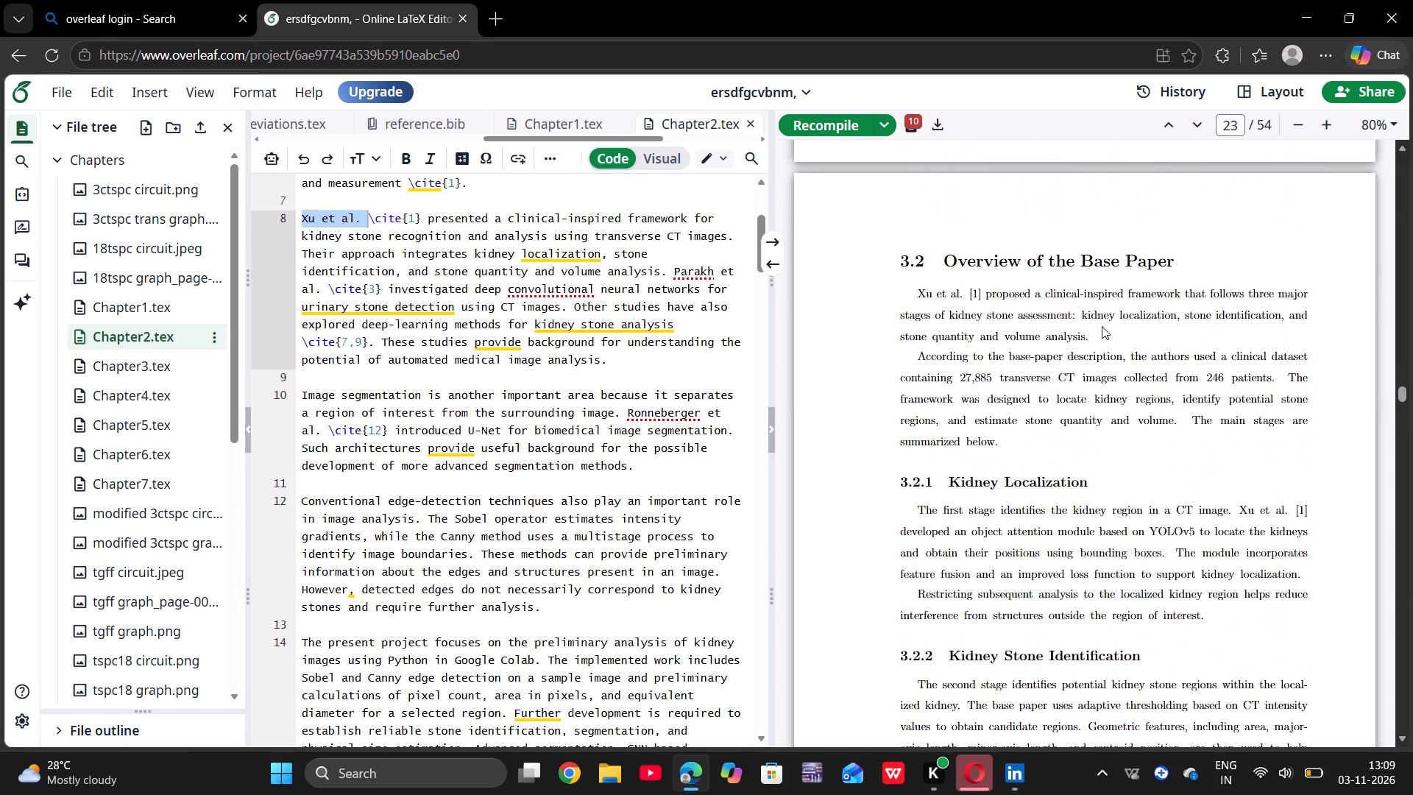
scroll(1102, 326, down, 2)
scroll(1014, 446, down, 1)
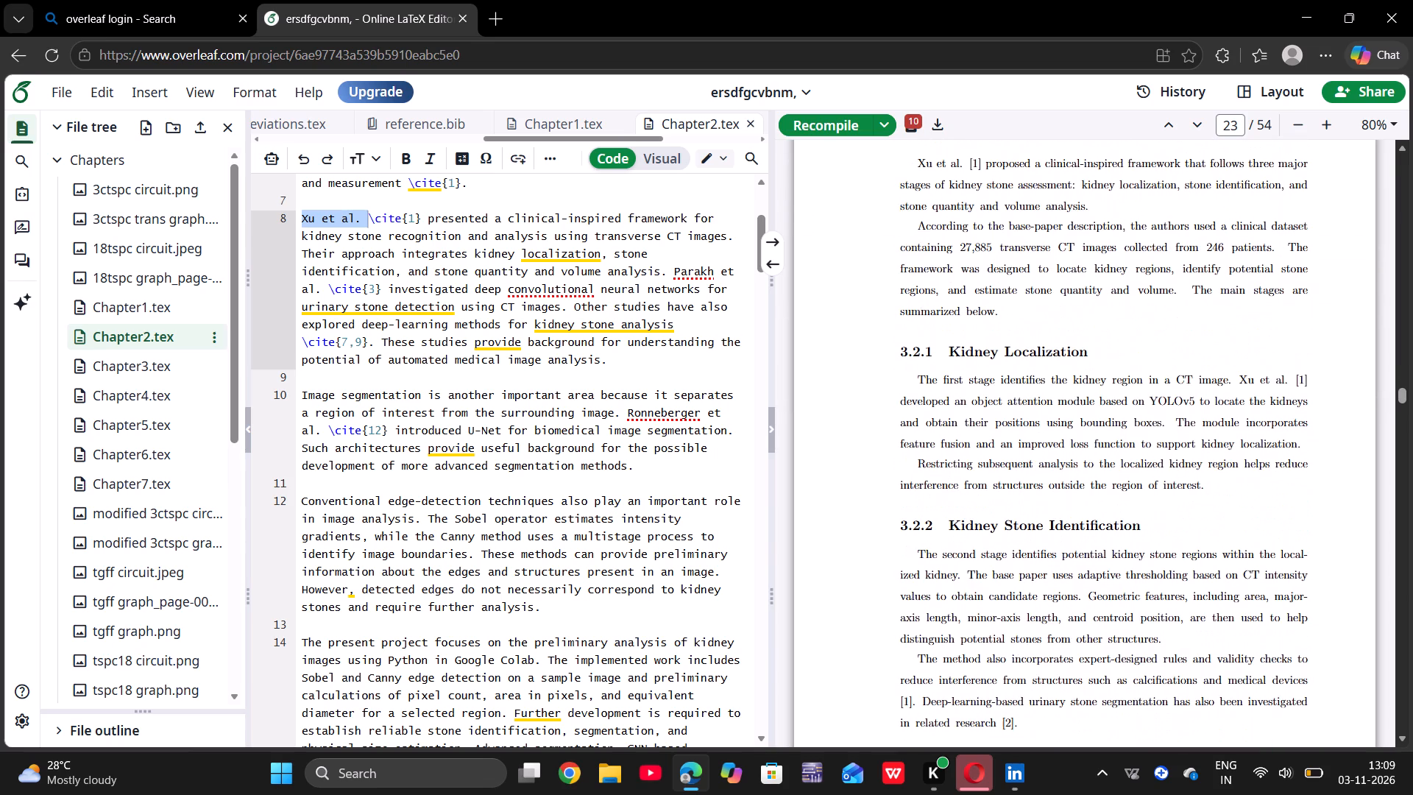
scroll(1014, 446, down, 1)
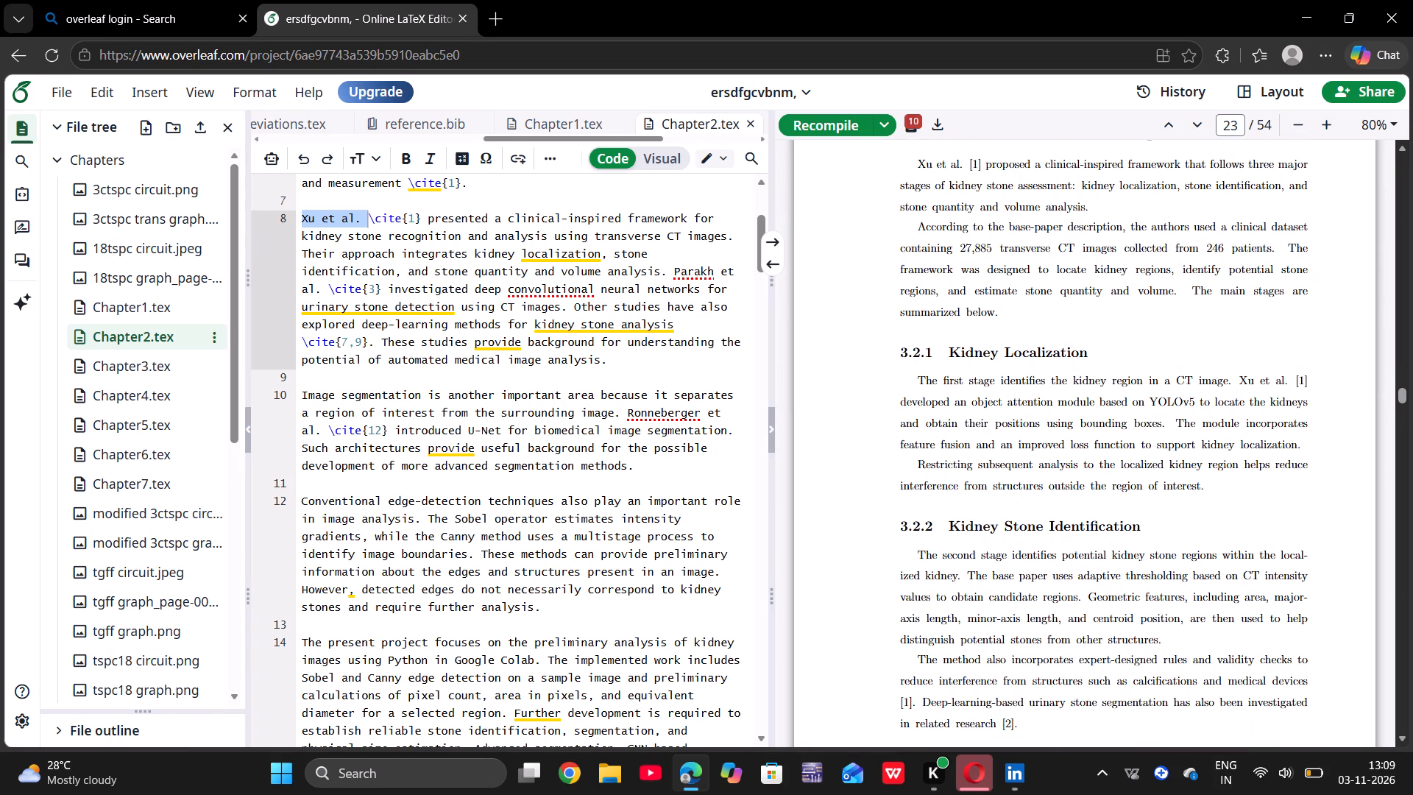
scroll(1013, 532, up, 1)
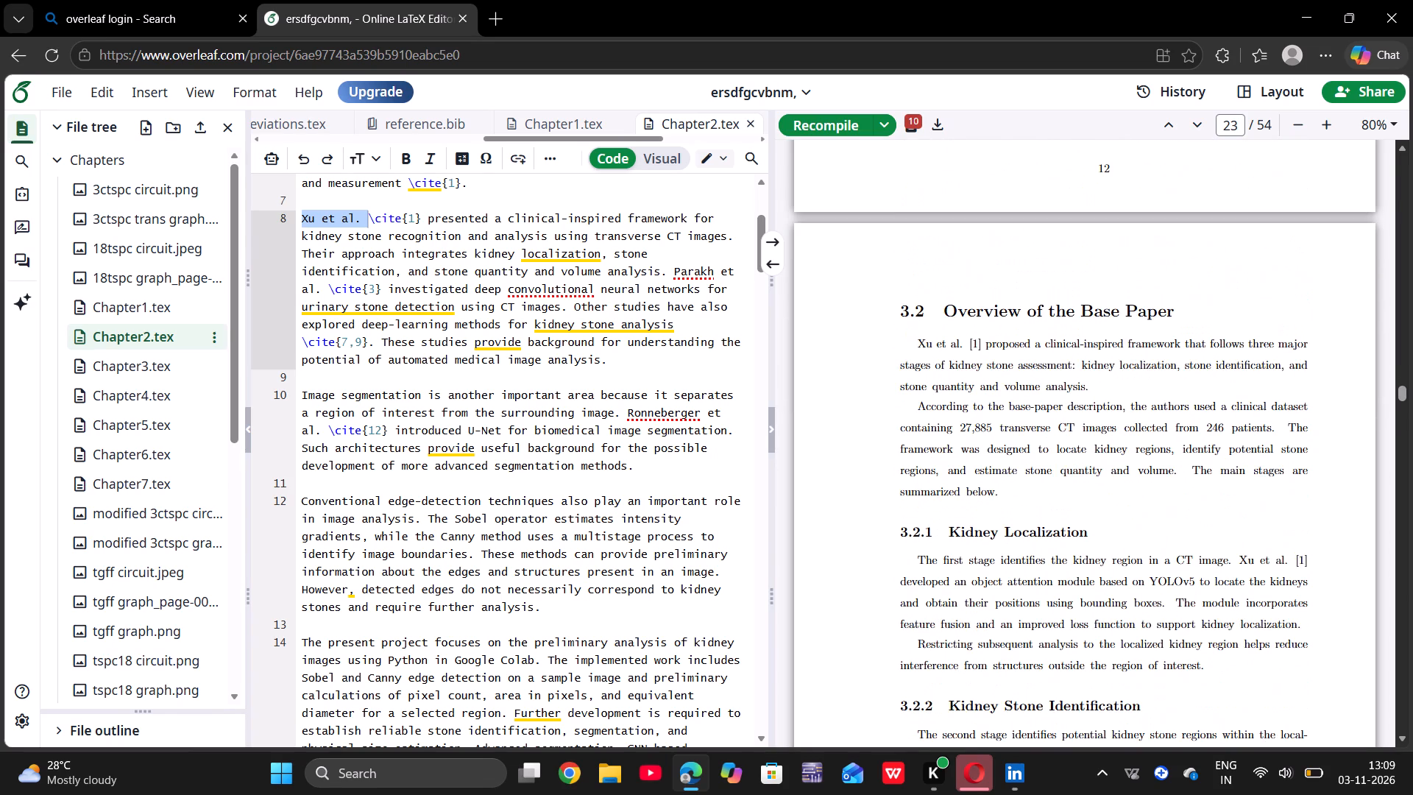
scroll(1013, 532, up, 4)
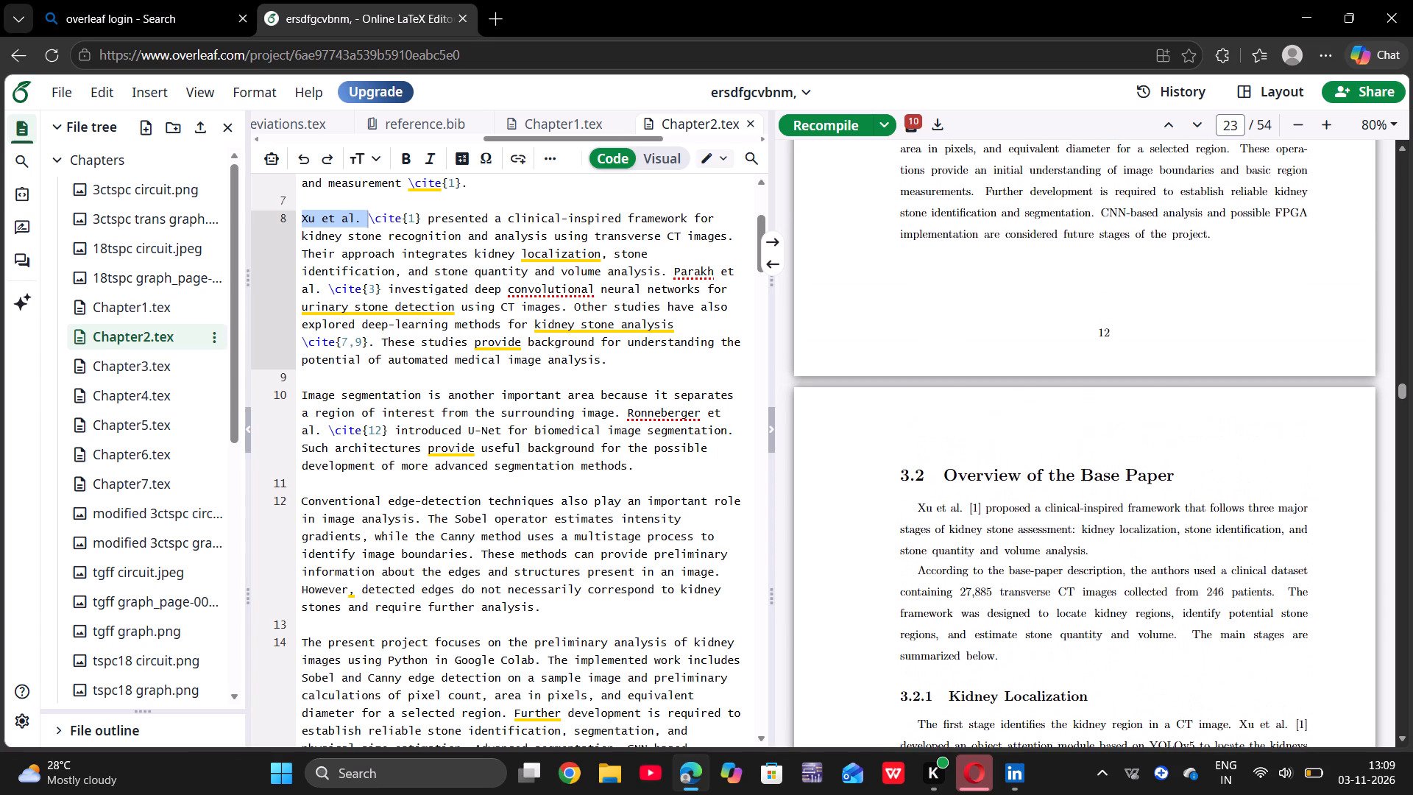
scroll(1013, 532, up, 3)
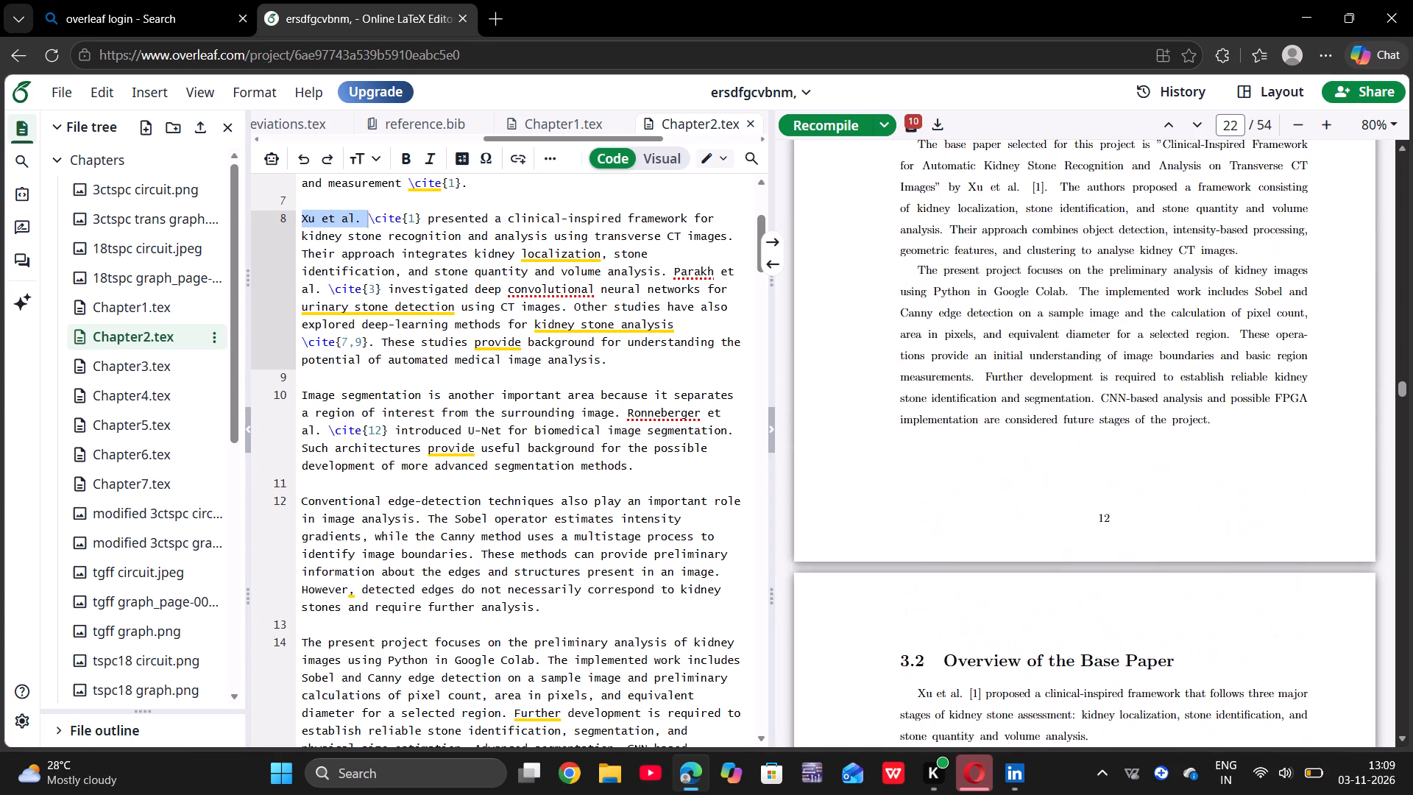
scroll(982, 540, up, 4)
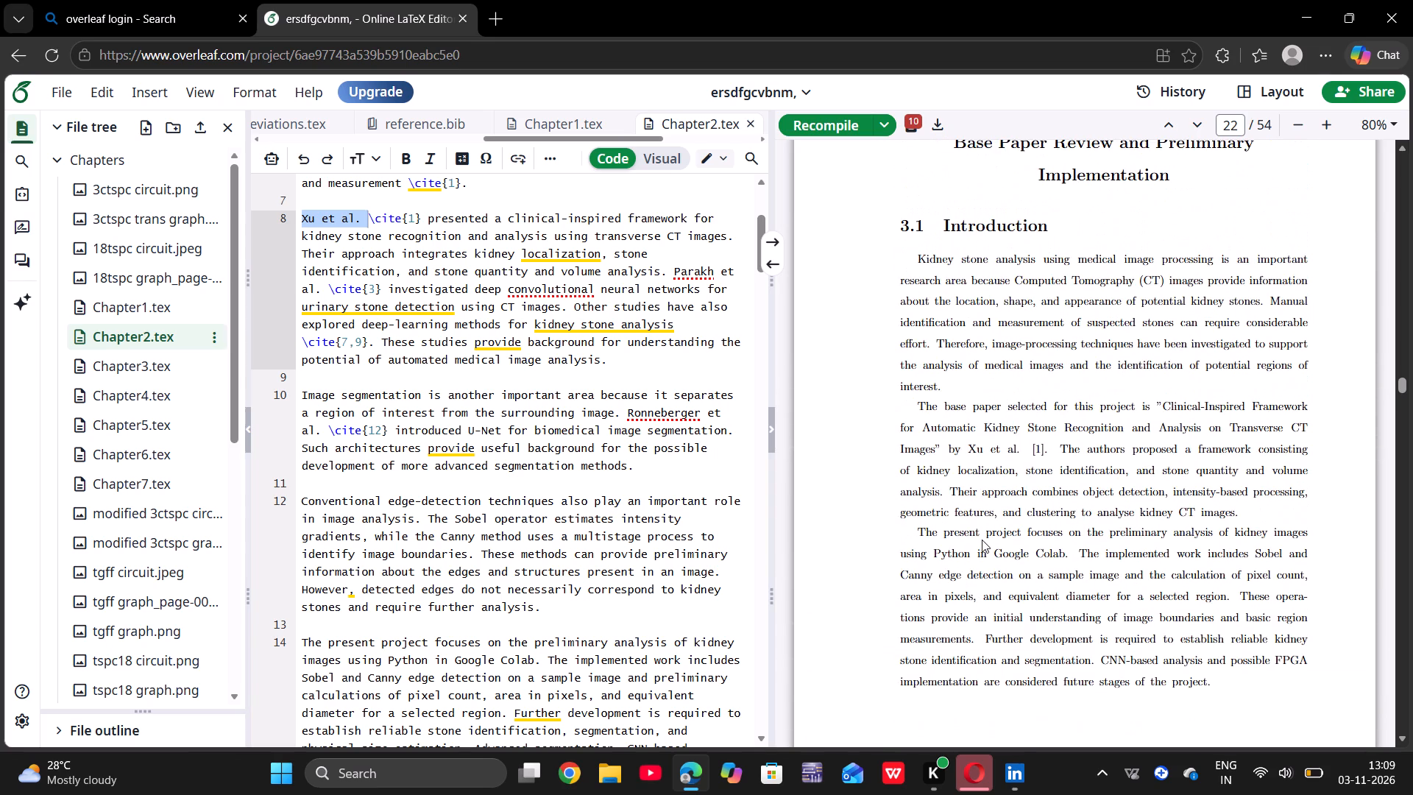
scroll(982, 540, up, 1)
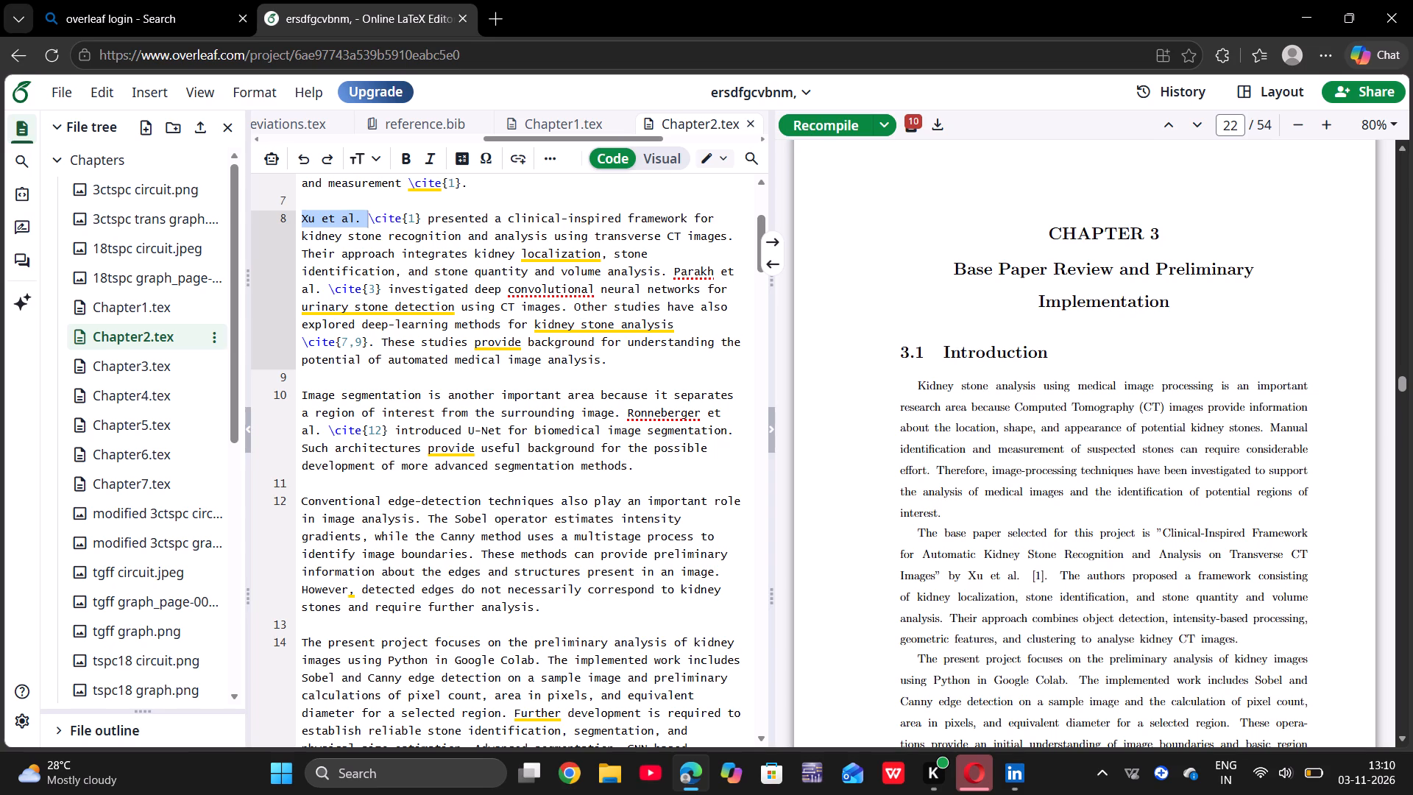
Review the rest of Chapter 3 in the PDF preview, from the Figure 3.1 block diagram through the Table 3.1 comparison.
scroll(999, 268, down, 6)
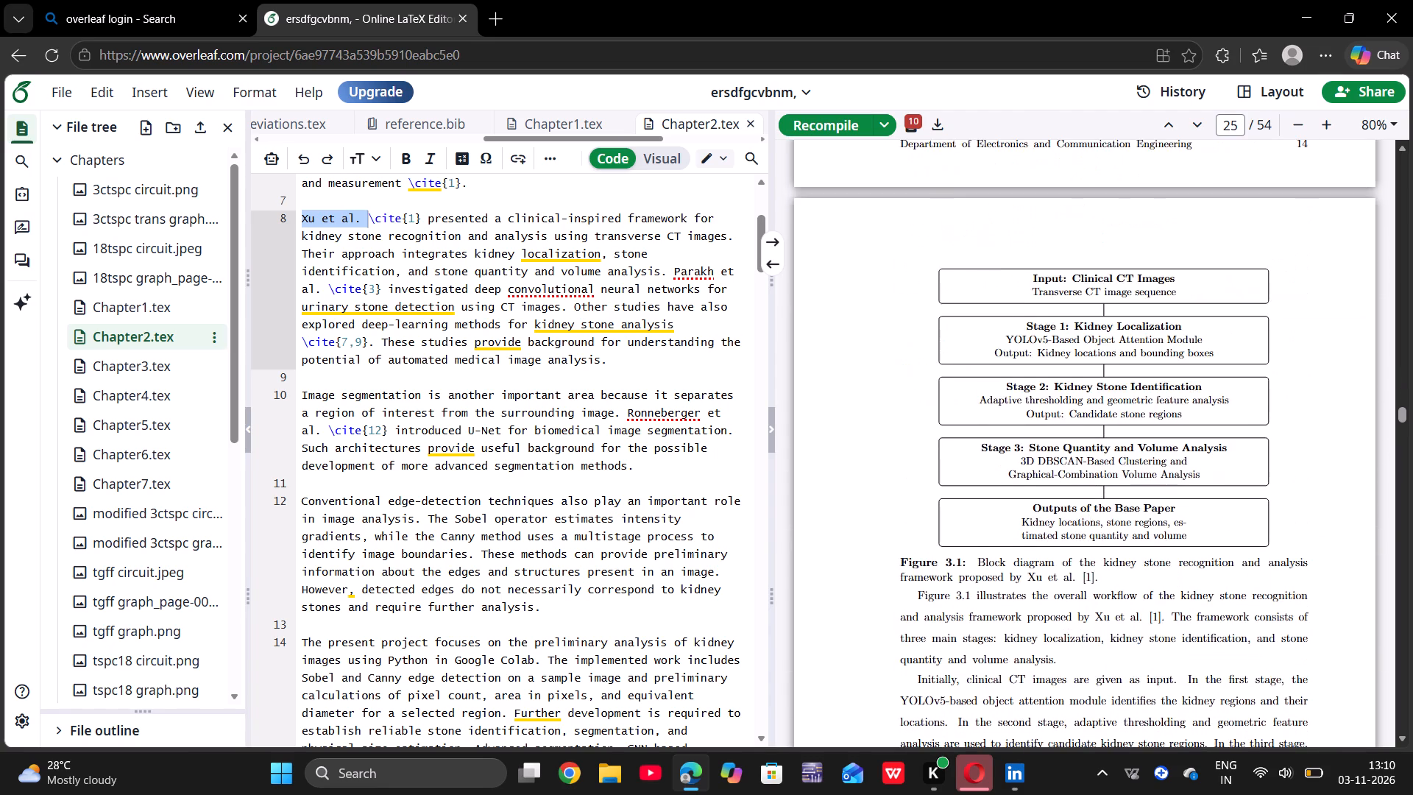
scroll(999, 268, down, 4)
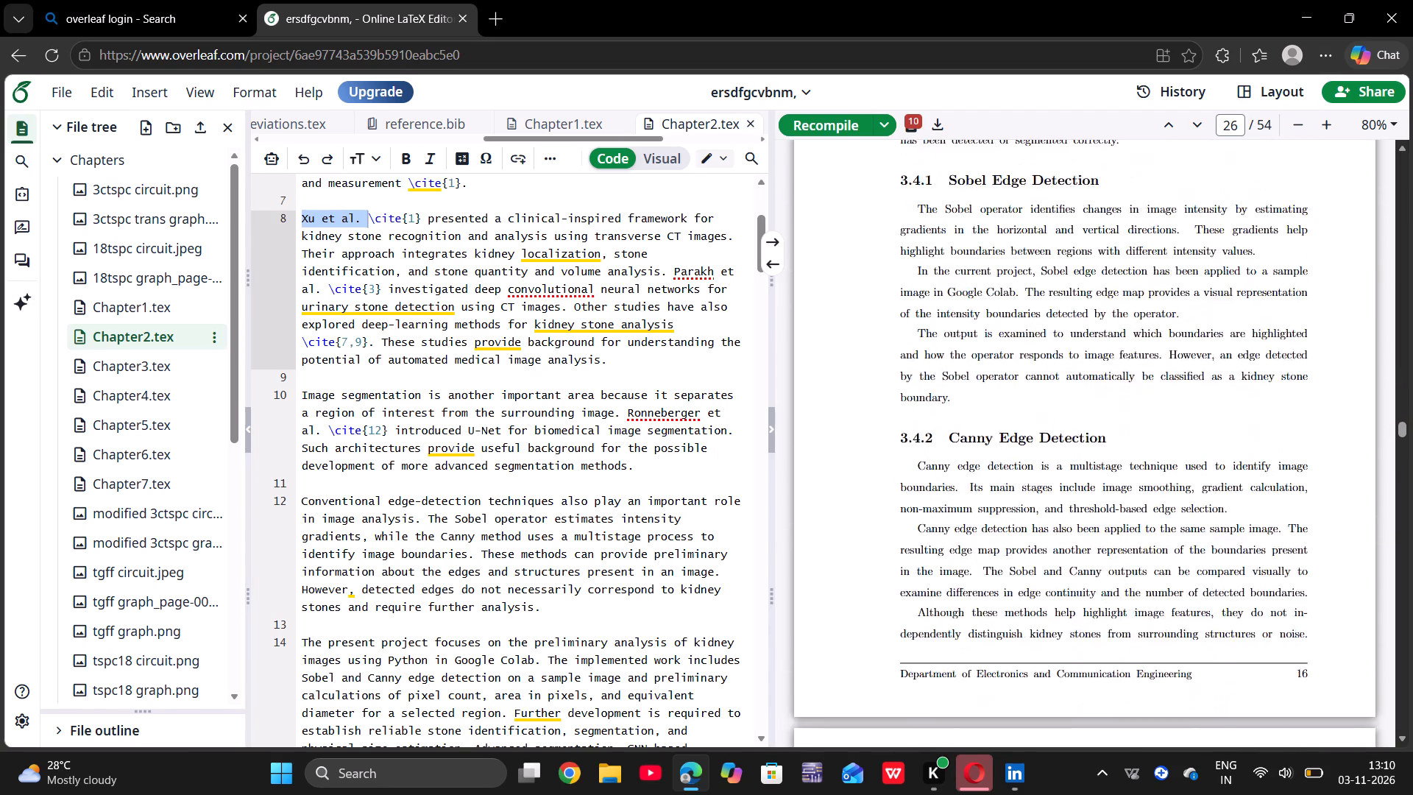
scroll(999, 268, down, 2)
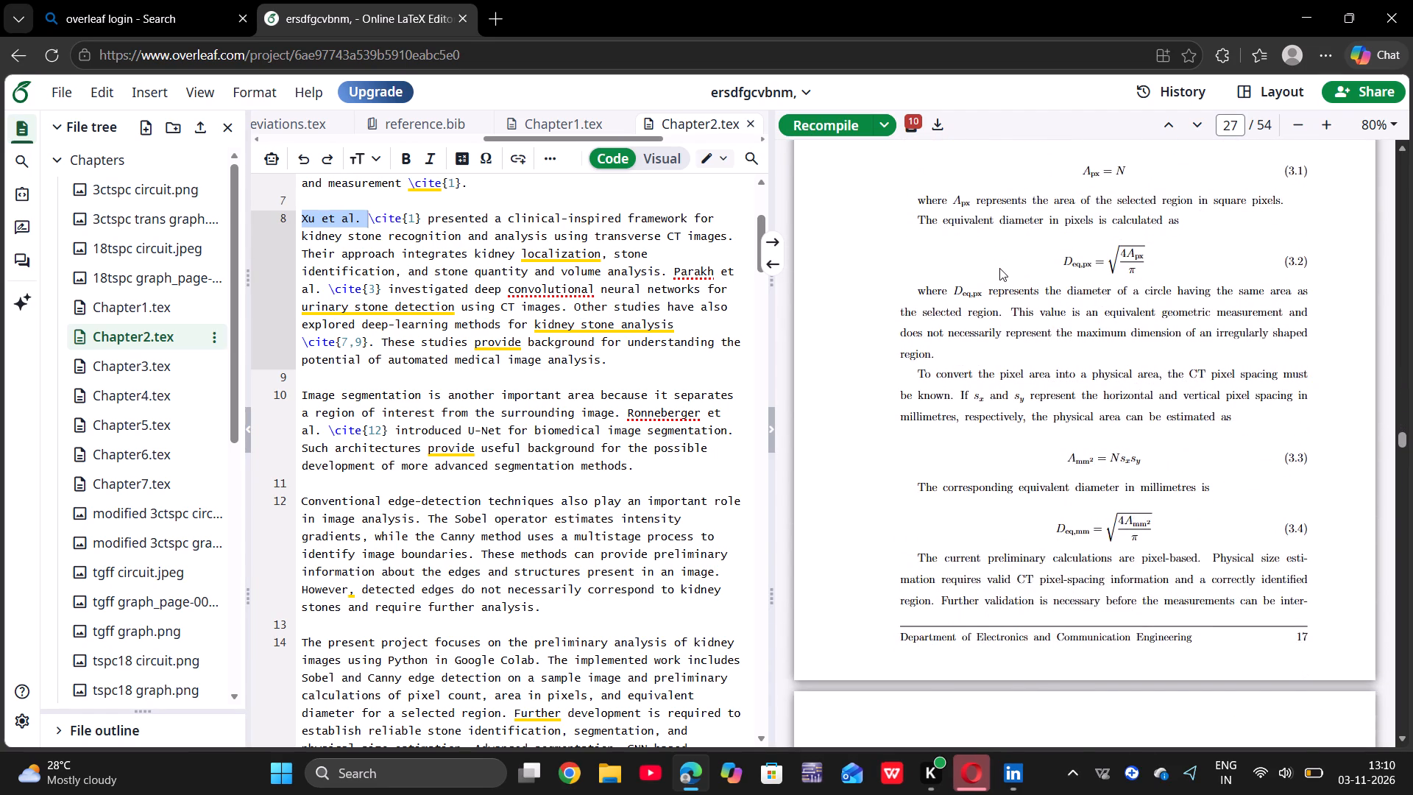
scroll(999, 268, down, 3)
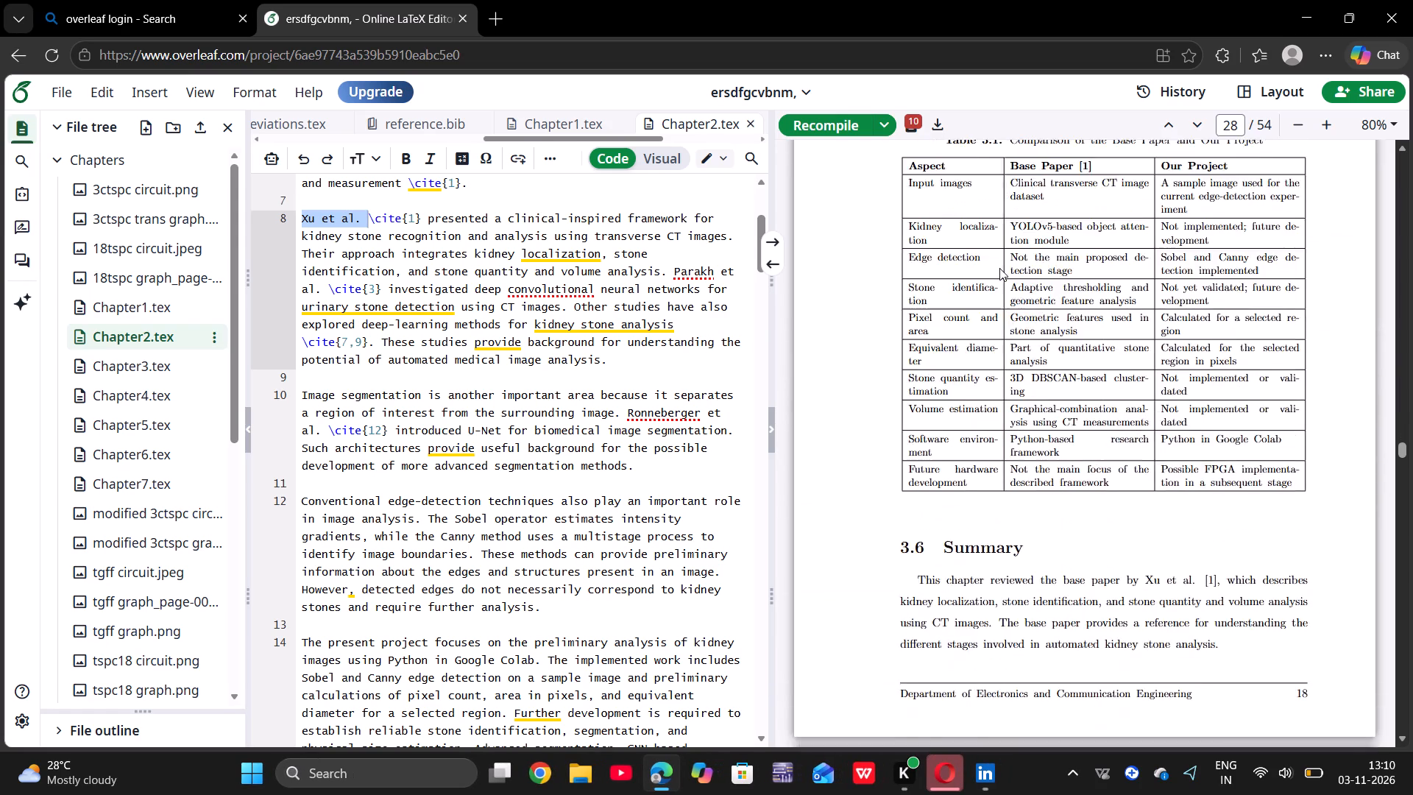
scroll(999, 268, up, 2)
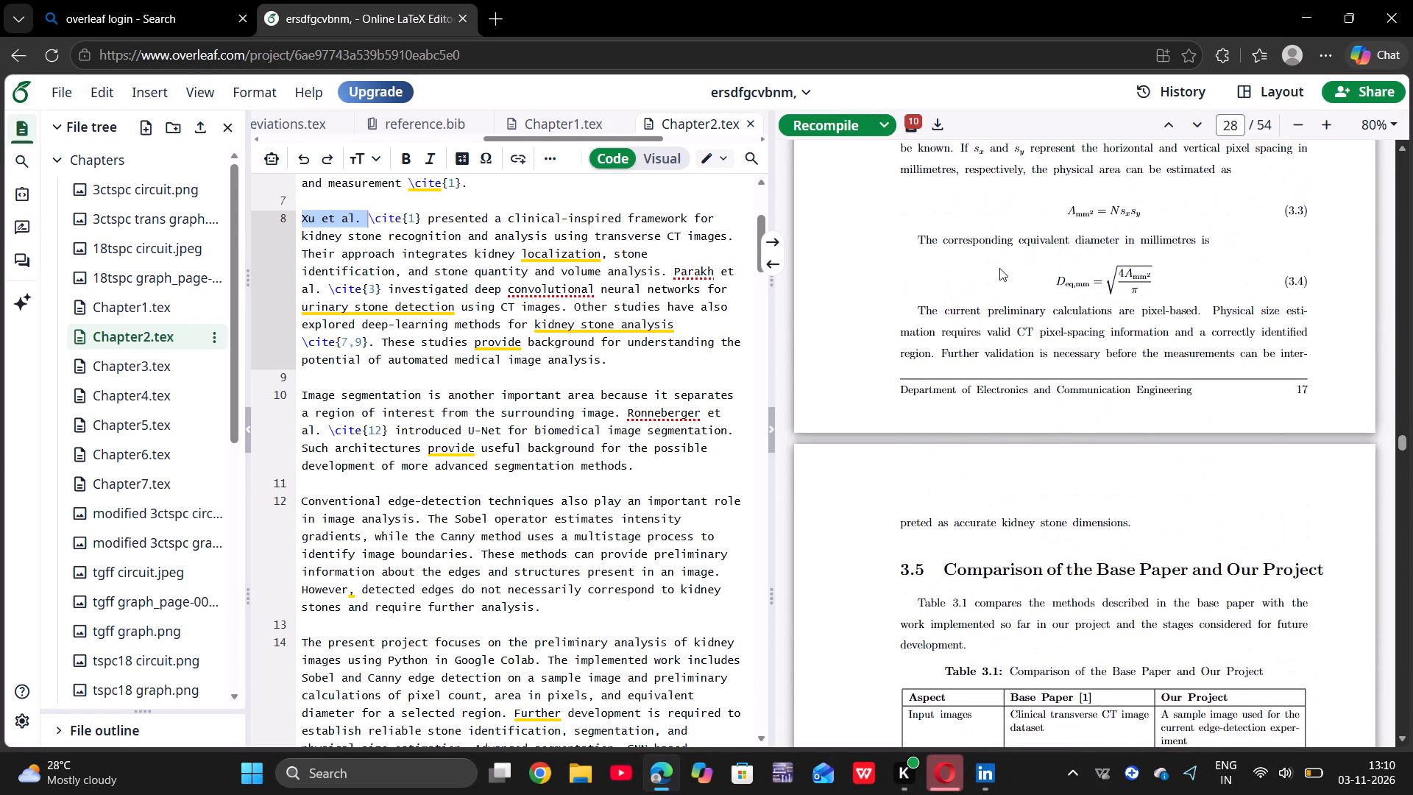
scroll(999, 268, down, 1)
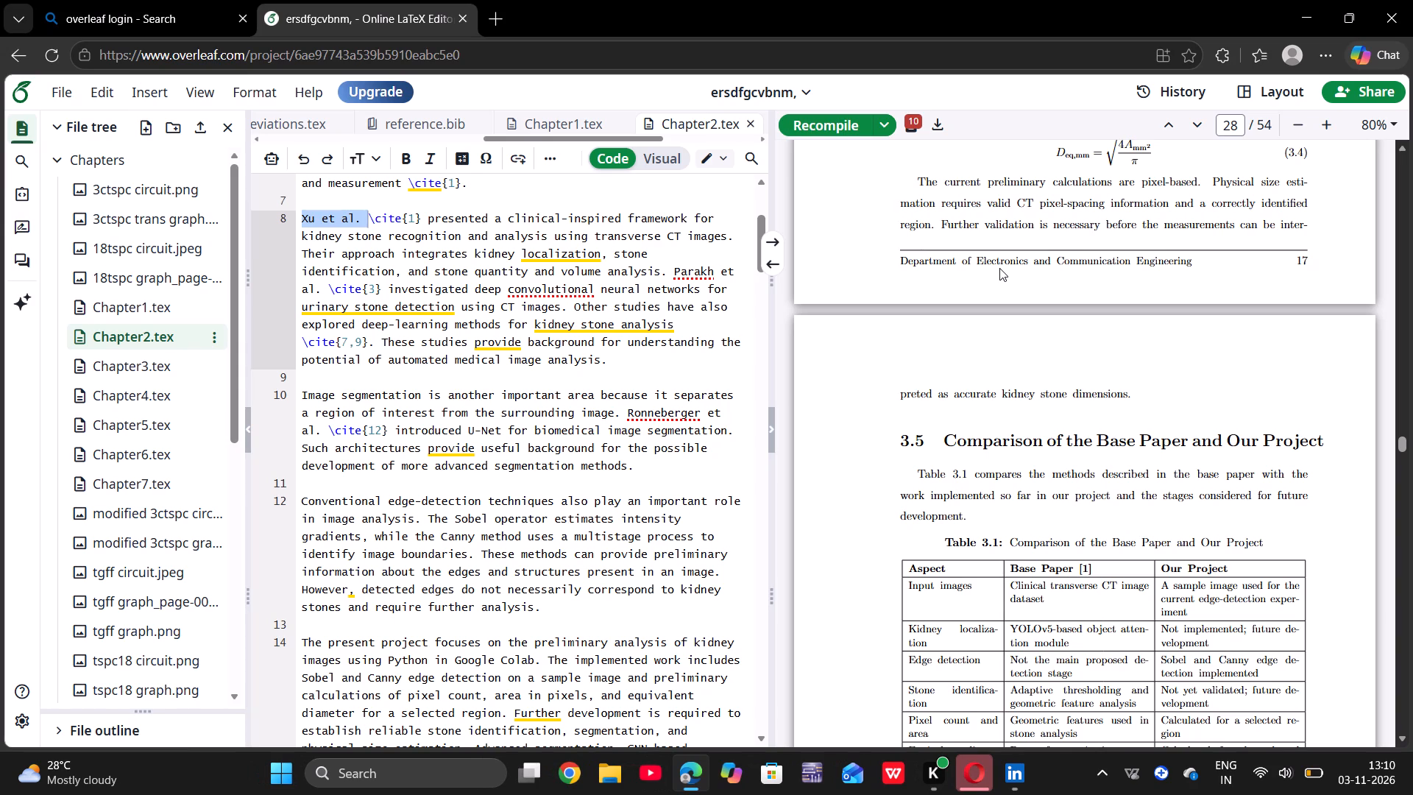
Skim Chapter 4 in the PDF preview, from its introduction and methodology overview to the section 4.9 Summary.
scroll(999, 268, down, 5)
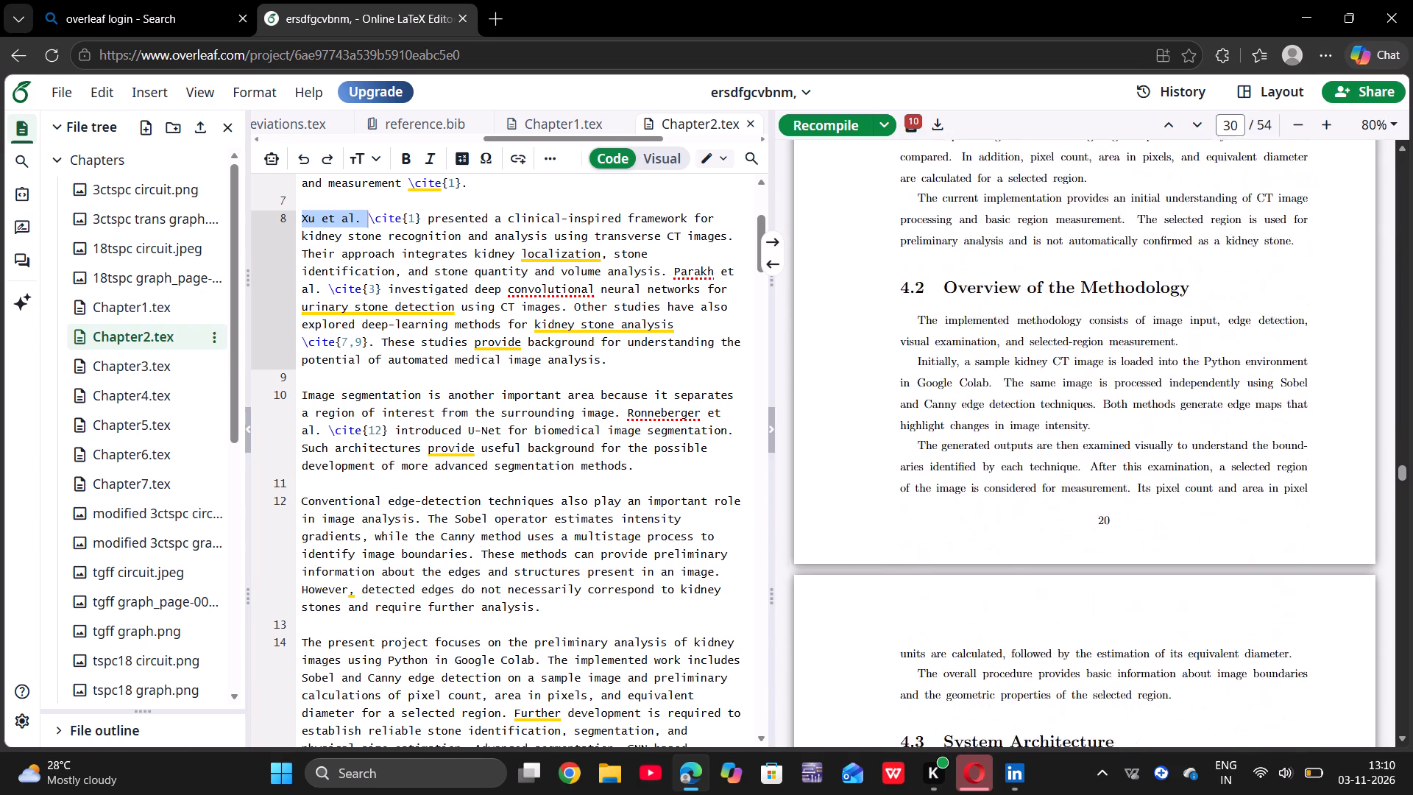
scroll(999, 268, down, 5)
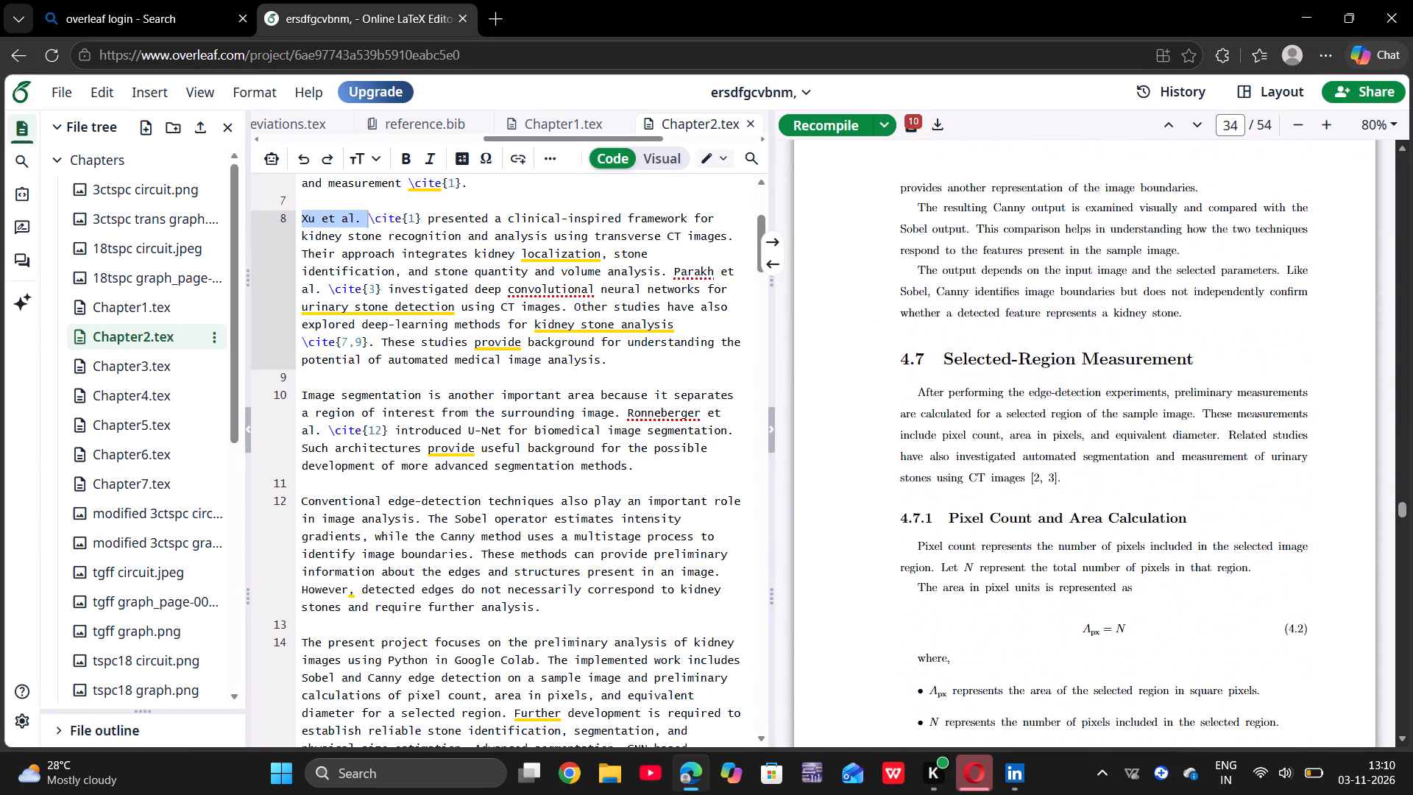
scroll(999, 268, down, 4)
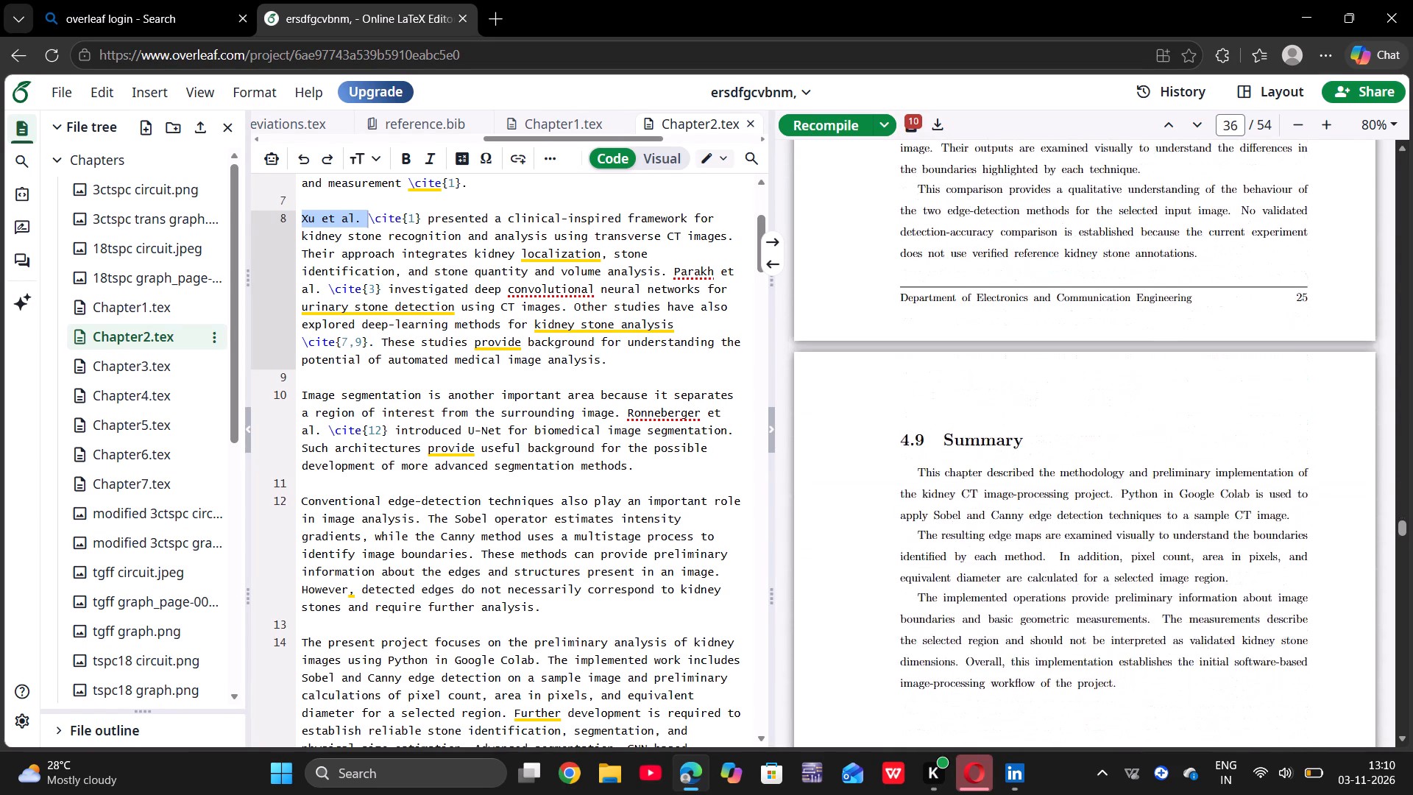
Review Chapter 5 in the PDF preview, from the edge detection results to Future Work, up to the start of Chapter 6.
scroll(999, 268, down, 6)
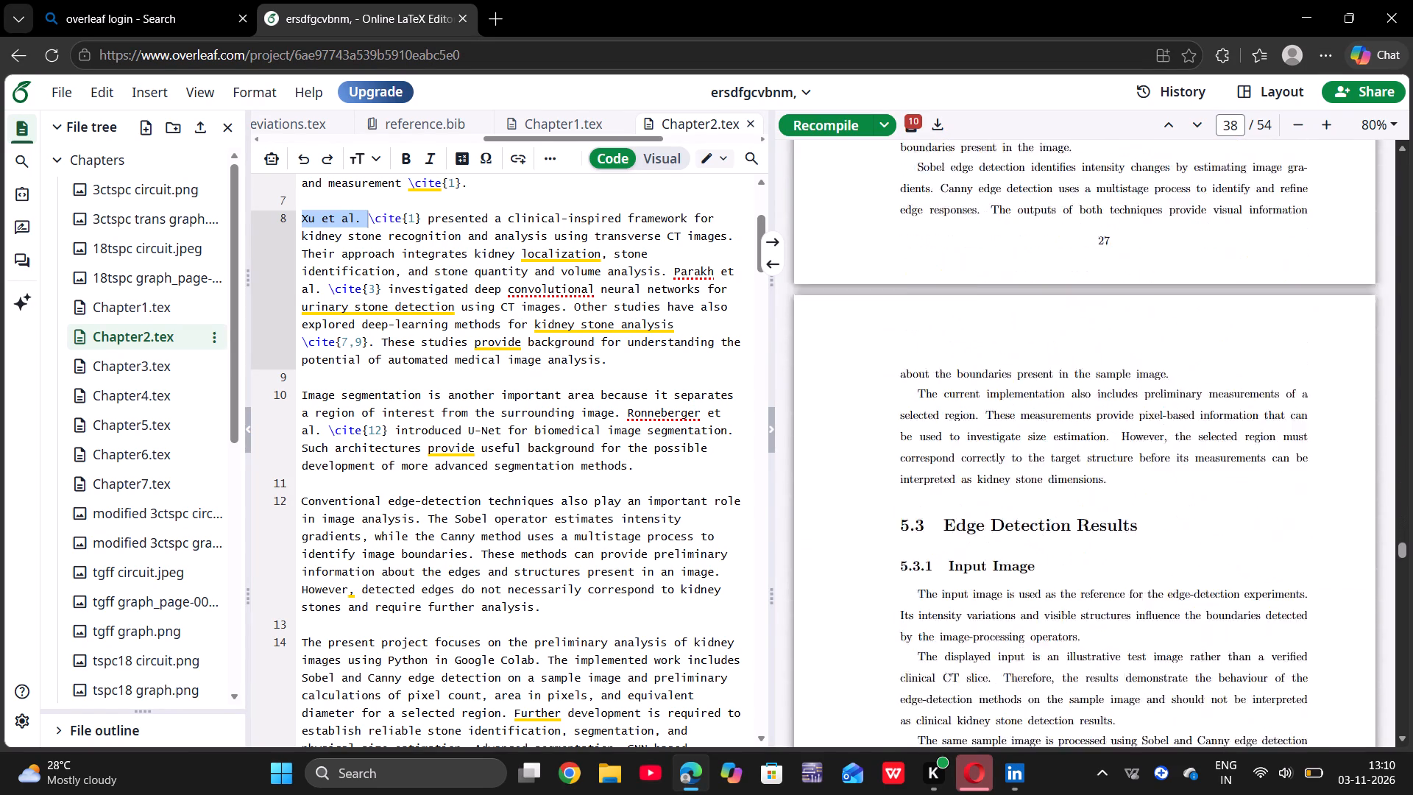
scroll(999, 268, down, 6)
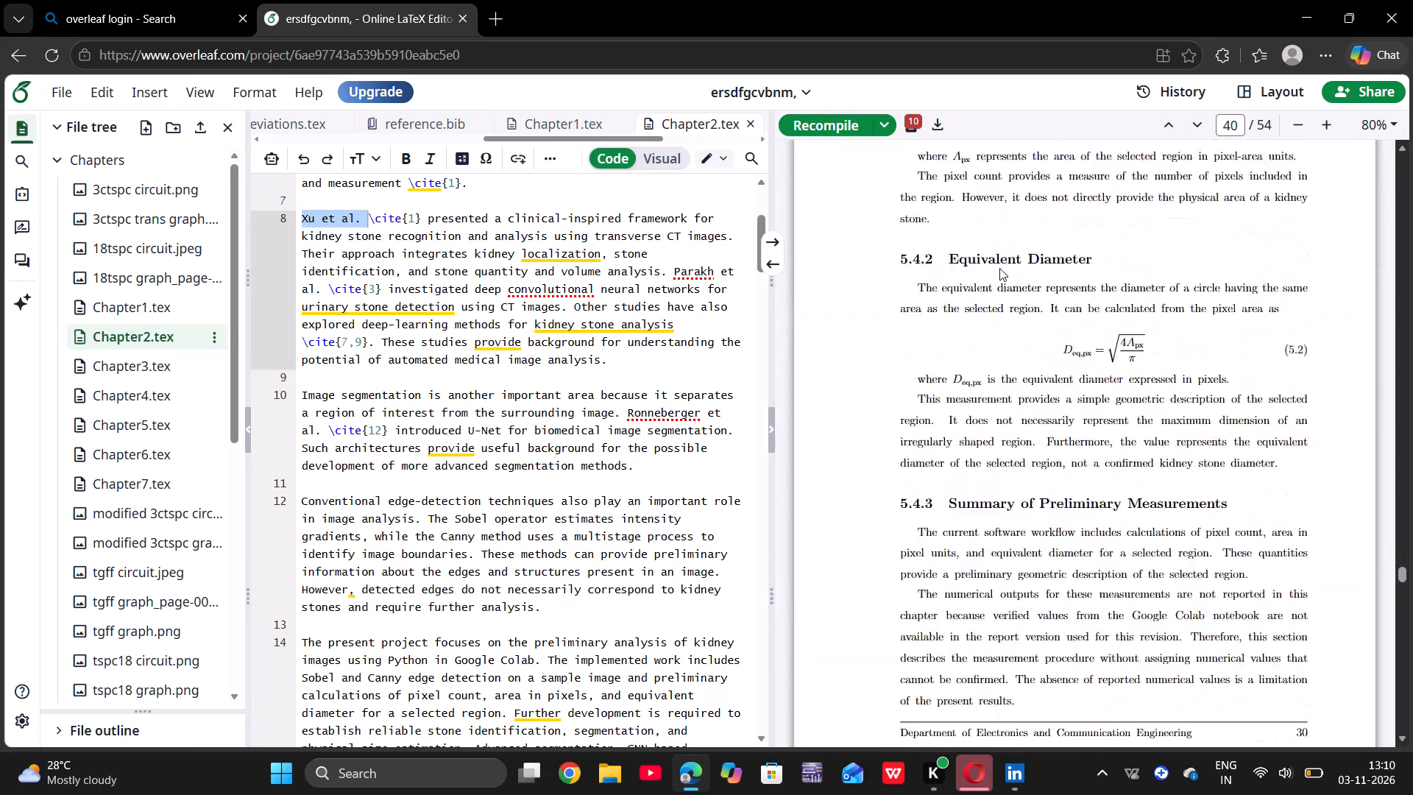
scroll(999, 268, down, 2)
scroll(999, 268, up, 2)
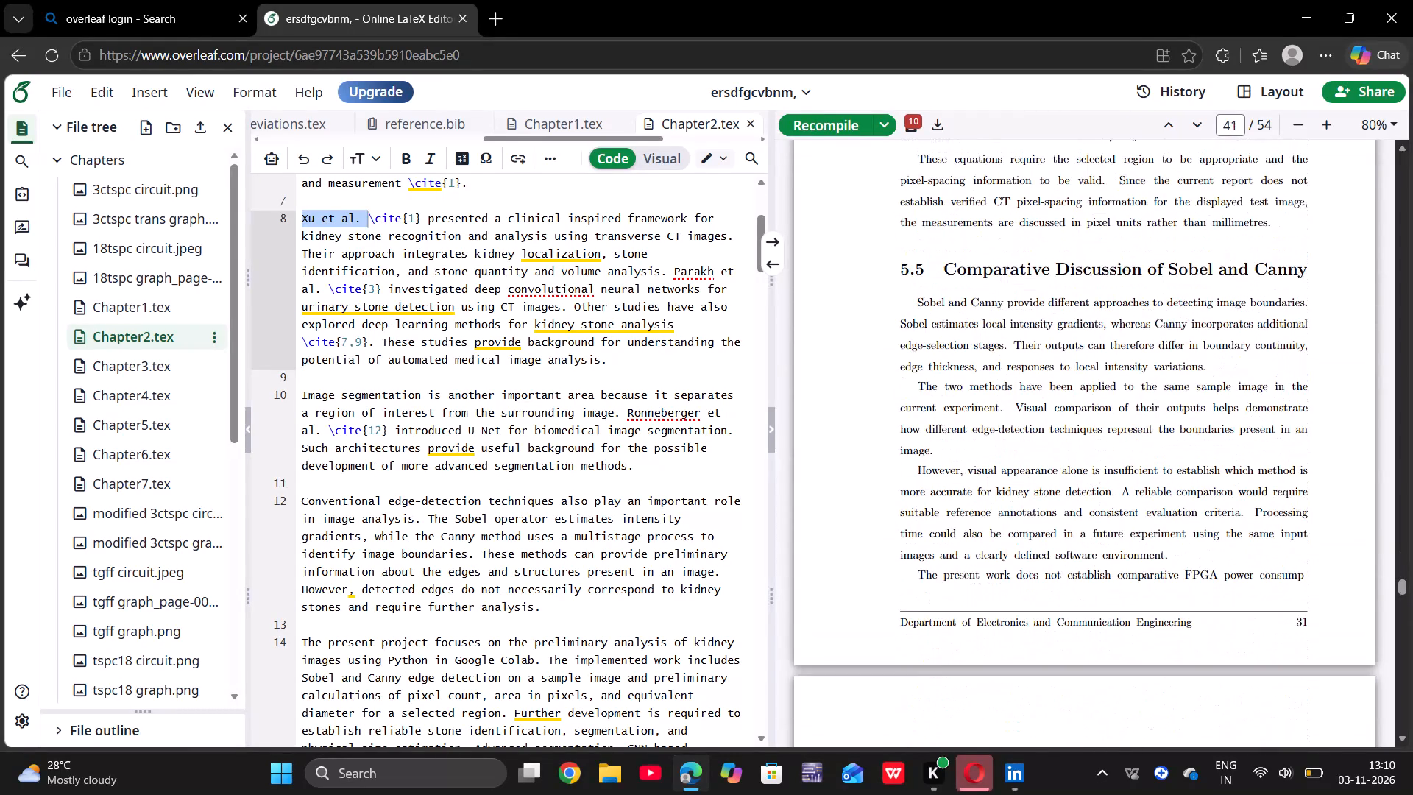
scroll(999, 268, down, 3)
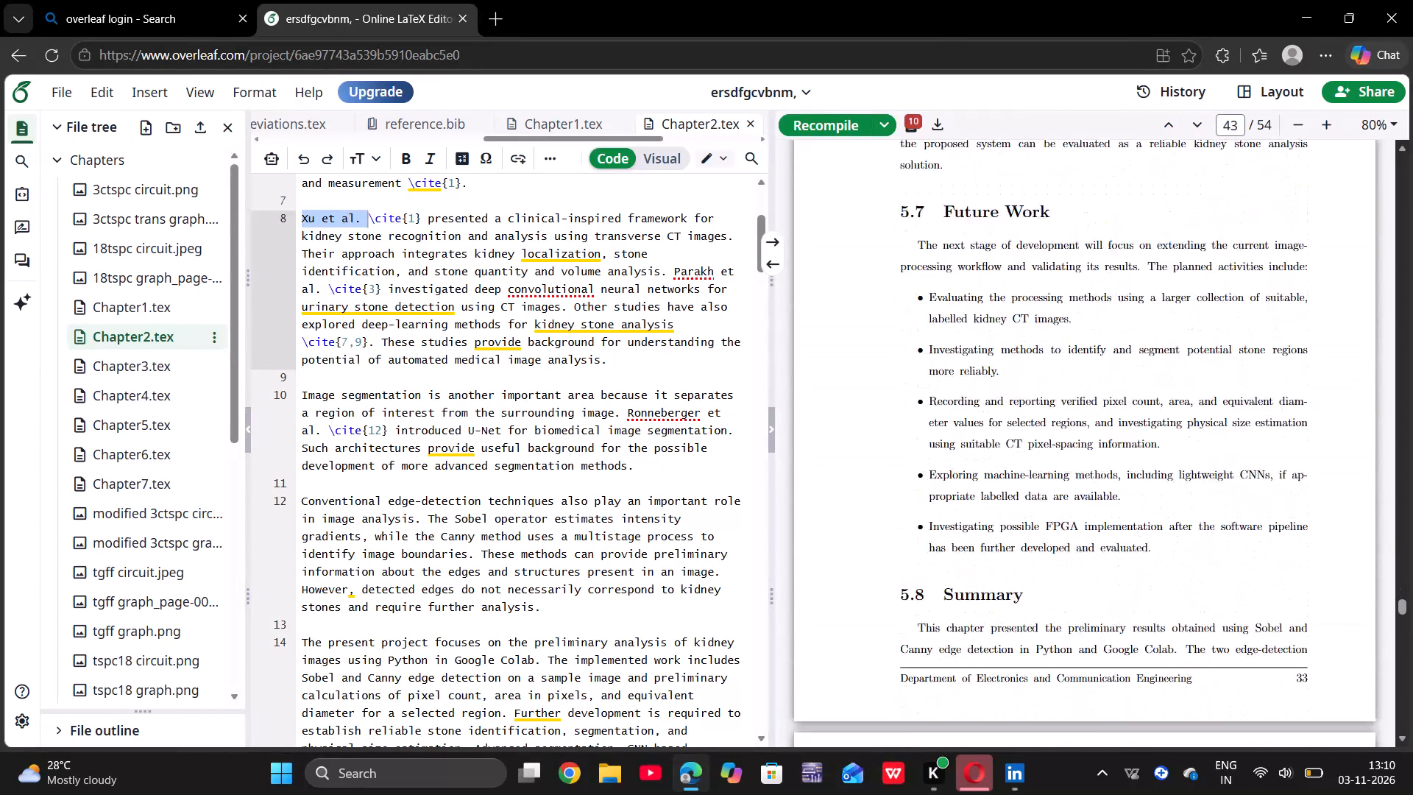
scroll(999, 268, down, 5)
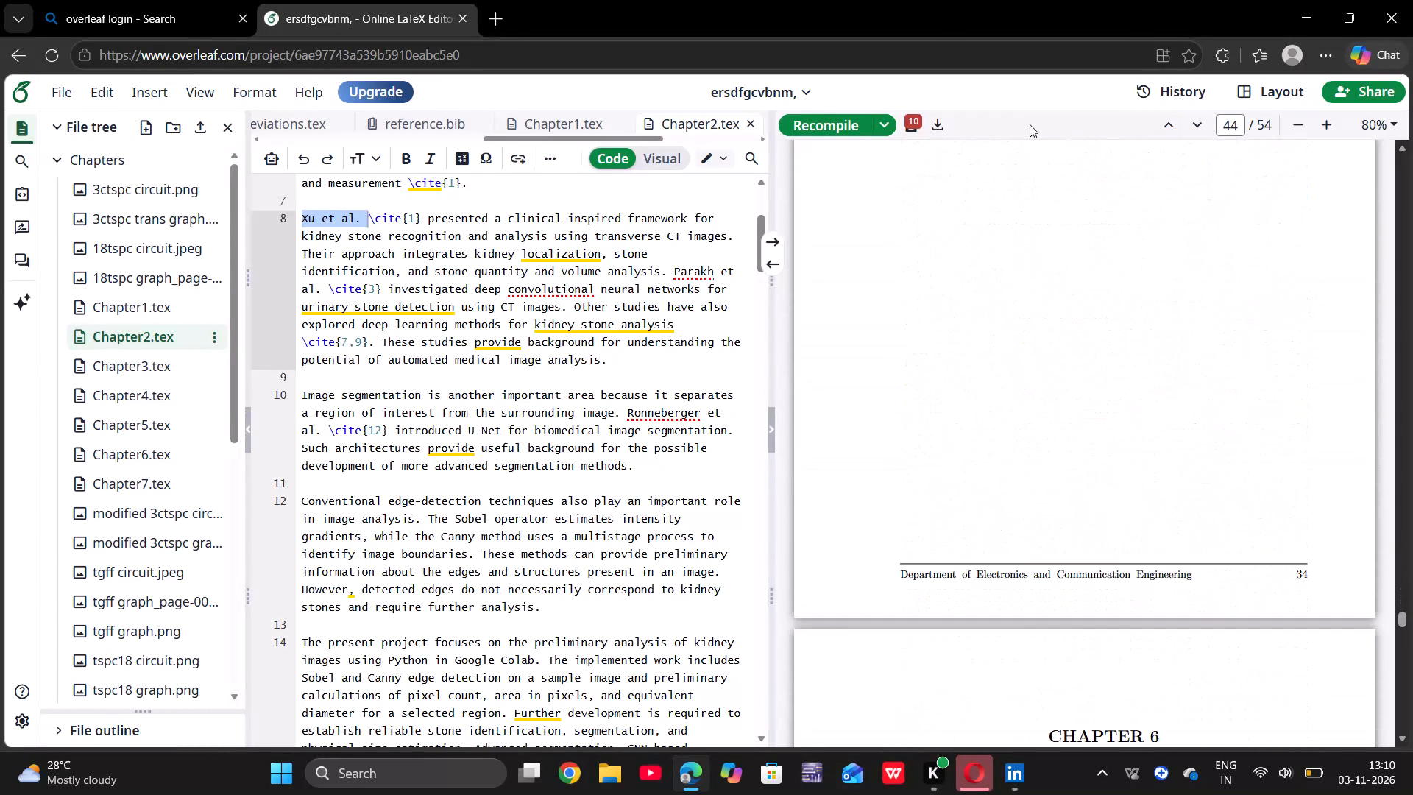
scroll(1030, 124, down, 1)
scroll(1030, 124, up, 11)
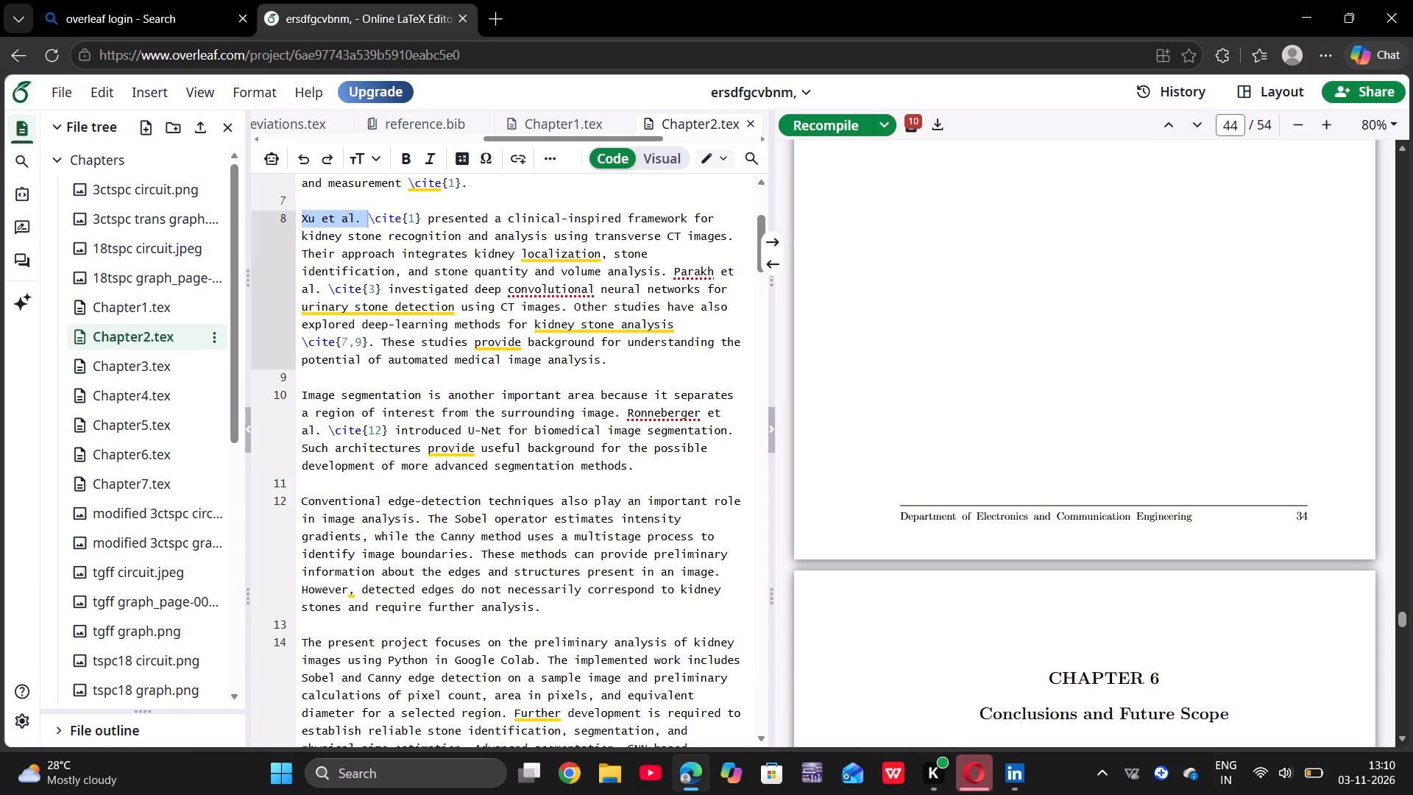
Go back through the chapters in the PDF preview to the front matter and check the title and certificate pages.
scroll(970, 299, up, 17)
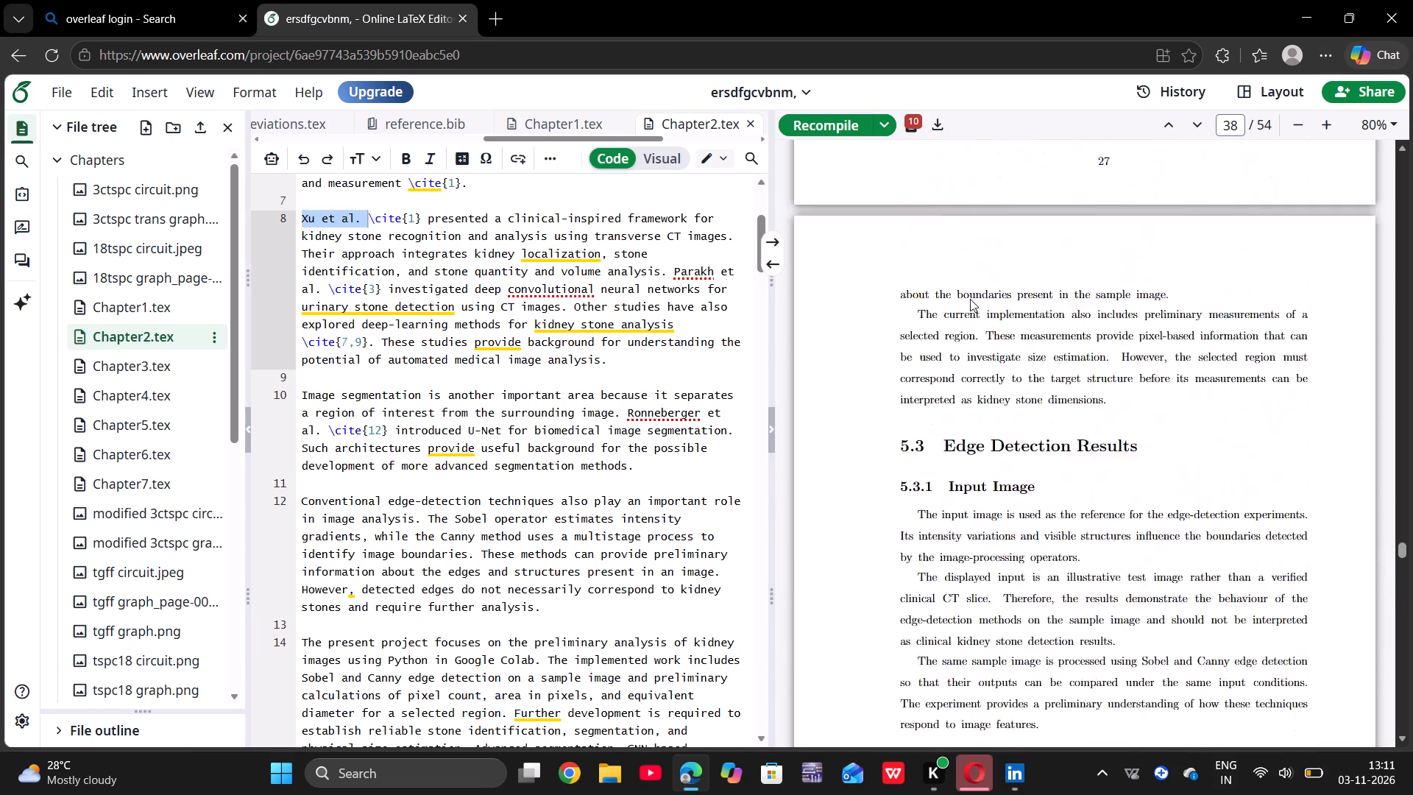
scroll(970, 299, up, 11)
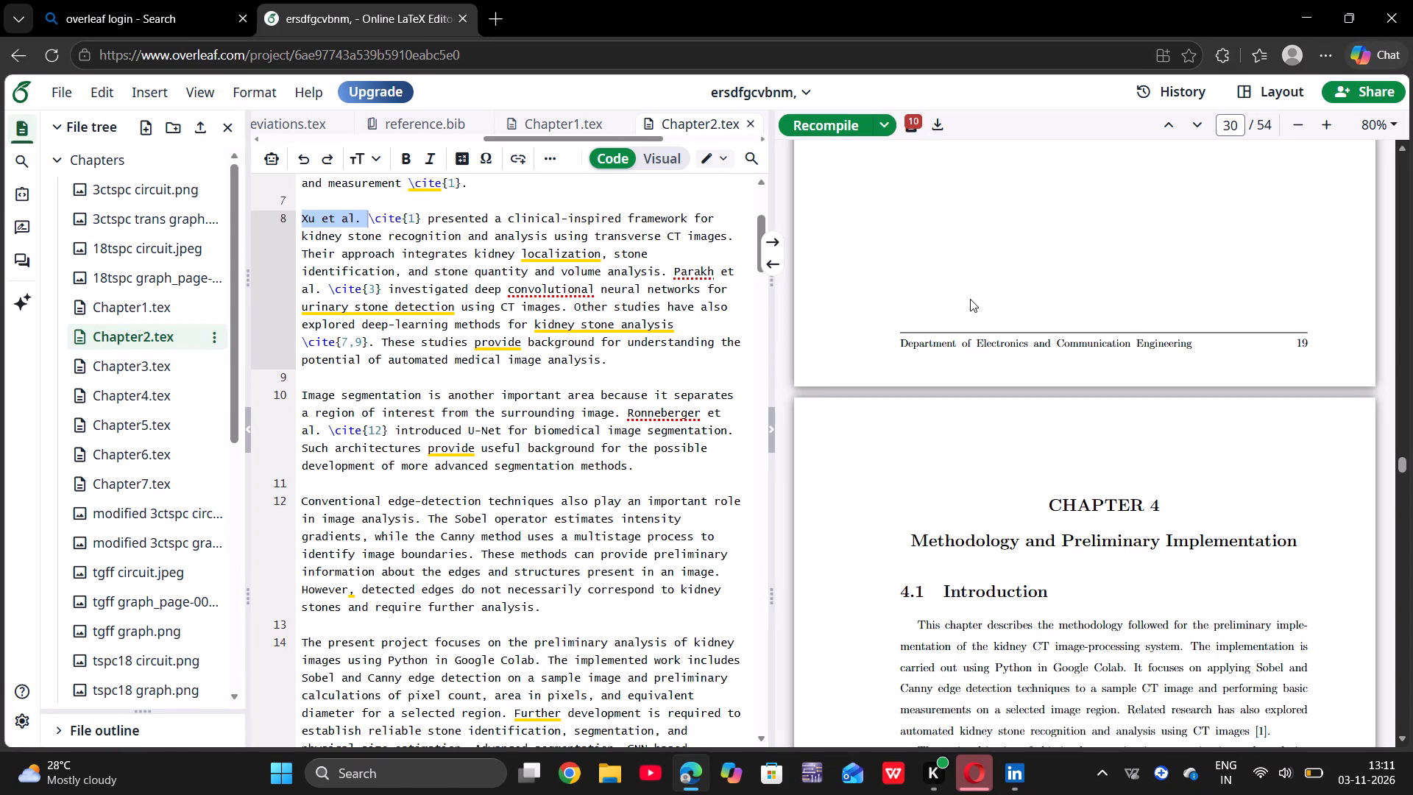
scroll(970, 299, up, 3)
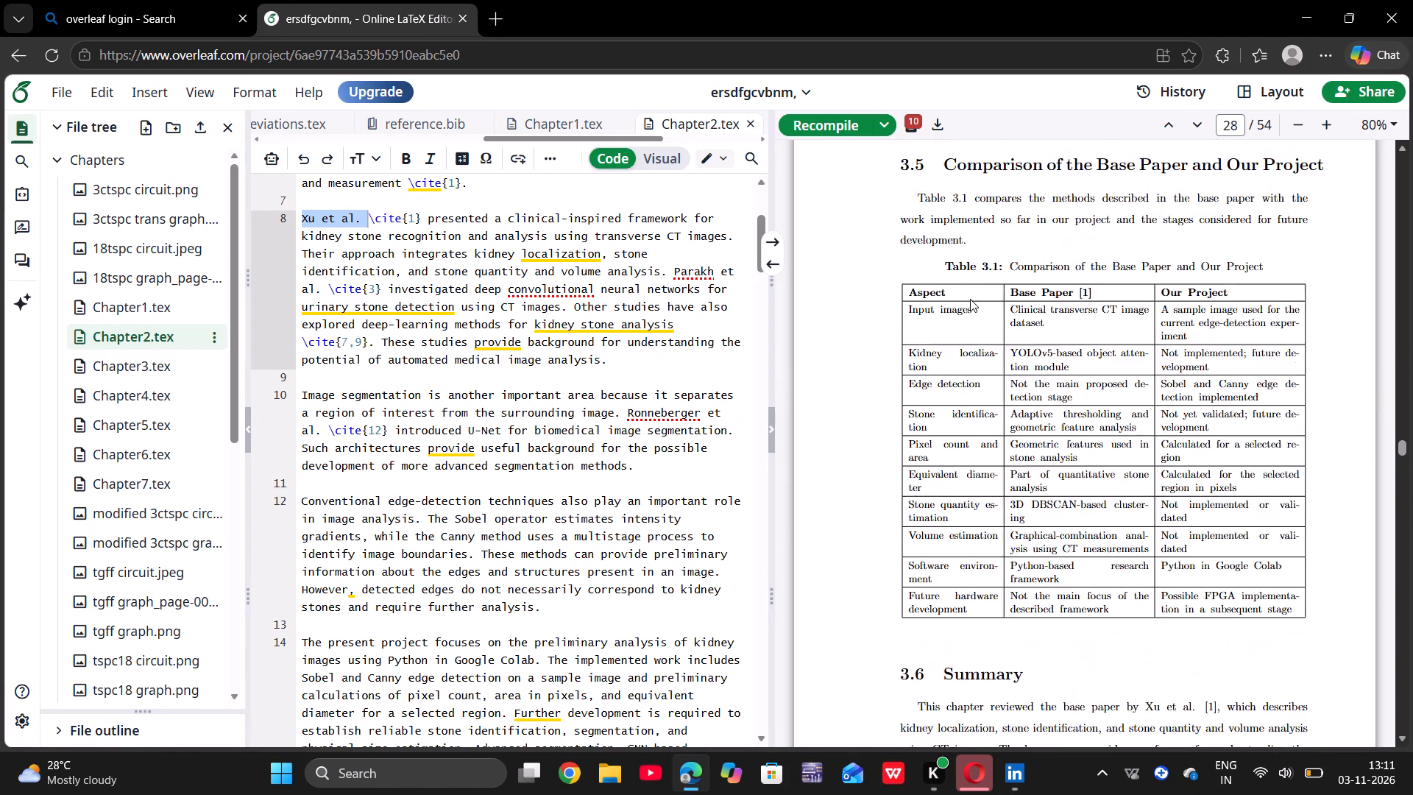
scroll(970, 299, up, 7)
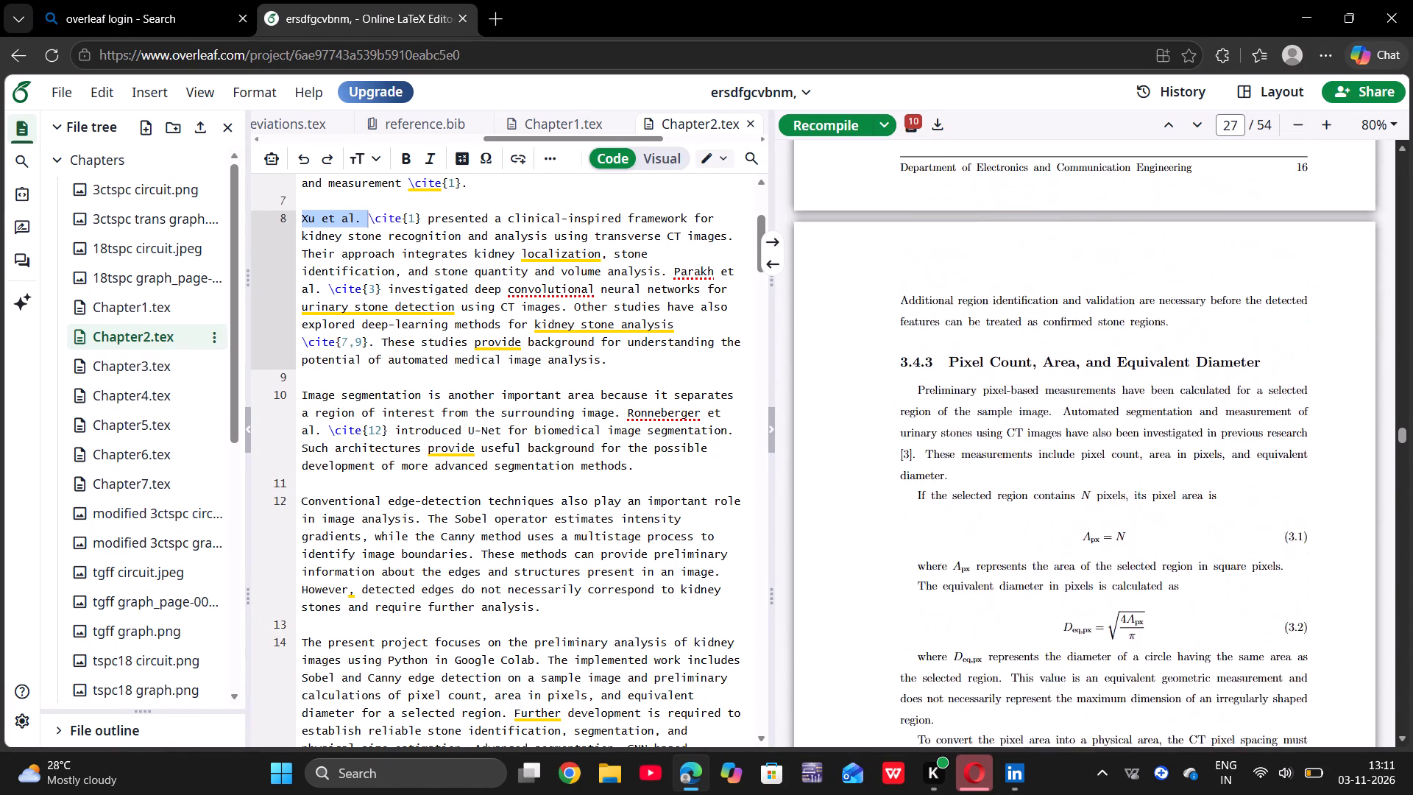
scroll(970, 299, up, 11)
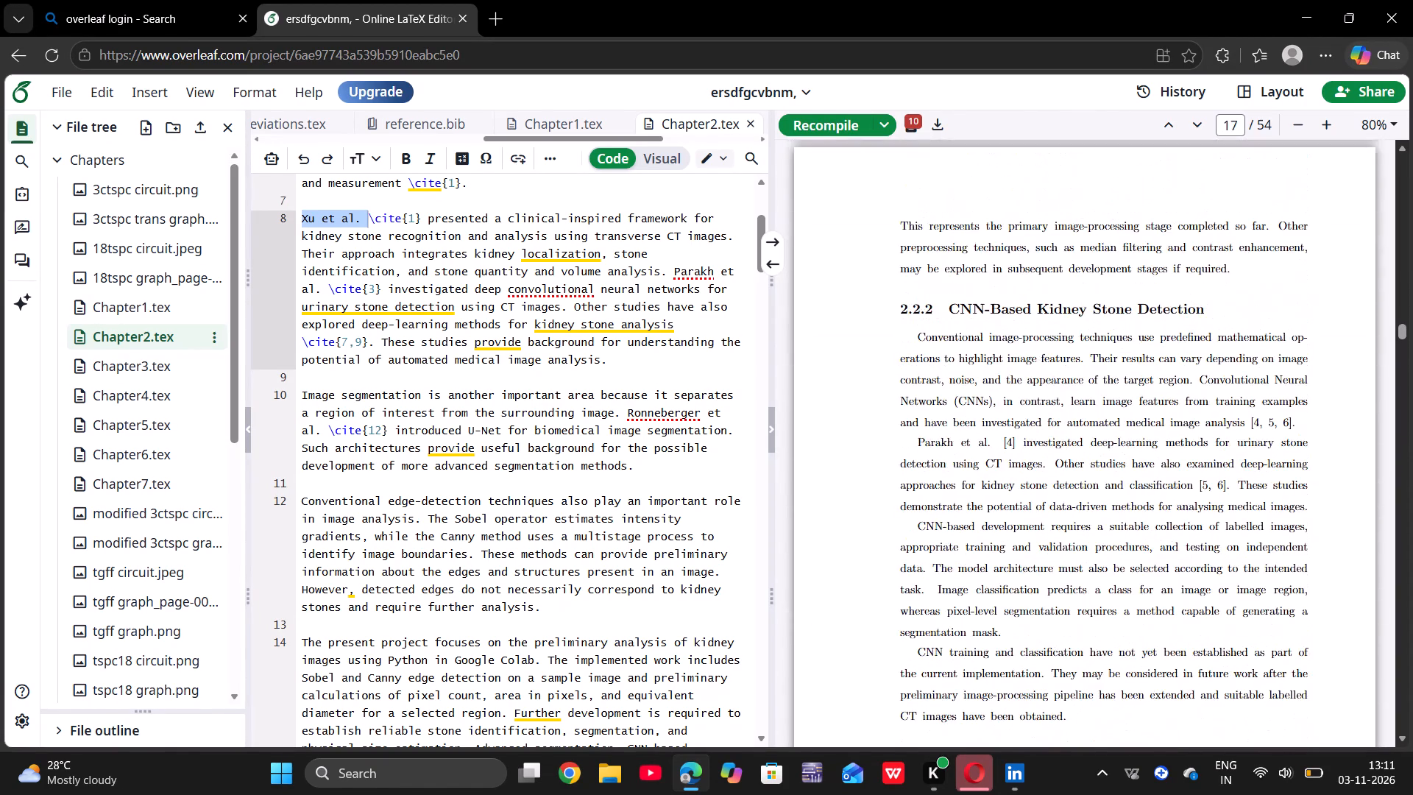
scroll(970, 299, up, 16)
scroll(970, 299, up, 7)
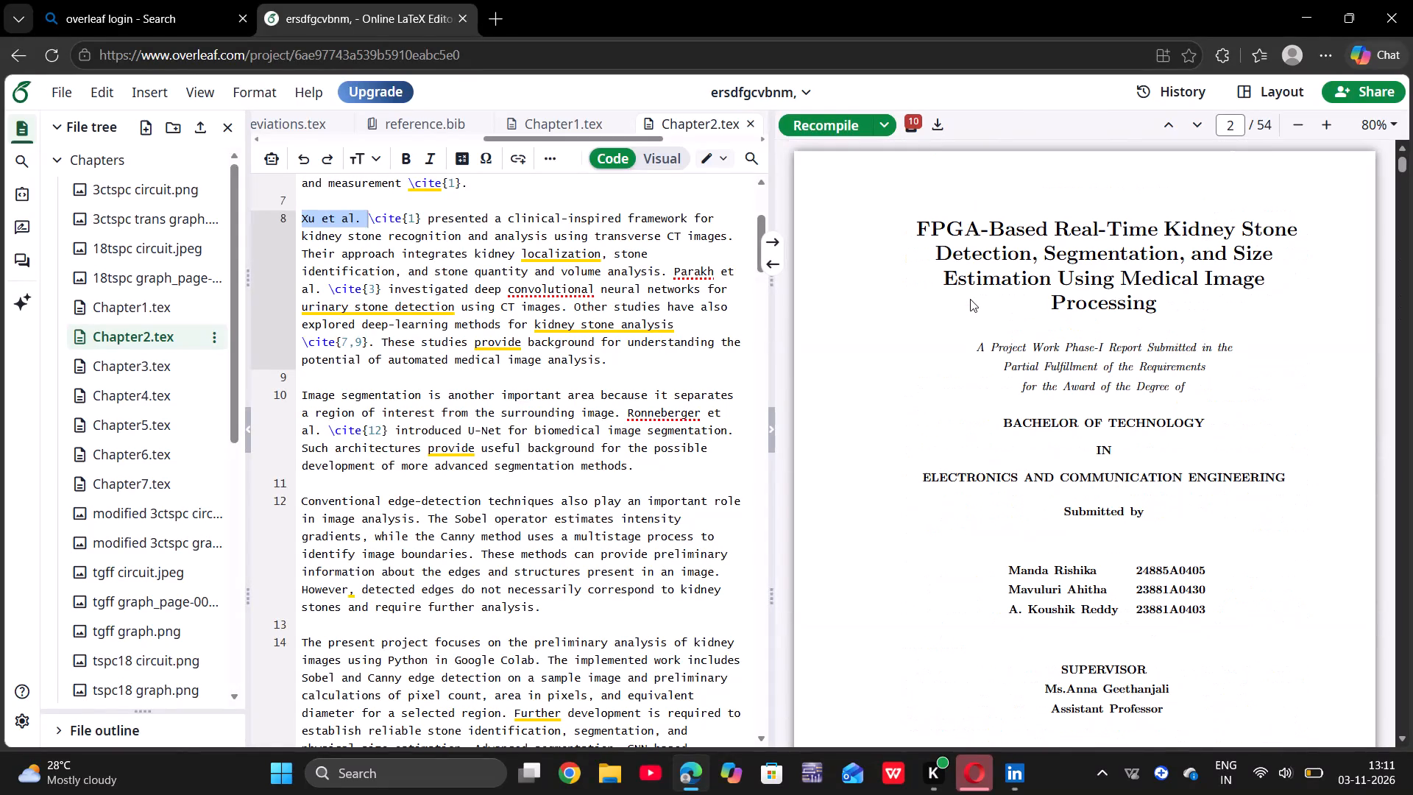
scroll(987, 554, down, 5)
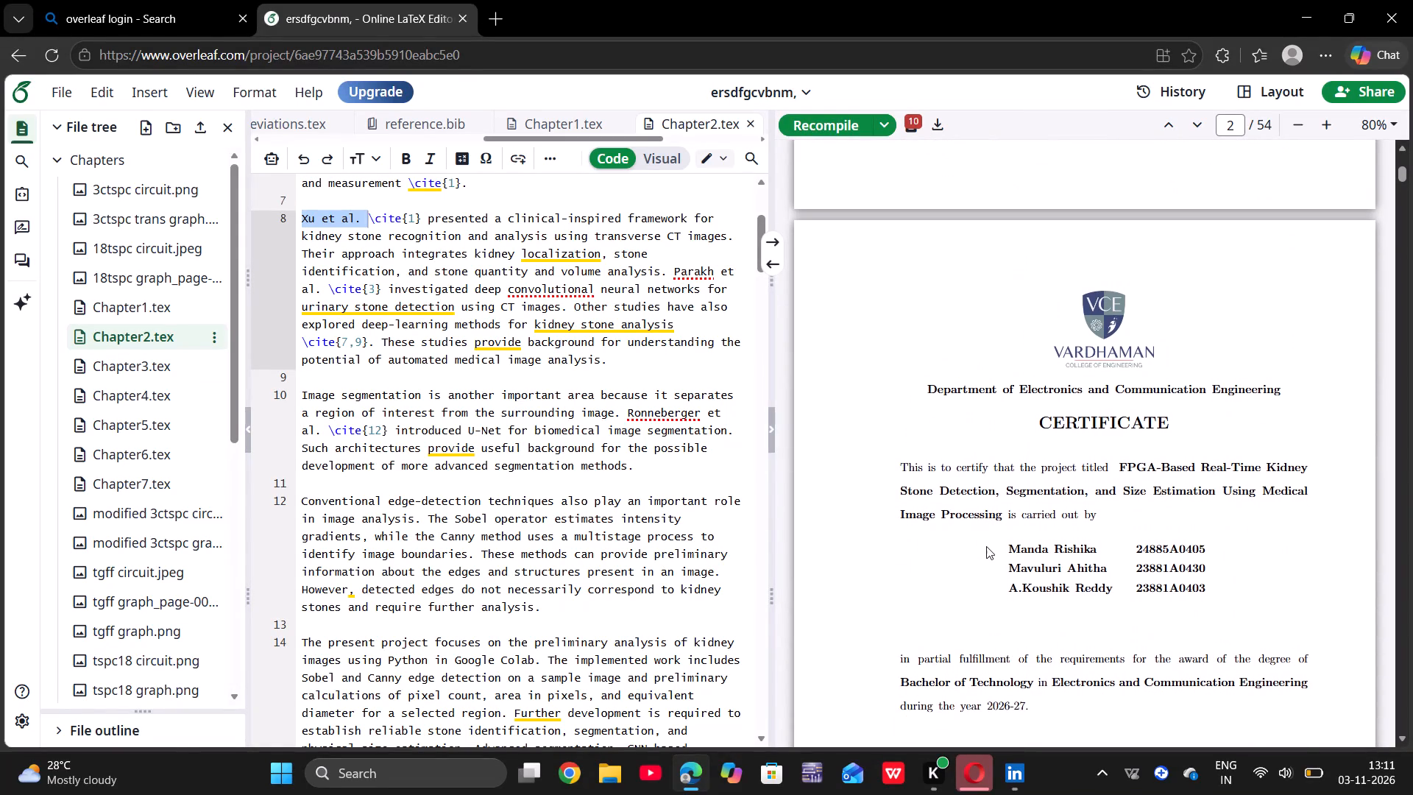
Recompile the project.
click(821, 130)
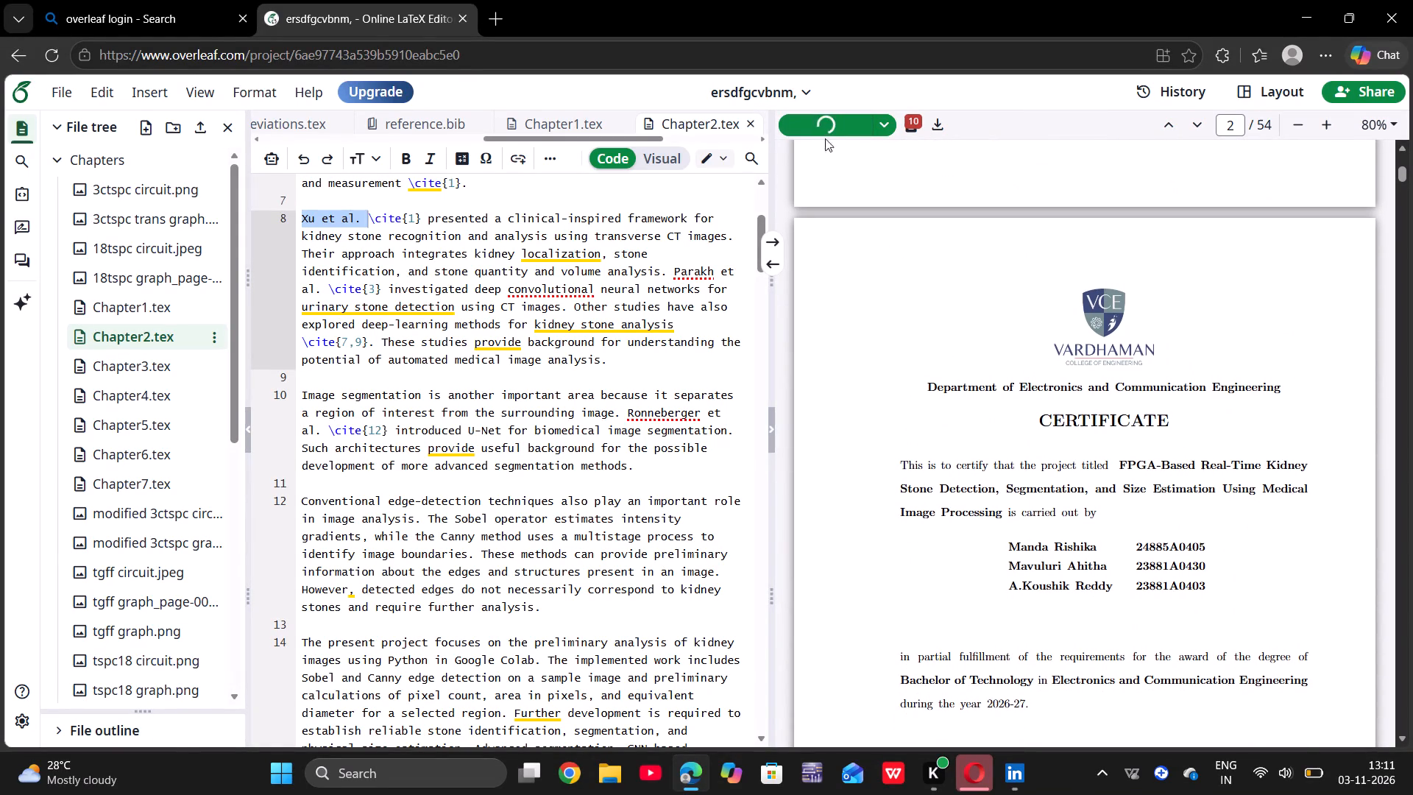
Jump from the supervisor's name on the certificate page to its bonafide.tex source and undo the last edit, restoring the space before "Ms.".
scroll(898, 487, down, 4)
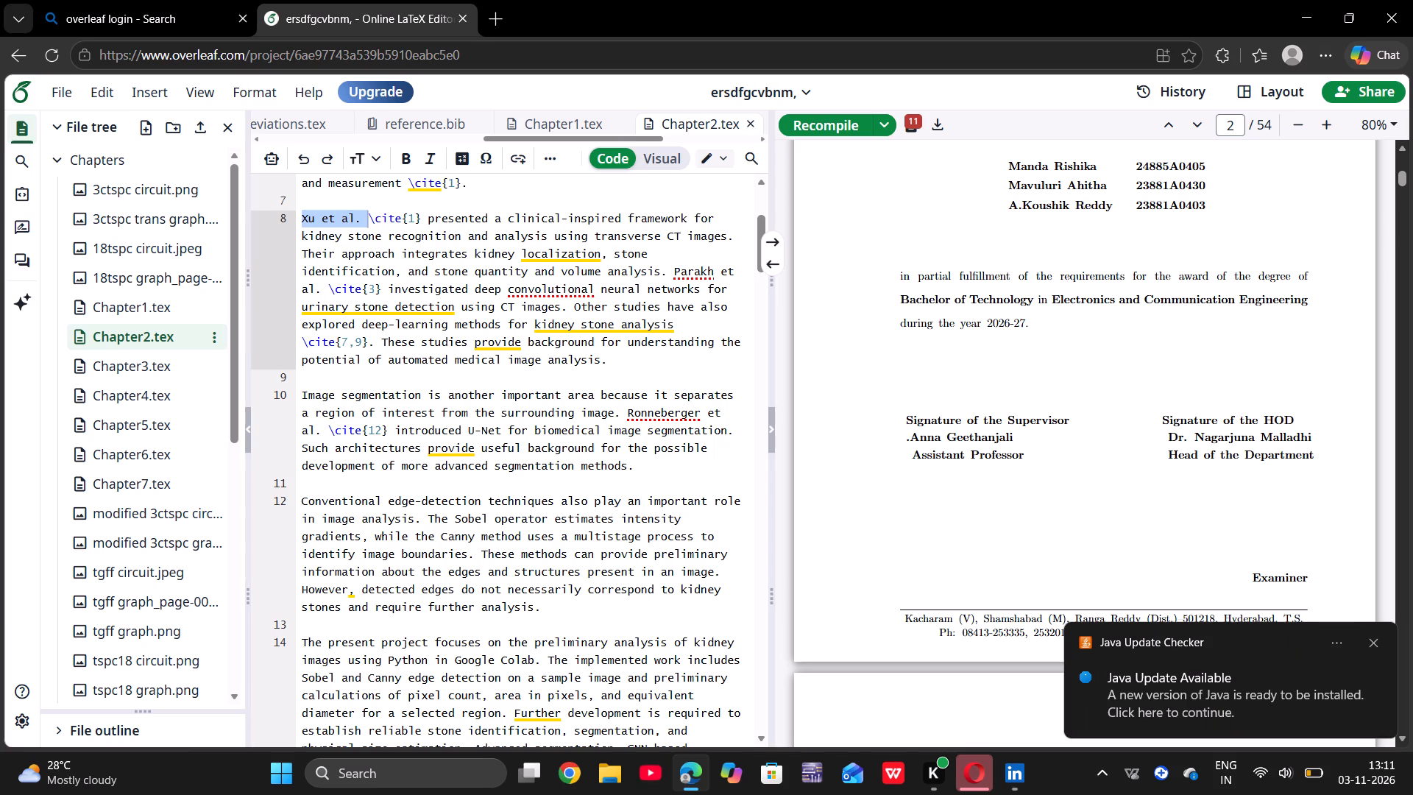
double_click(946, 431)
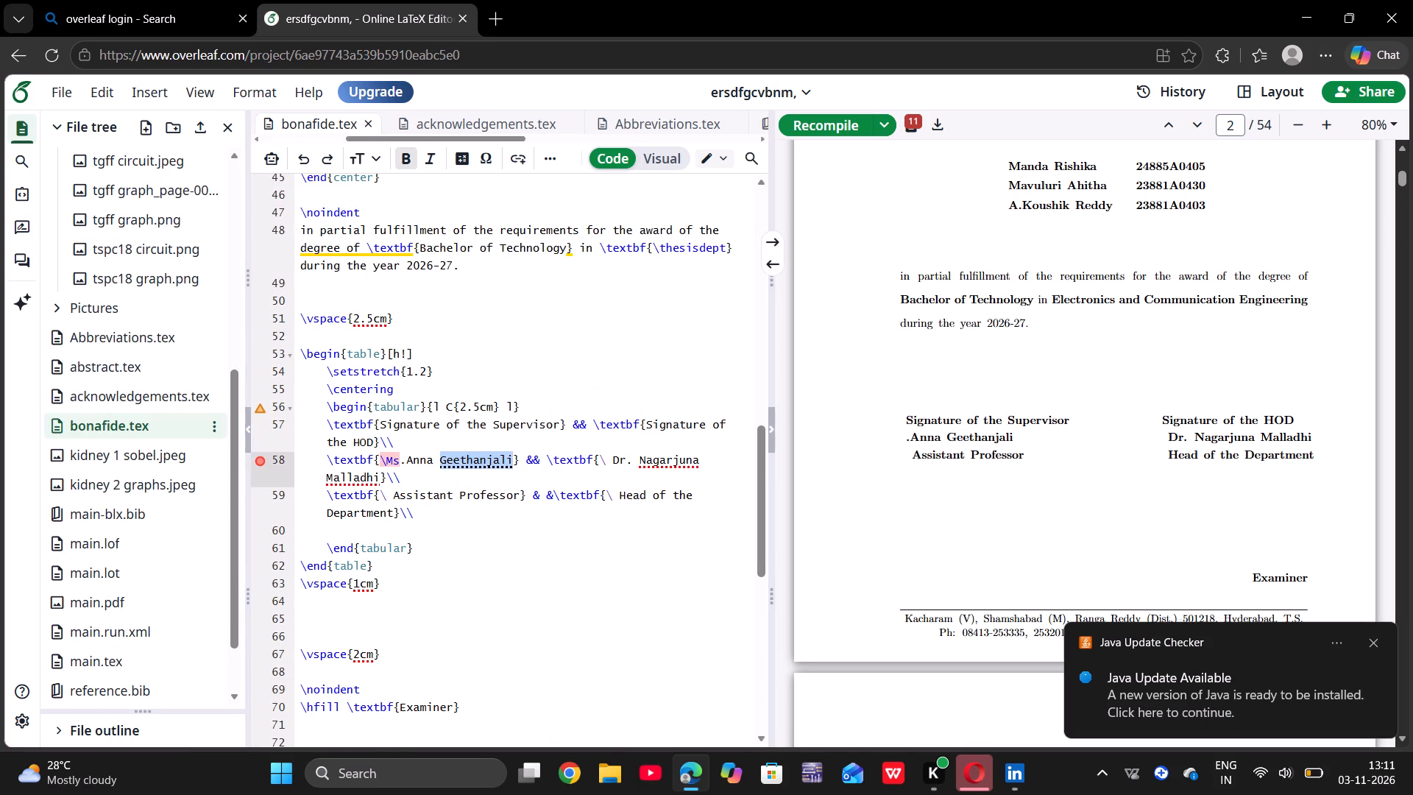
click(296, 166)
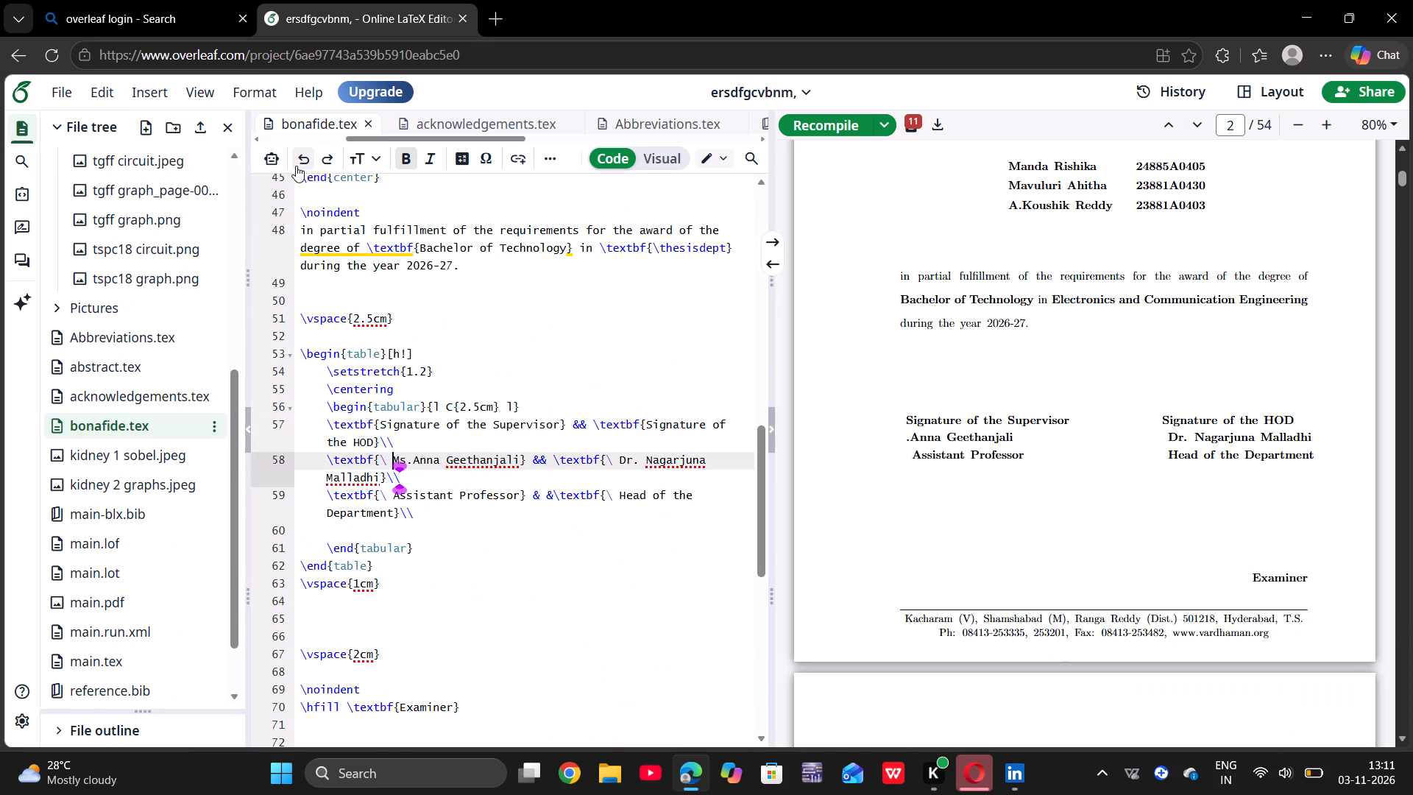
click(450, 548)
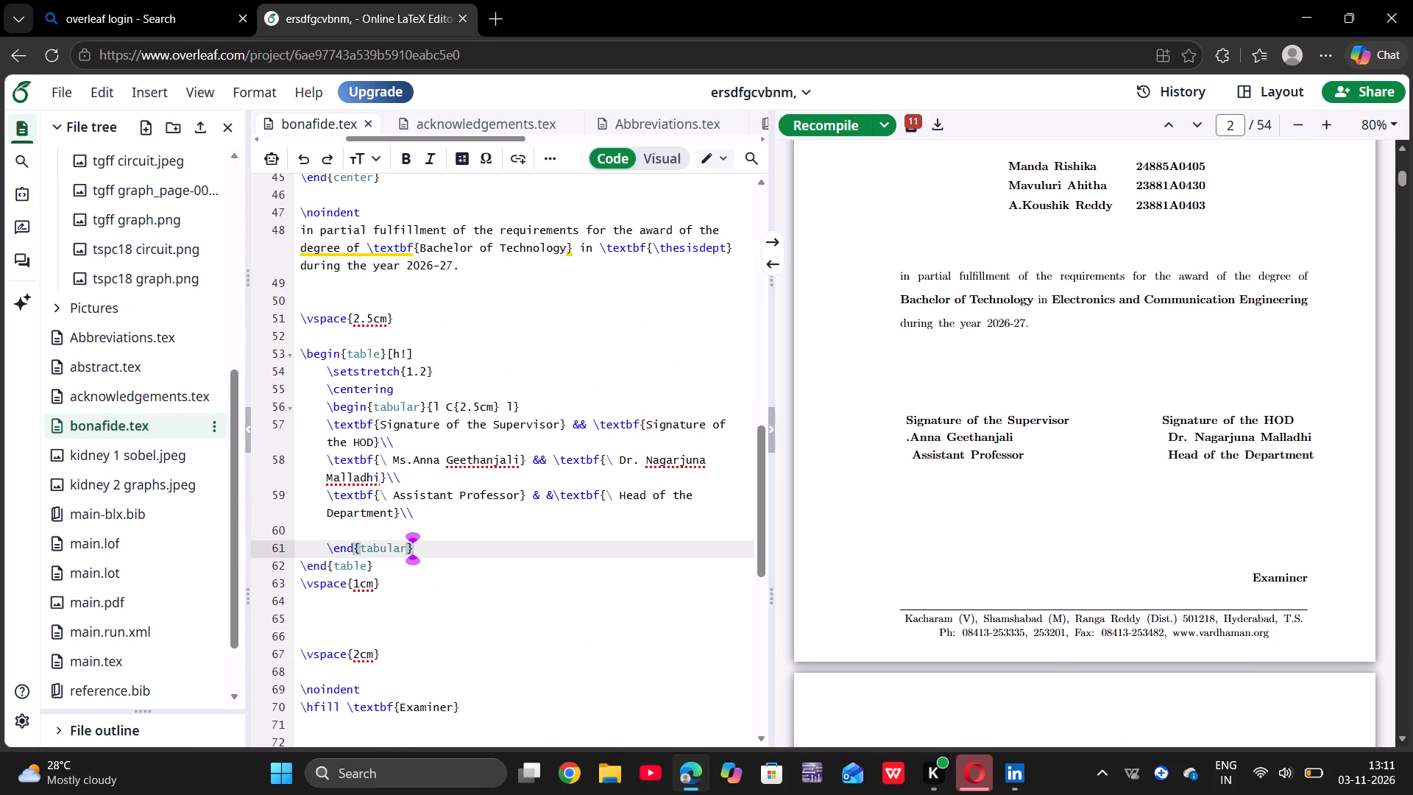
Adjust the leading spaces of the three signature rows in the bonafide.tex table: signature headings, names and designations.
click(329, 464)
key(space)
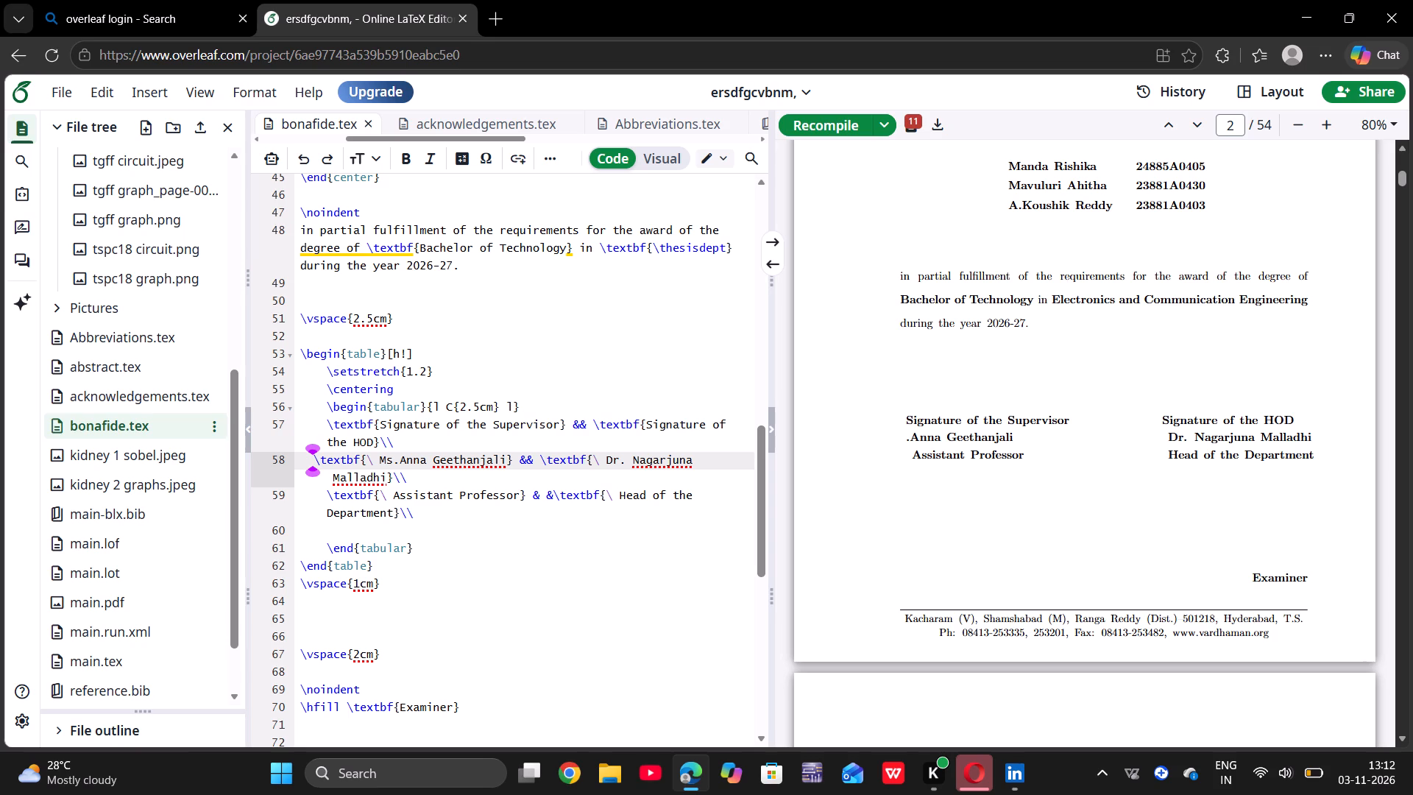
click(327, 492)
key(space)
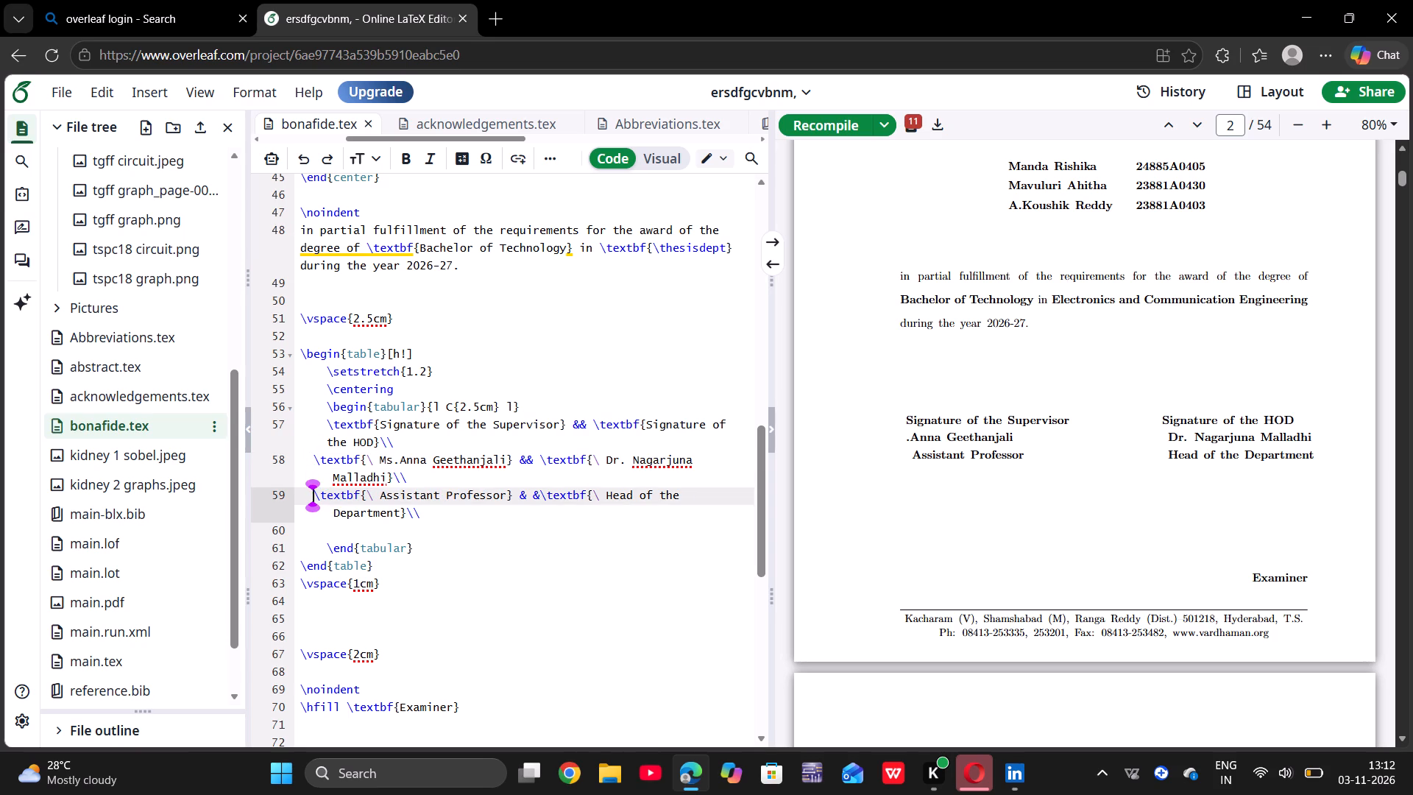
key(space)
key(space)
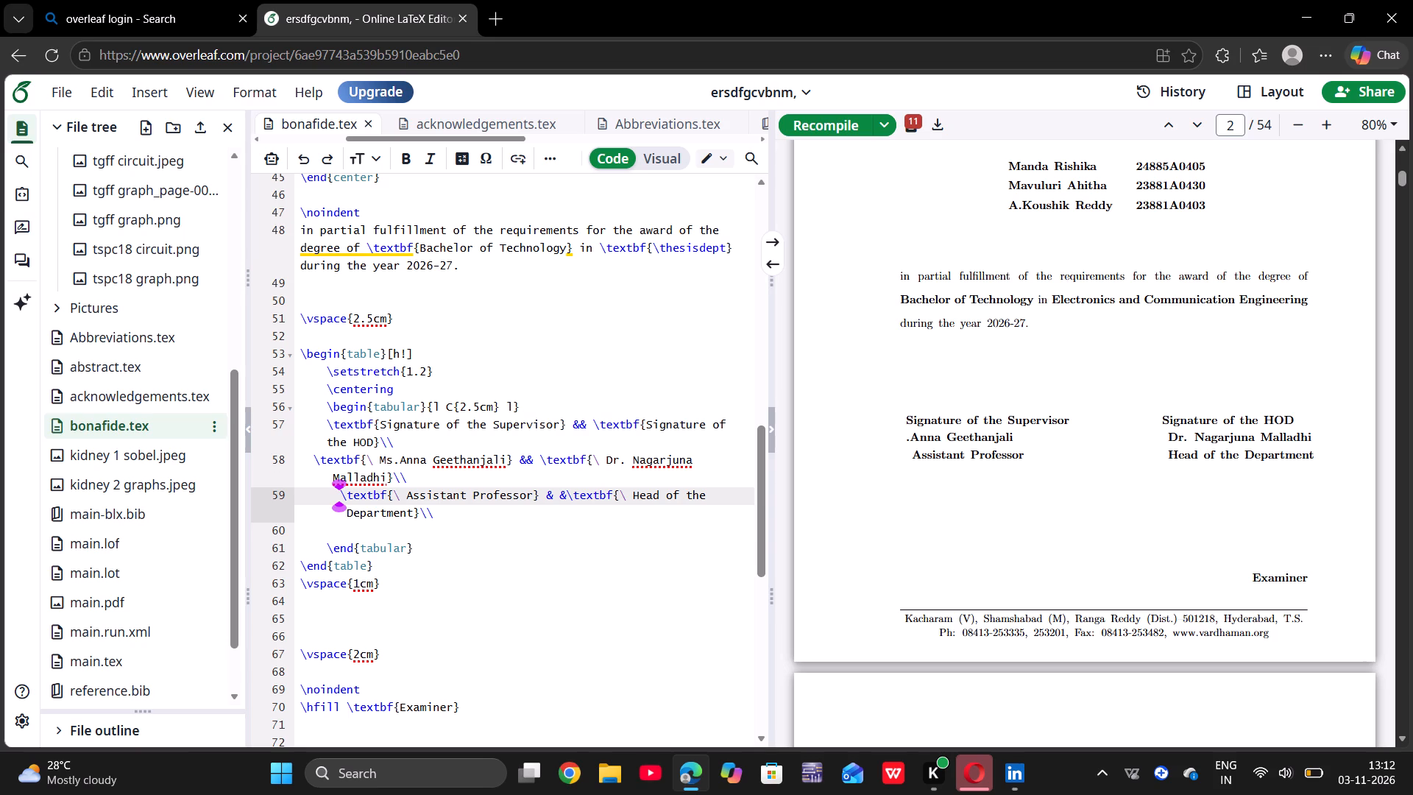
click(319, 468)
key(Left)
key(space)
key(space)
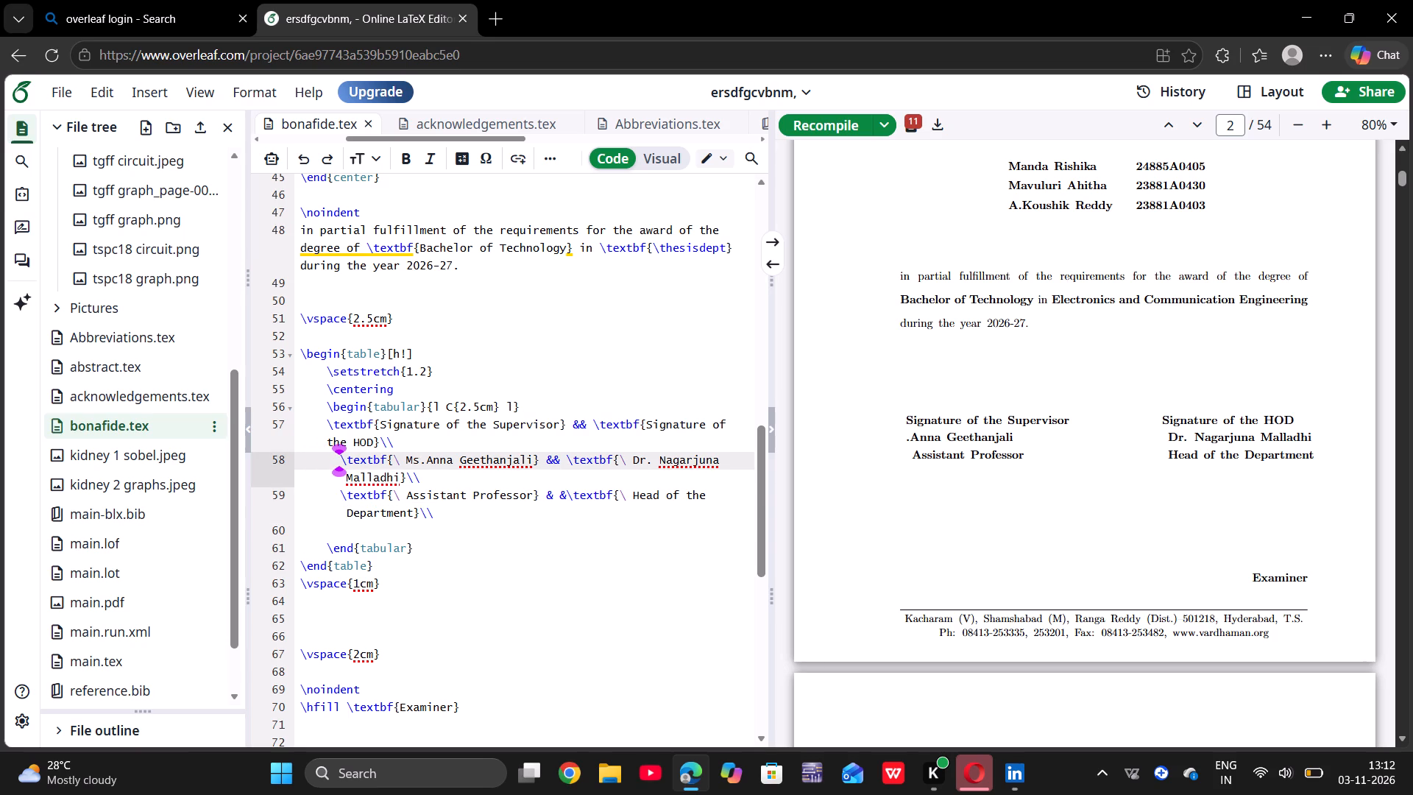
click(325, 424)
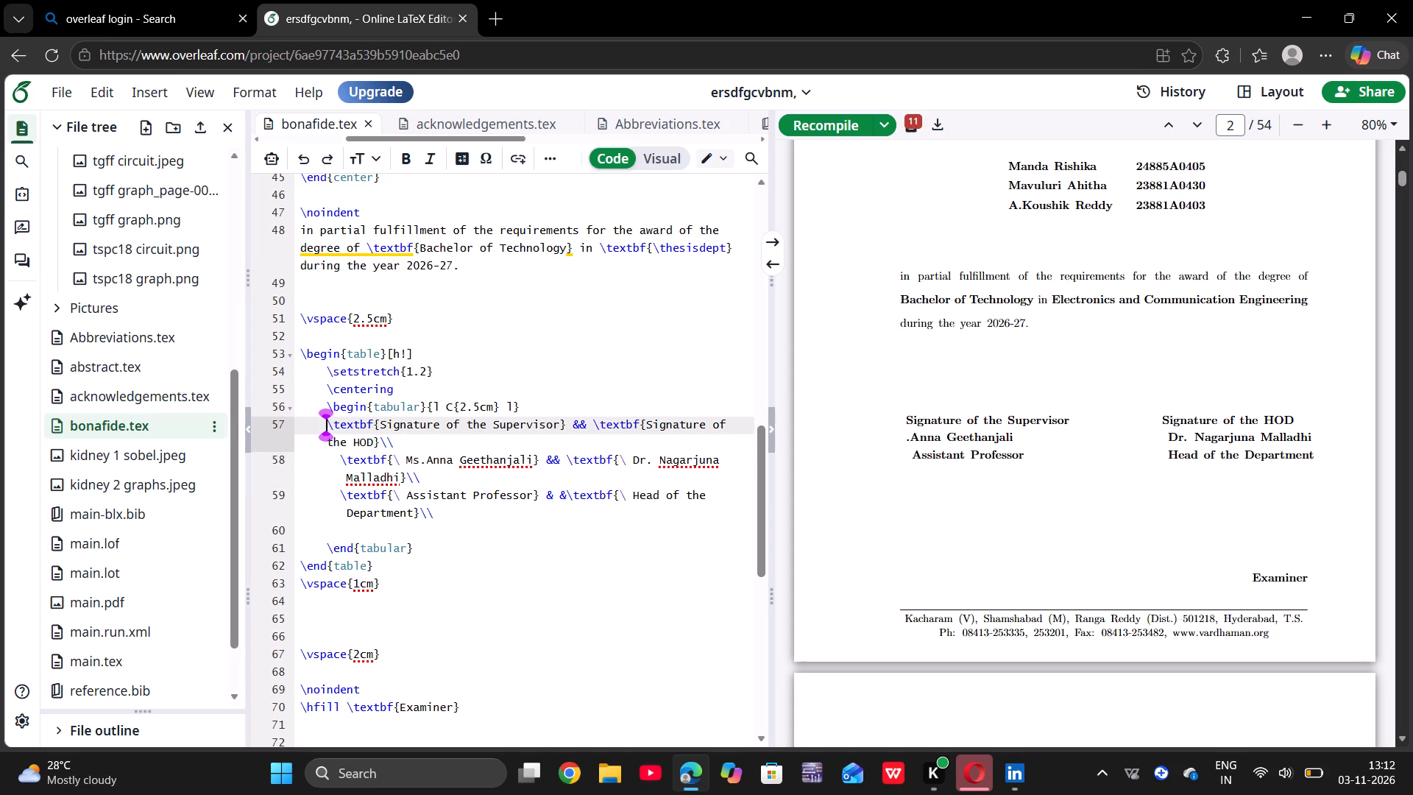
key(space)
key(space)
key(space)
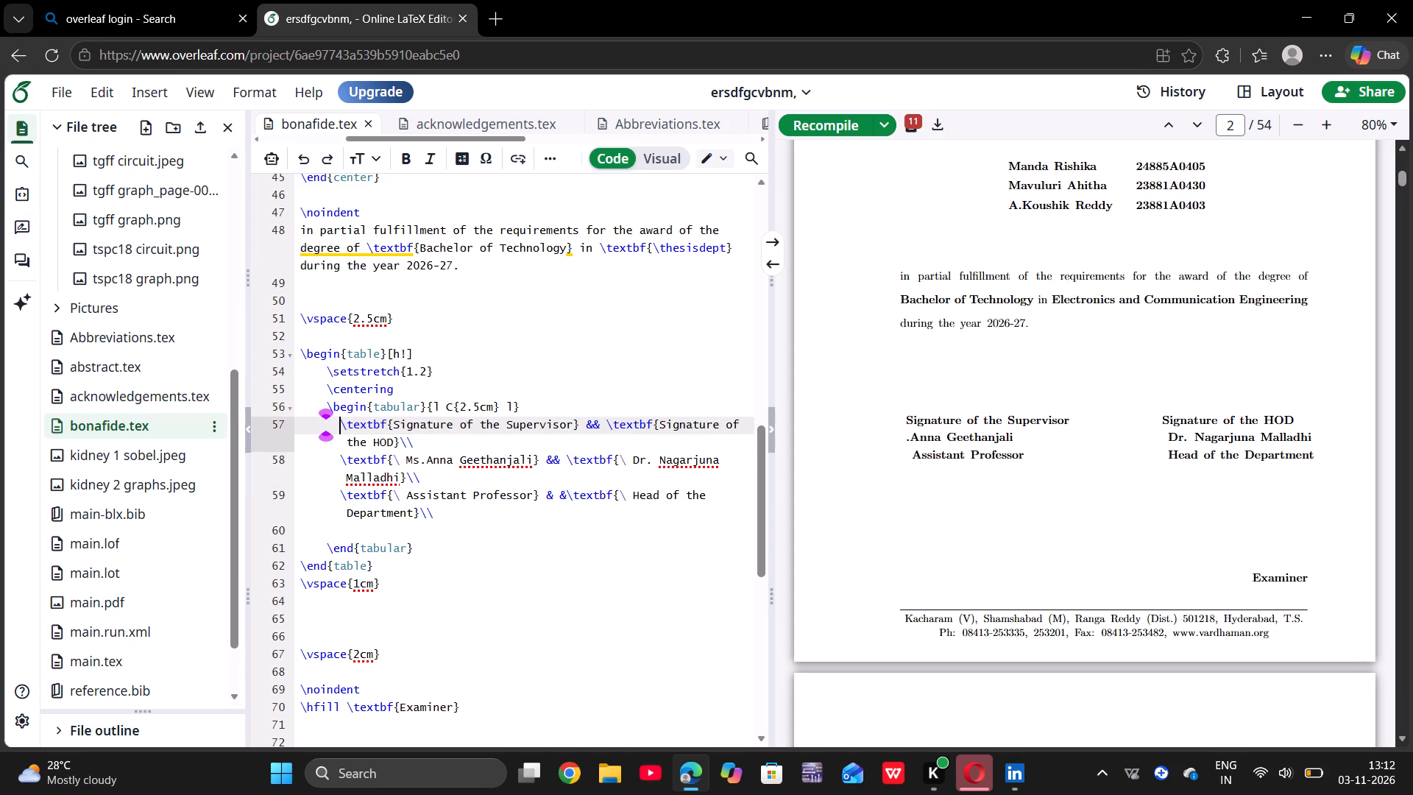
key(space)
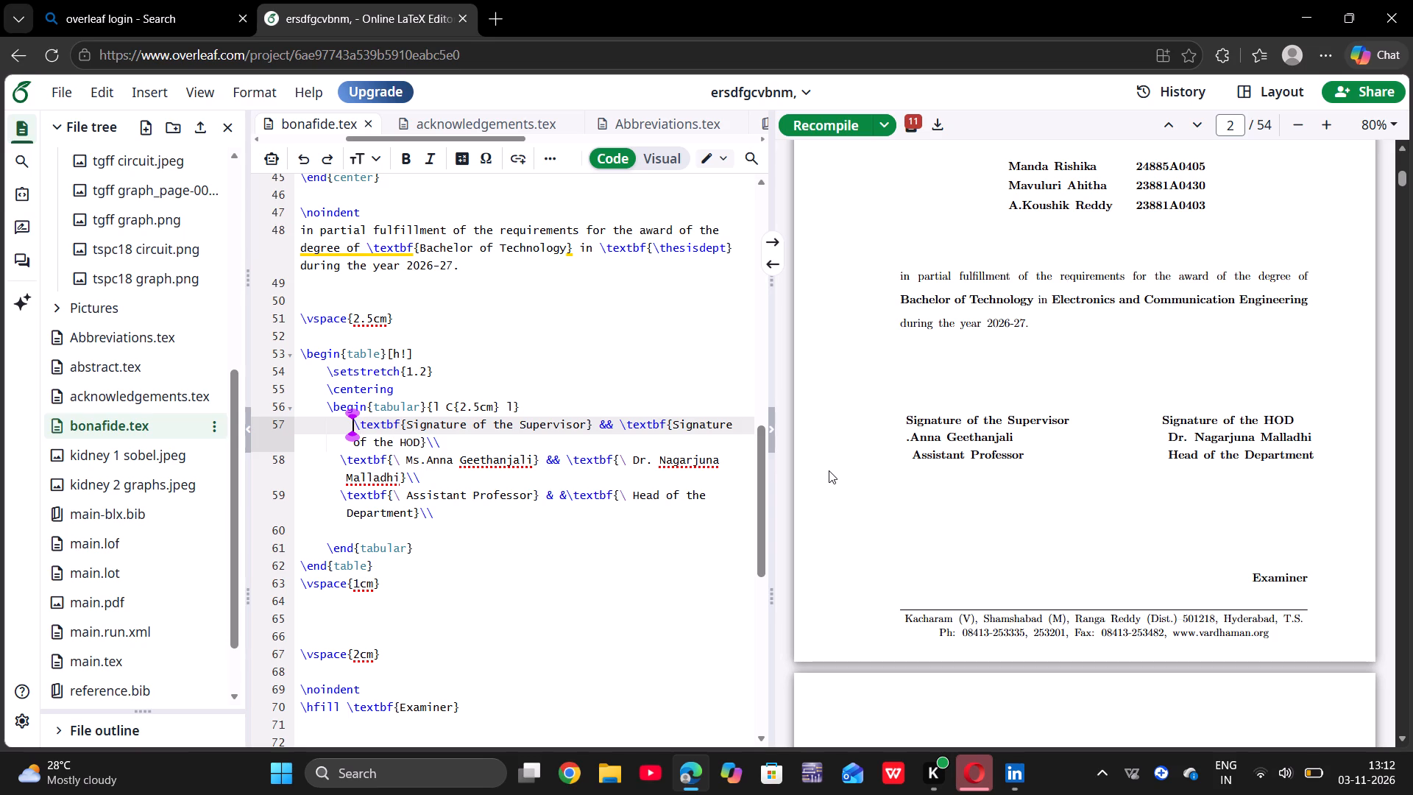
Read through the Acknowledgements page in the PDF preview, checking the names and wording below the certificate page.
scroll(1142, 632, down, 2)
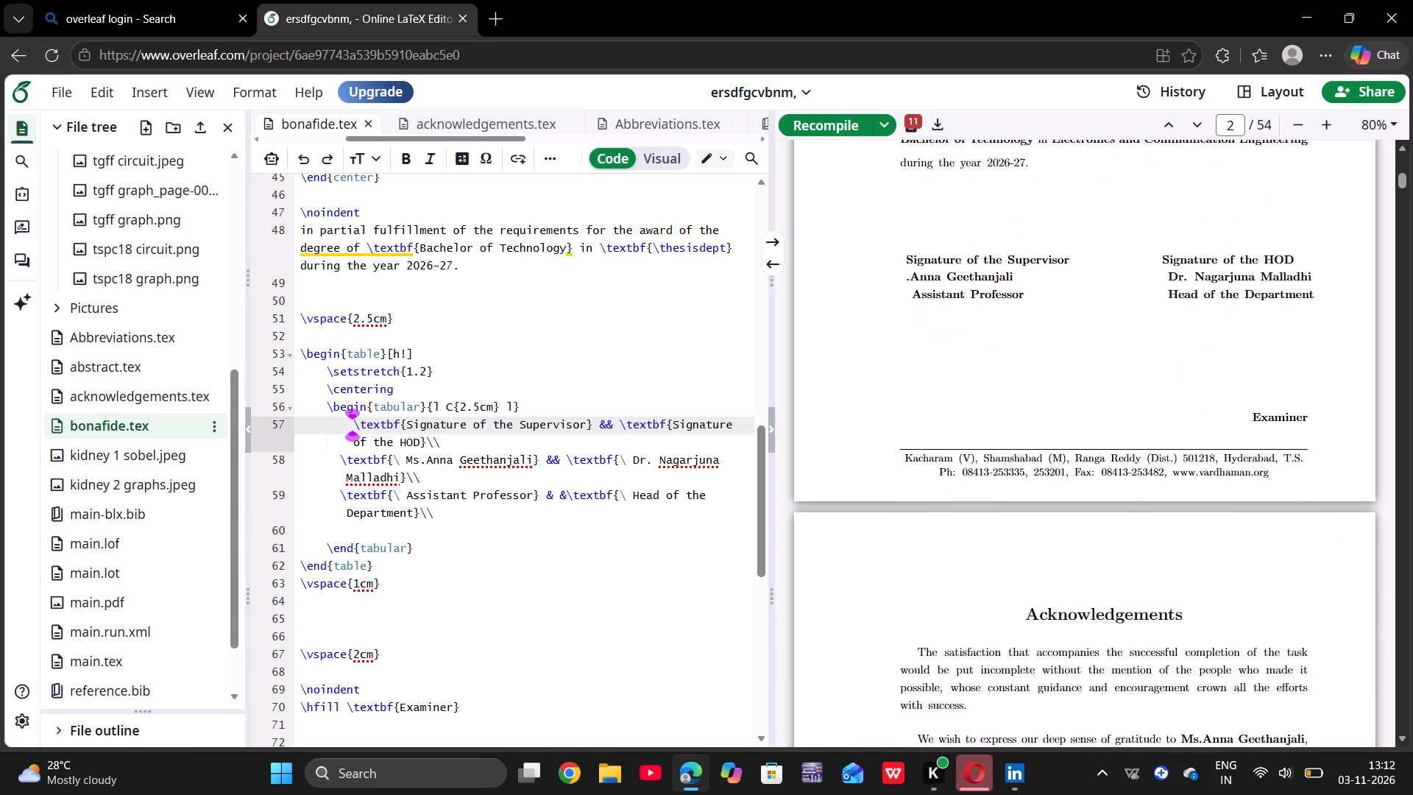
scroll(1142, 632, down, 5)
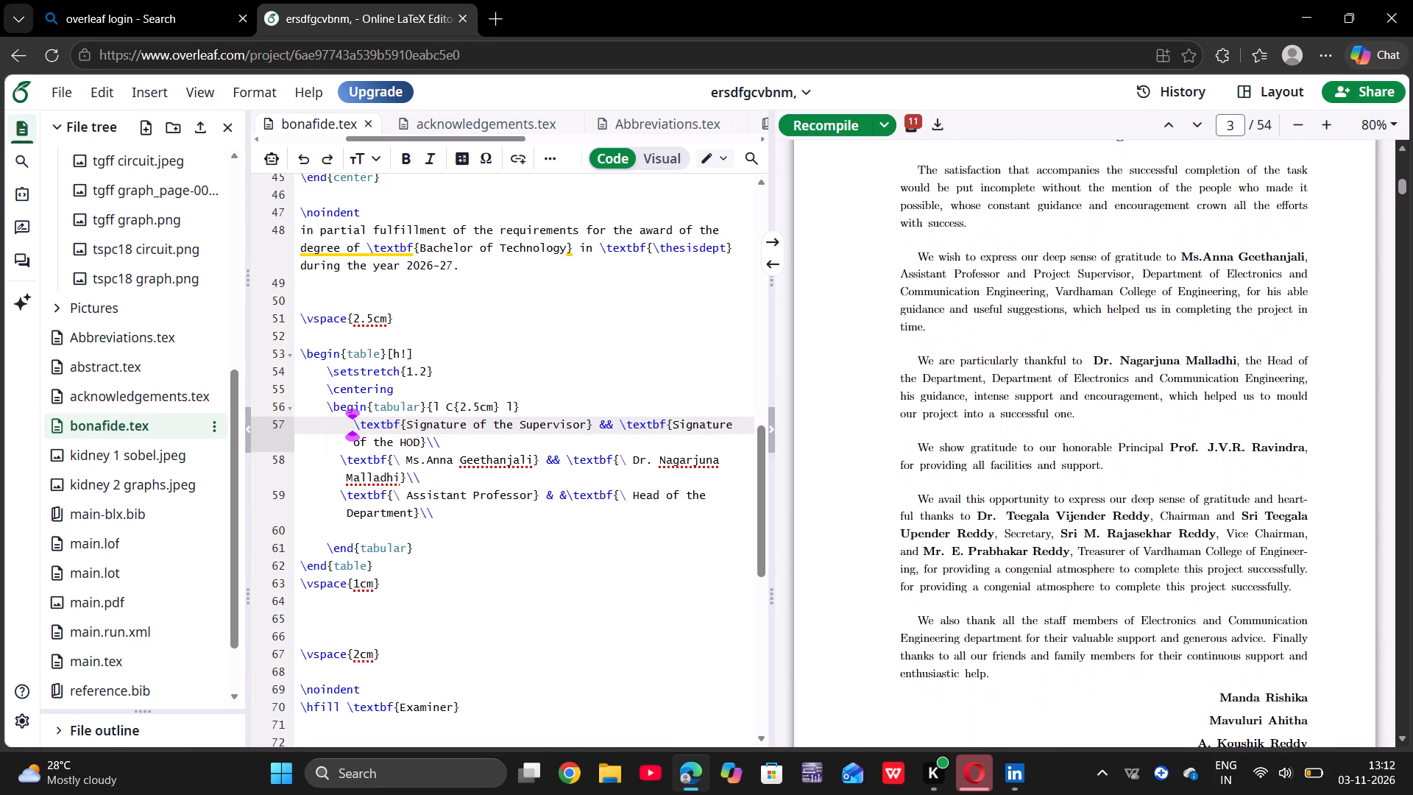
scroll(1142, 632, down, 3)
scroll(990, 487, up, 1)
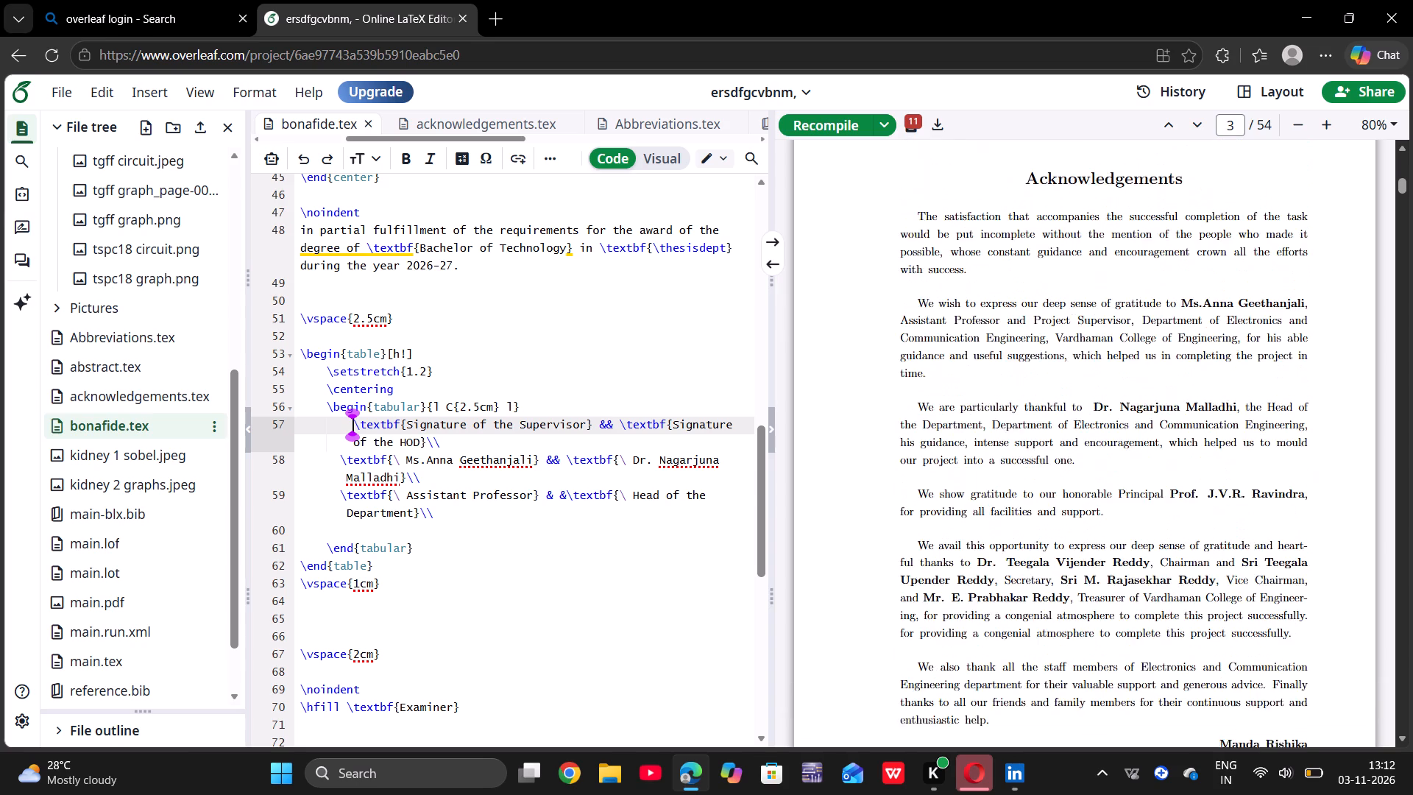
scroll(990, 487, up, 3)
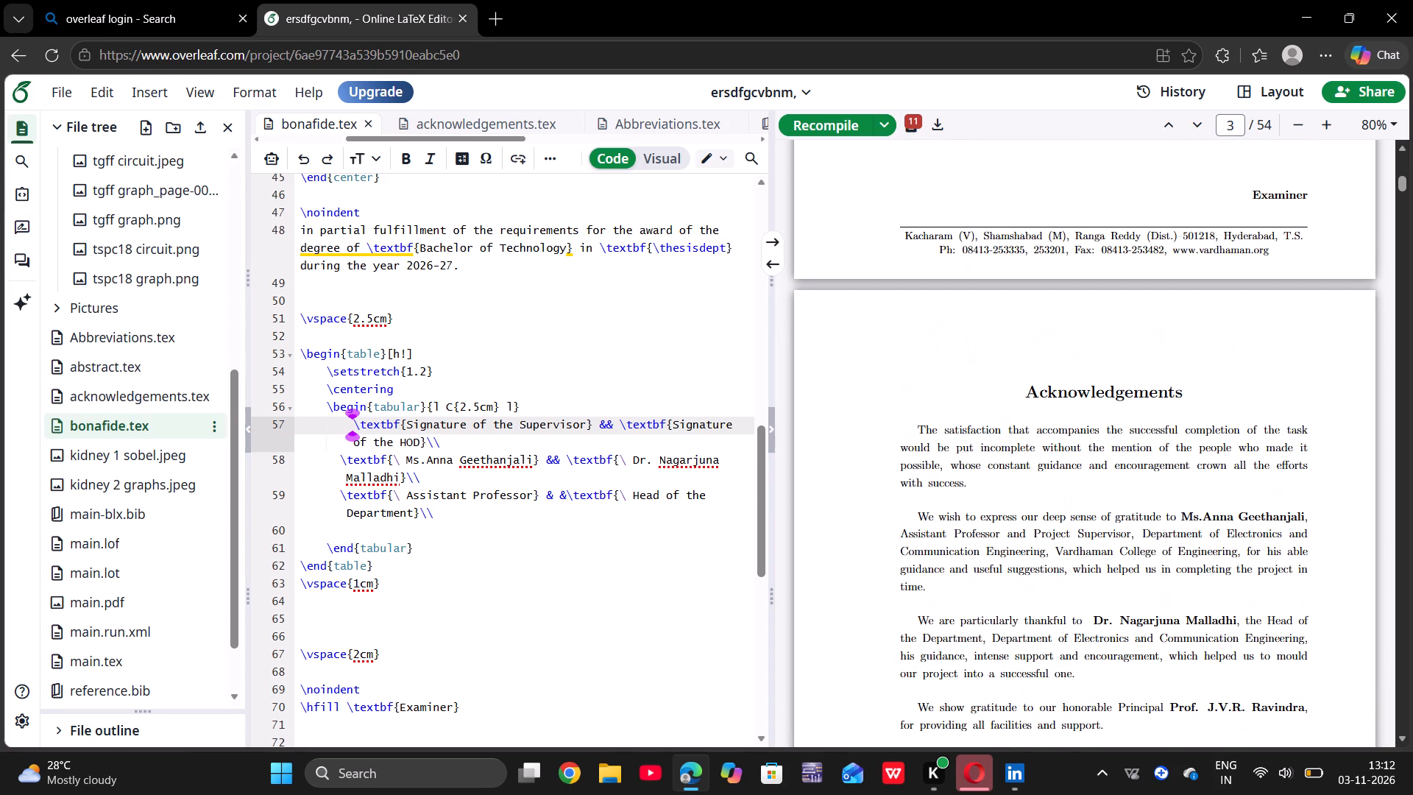
Recompile the project and check the alignment of the signature block on the certificate page.
key(ctrl+s)
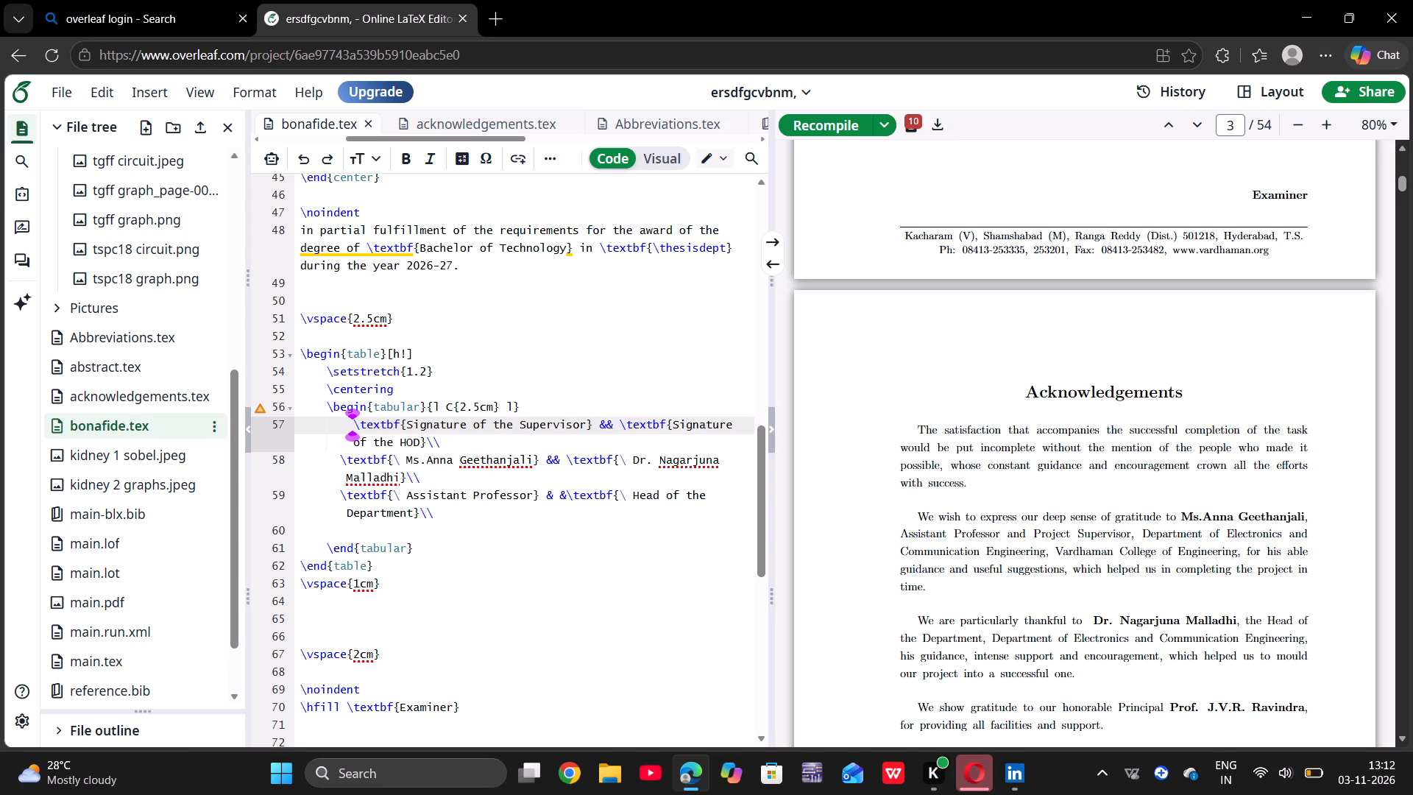
scroll(985, 483, up, 2)
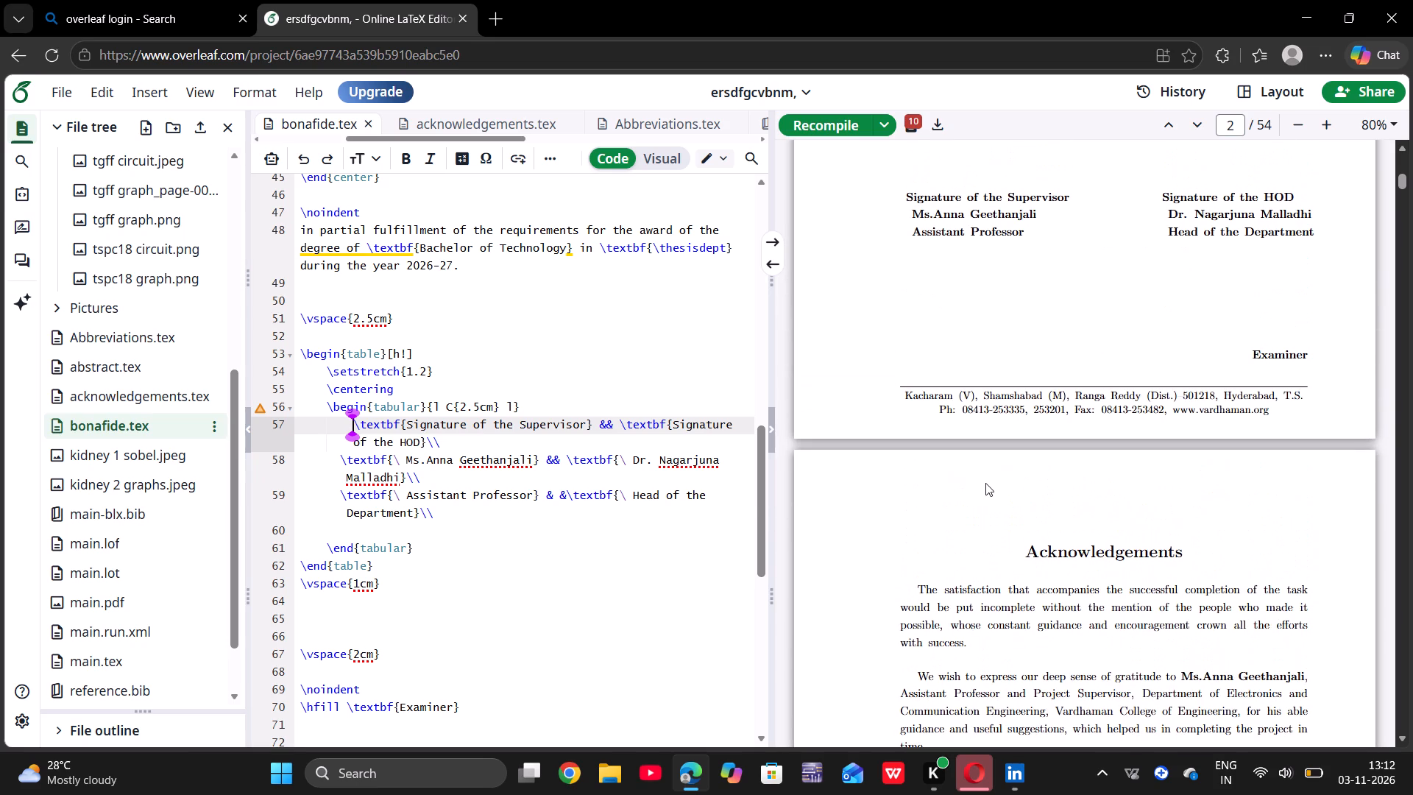
scroll(985, 483, up, 1)
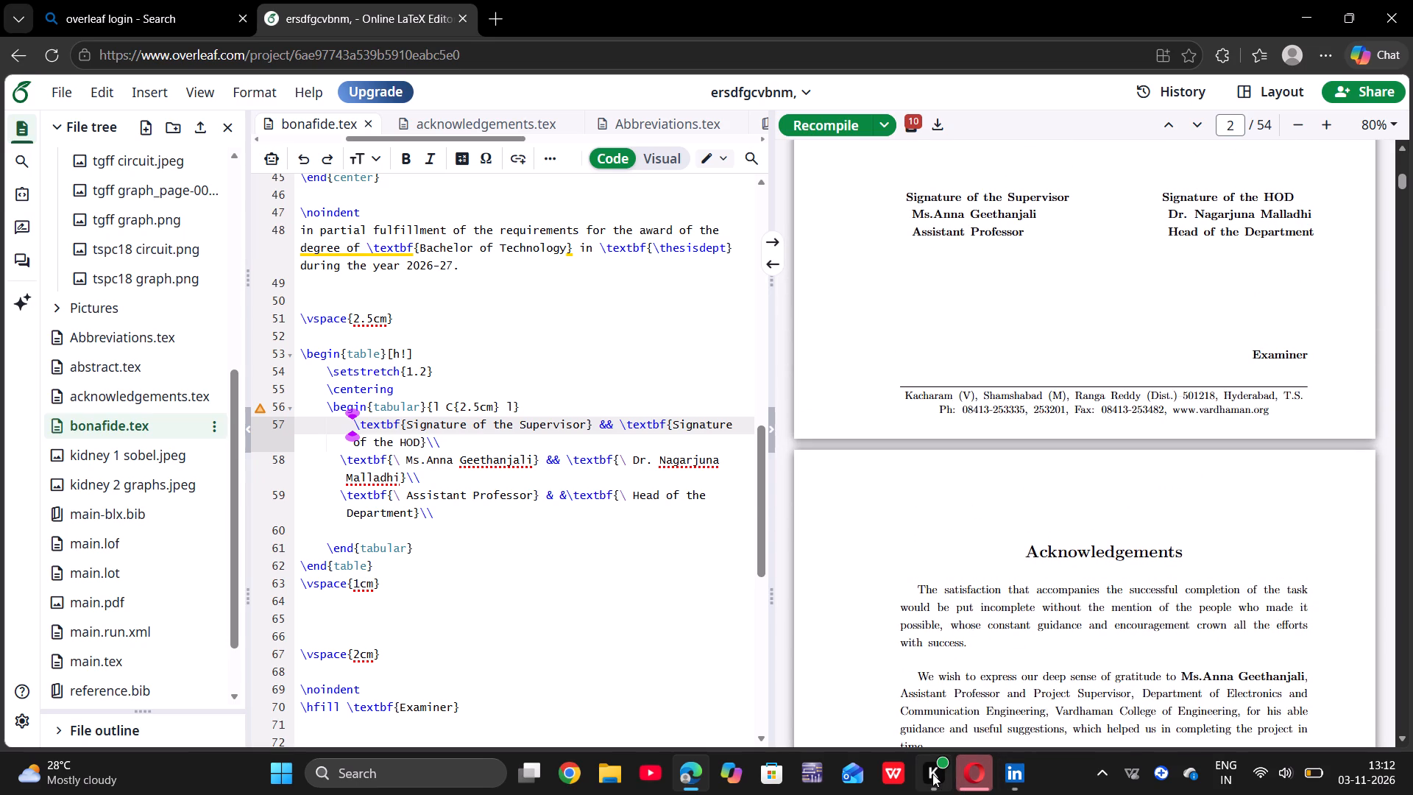
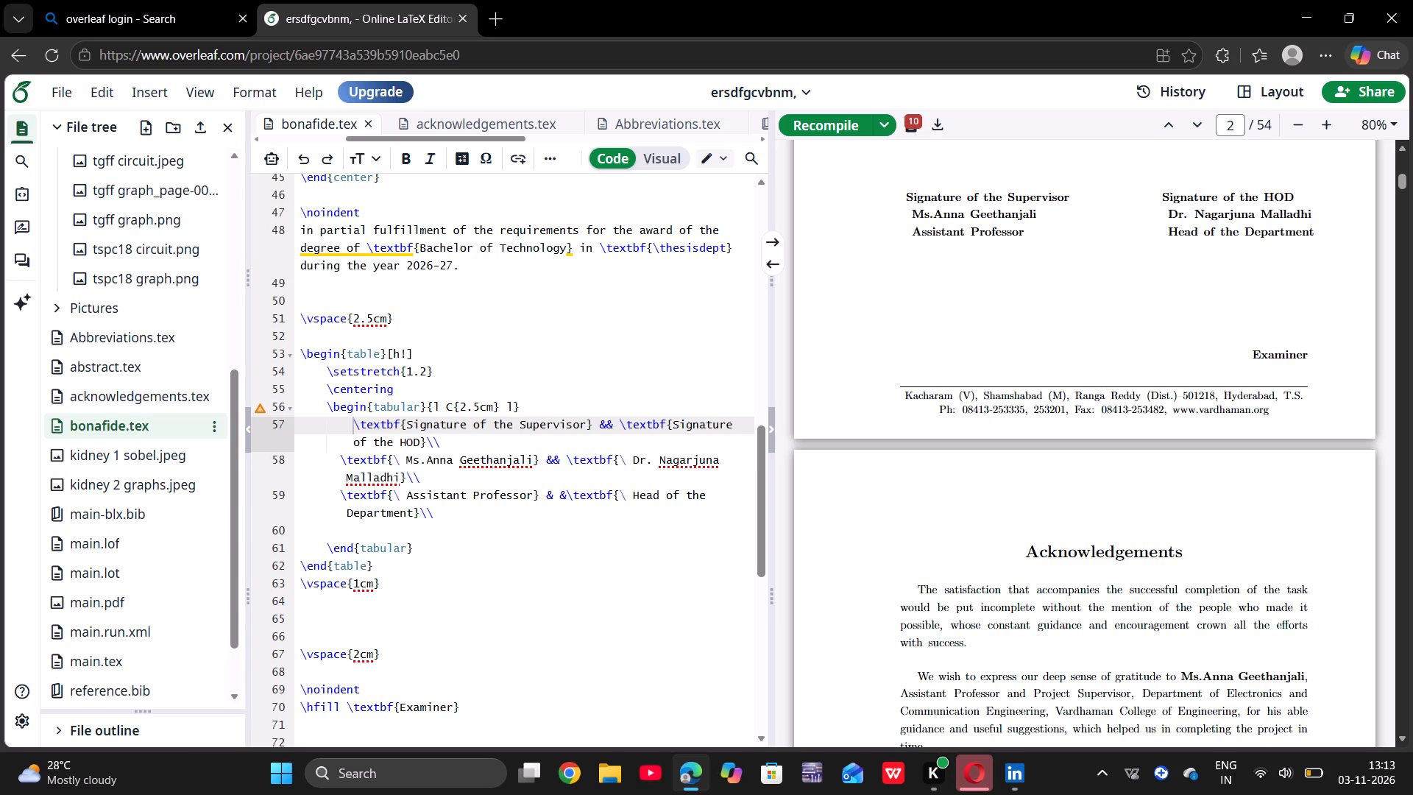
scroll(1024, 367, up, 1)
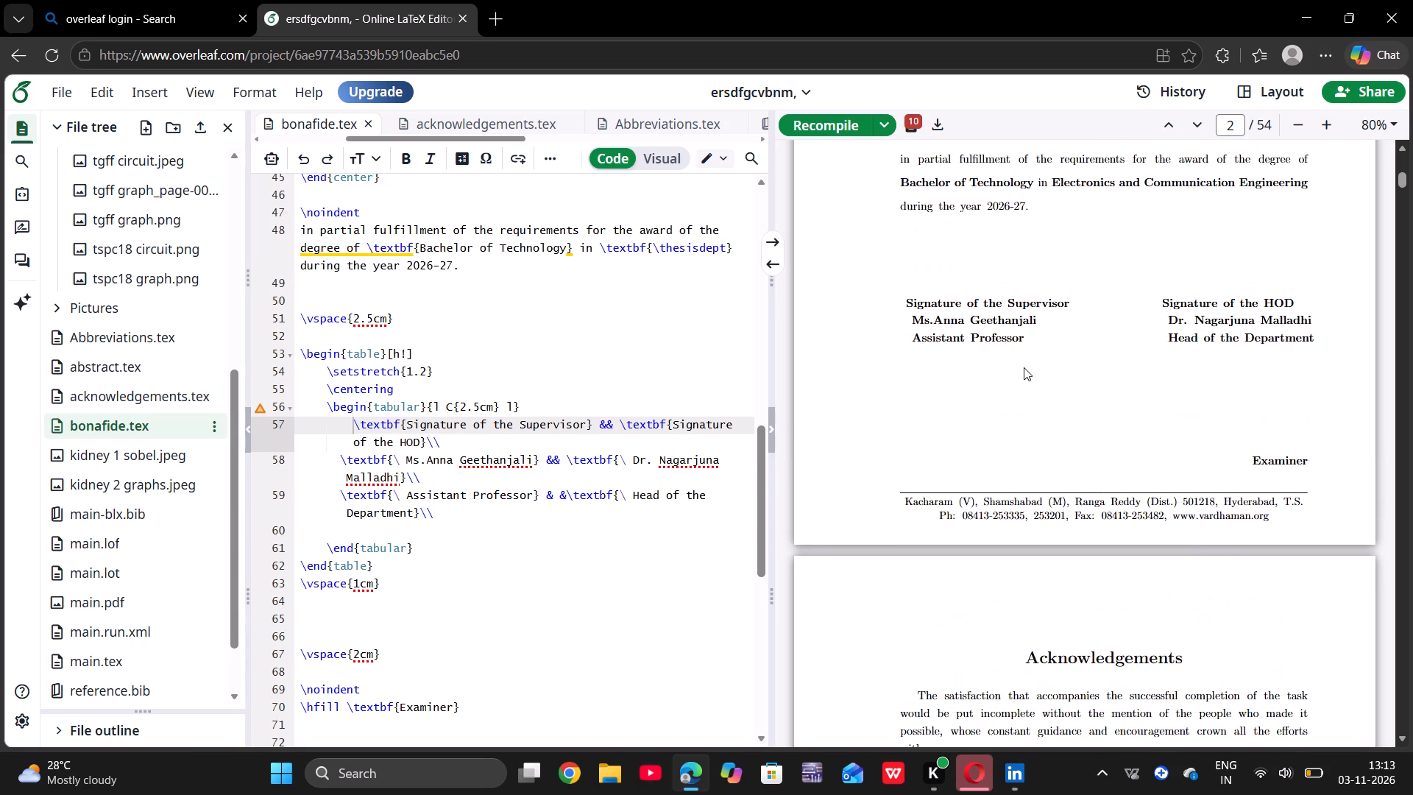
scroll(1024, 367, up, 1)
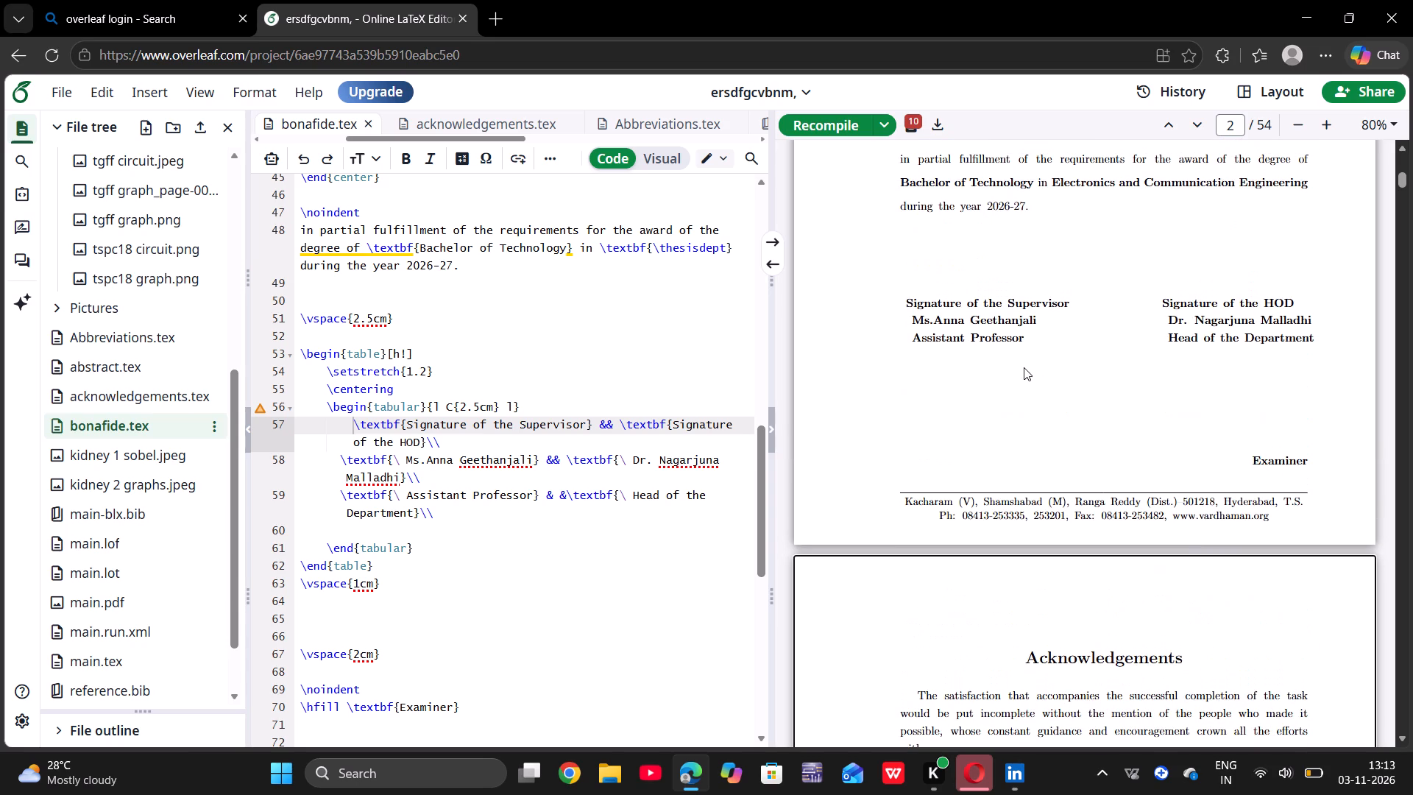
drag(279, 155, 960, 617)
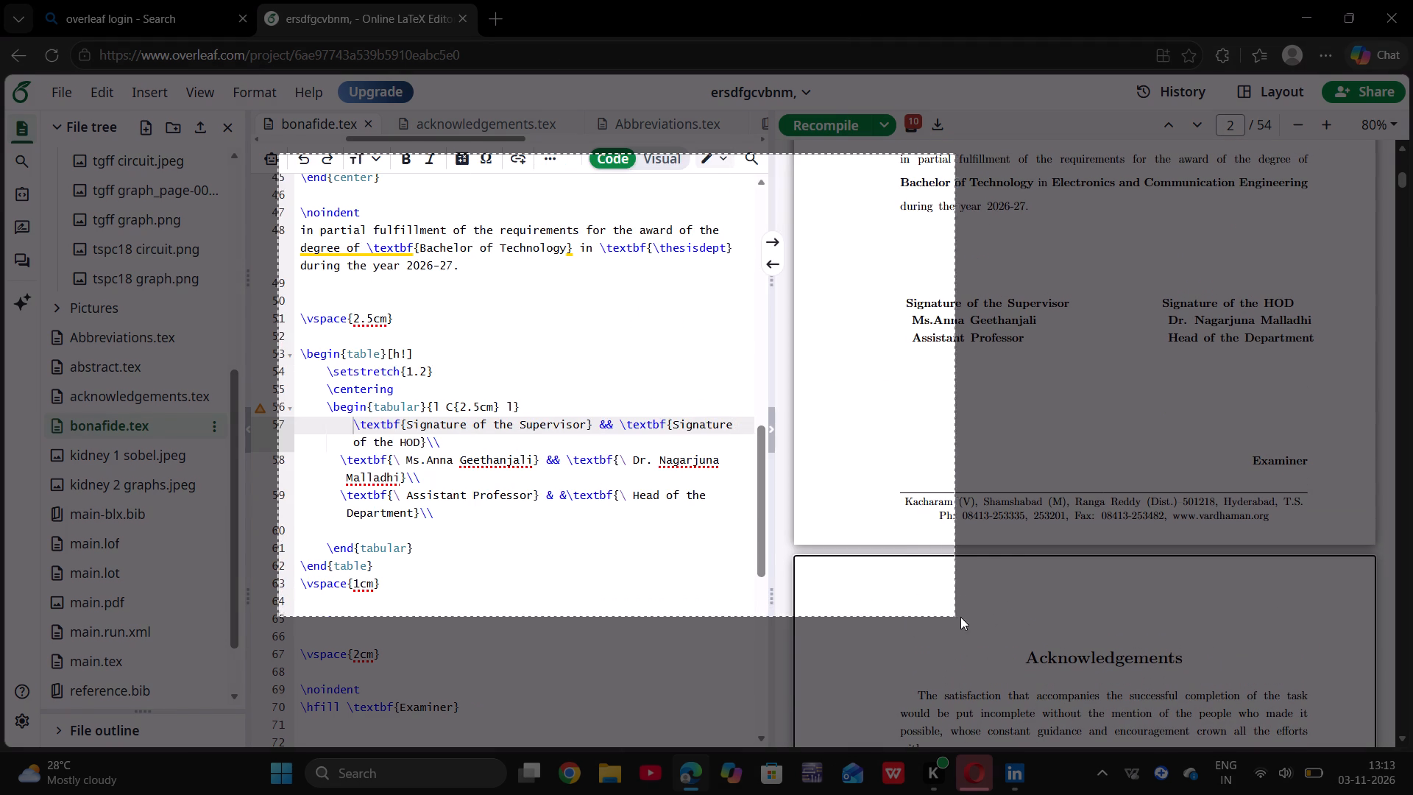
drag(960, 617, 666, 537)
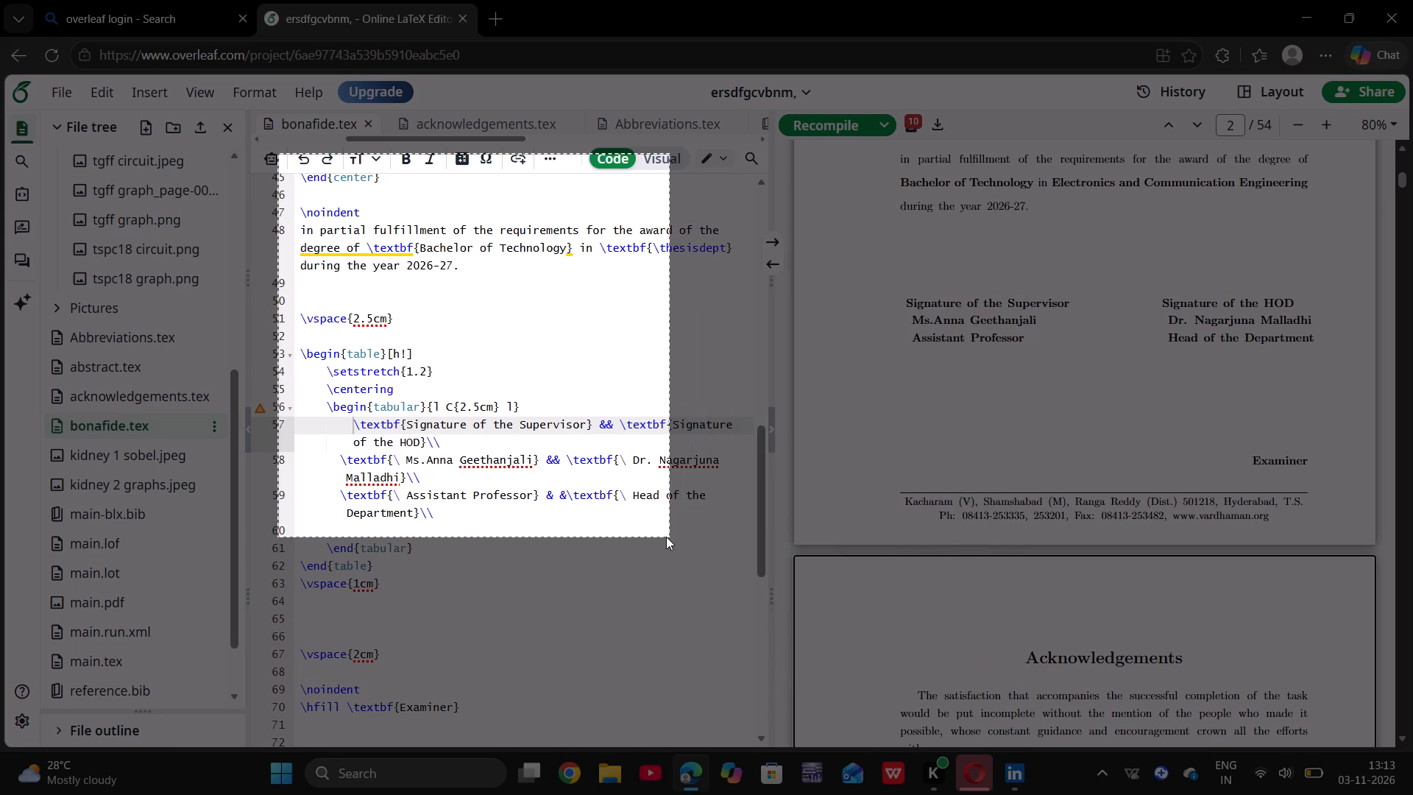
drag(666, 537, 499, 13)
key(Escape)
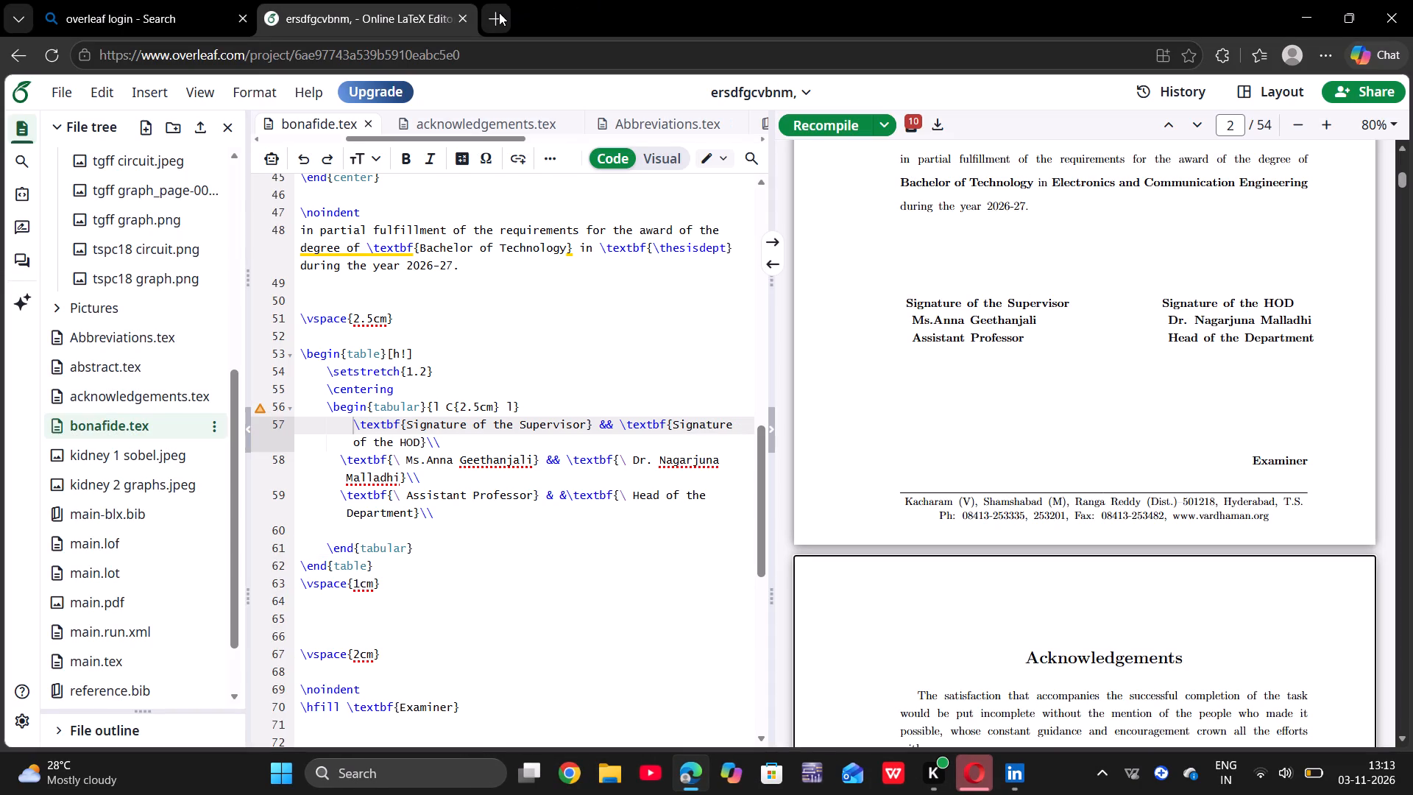
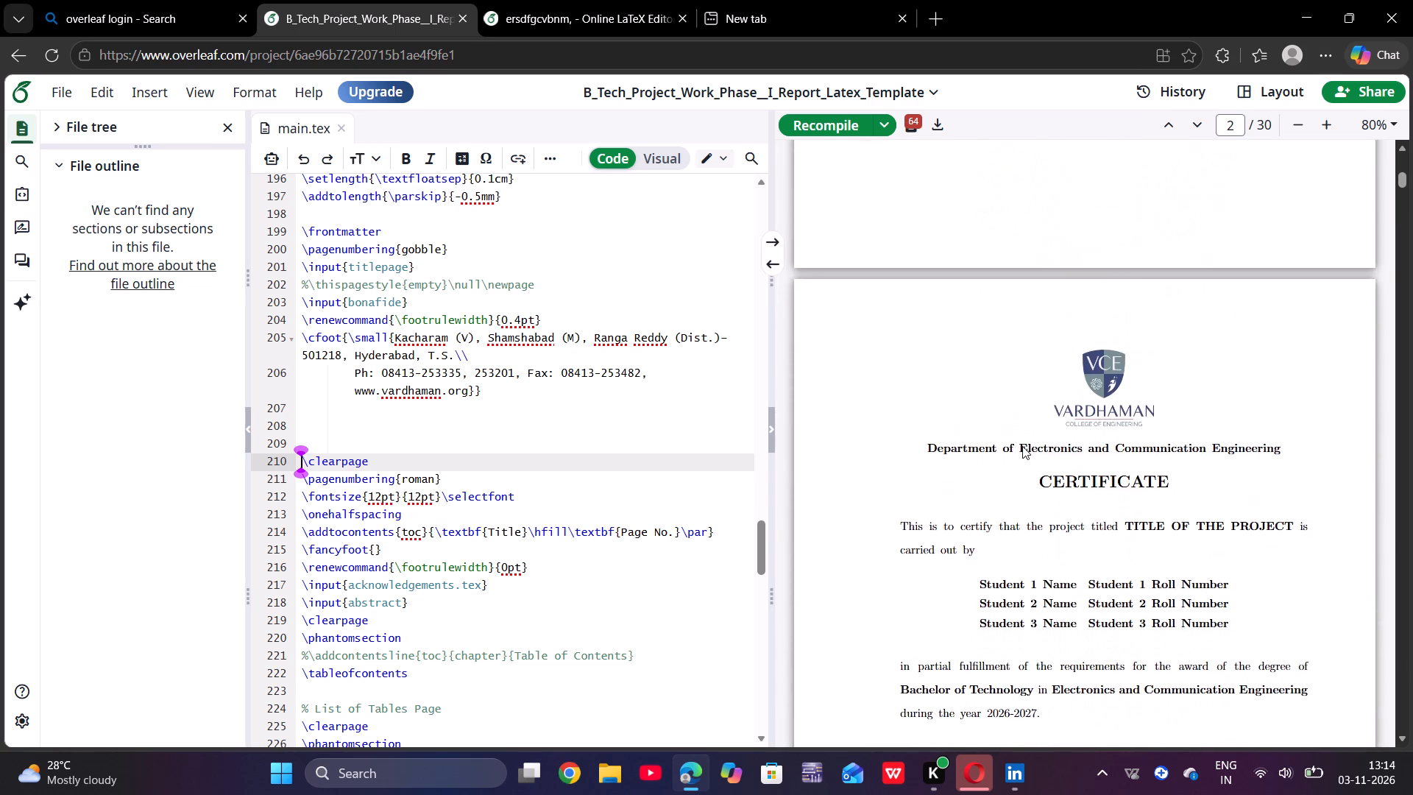
Open bonafide.tex at the certificate's signatures in the template project and copy the block from \vspace{3cm} through \vspace{1cm}.
scroll(1022, 446, down, 2)
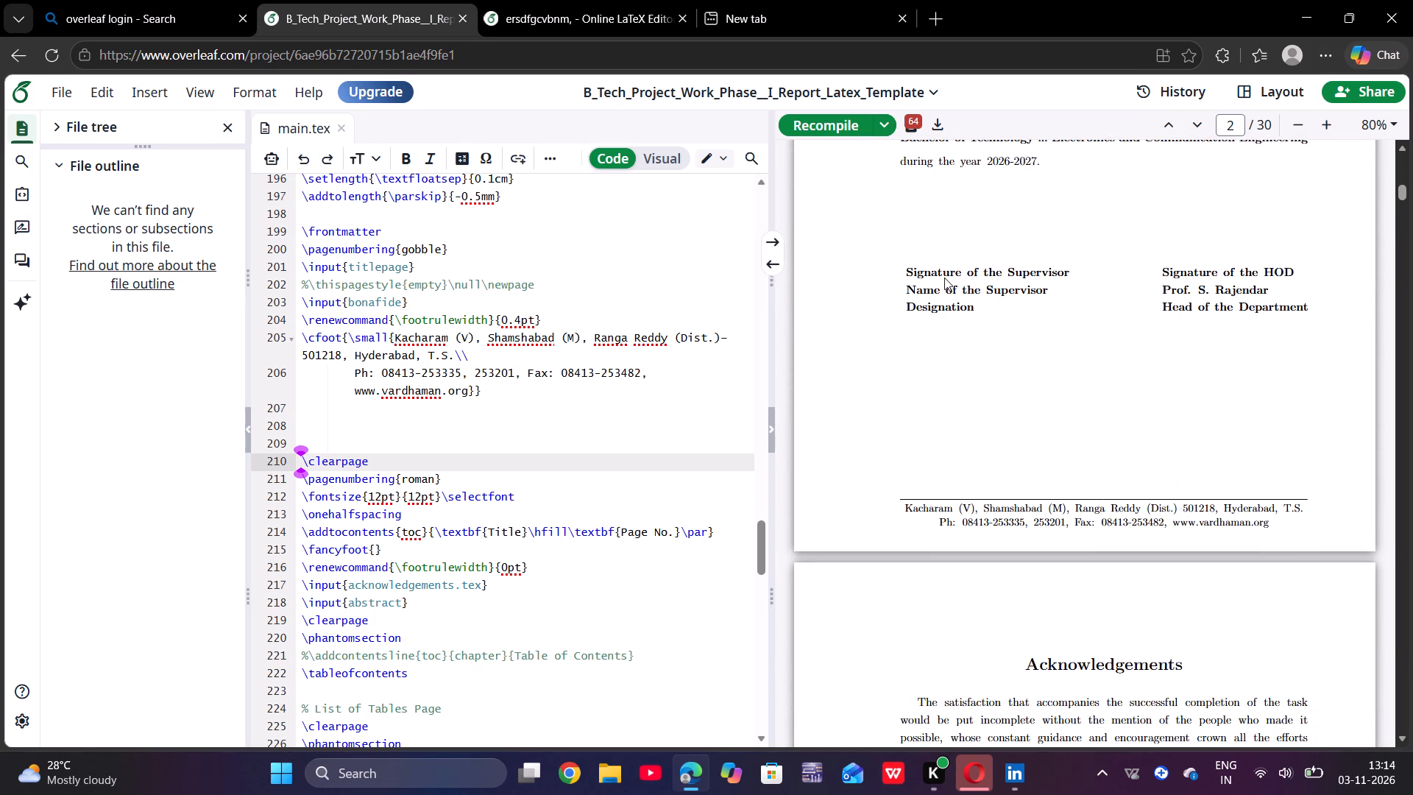
double_click(944, 278)
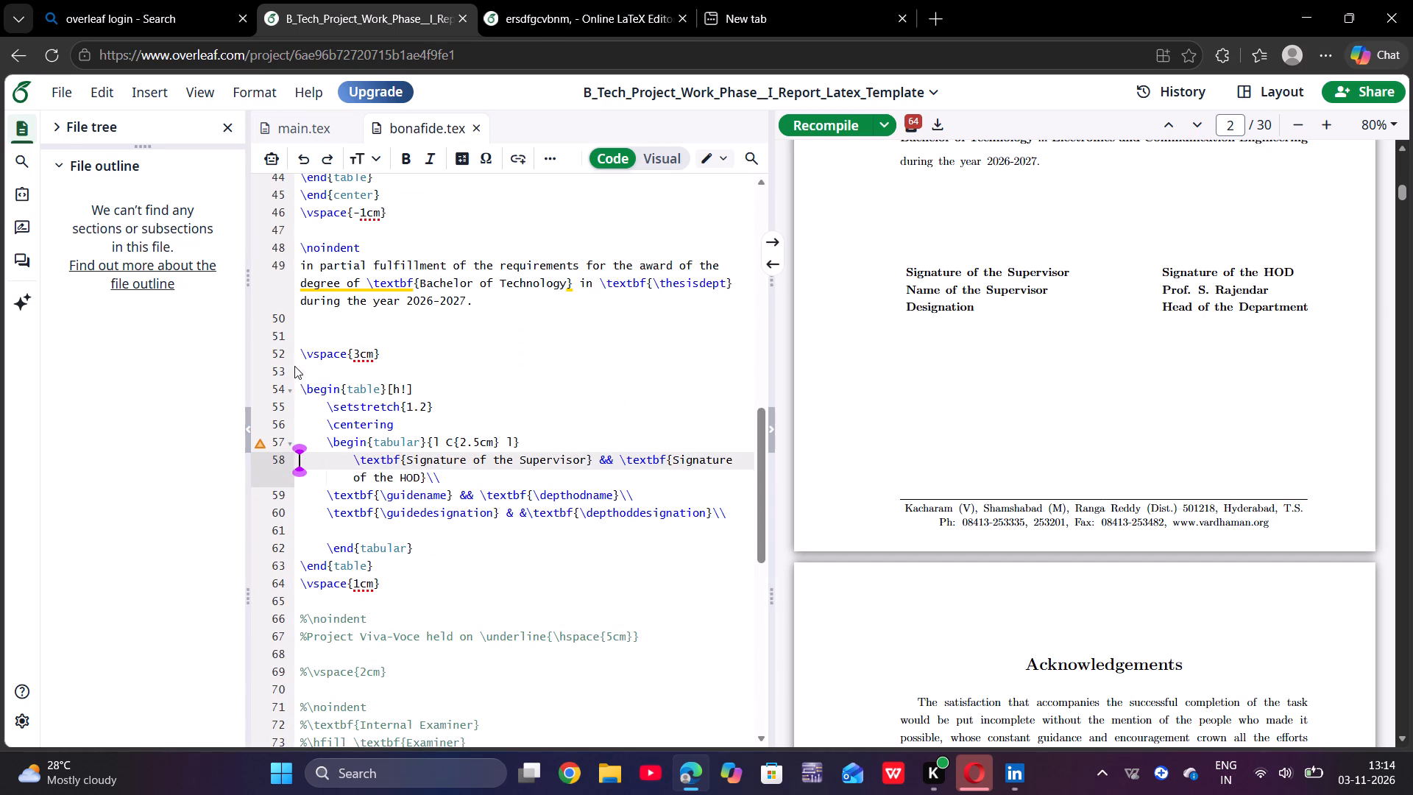
drag(298, 349, 390, 590)
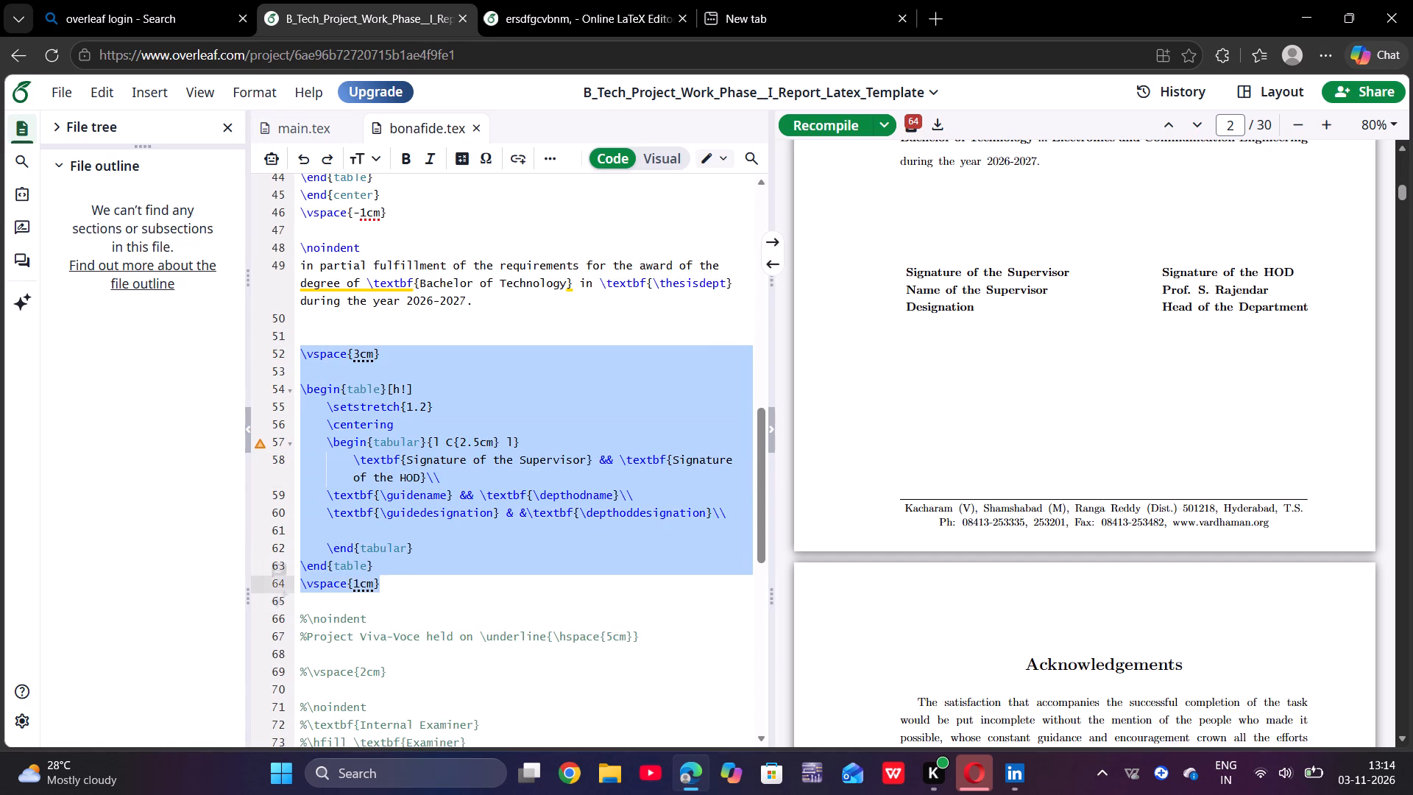
key(ctrl+c)
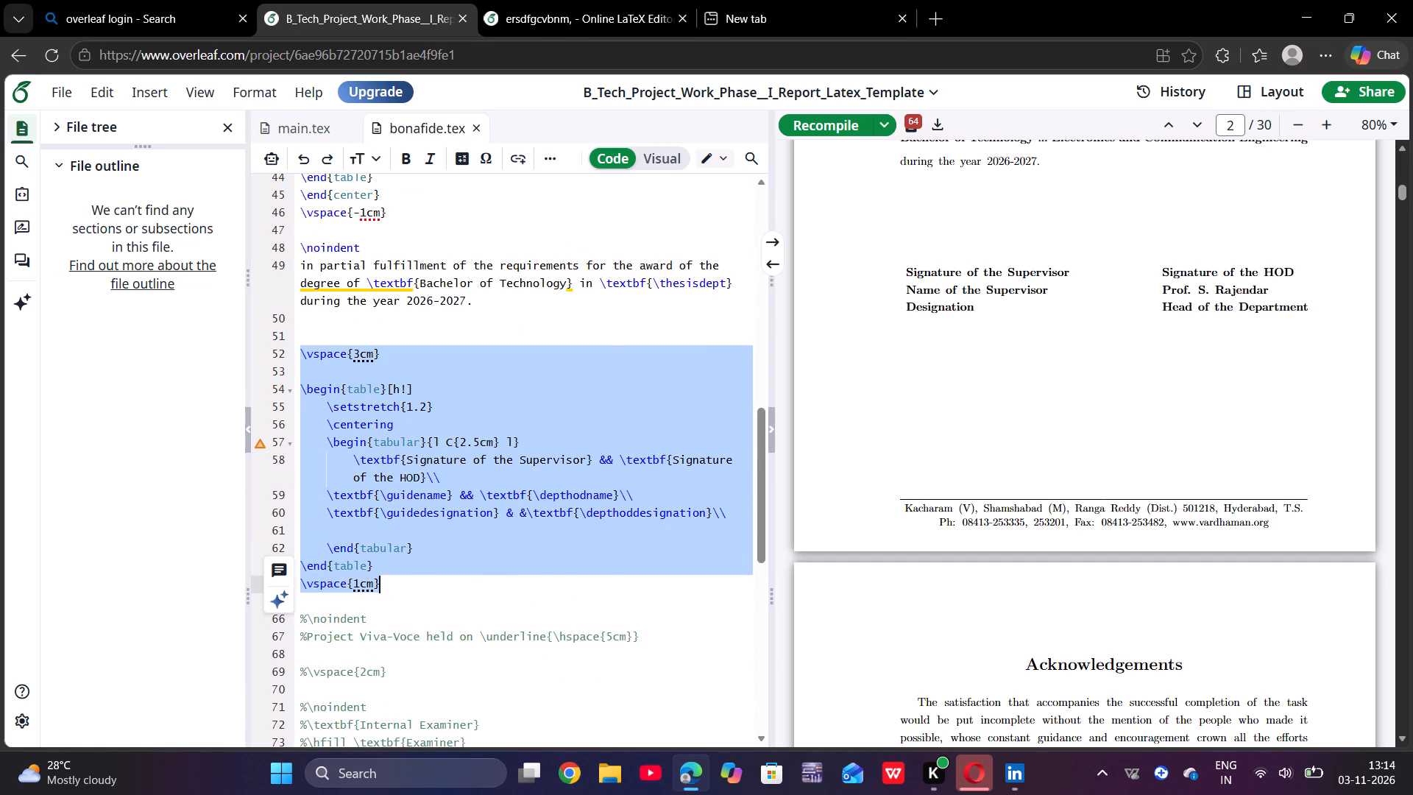
right_click(390, 590)
click(417, 334)
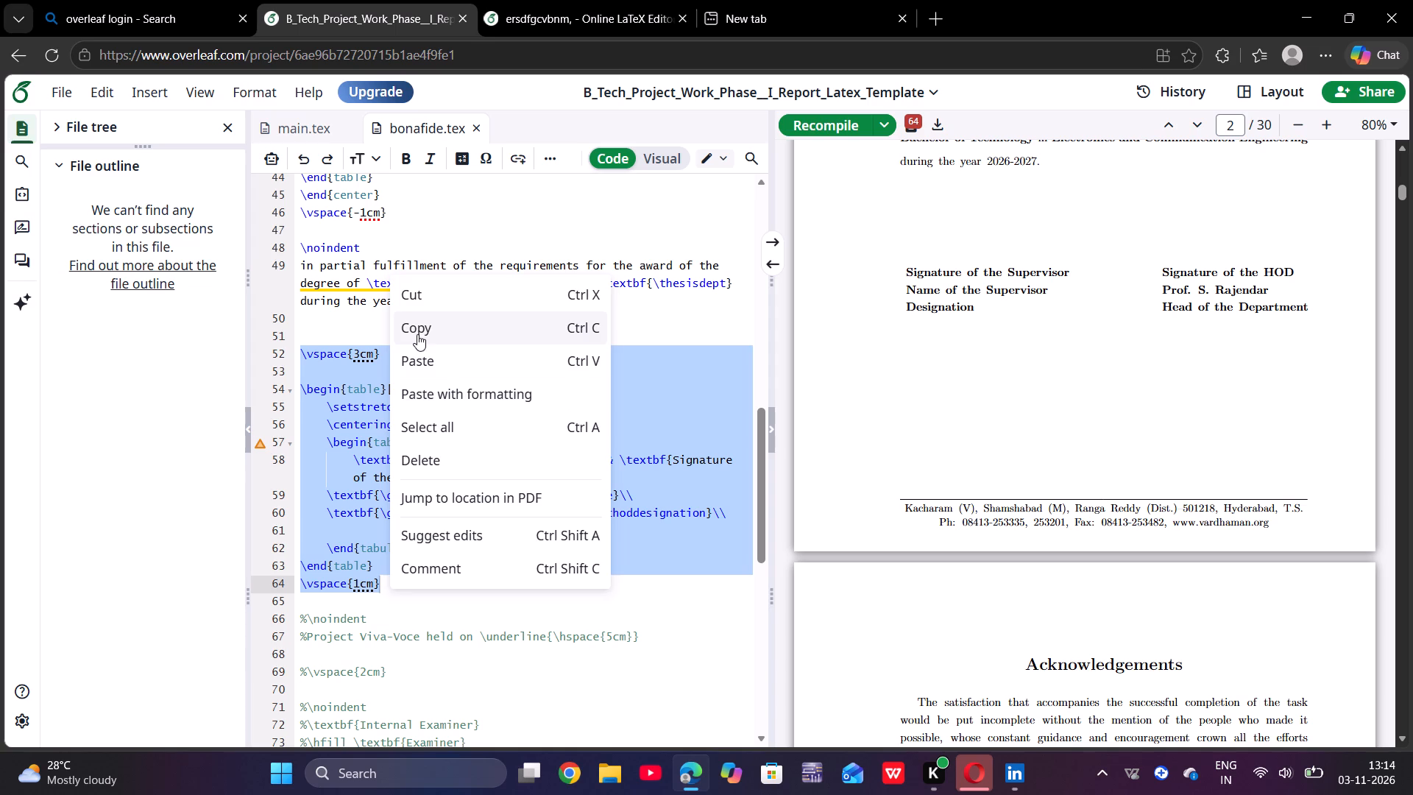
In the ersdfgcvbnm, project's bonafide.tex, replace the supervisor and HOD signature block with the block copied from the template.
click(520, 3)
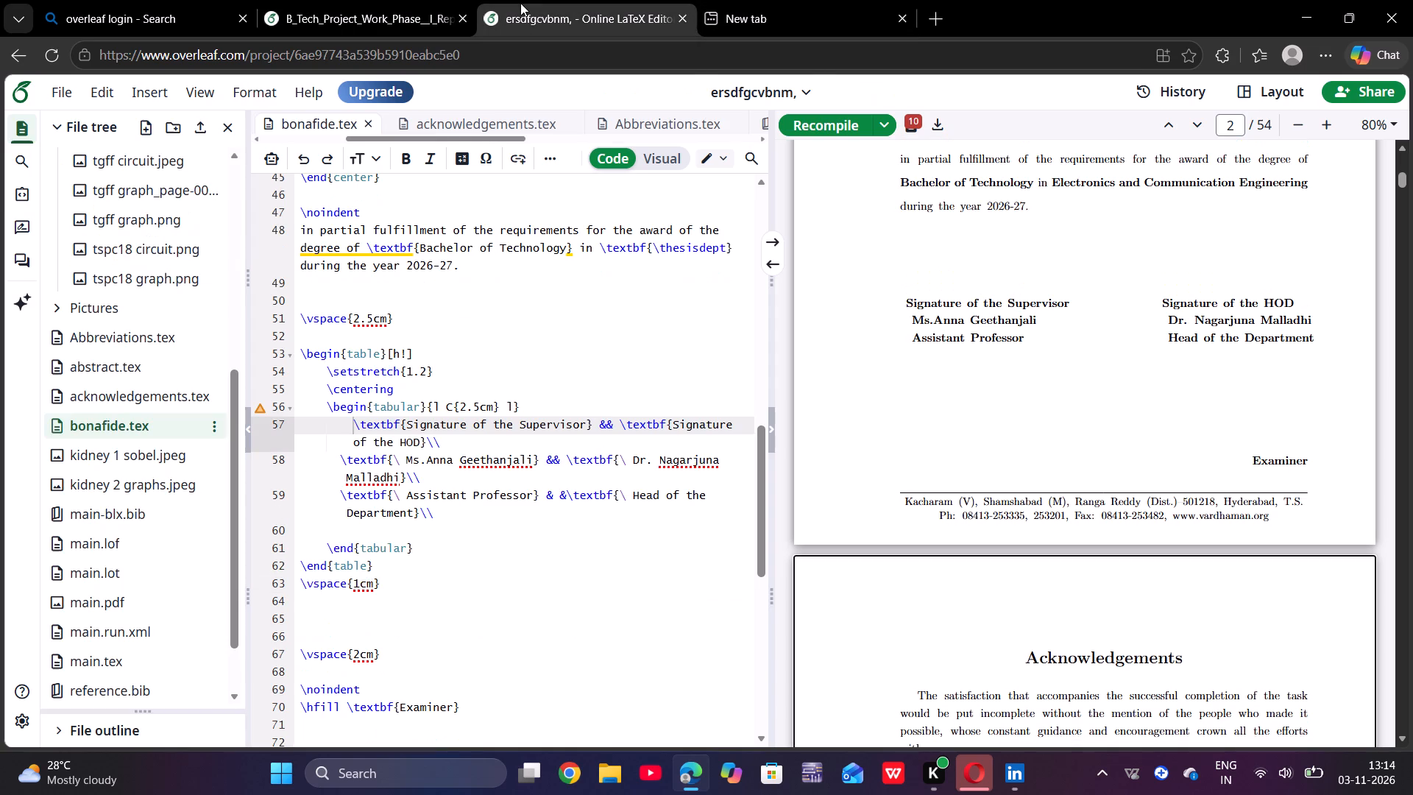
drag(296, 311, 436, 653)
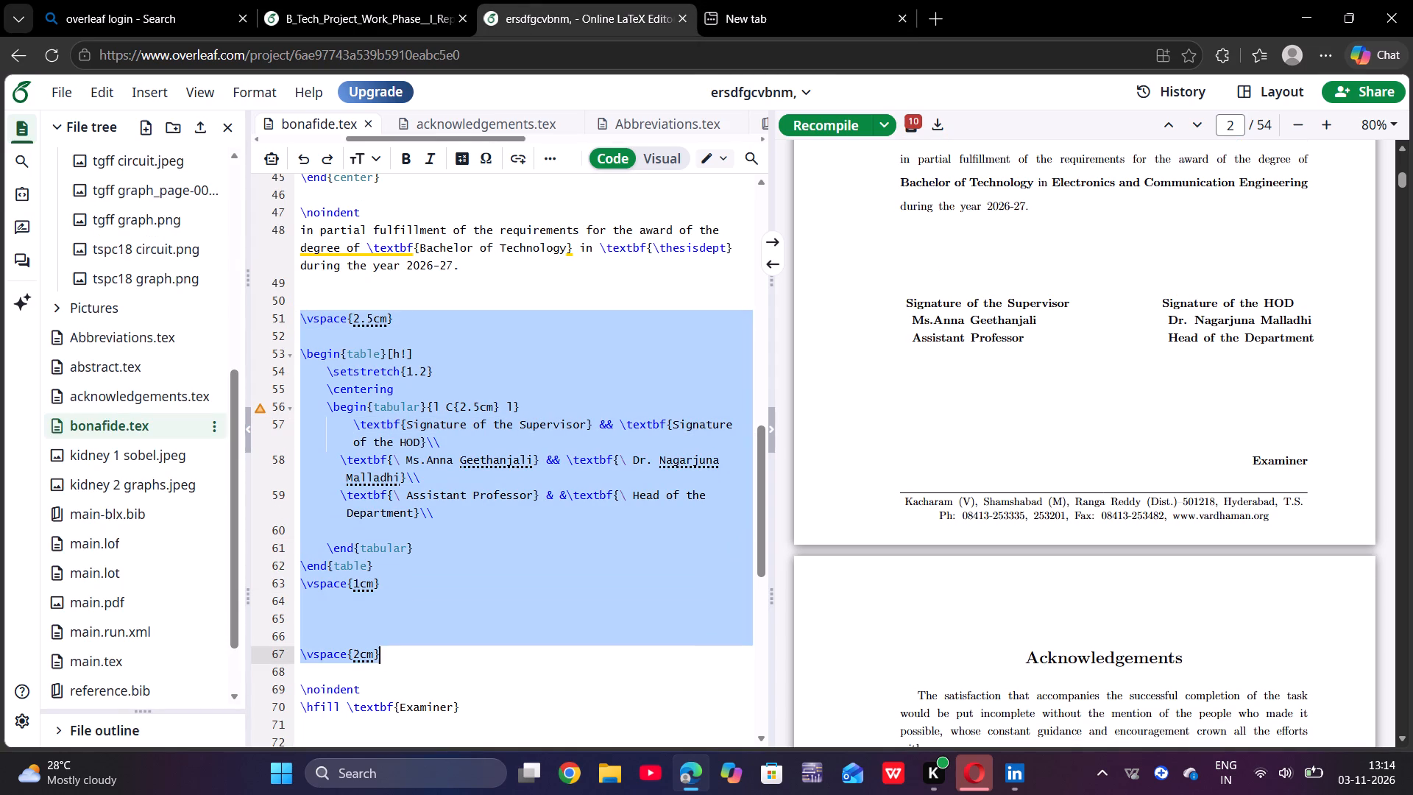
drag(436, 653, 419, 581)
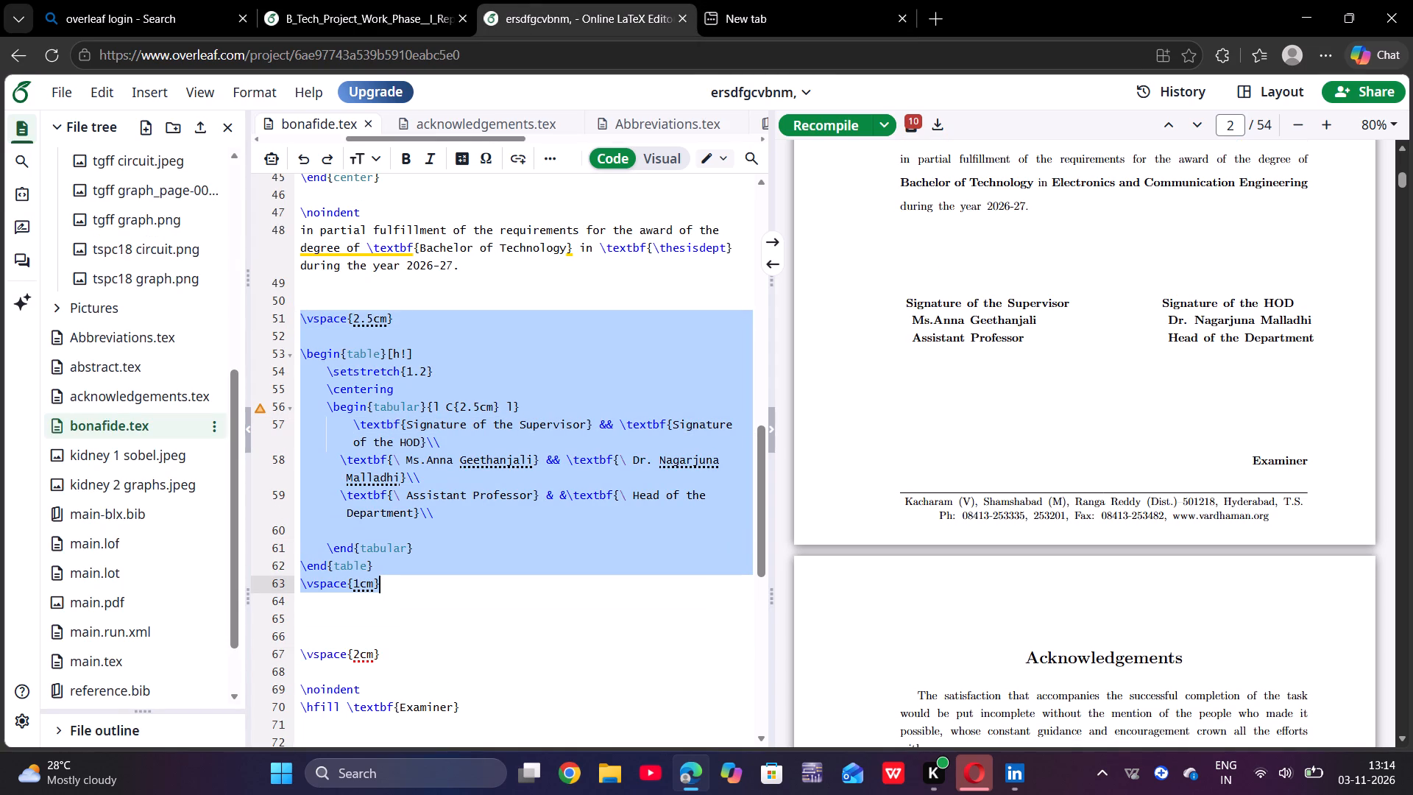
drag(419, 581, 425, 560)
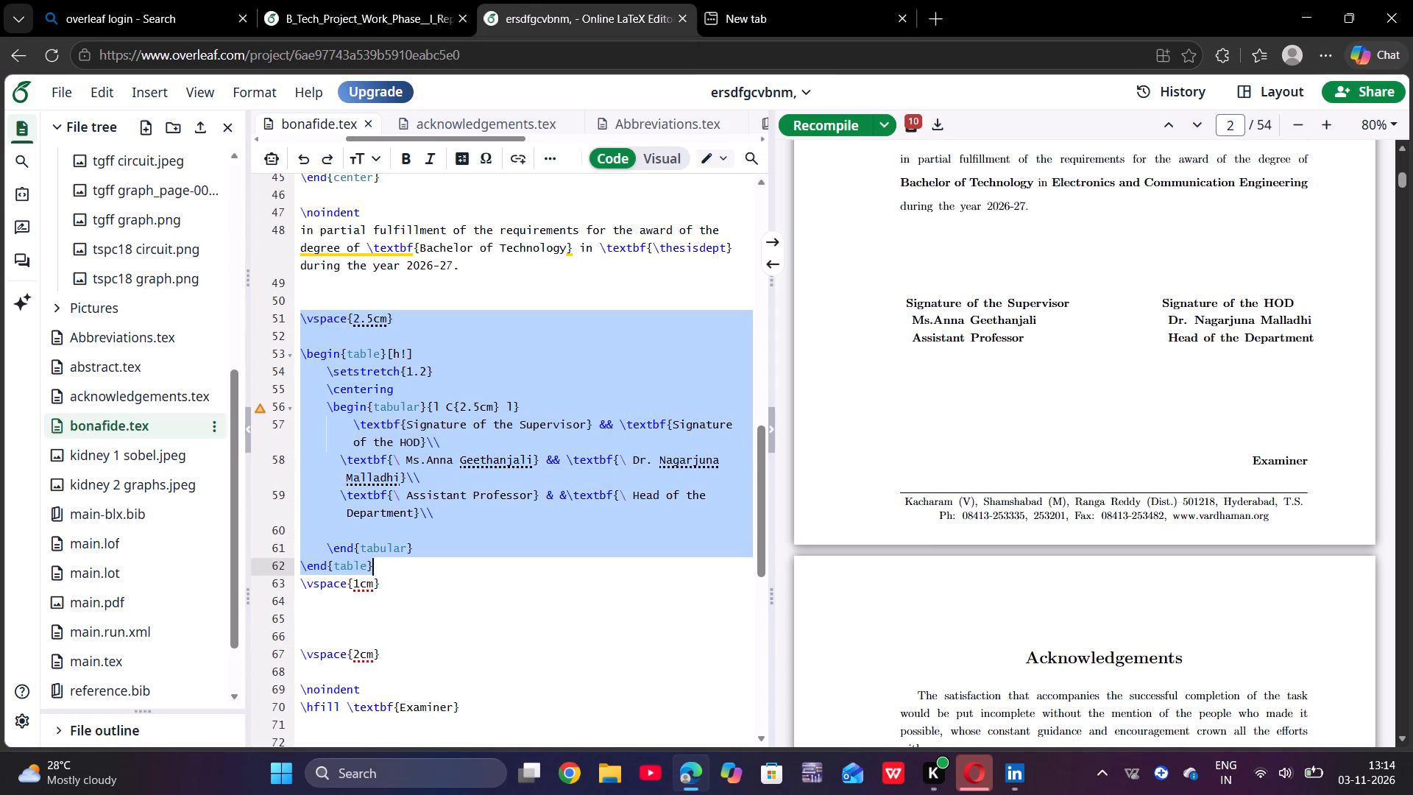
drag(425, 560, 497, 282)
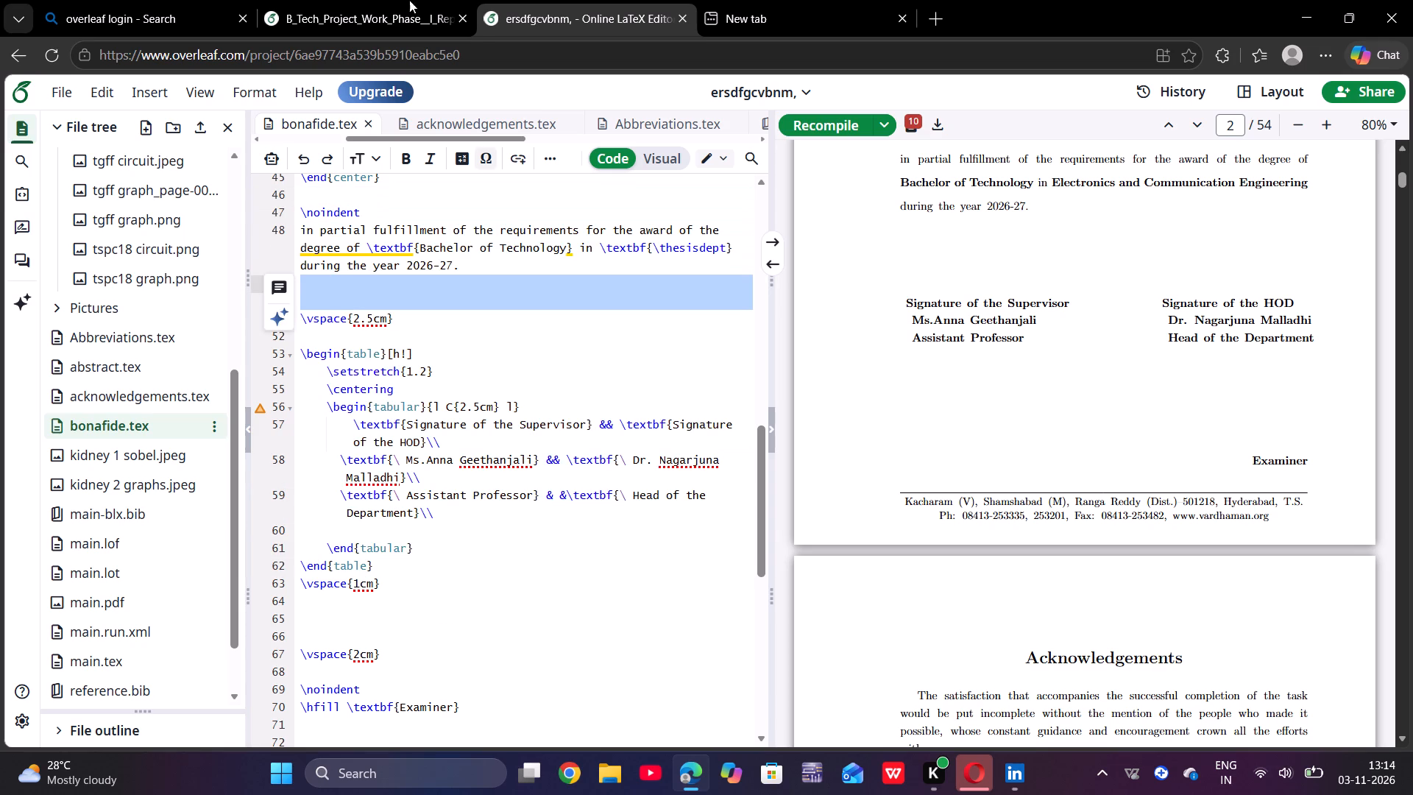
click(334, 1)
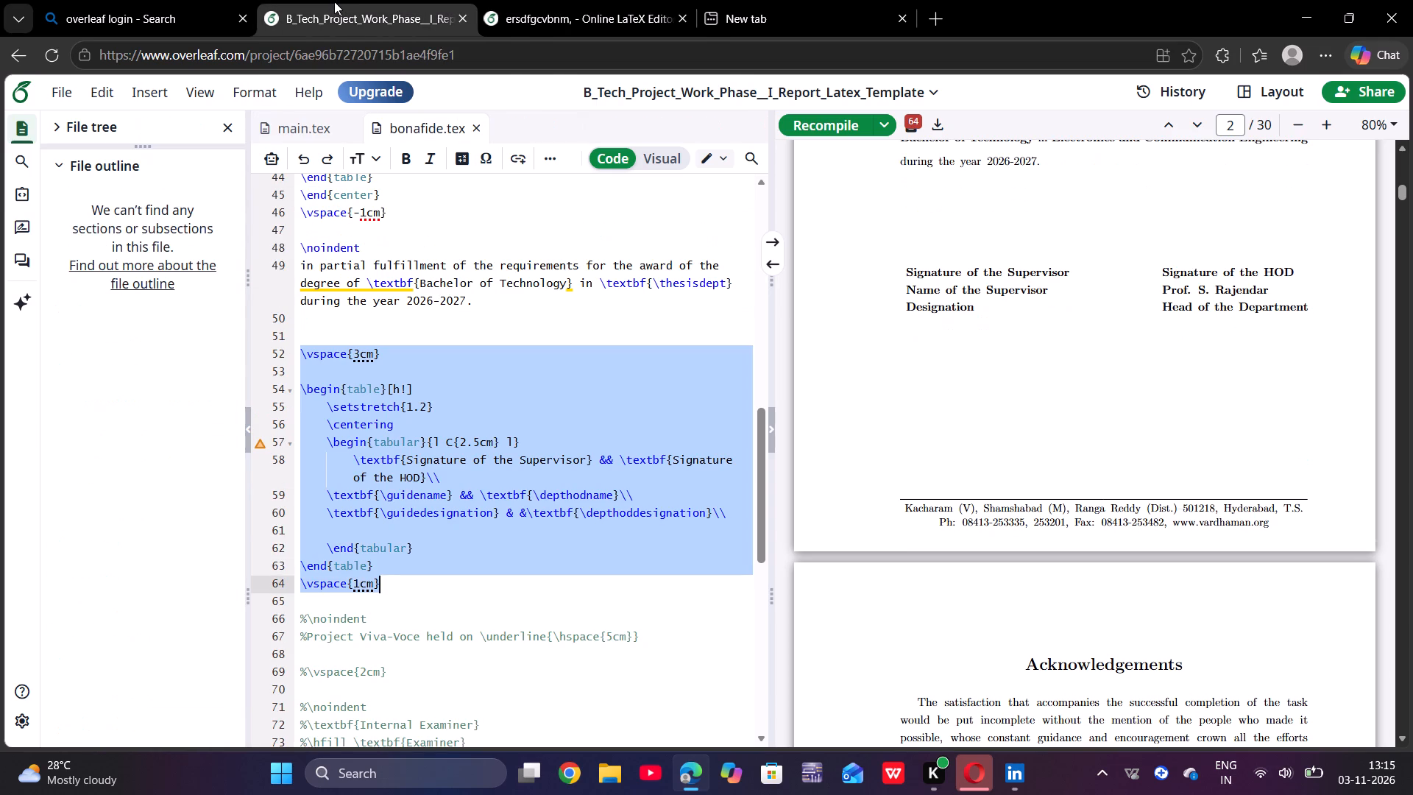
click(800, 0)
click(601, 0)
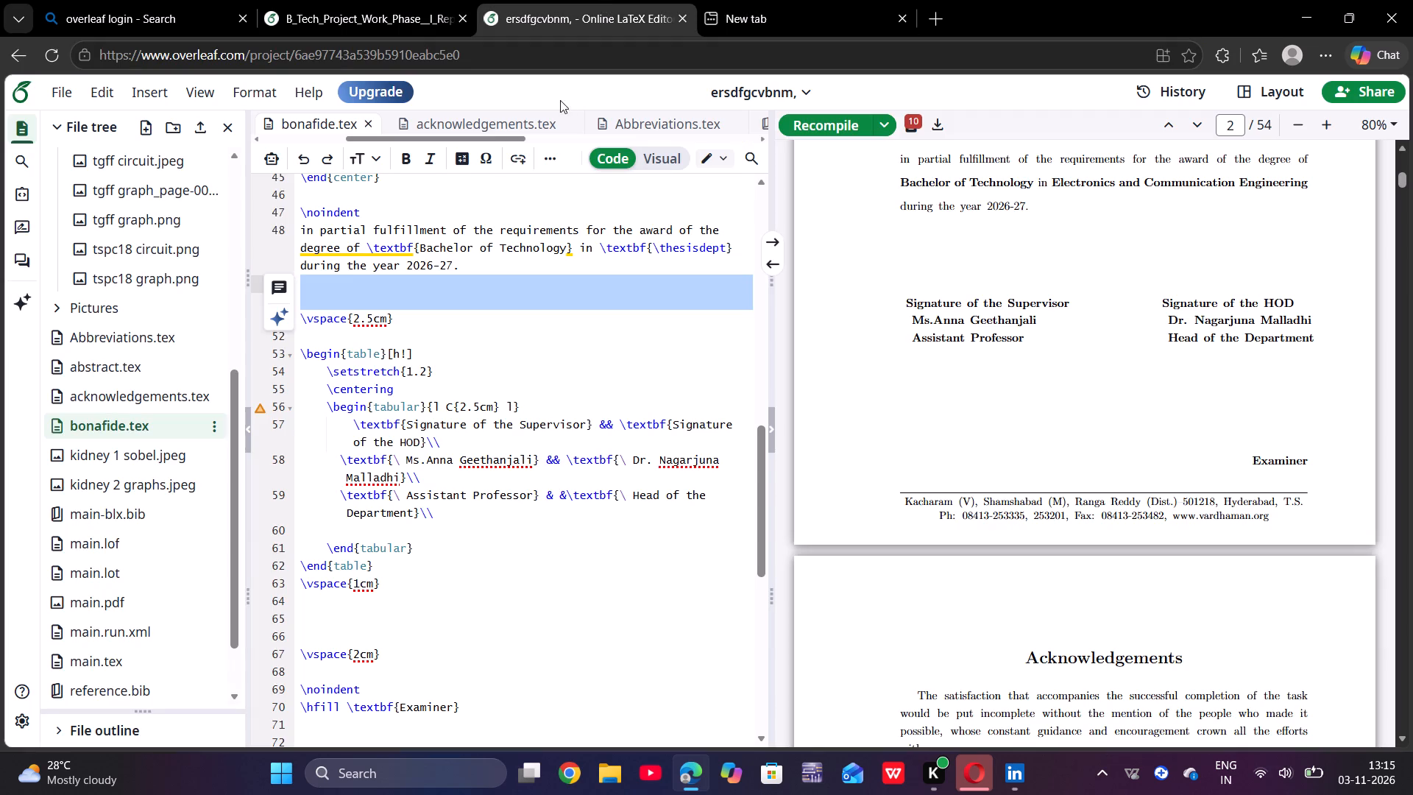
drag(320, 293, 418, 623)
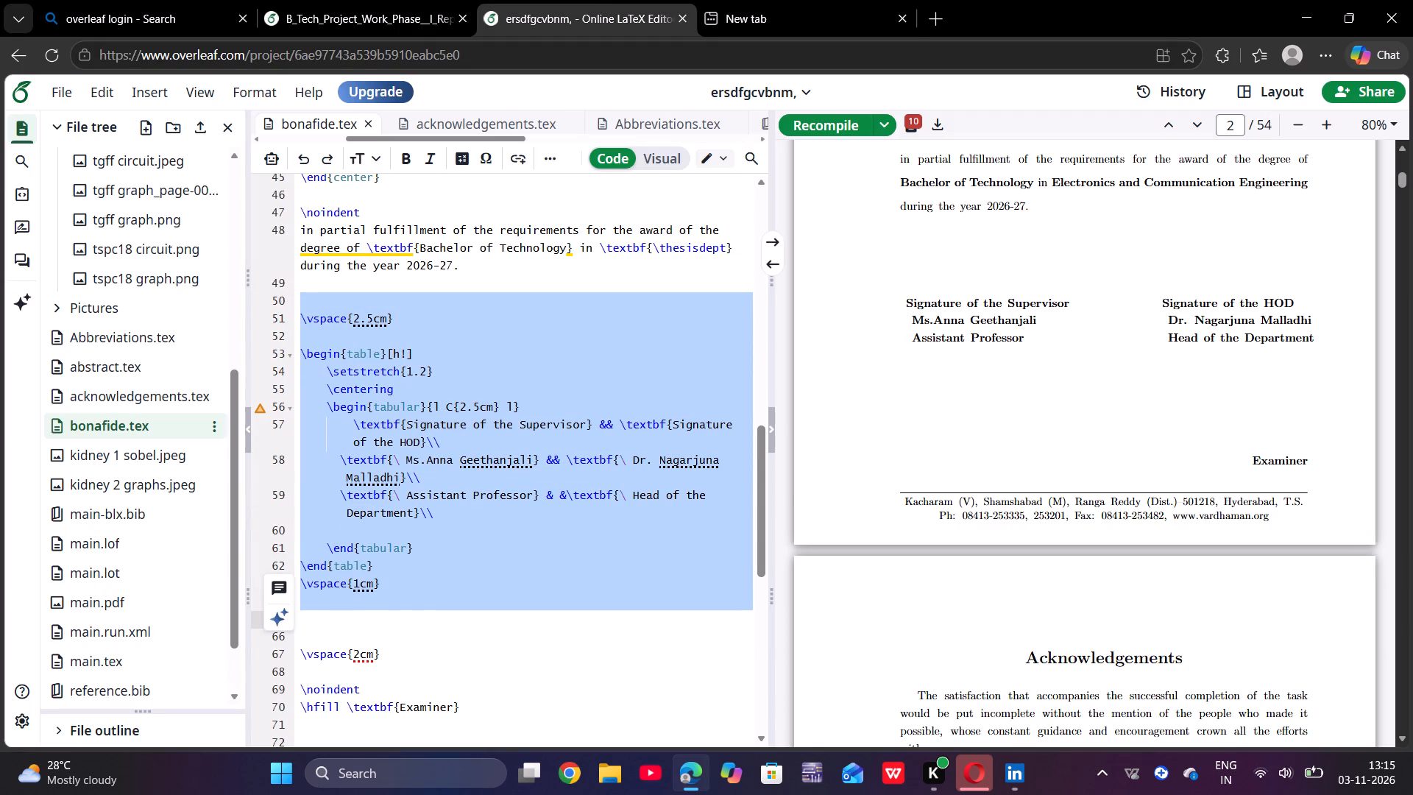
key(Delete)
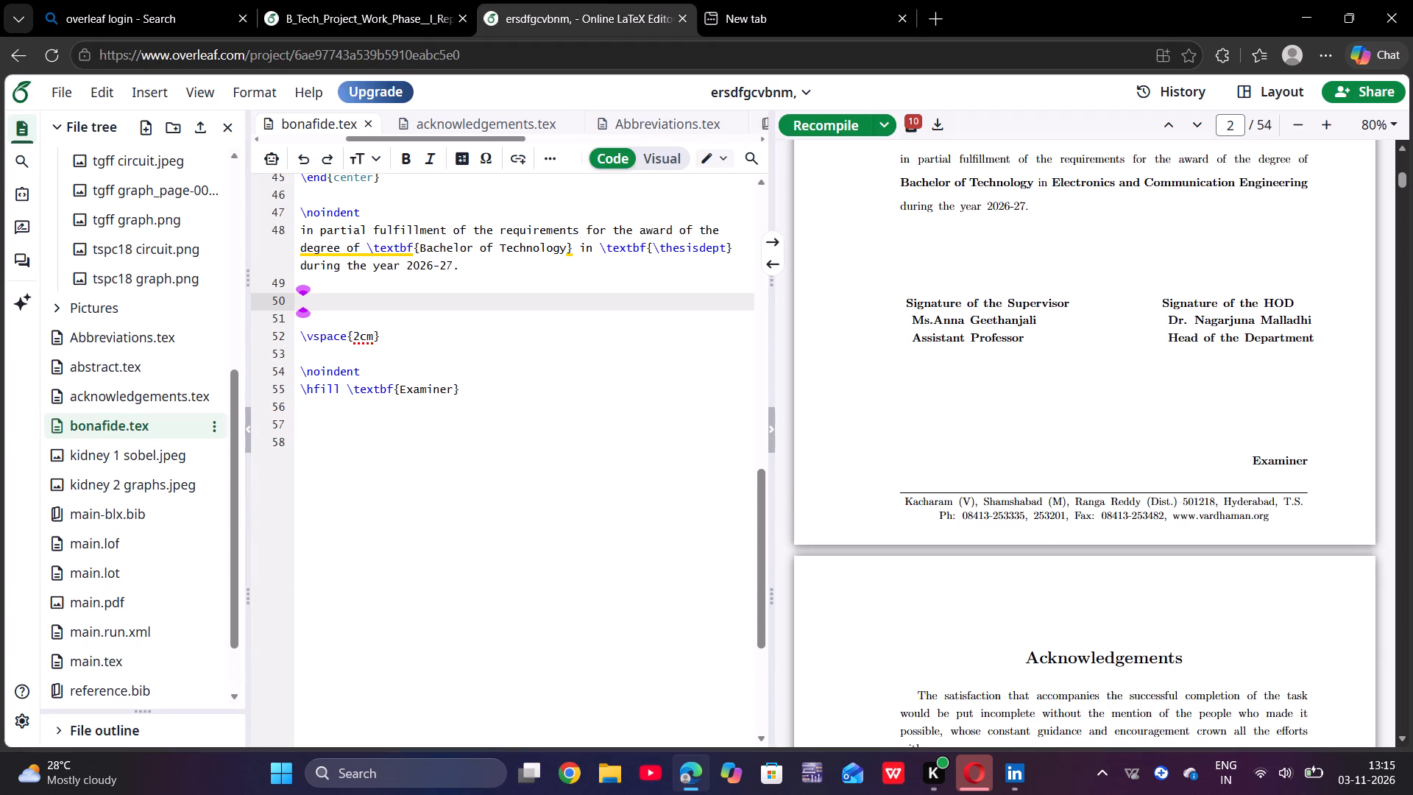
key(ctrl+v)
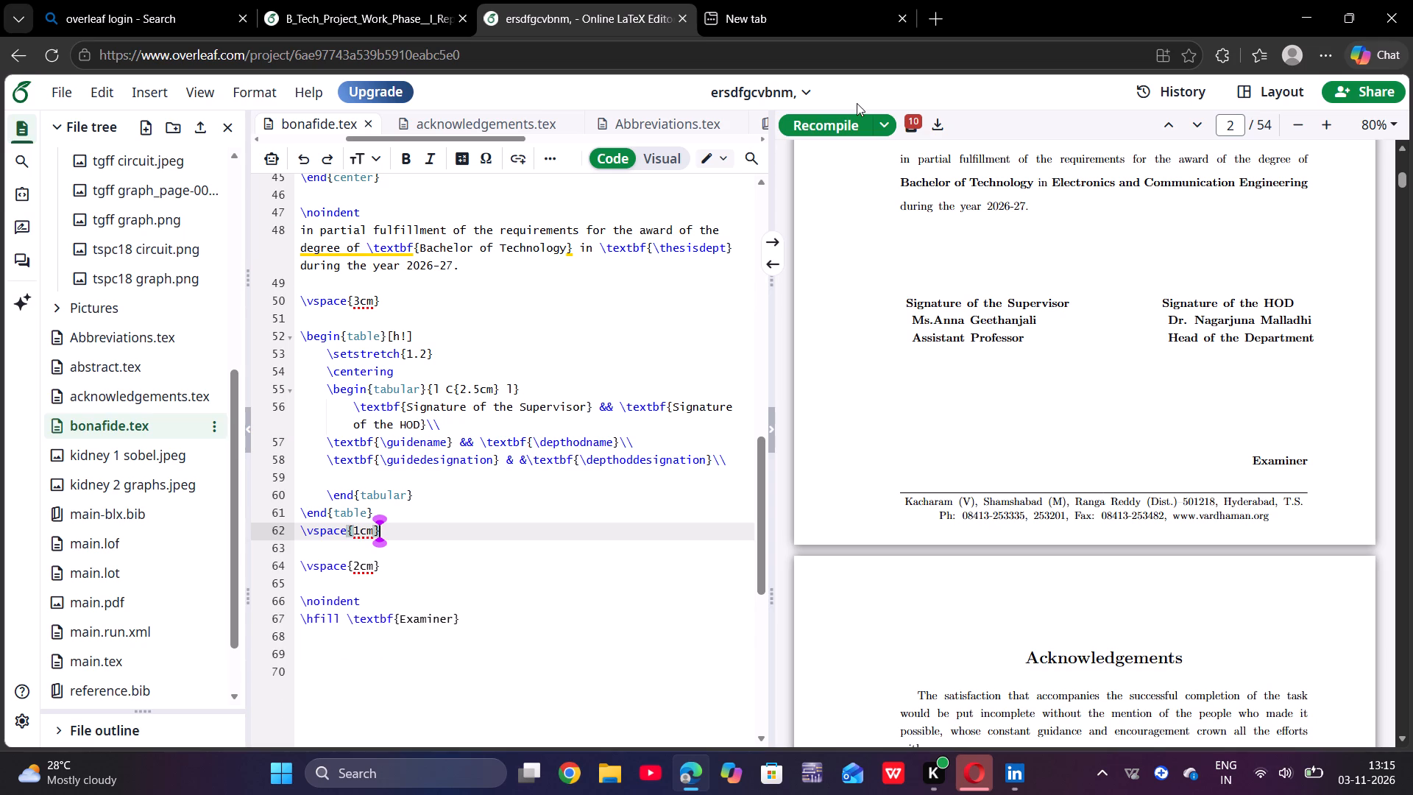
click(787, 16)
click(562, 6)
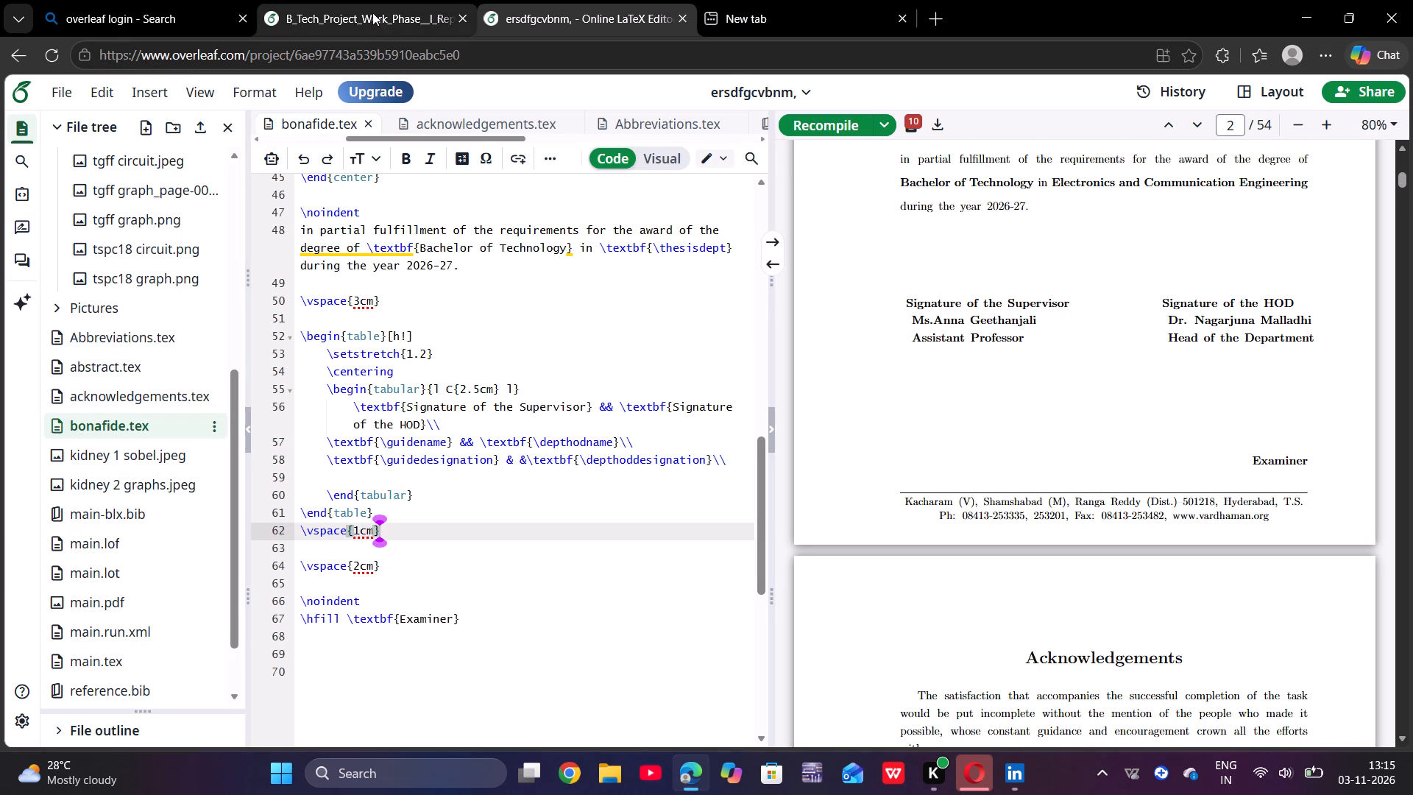
In the template's bonafide.tex, copy everything from the blank line above \vspace{3cm} through the commented-out Examiner line.
click(373, 11)
click(449, 504)
scroll(449, 504, down, 4)
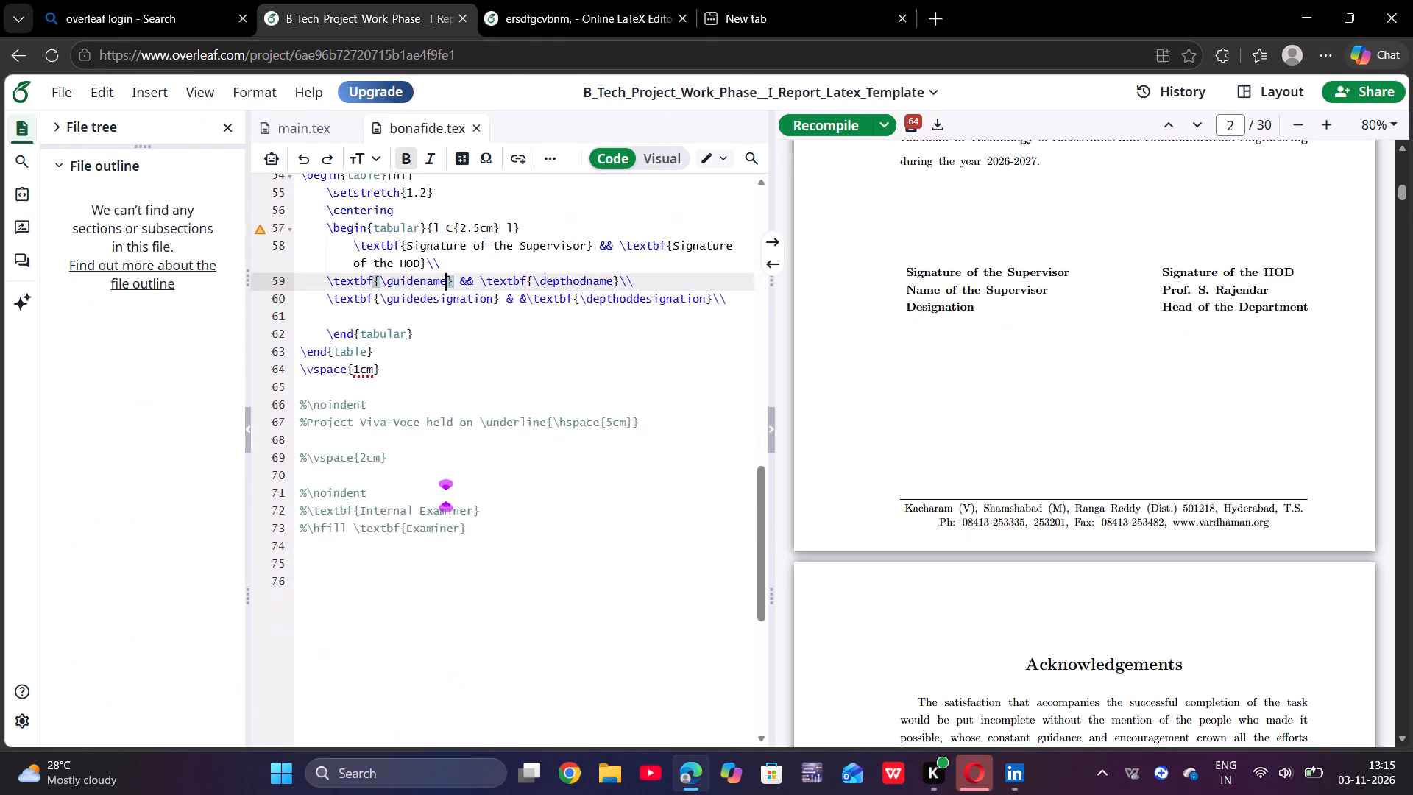
scroll(449, 504, up, 1)
scroll(355, 293, up, 1)
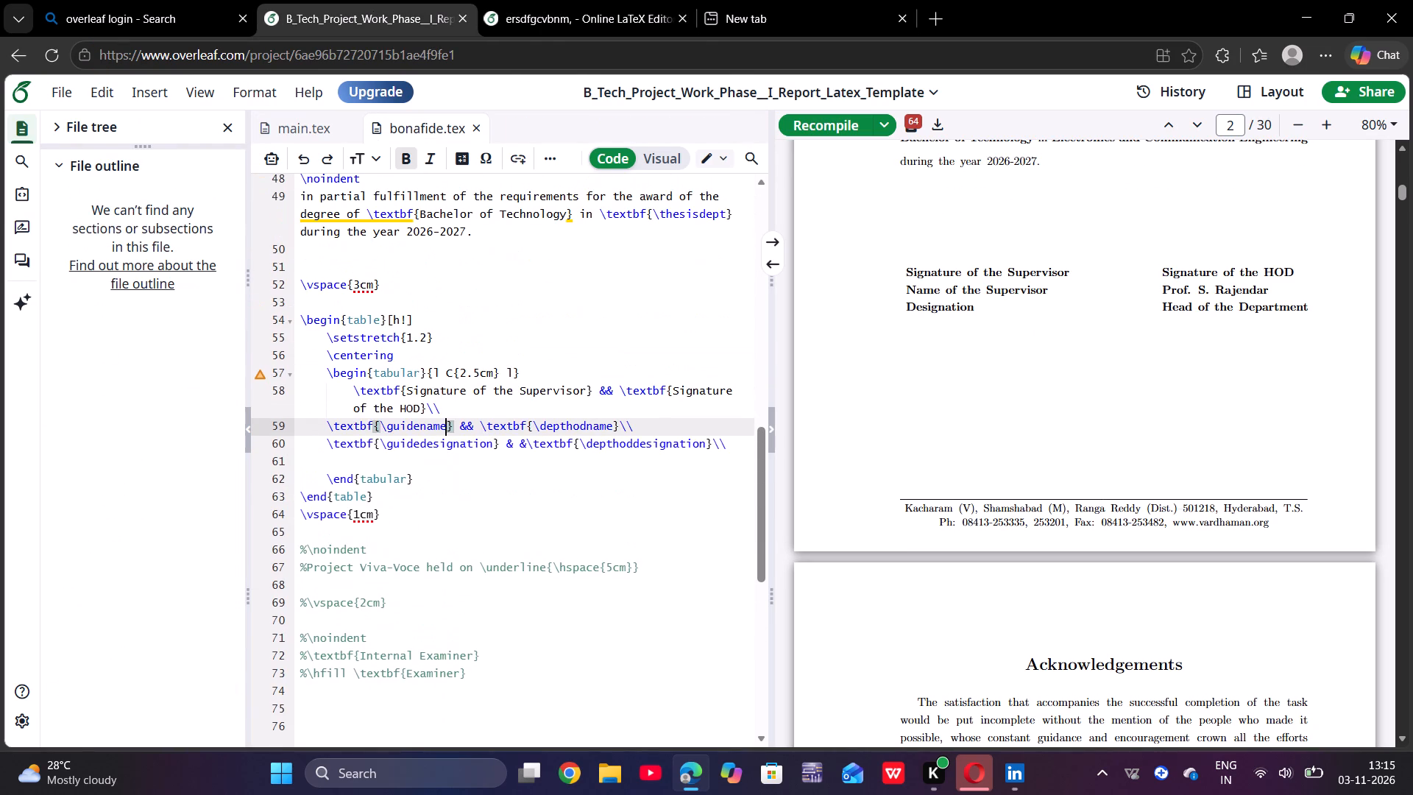
drag(306, 272, 467, 689)
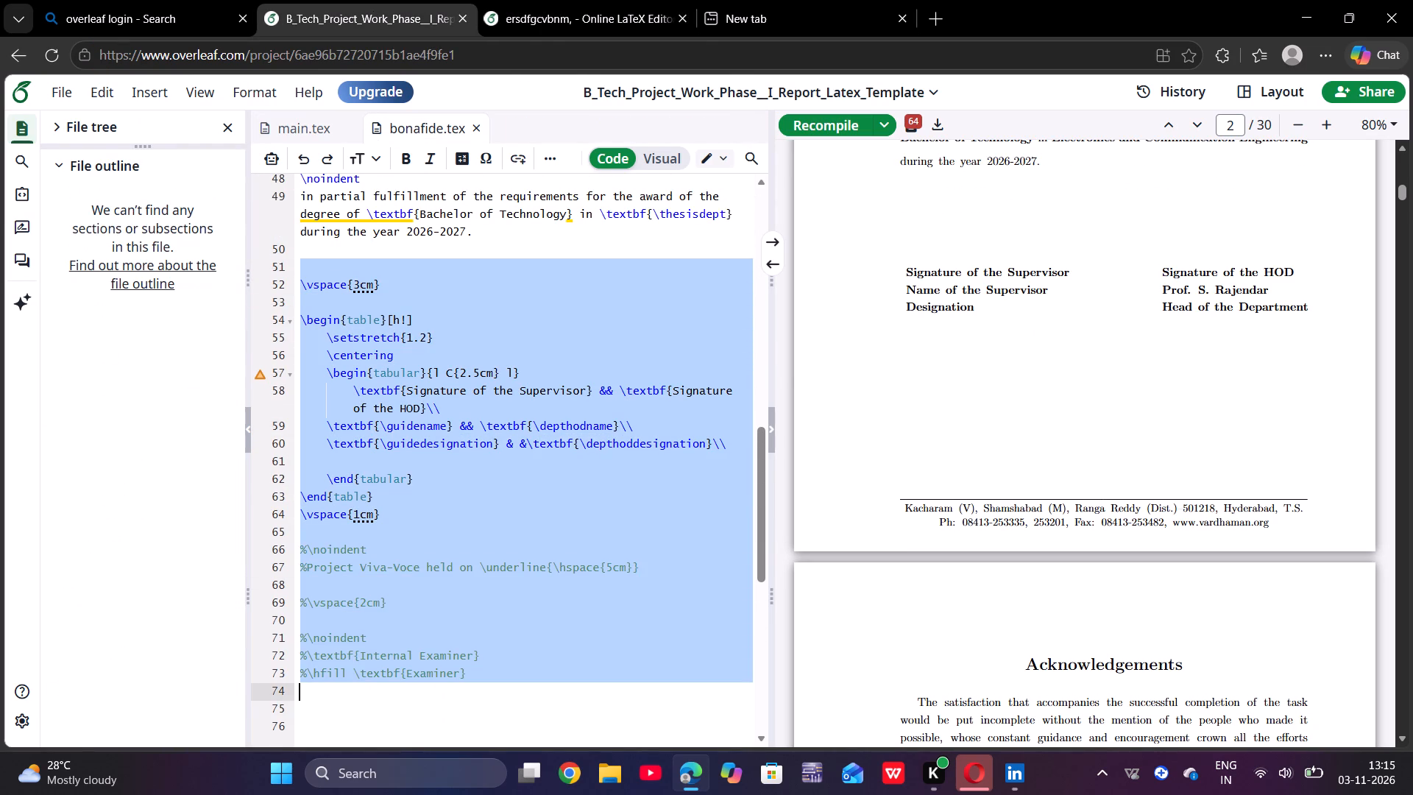
key(ctrl+c)
click(467, 689)
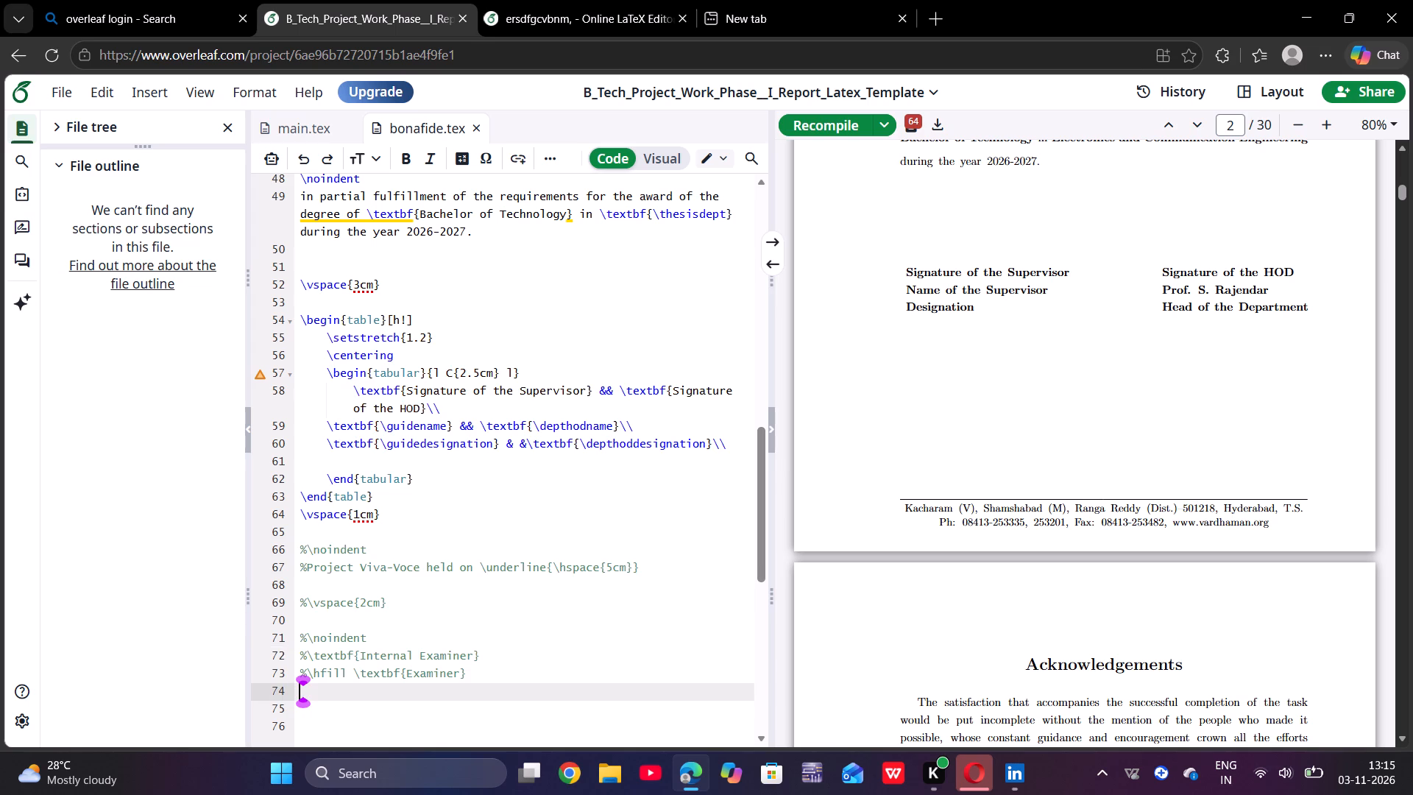
In the ersdfgcvbnm, project's bonafide.tex, replace everything below the "during the year 2026-27" paragraph with the copied template section.
click(604, 21)
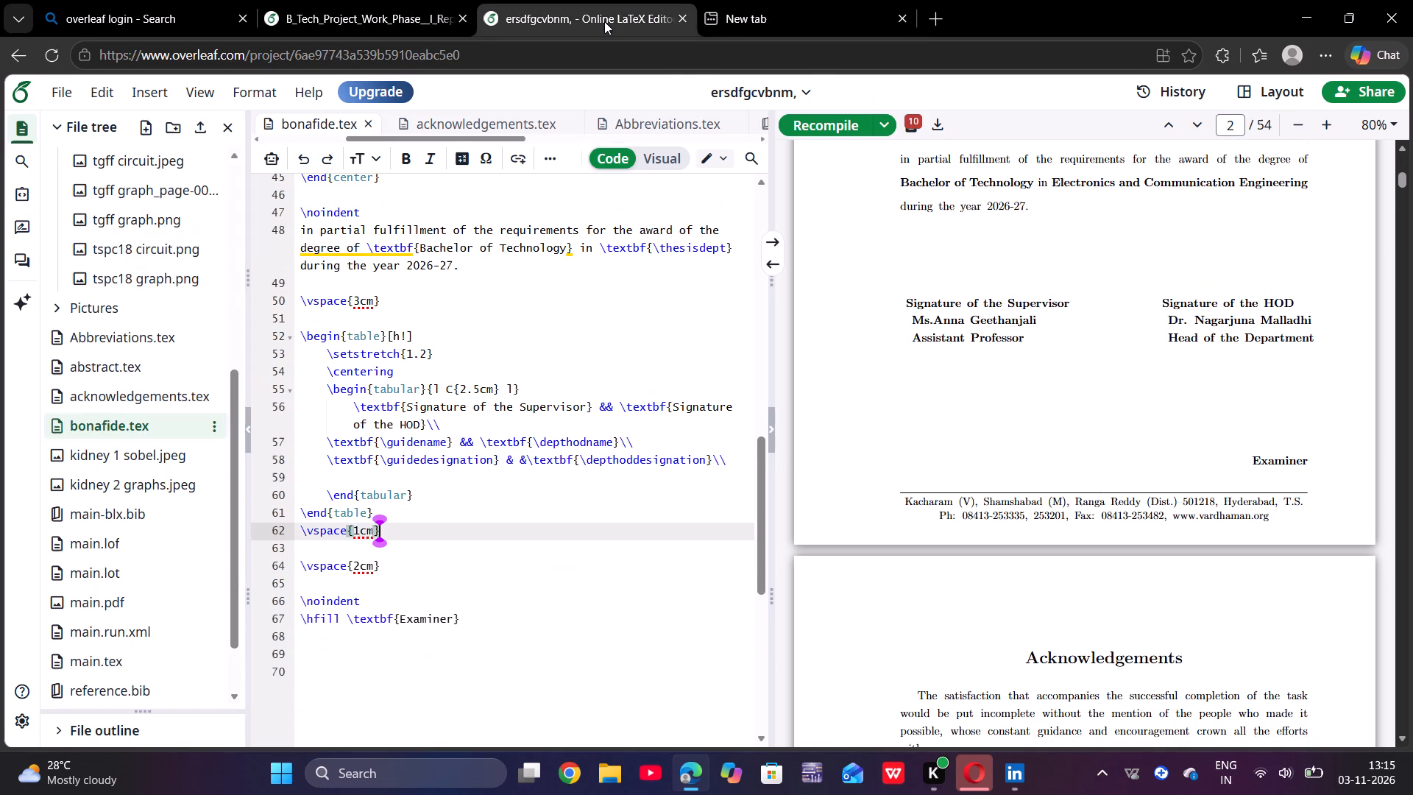
click(544, 0)
drag(297, 291, 553, 667)
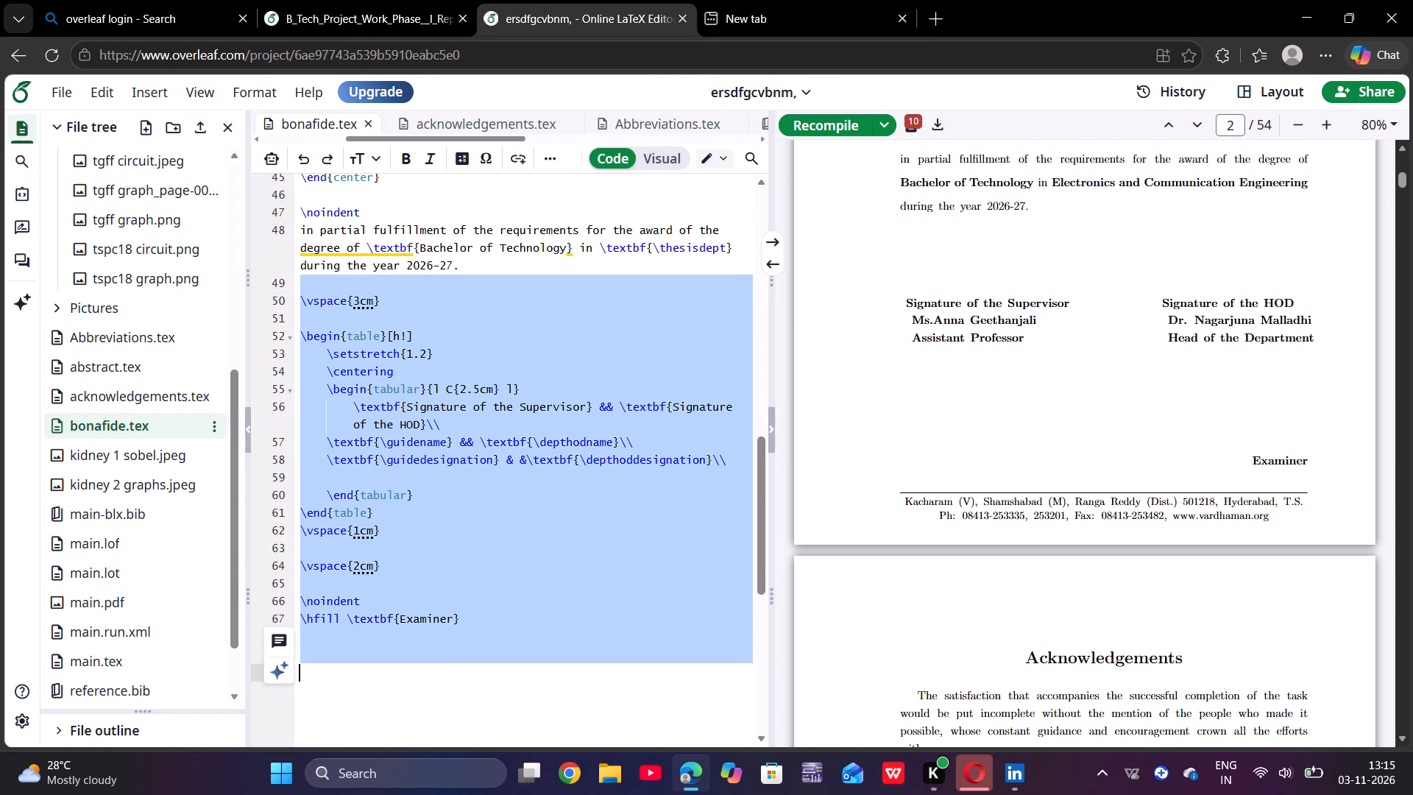
key(Delete)
key(ctrl+v)
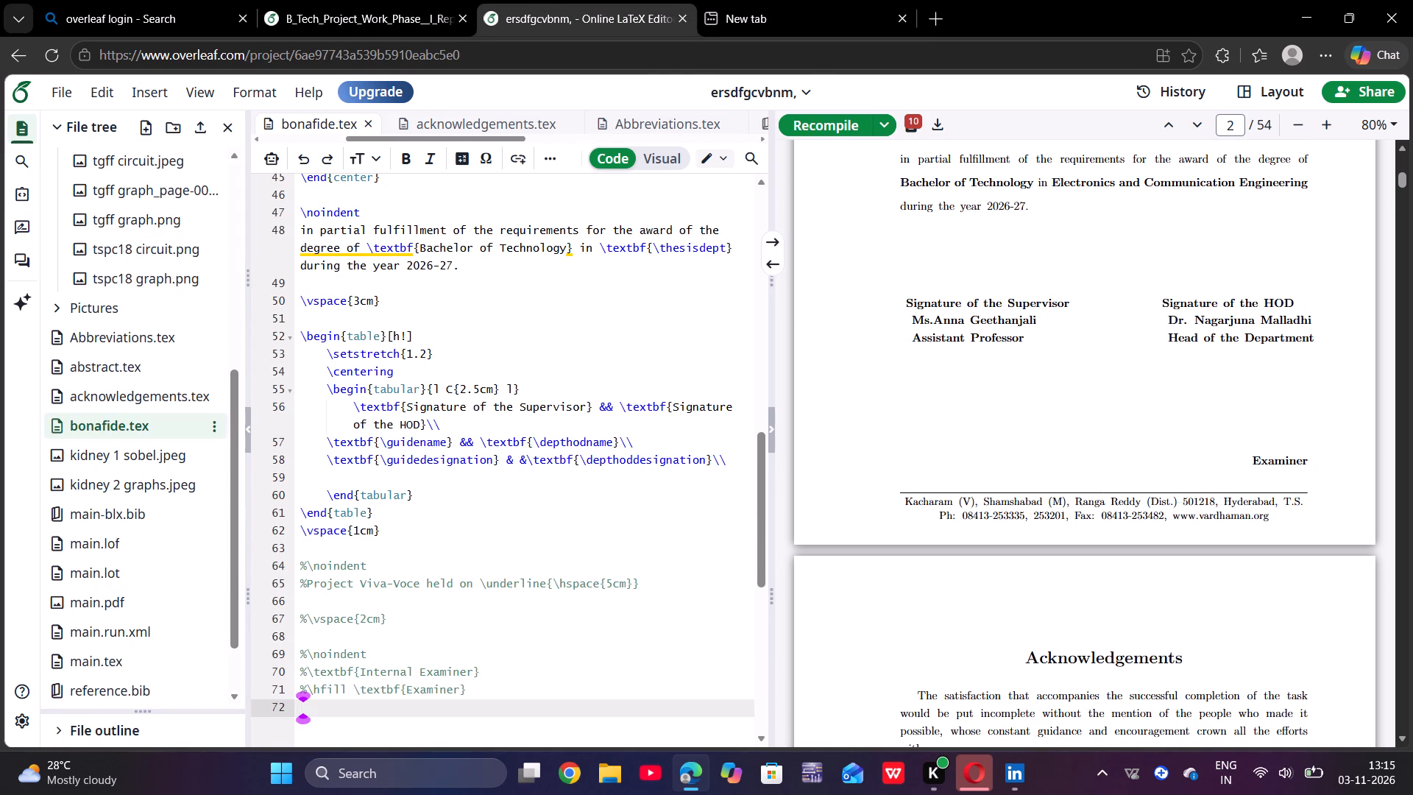
In the signature table, replace the guidename macro with the supervisor's name, prefixed by "Ms." and a space after the backslash.
click(445, 442)
key(BackSpace)
key(BackSpace)
key(BackSpace)
key(BackSpace)
key(BackSpace)
key(BackSpace)
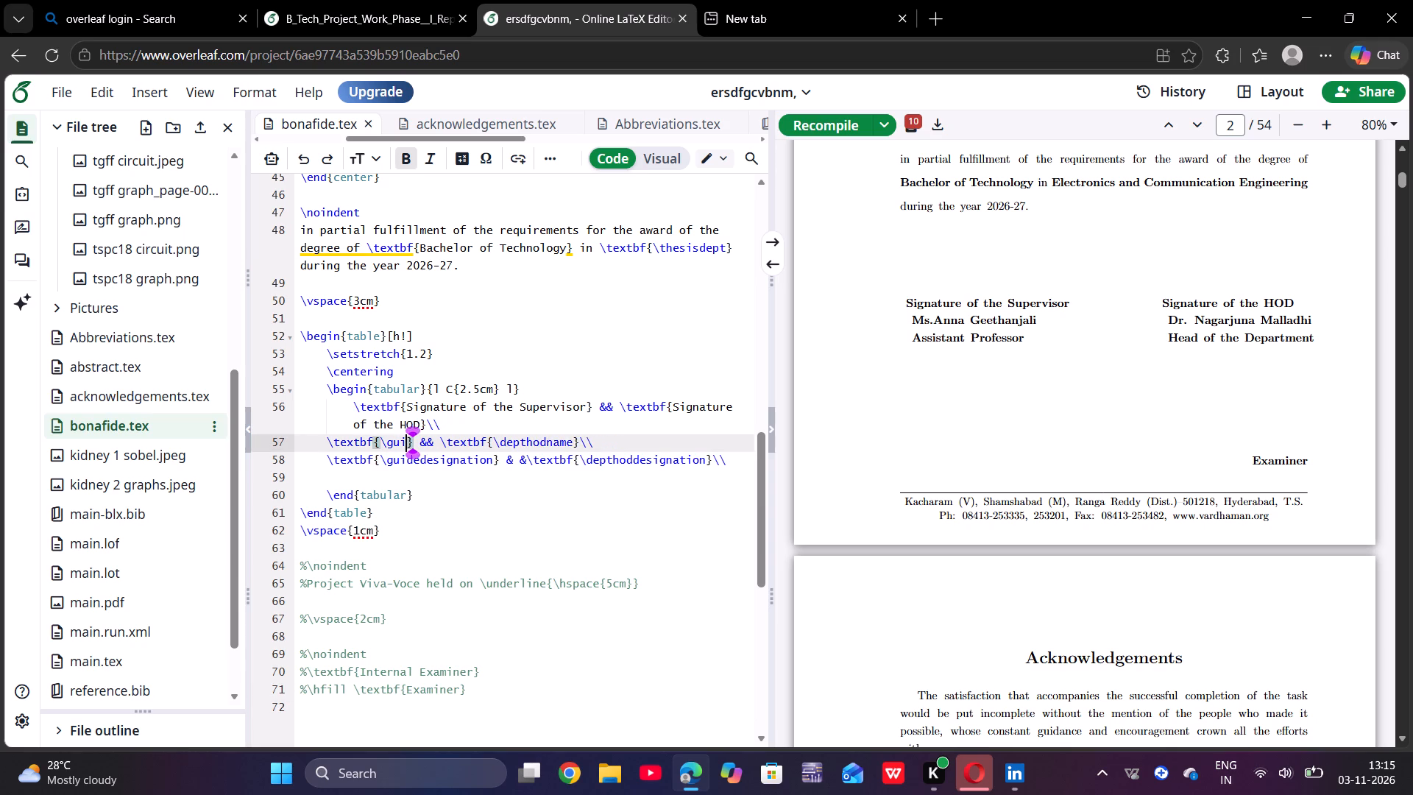
key(BackSpace)
key(BackSpace)
key(BackSpace)
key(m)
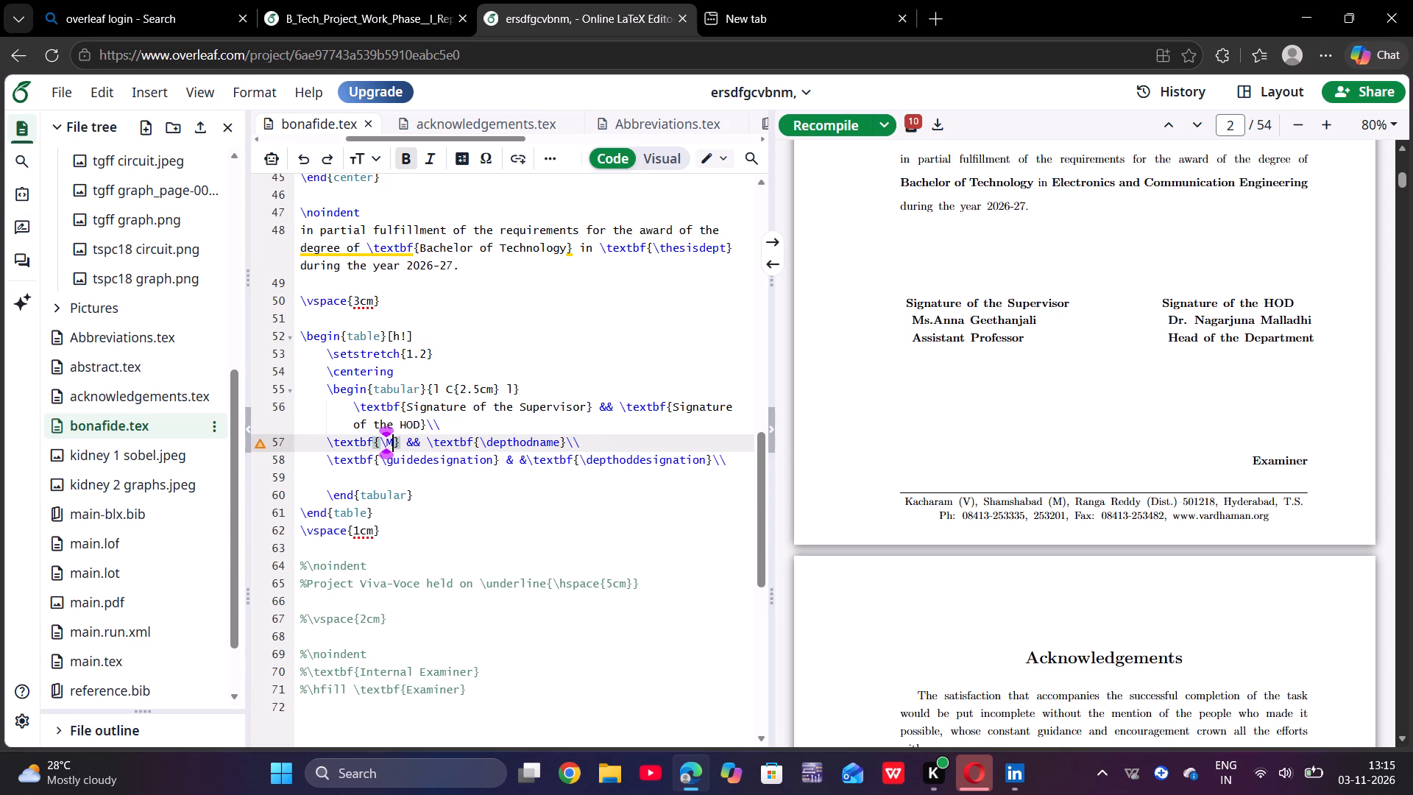
key(BackSpace)
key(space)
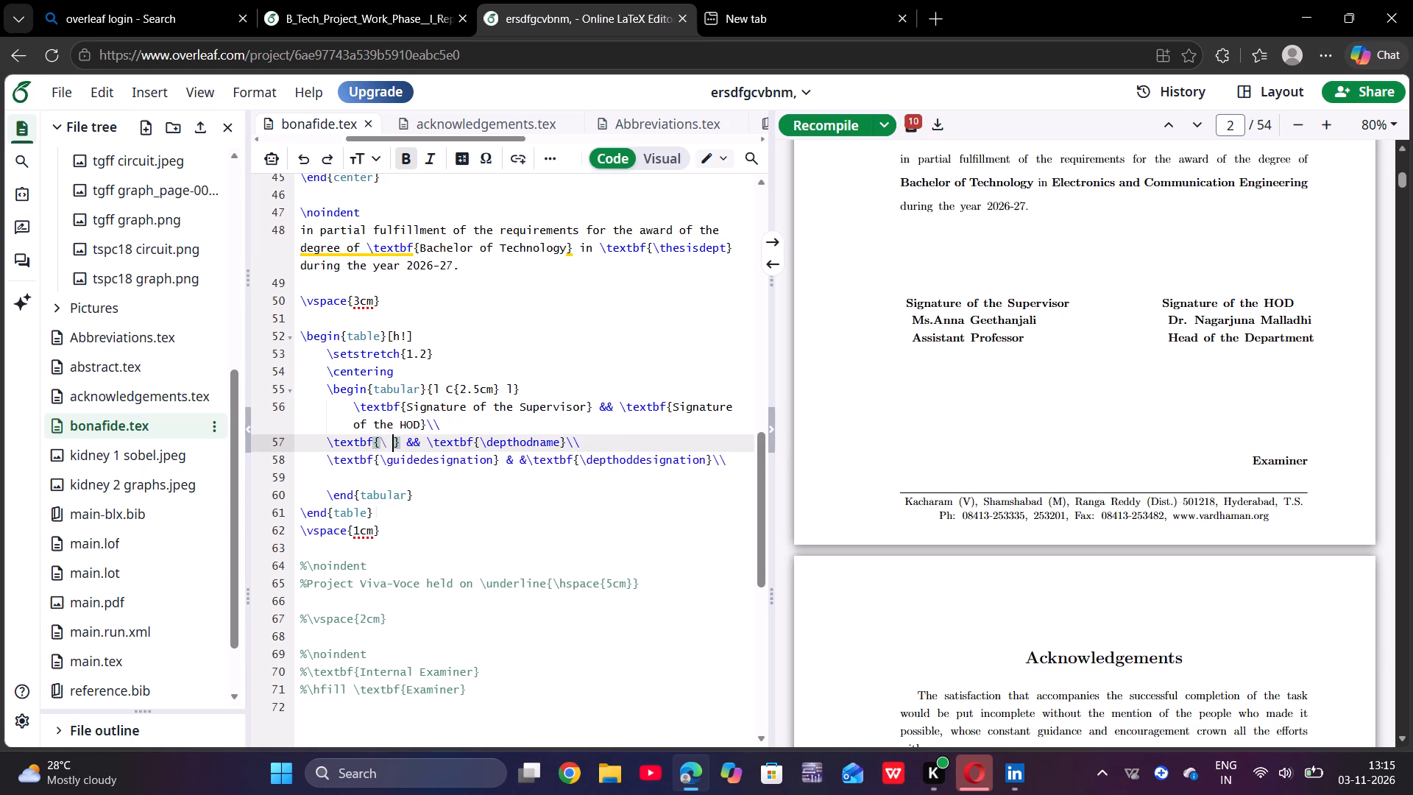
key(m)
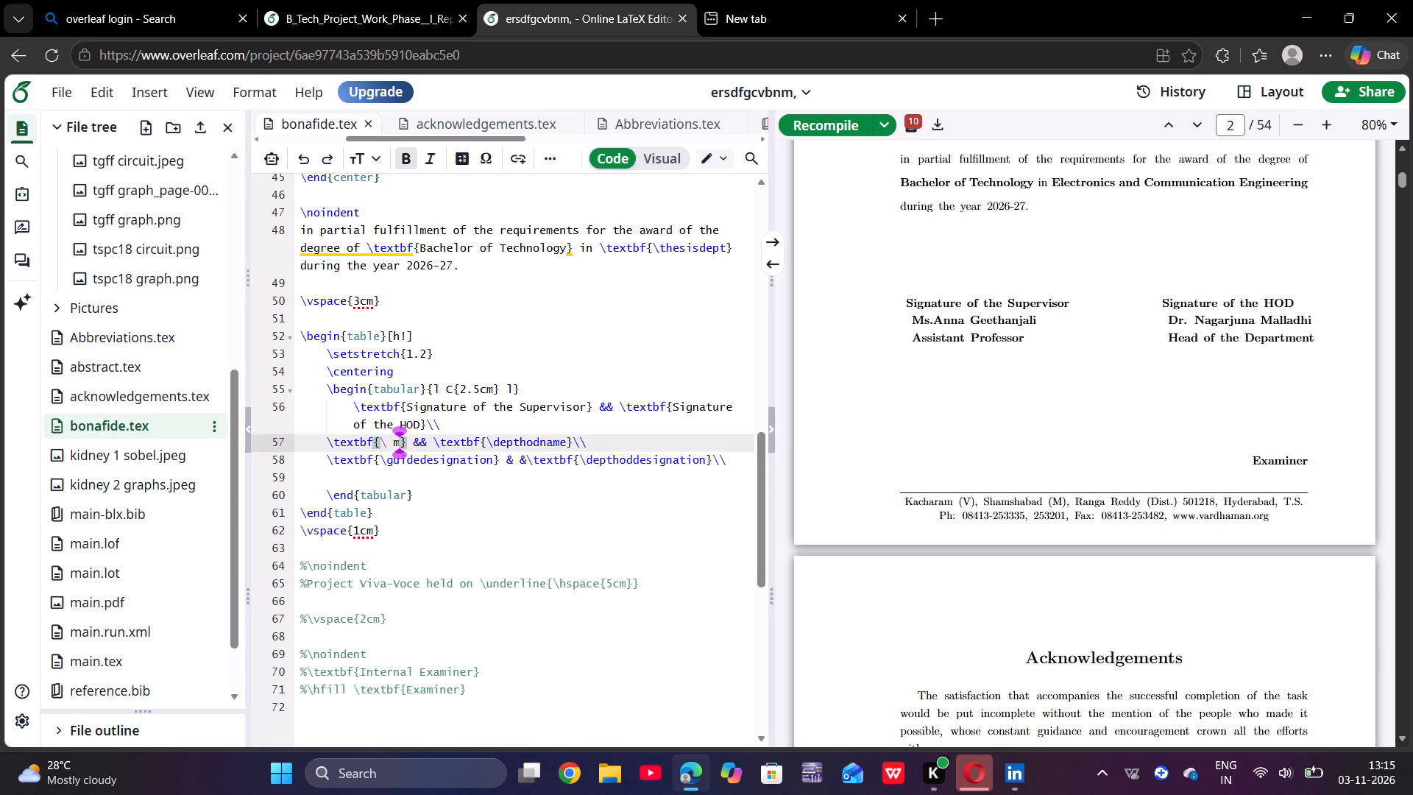
key(BackSpace)
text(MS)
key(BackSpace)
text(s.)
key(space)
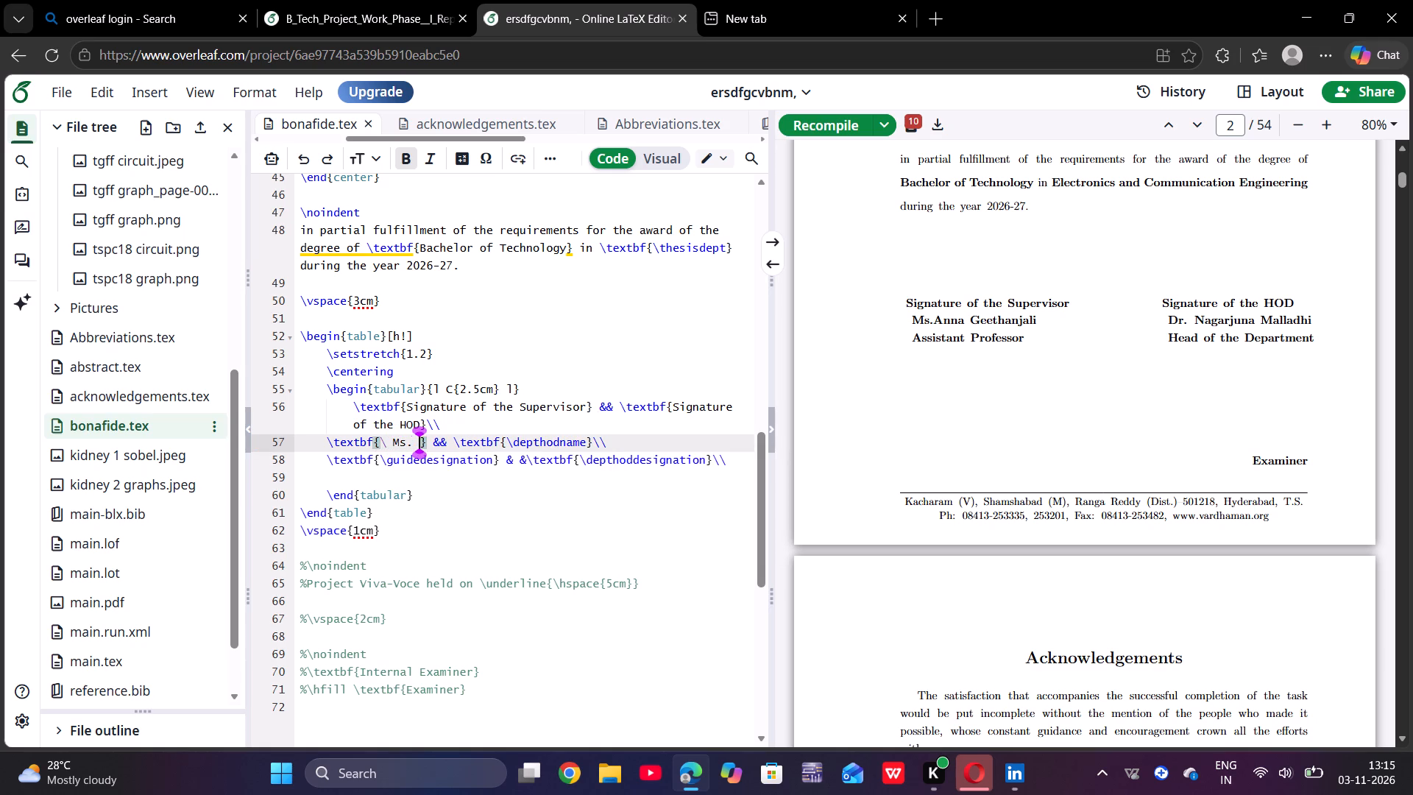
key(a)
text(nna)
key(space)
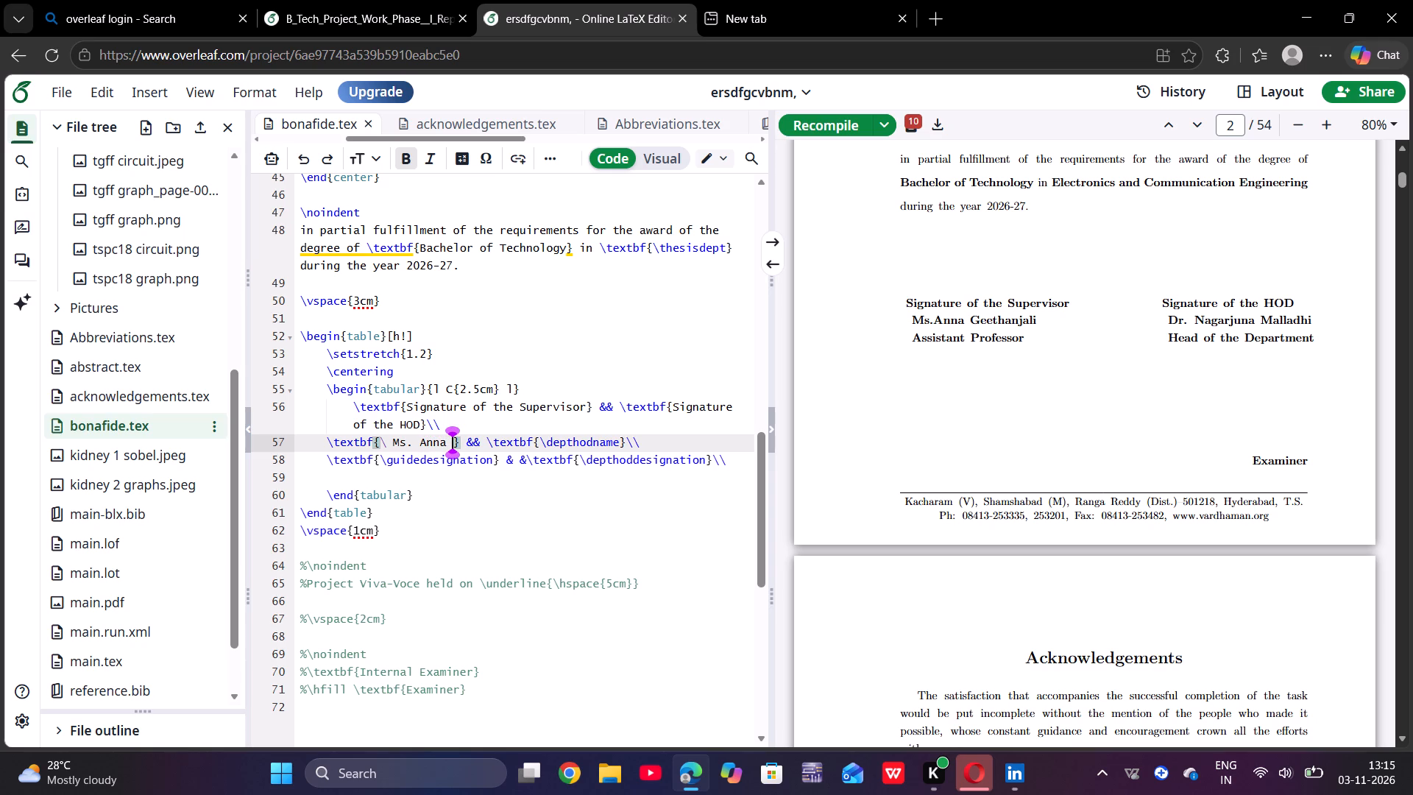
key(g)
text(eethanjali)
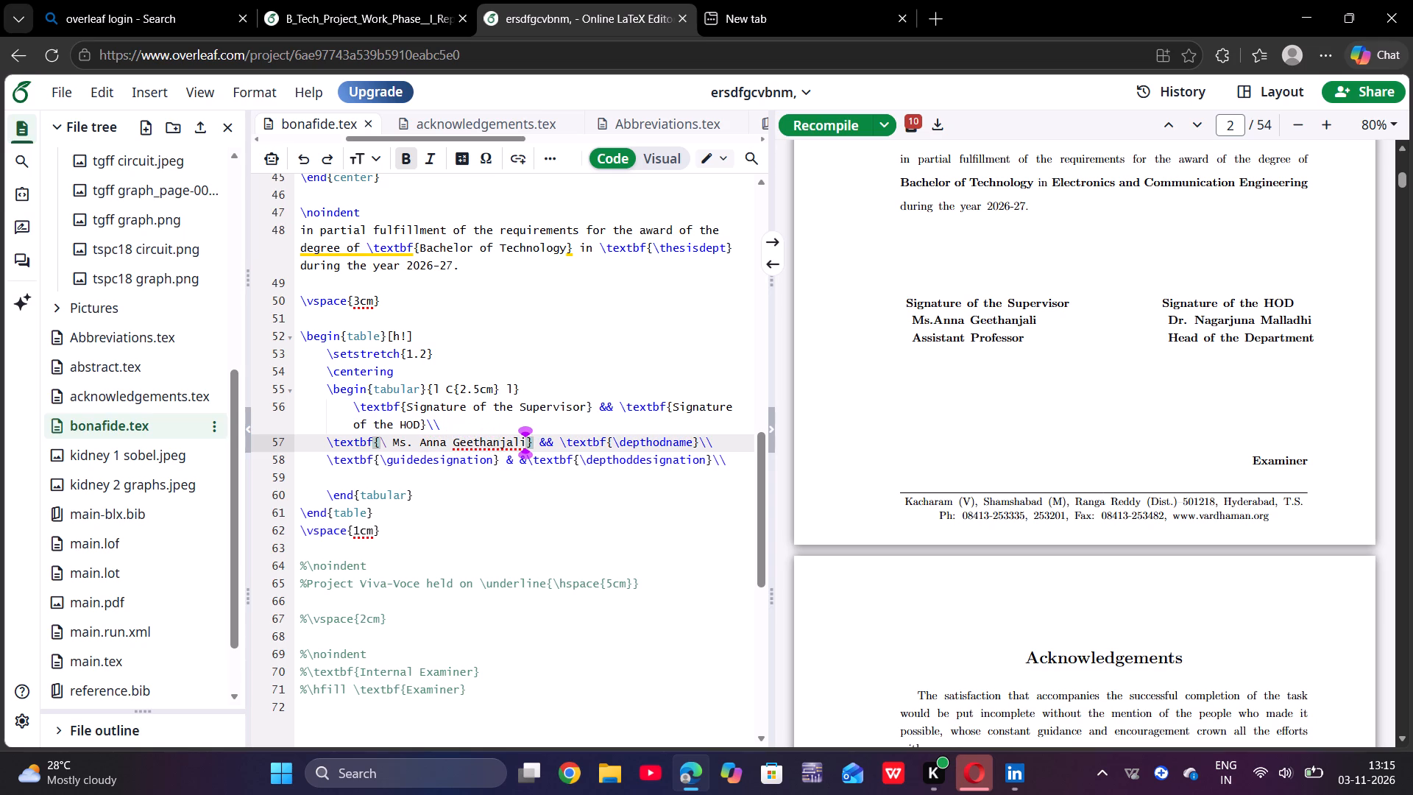
In the same table row, replace the depthodname macro with the HOD's name, prefixed by "Dr." and a space after the backslash.
click(691, 444)
key(BackSpace)
key(BackSpace)
key(BackSpace)
key(BackSpace)
key(BackSpace)
key(BackSpace)
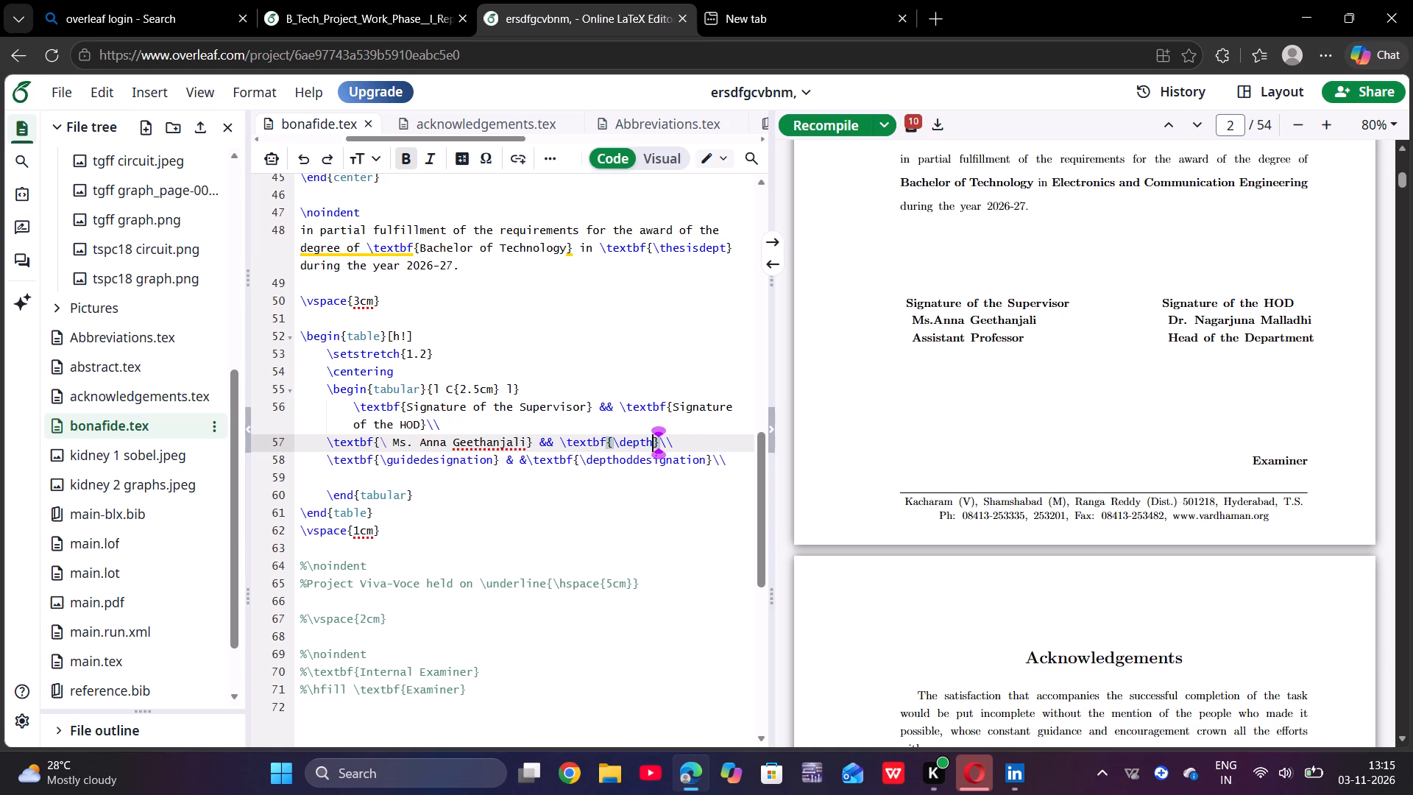
key(BackSpace)
key(BackSpace)
key(BackSpace)
key(BackSpace)
key(BackSpace)
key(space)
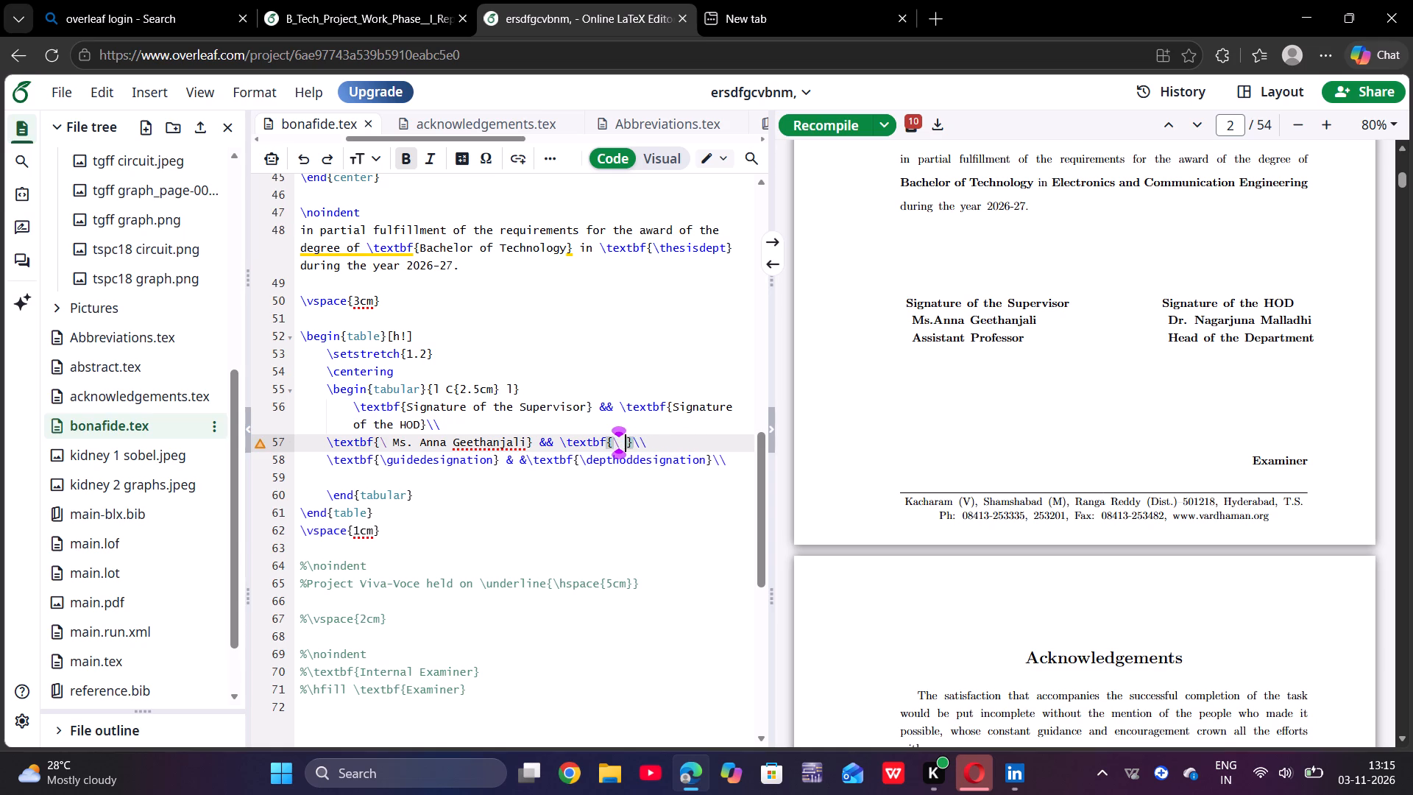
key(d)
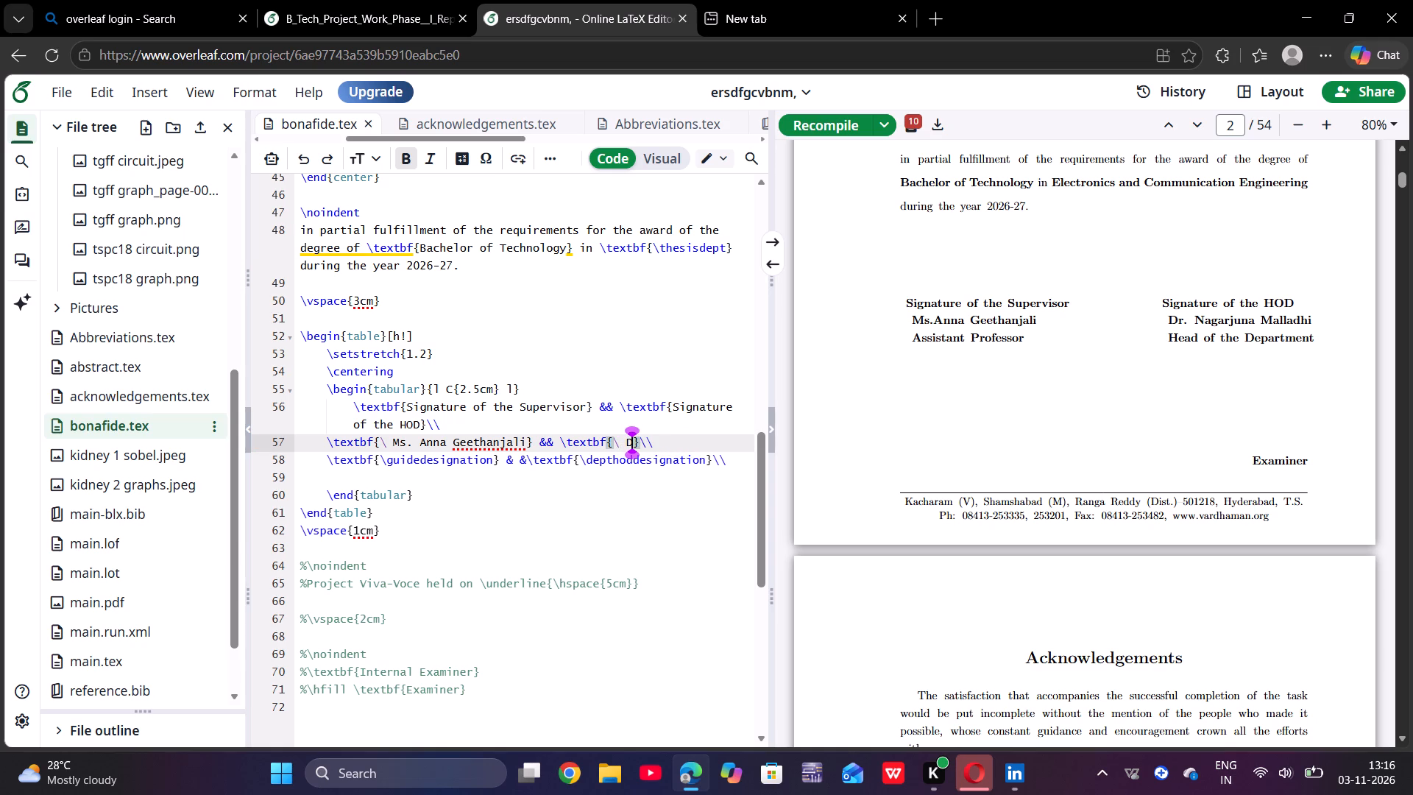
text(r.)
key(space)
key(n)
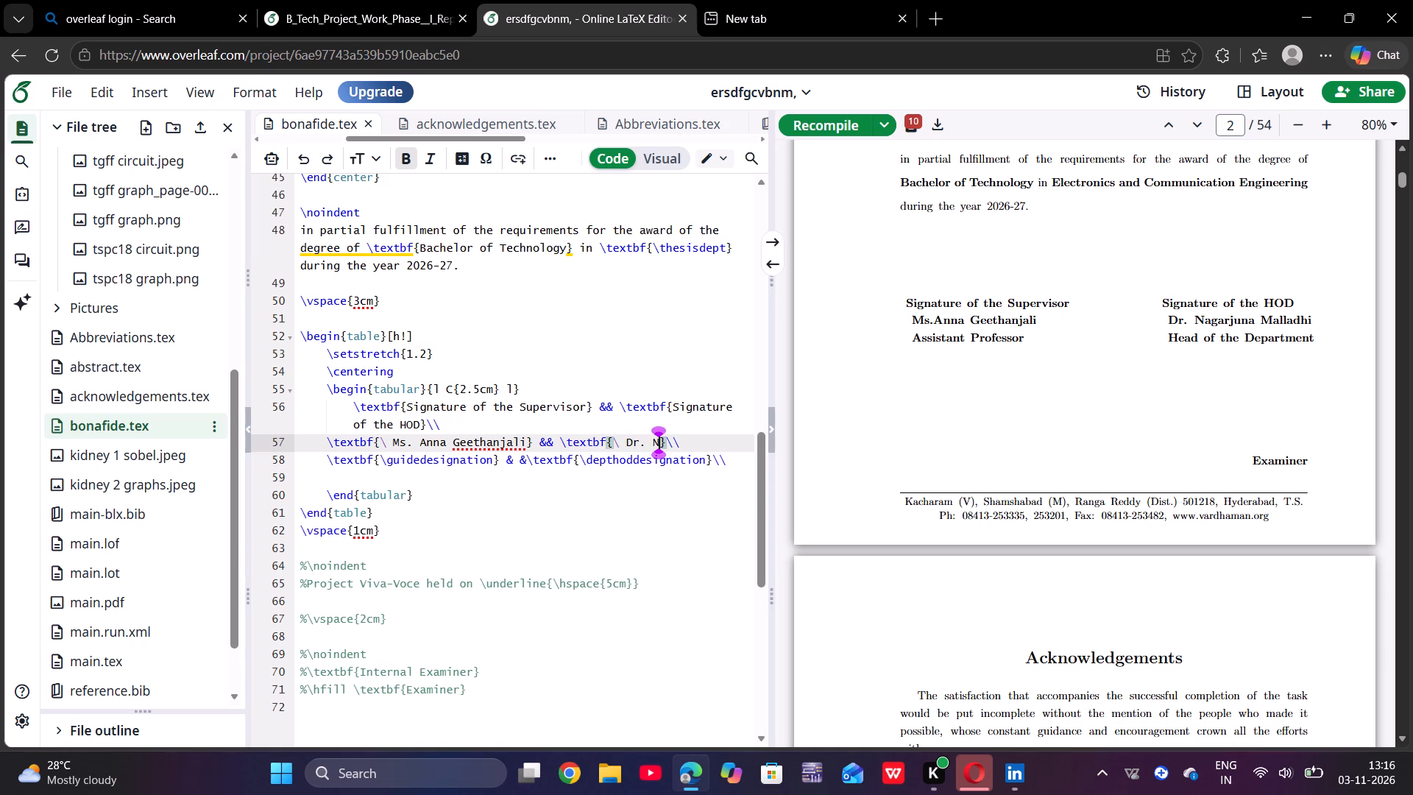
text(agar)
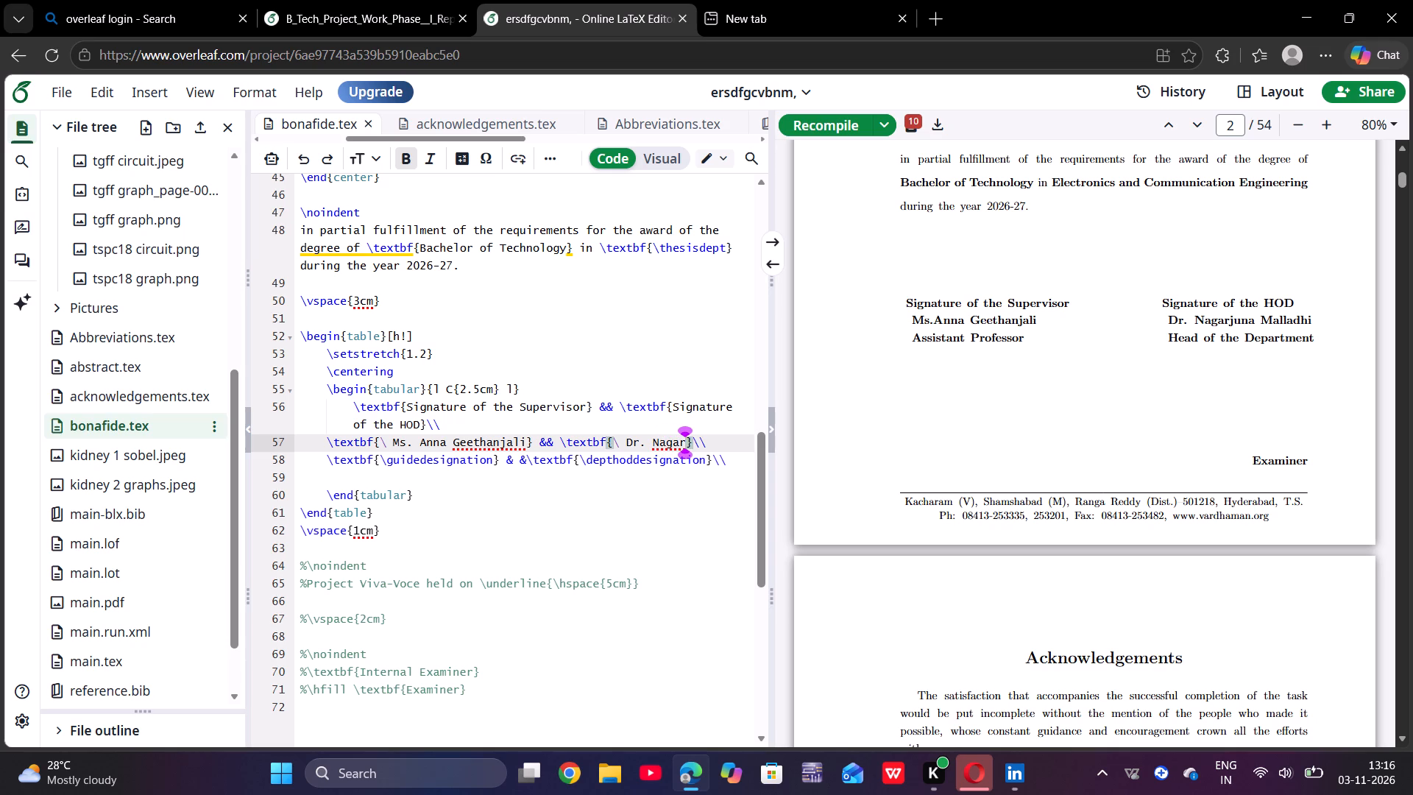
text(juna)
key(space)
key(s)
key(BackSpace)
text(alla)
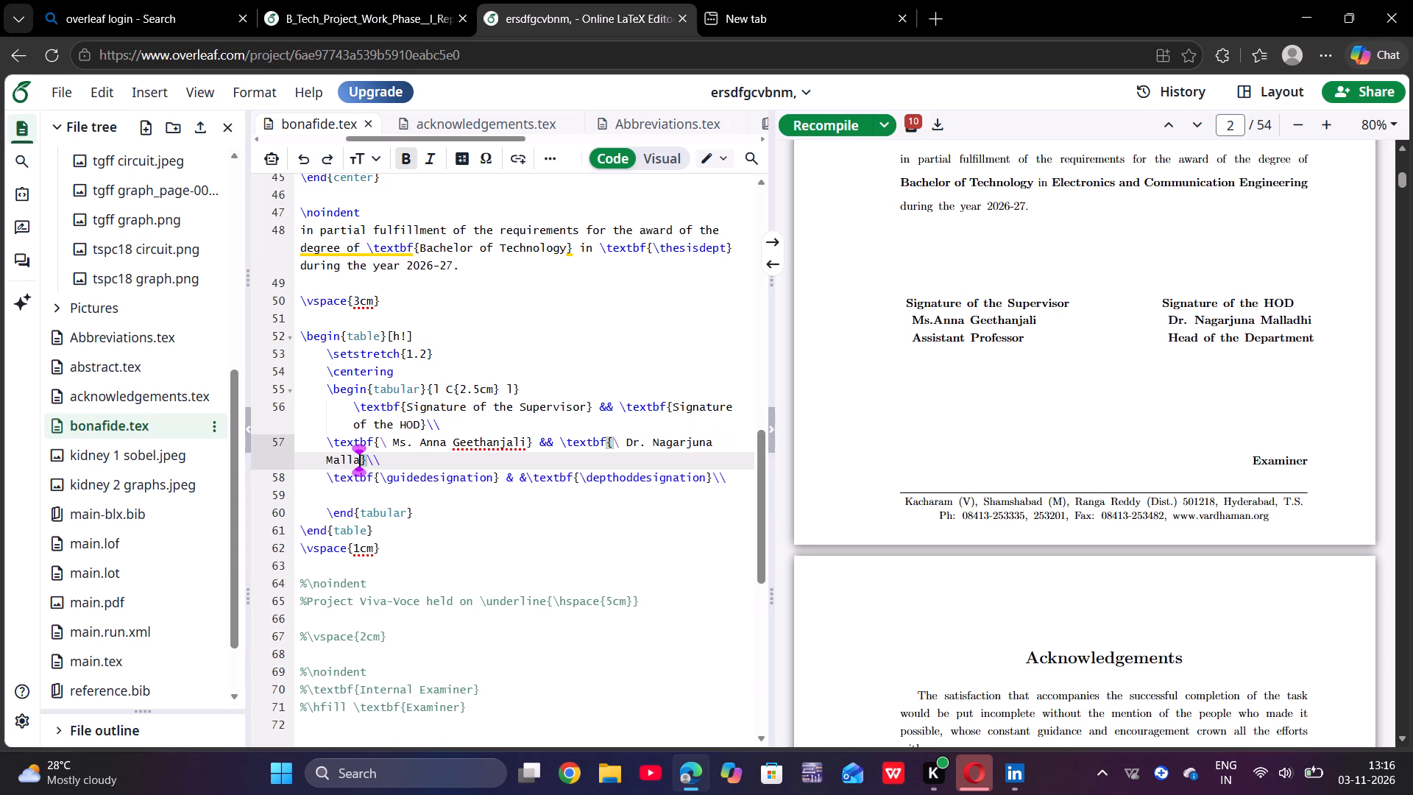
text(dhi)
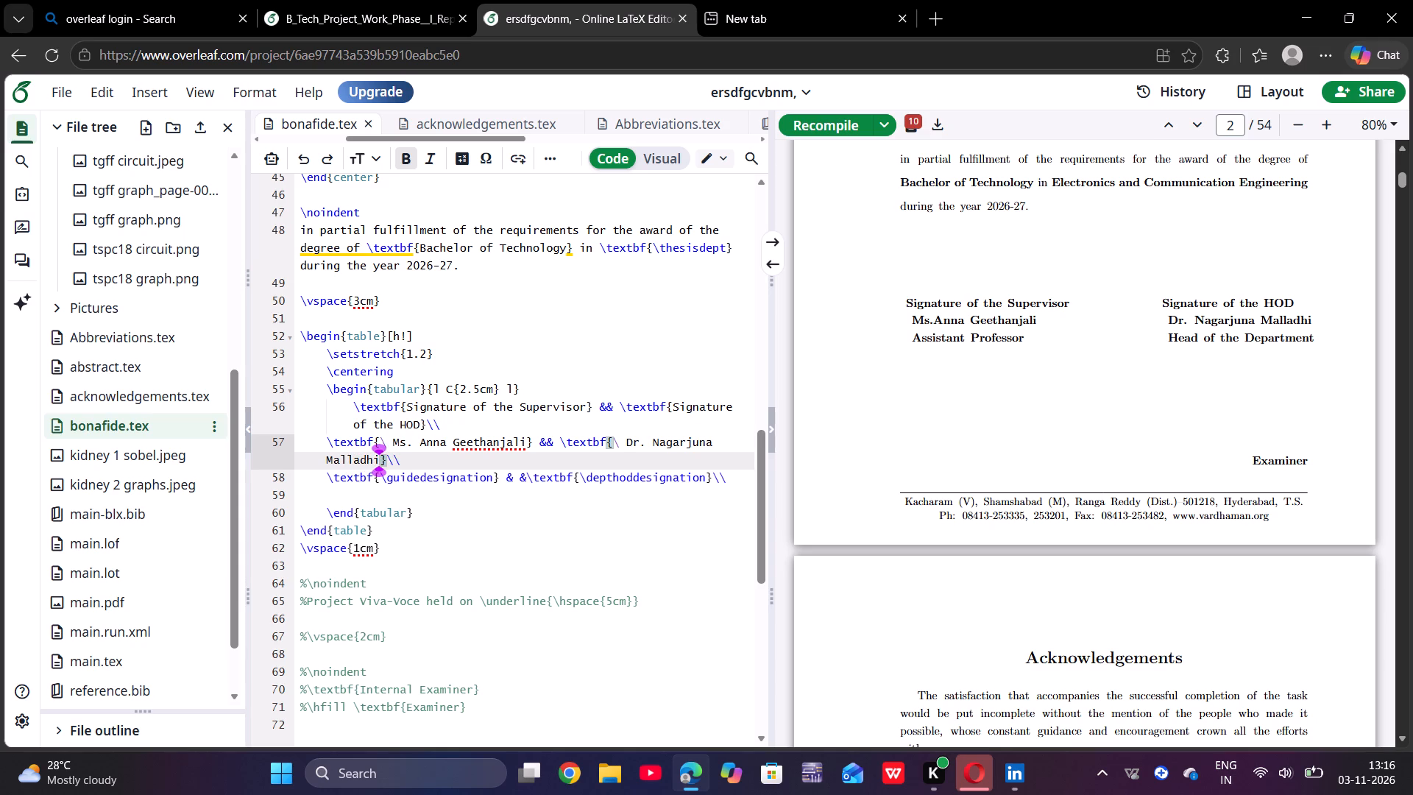
Replace the \guidedesignation placeholder in the signature table with "Assistant Professor".
click(492, 481)
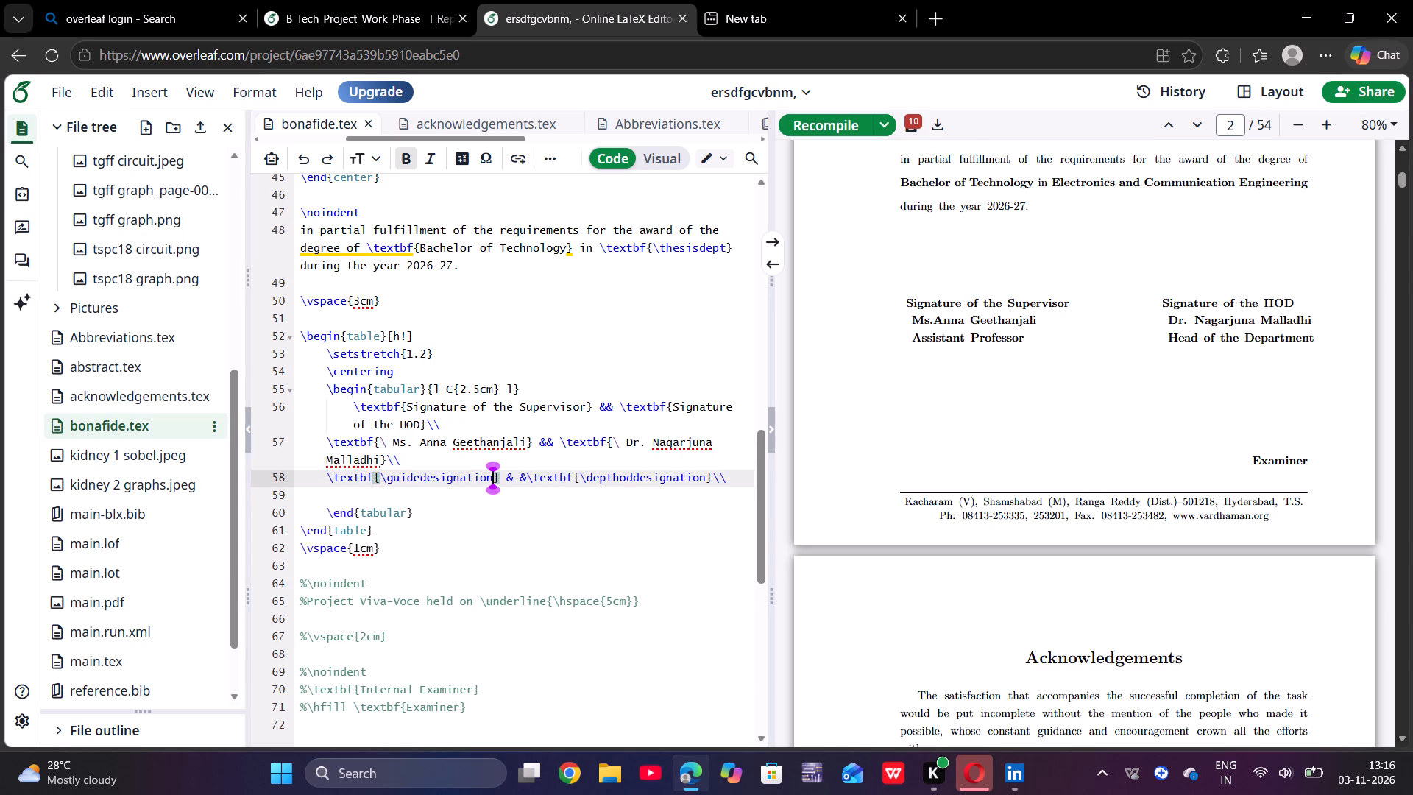
key(BackSpace)
key(BackSpace)
key(BackSpace)
key(BackSpace)
key(BackSpace)
key(BackSpace)
key(BackSpace)
key(BackSpace)
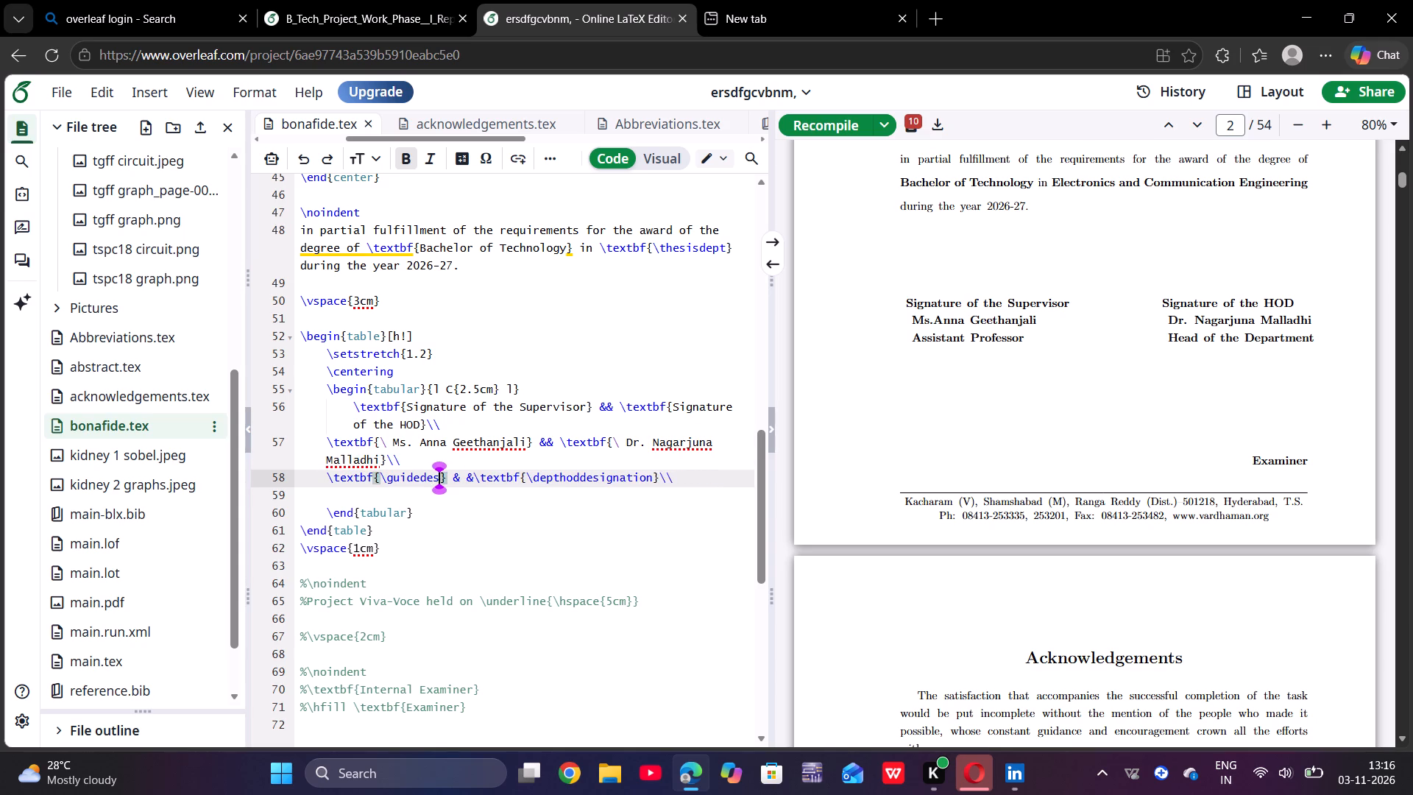
key(BackSpace)
key(BackSpace)
key(BackSpace)
key(BackSpace)
key(BackSpace)
key(BackSpace)
key(BackSpace)
key(BackSpace)
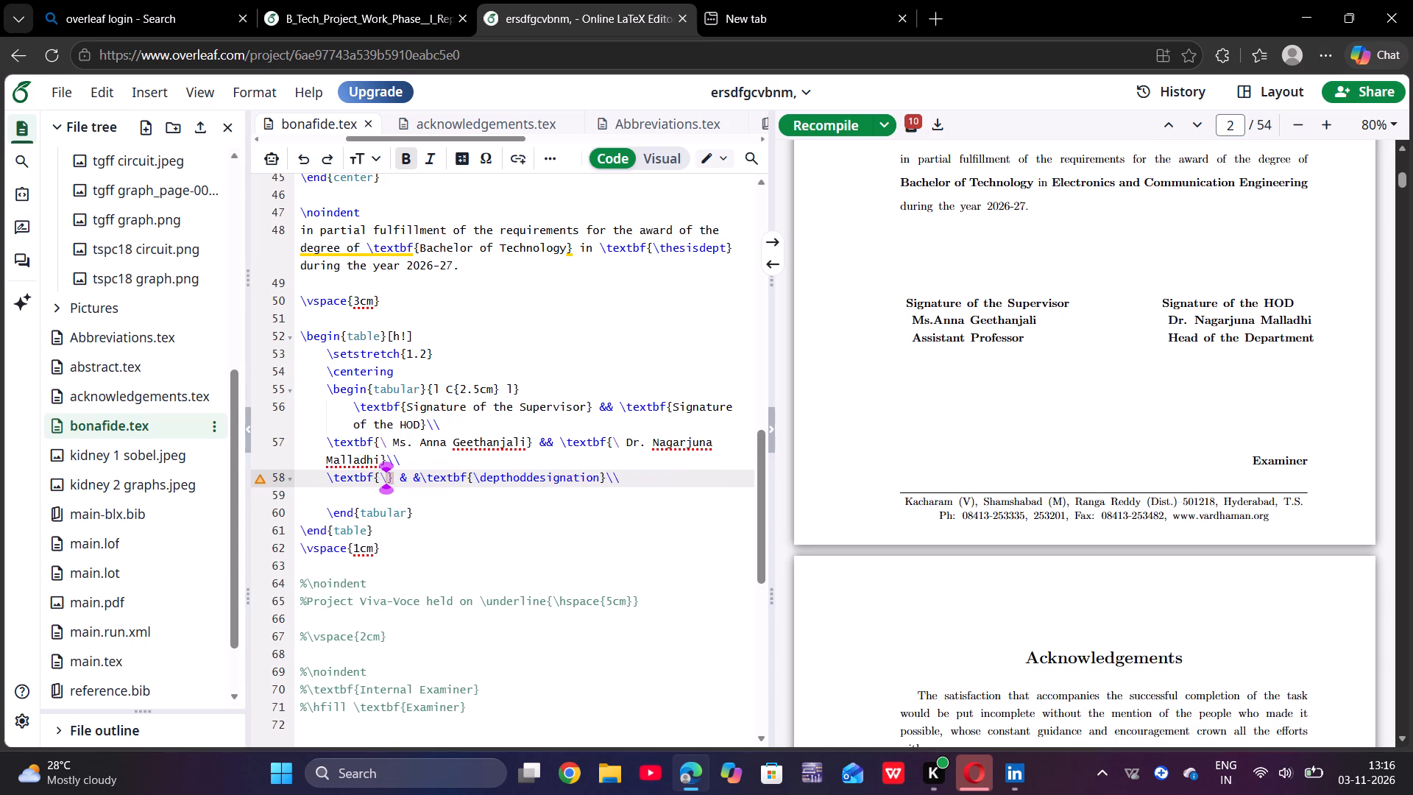
key(space)
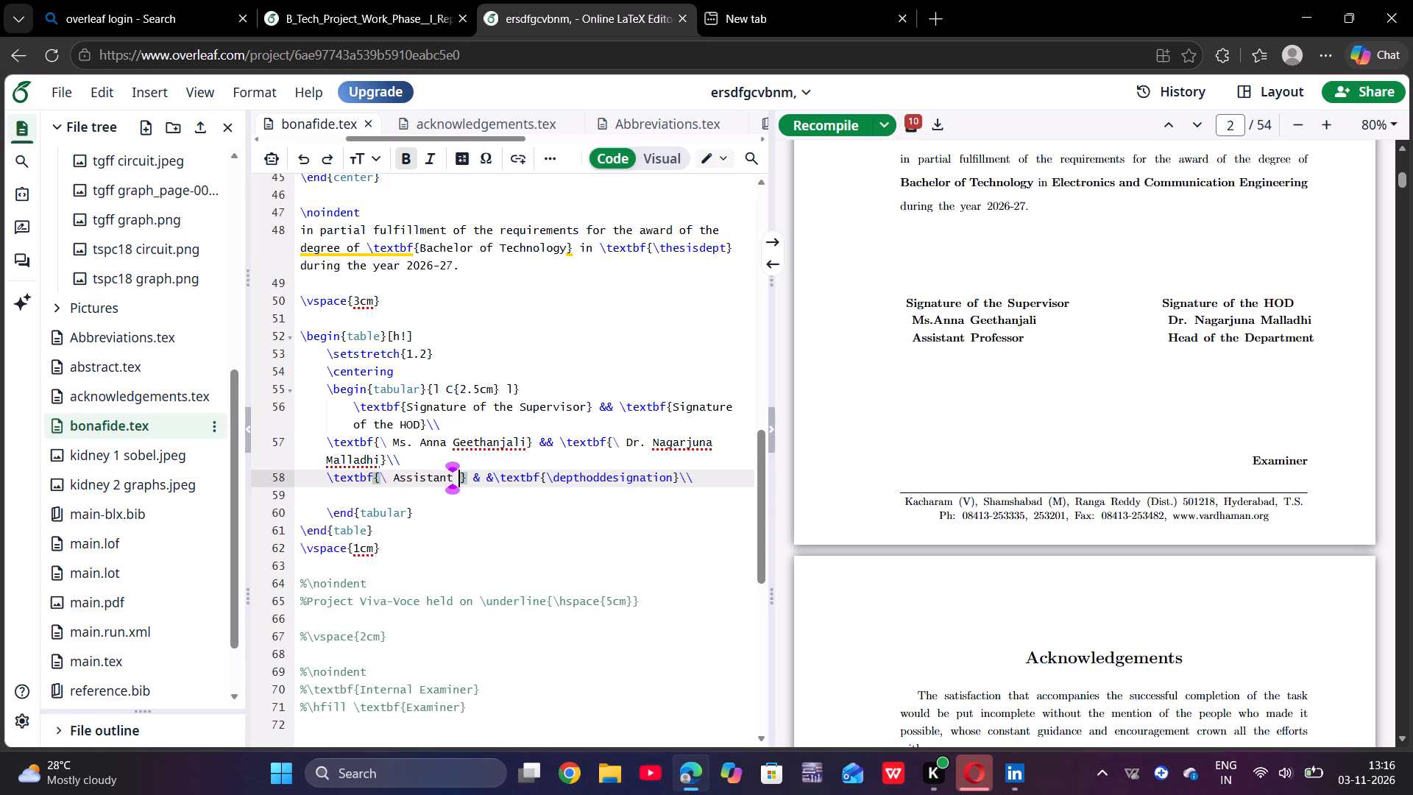
text(rofessor)
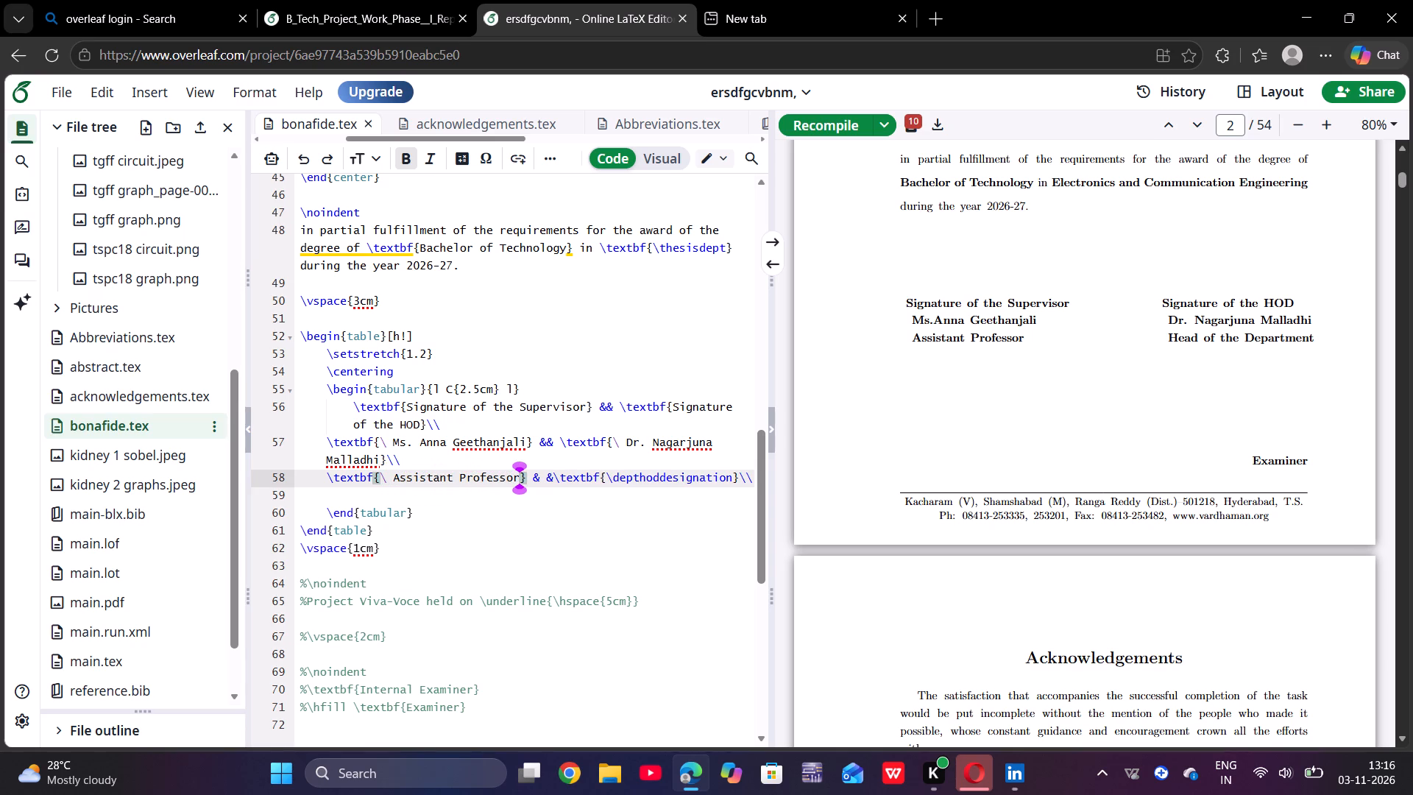
Replace the \depthoddesignation placeholder in the signature table with "Head of the Department" and recompile the report.
click(733, 479)
key(BackSpace)
key(BackSpace)
key(BackSpace)
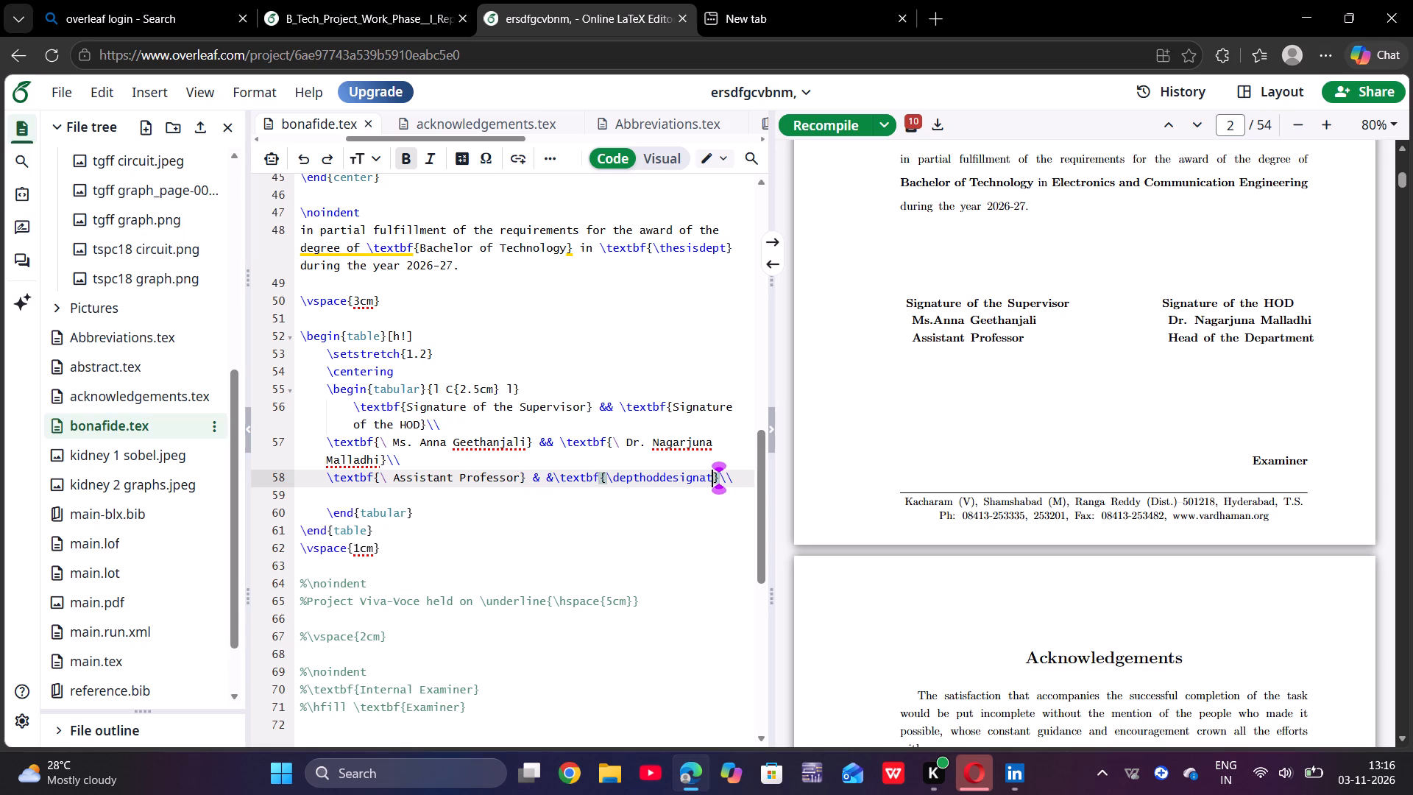
key(BackSpace)
key(BackSpace)
key(BackSpace)
key(BackSpace)
key(BackSpace)
key(BackSpace)
key(BackSpace)
key(BackSpace)
key(BackSpace)
key(BackSpace)
key(BackSpace)
key(BackSpace)
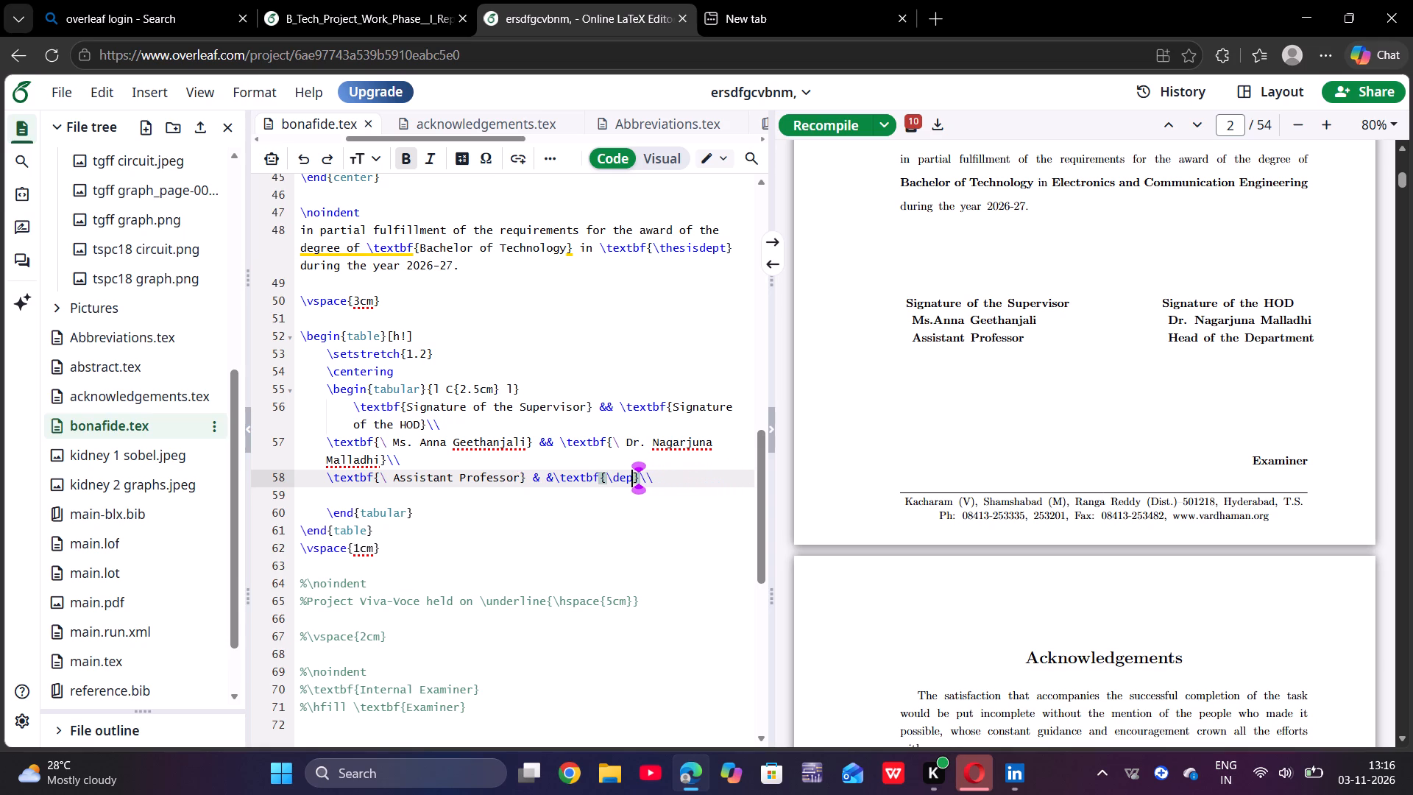
key(BackSpace)
key(BackSpace)
key(BackSpace)
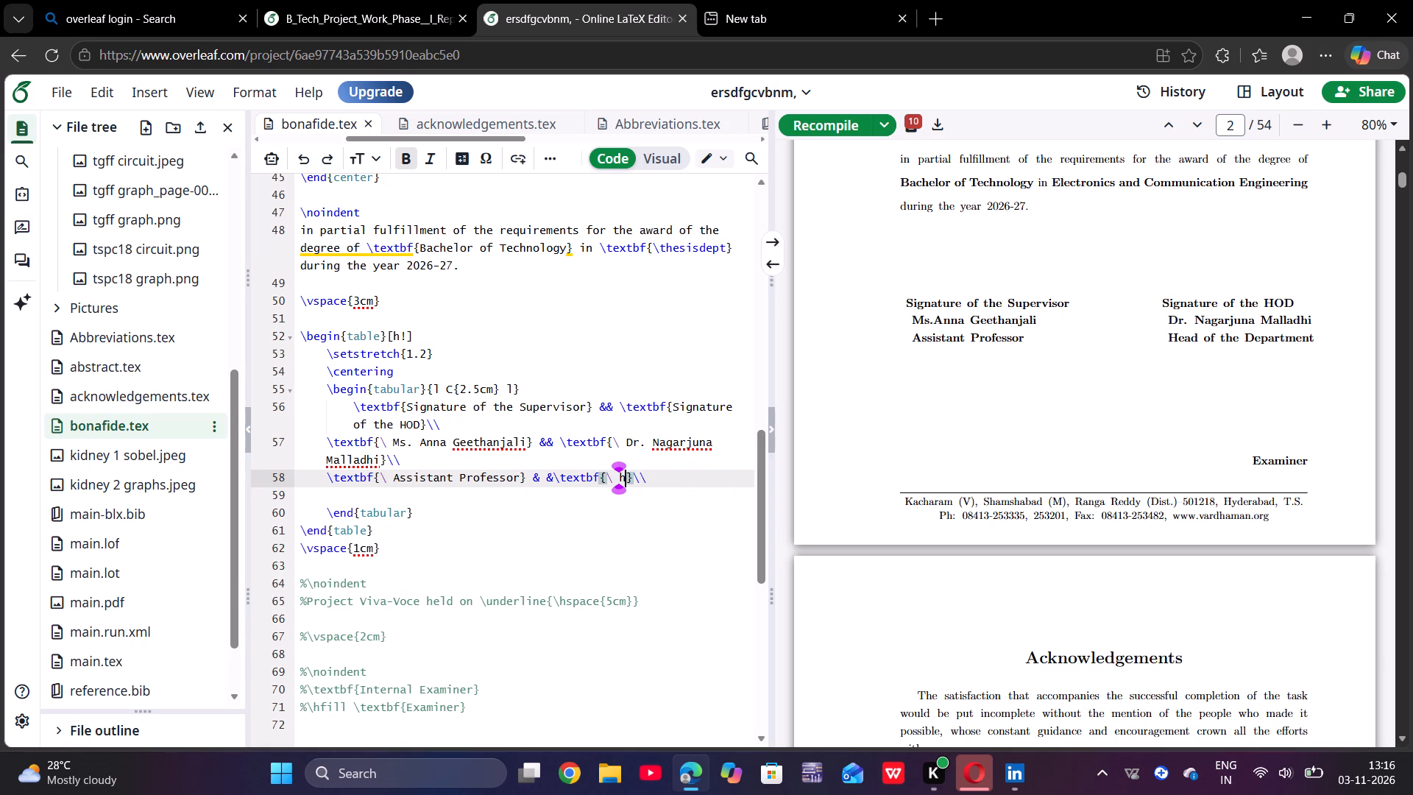
key(e)
key(BackSpace)
key(BackSpace)
text(HE)
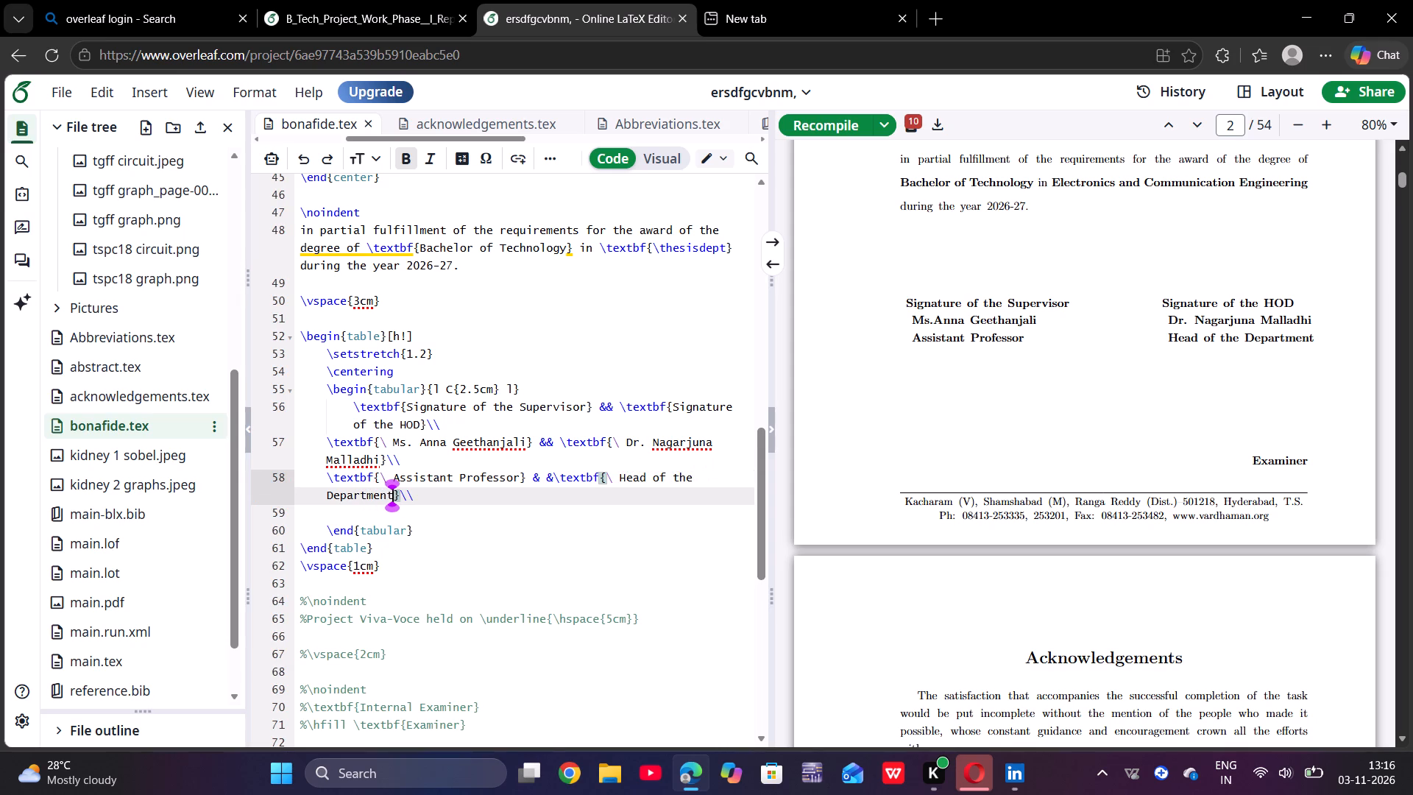
key(ctrl+s)
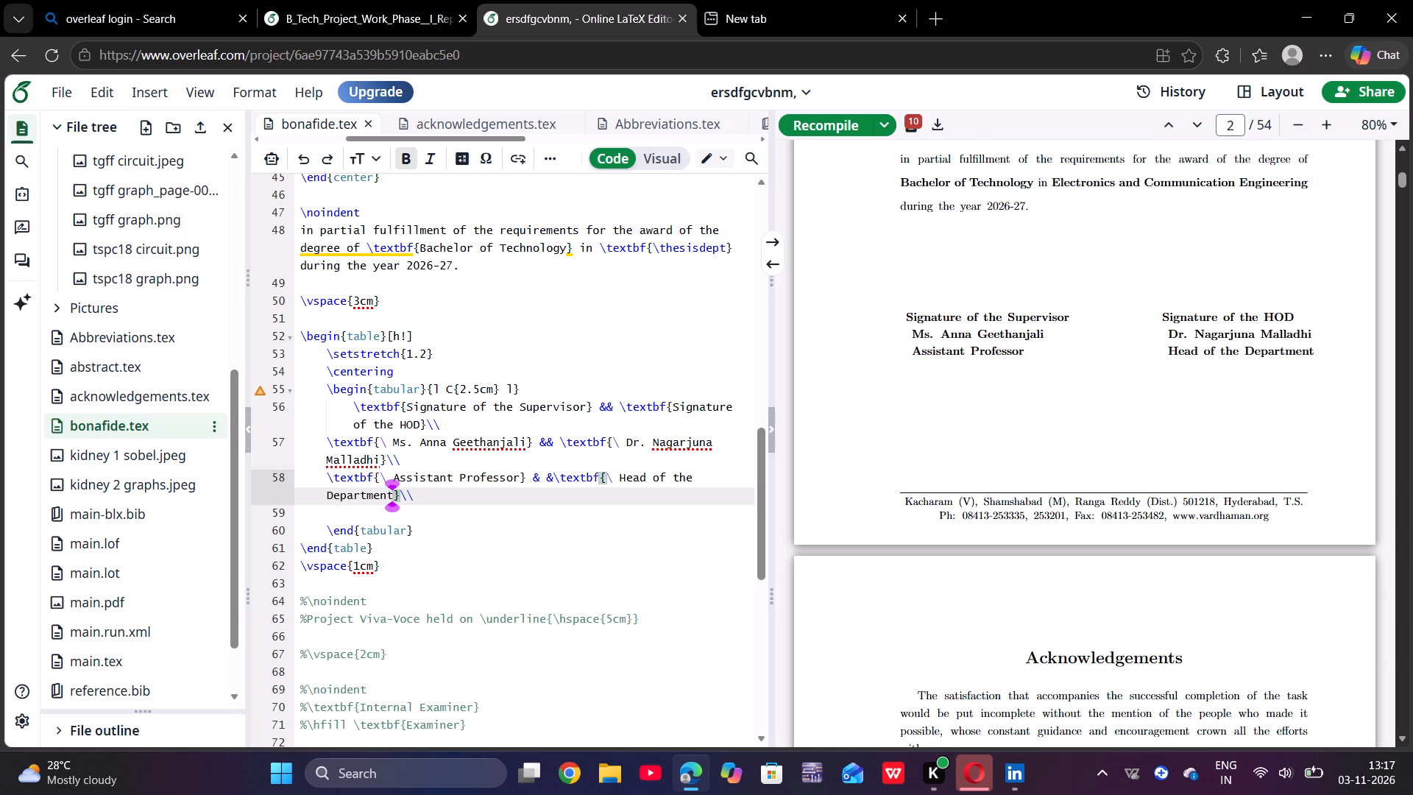
Insert a "\ " spacer before "Signature of the Supervisor" and "Signature of the HOD" in the signature table, and recompile the report.
click(405, 404)
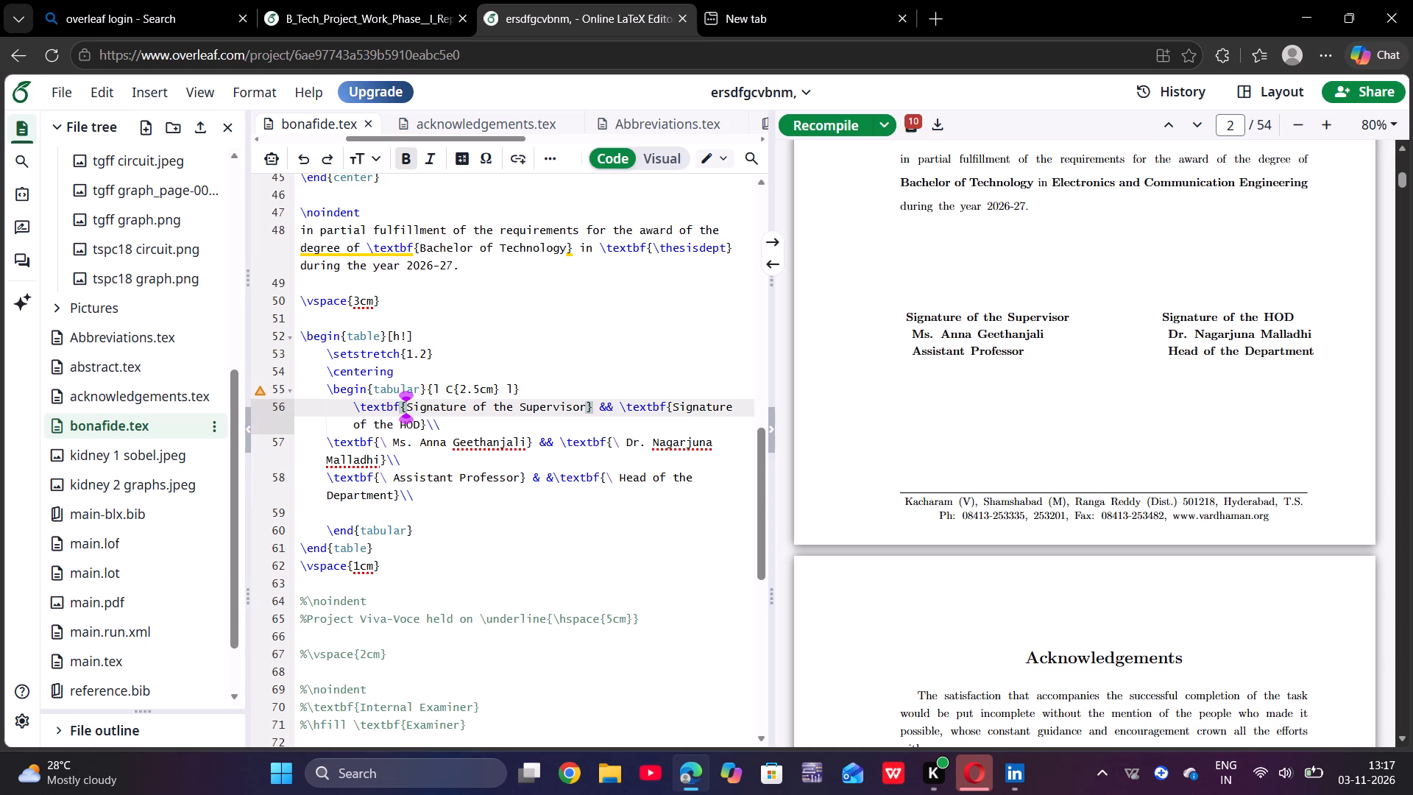
key(space)
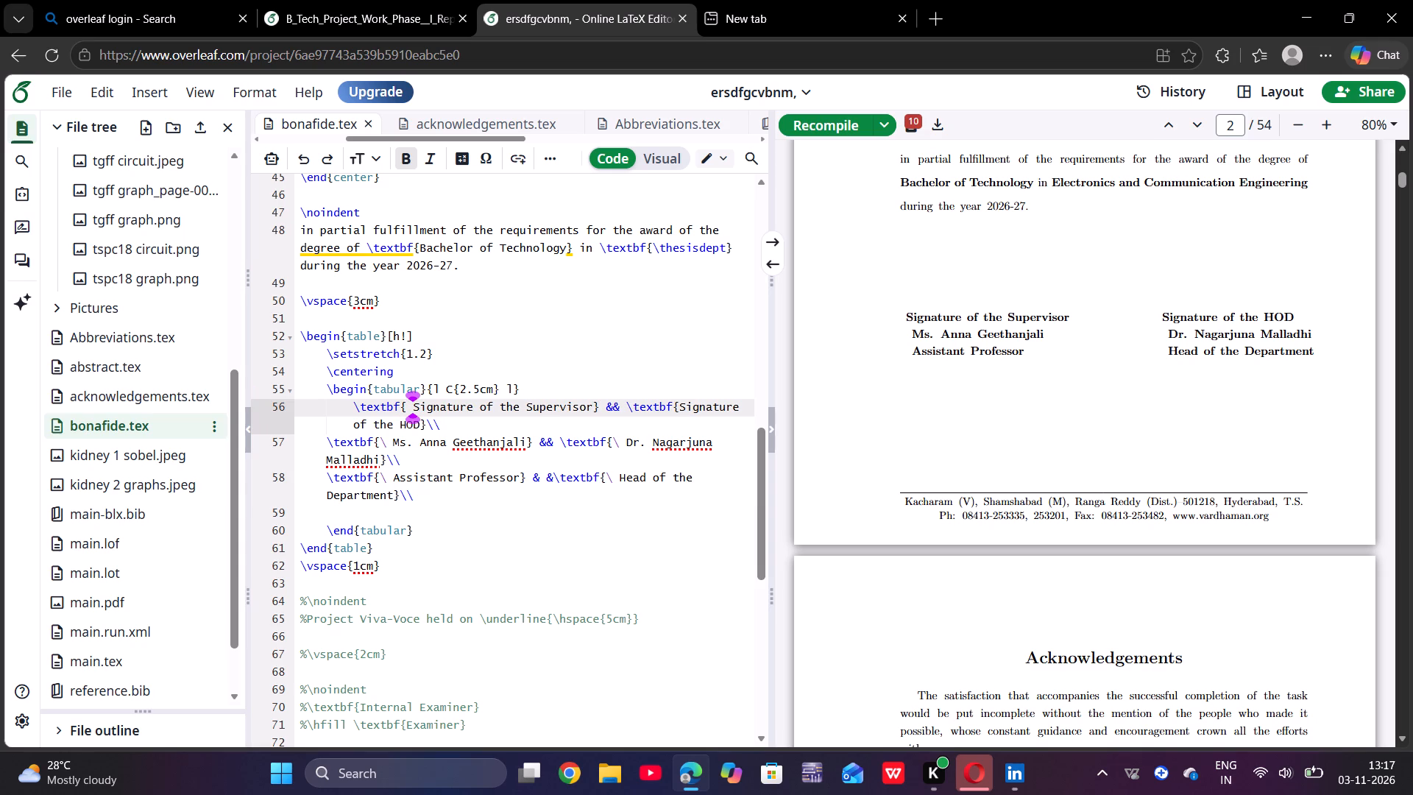
key(BackSpace)
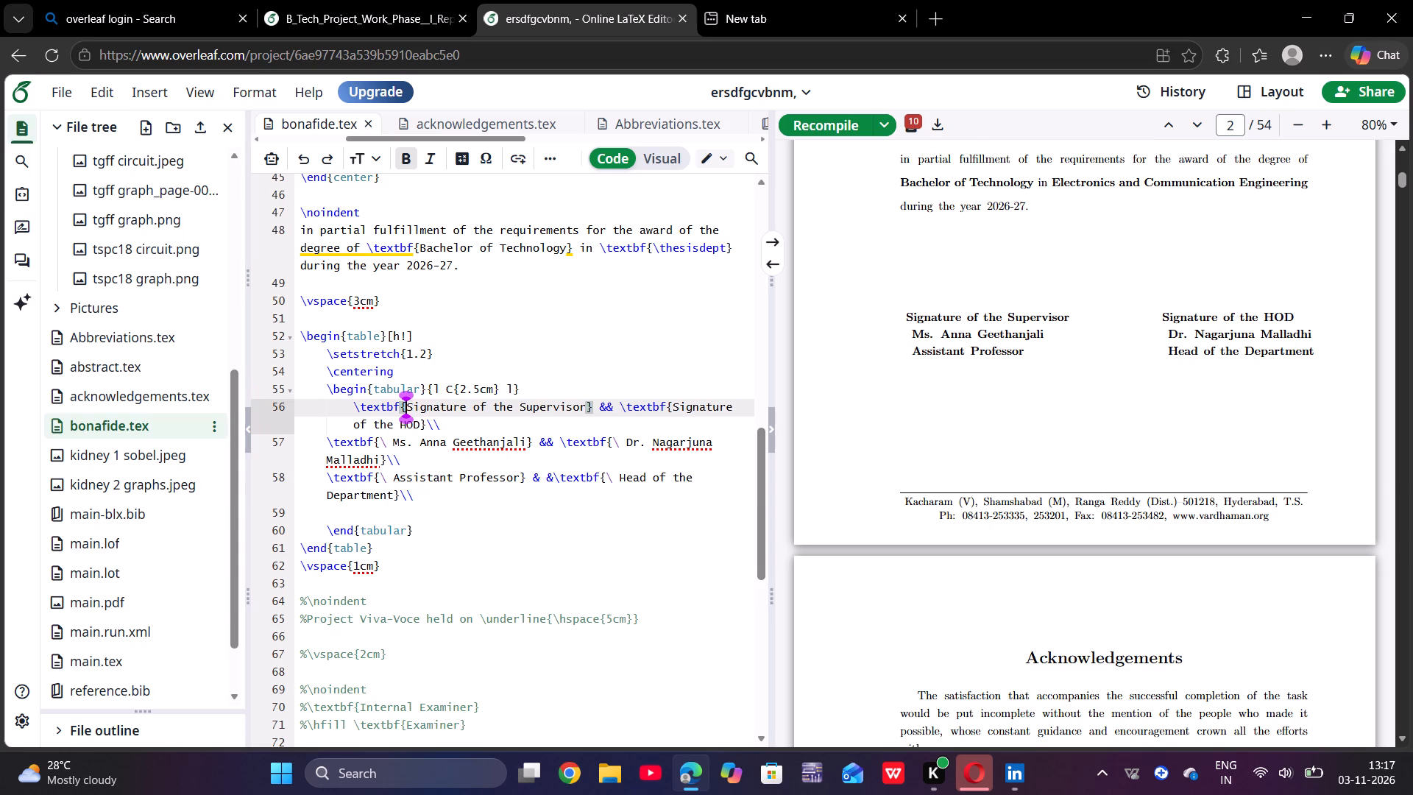
text(\)
key(space)
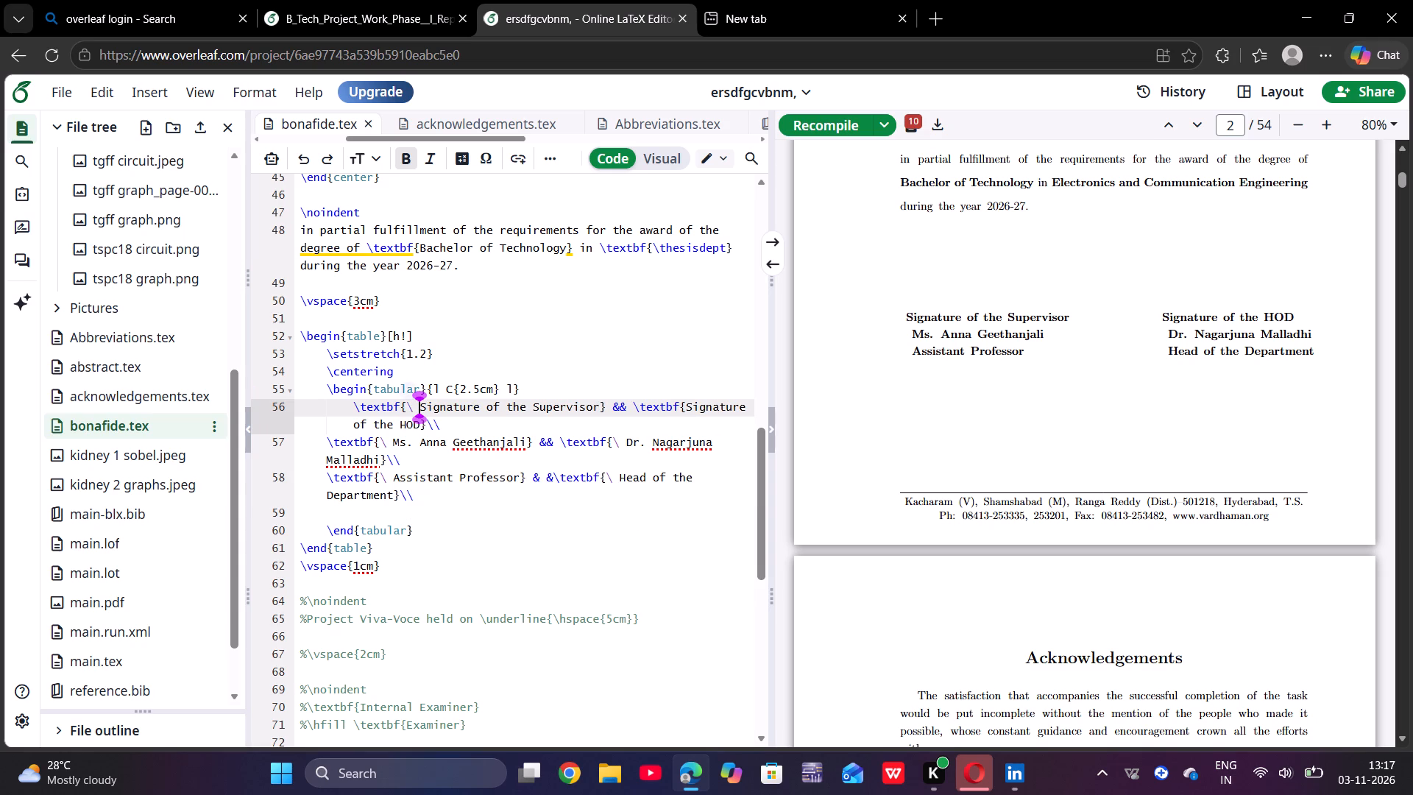
click(695, 404)
key(Left)
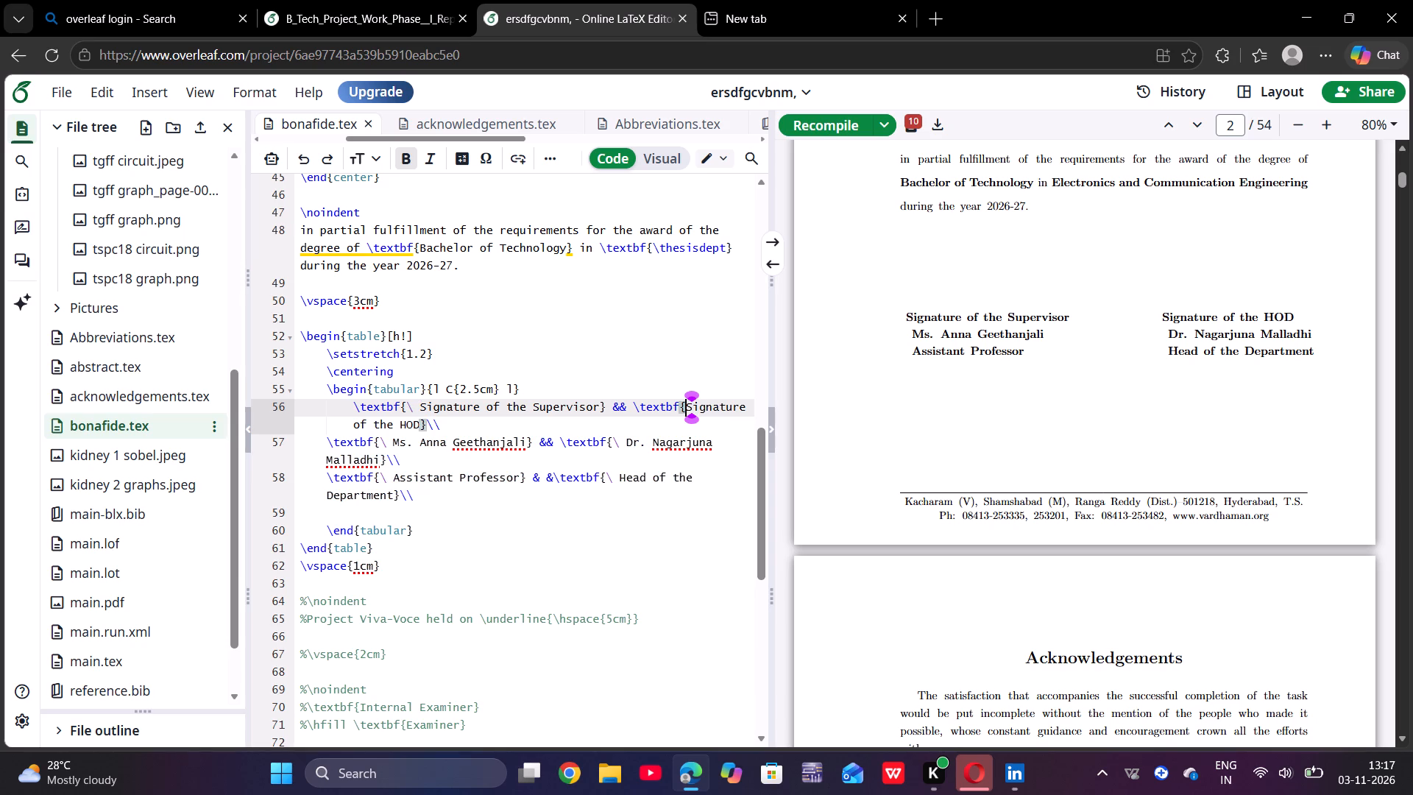
key(space)
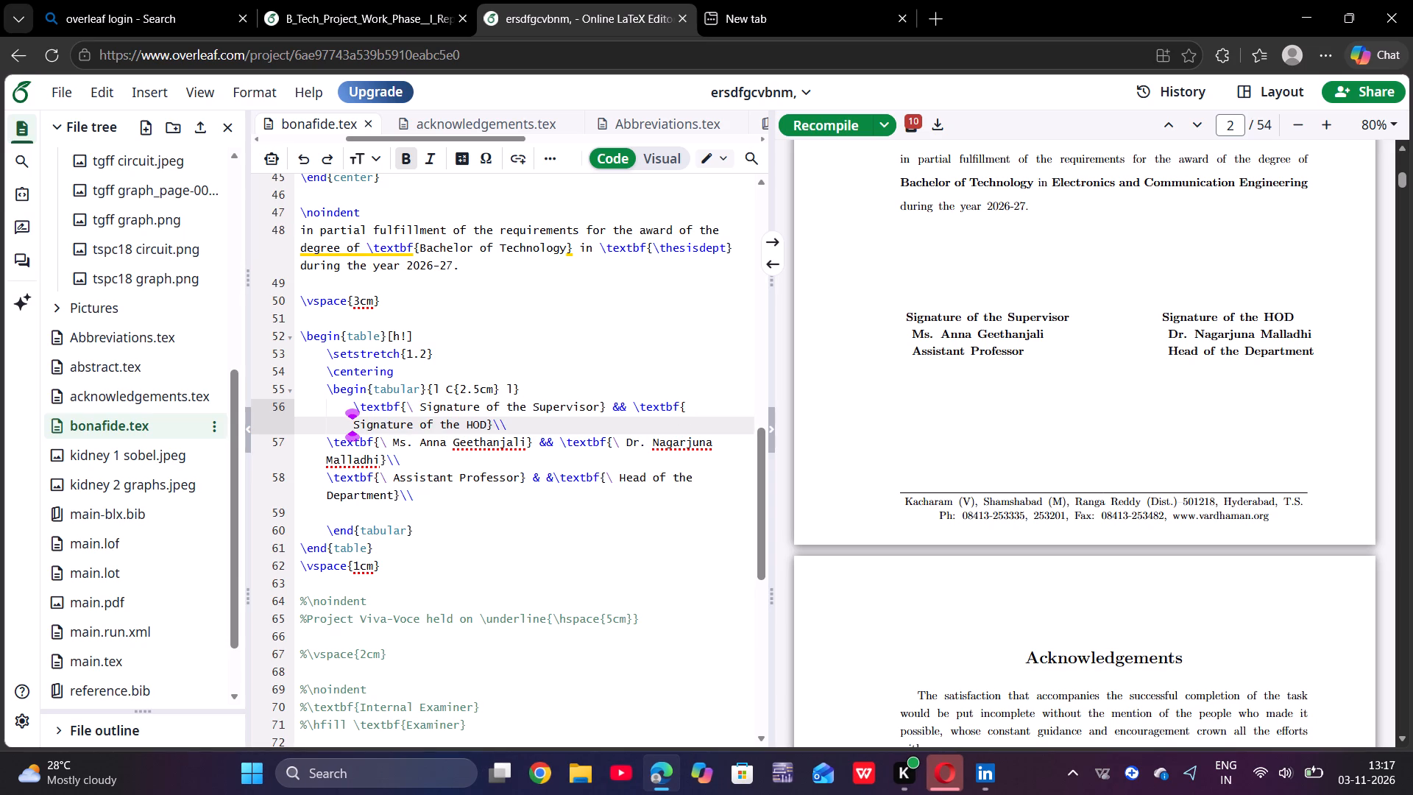
click(687, 407)
key(backslash)
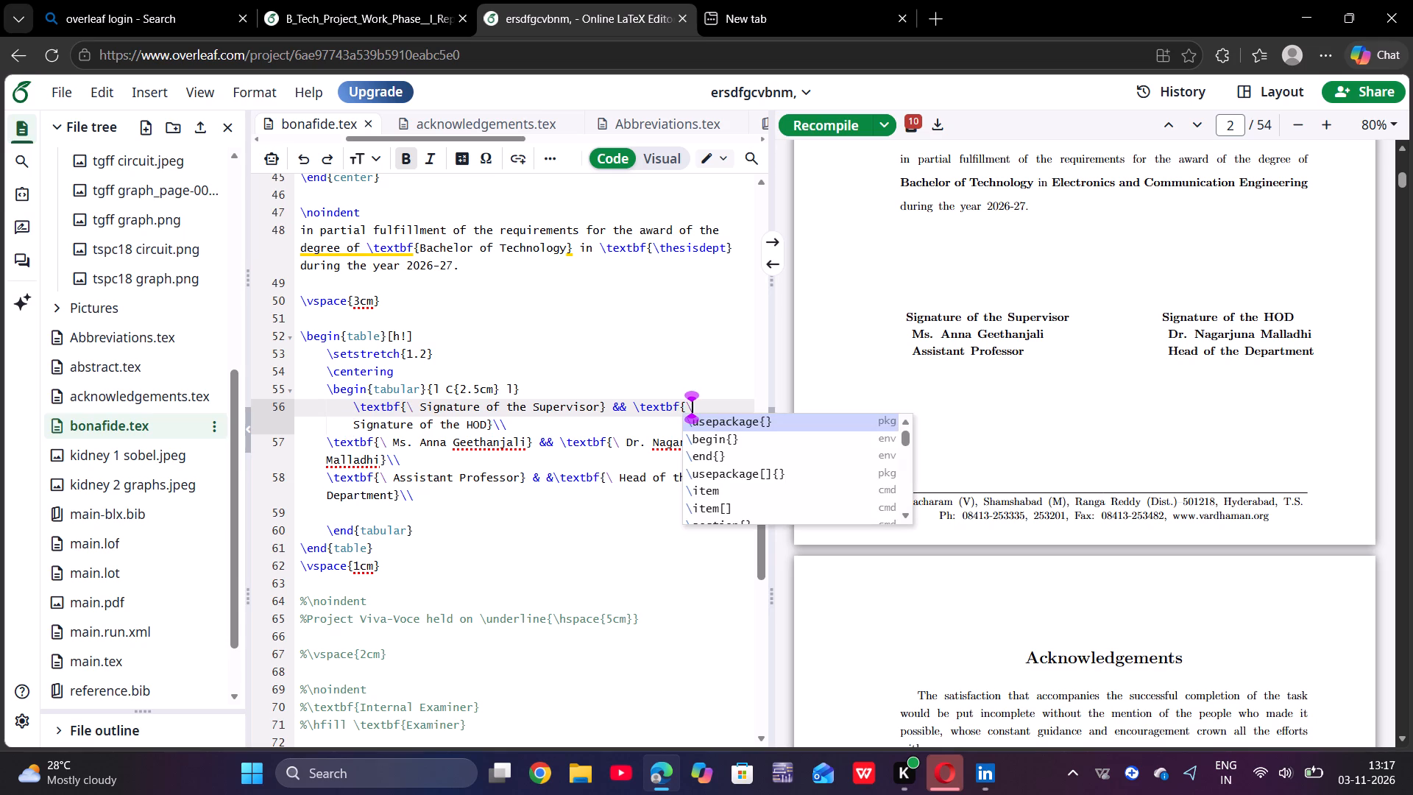
key(ctrl+s)
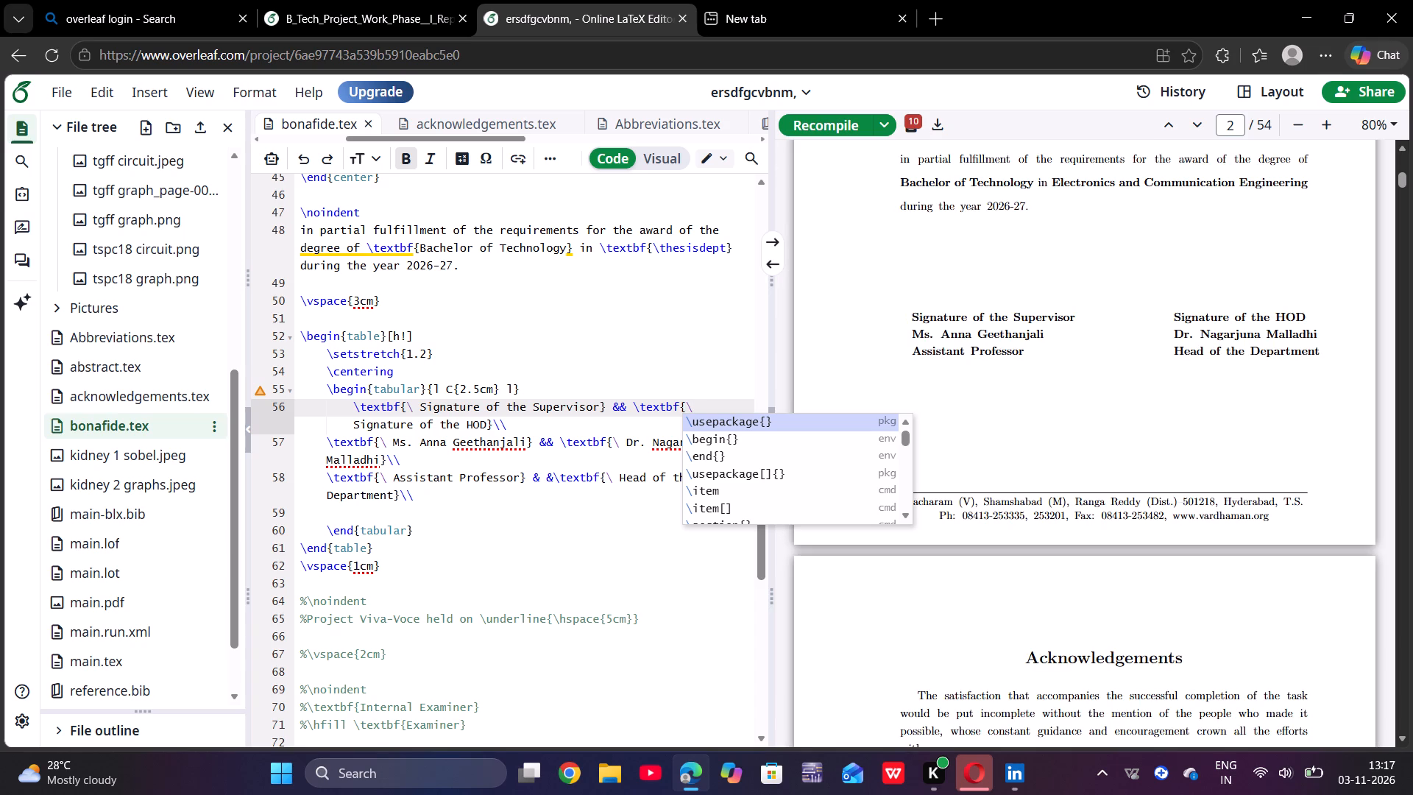
Review the recompiled certificate's signature block and the front matter pages through the acknowledgements, abstract and abbreviations list.
click(978, 366)
scroll(983, 486, down, 4)
scroll(983, 486, up, 1)
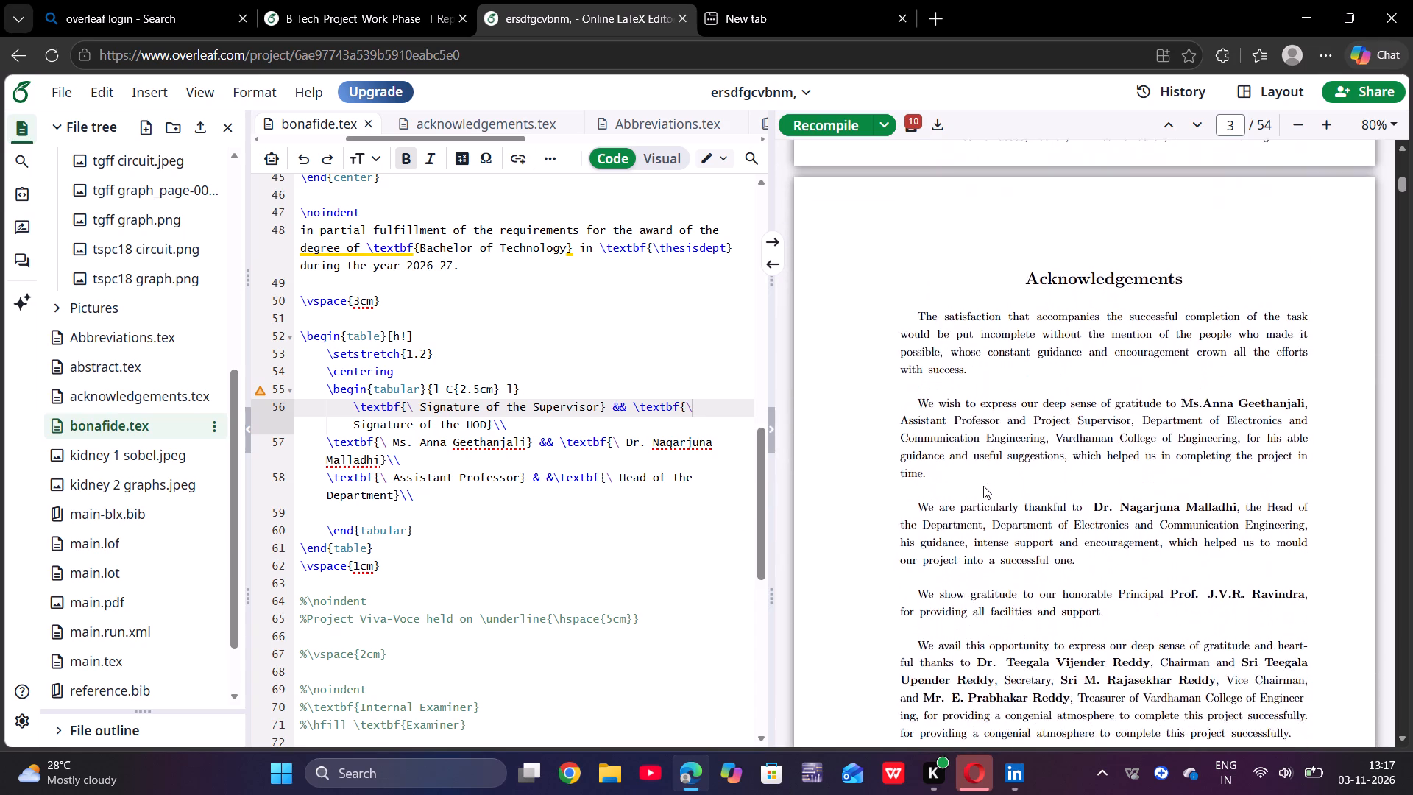
scroll(983, 486, up, 3)
scroll(983, 486, down, 2)
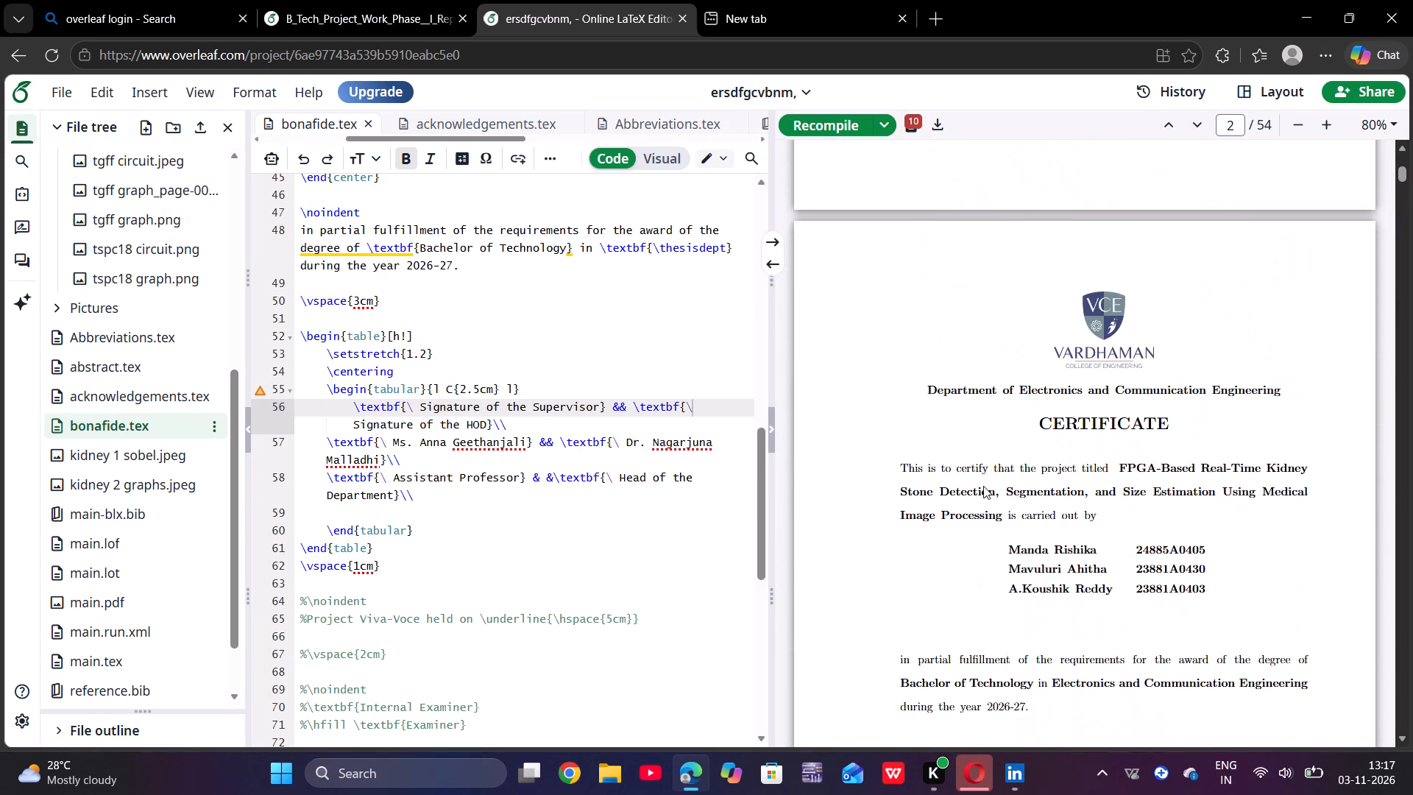
scroll(983, 486, down, 6)
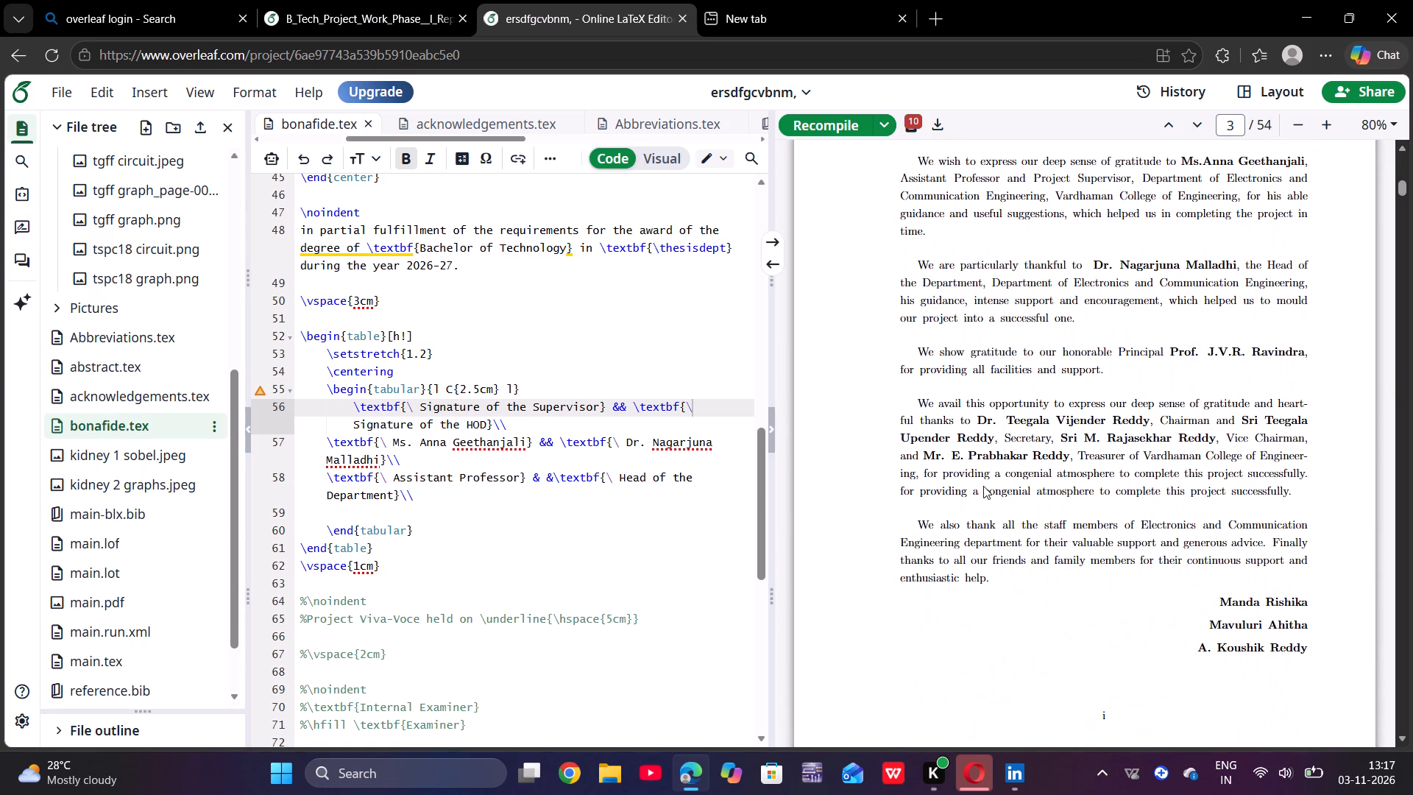
scroll(983, 486, down, 5)
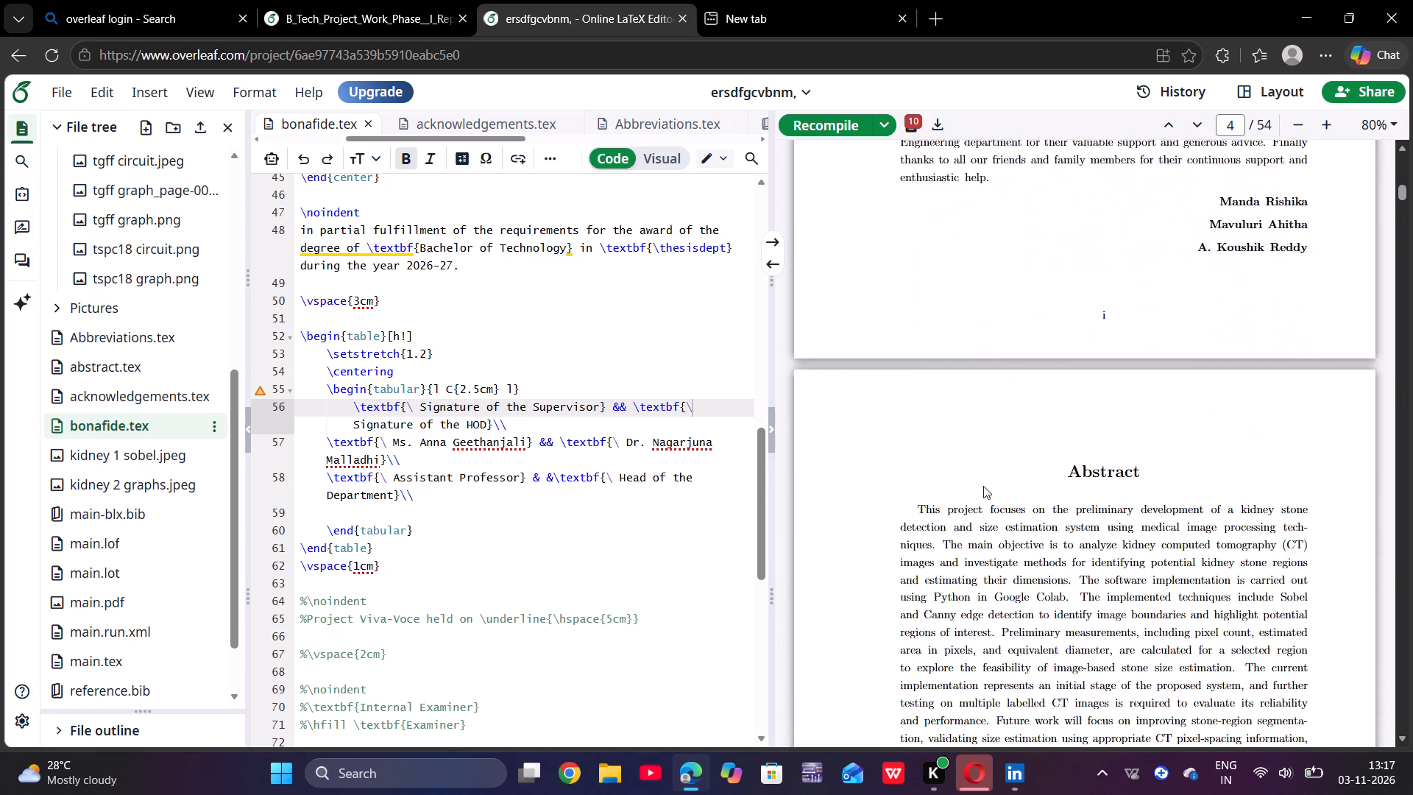
scroll(983, 486, down, 5)
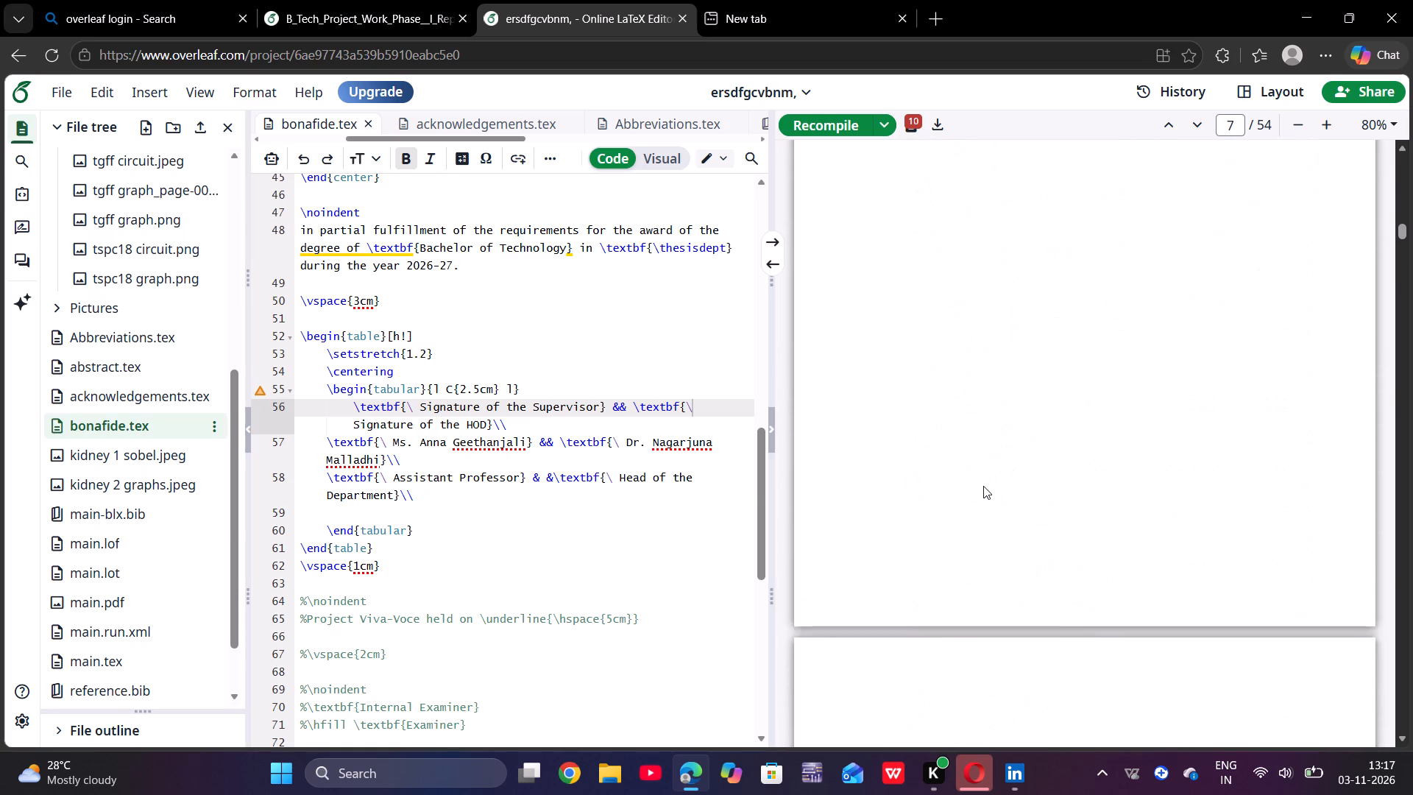
scroll(983, 486, down, 4)
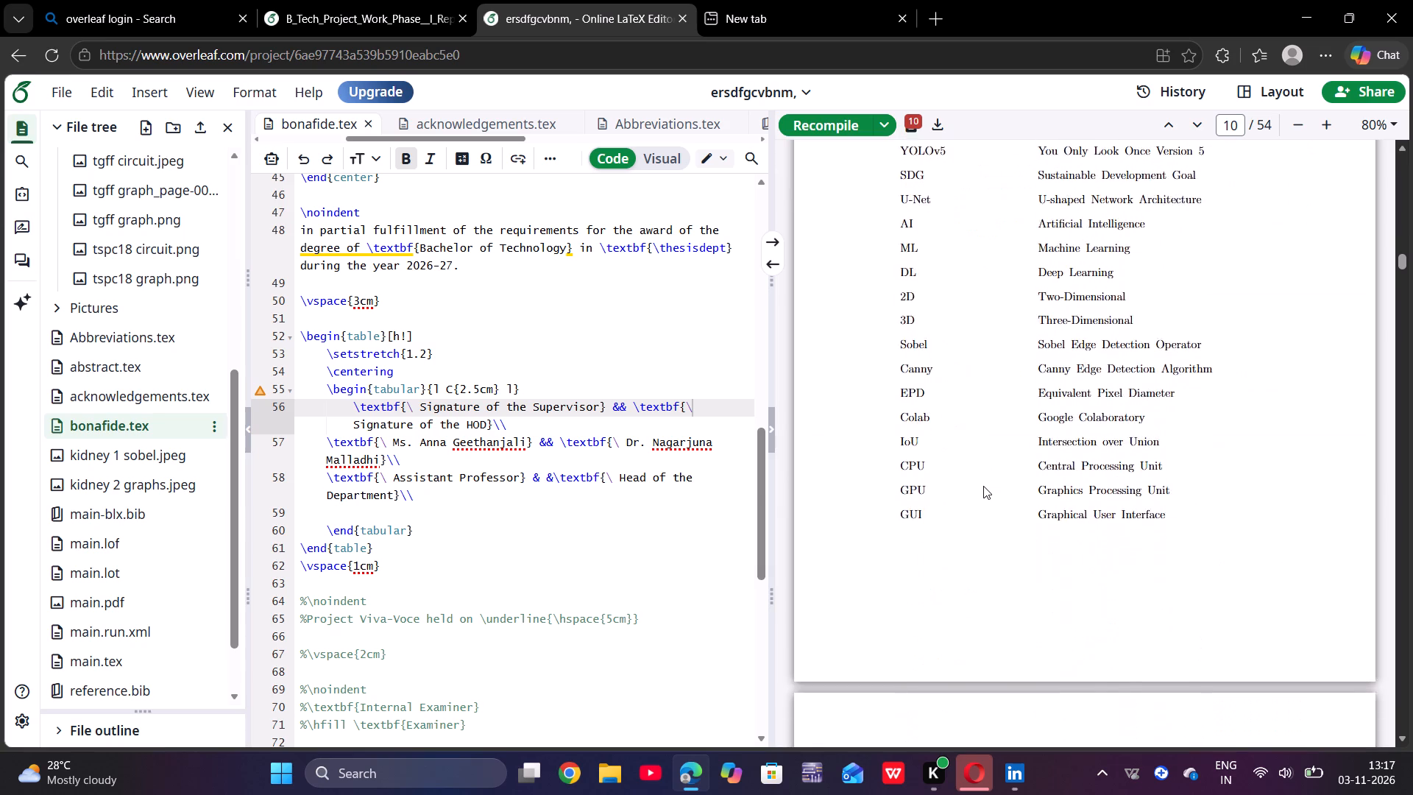
Read through the compiled Chapter 1 and the opening of Chapter 2, Literature Survey, examining the text and its citations.
scroll(983, 486, down, 4)
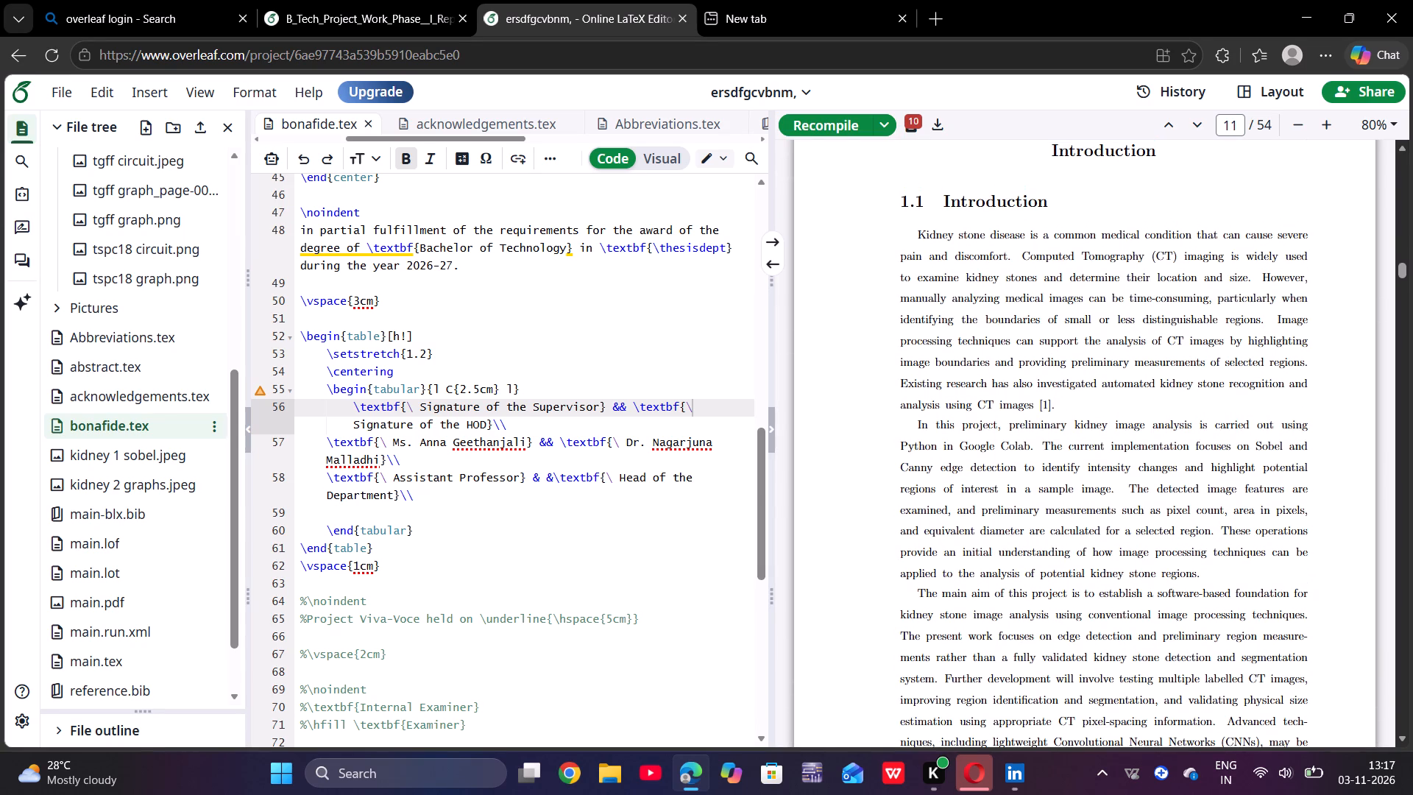
scroll(983, 486, down, 2)
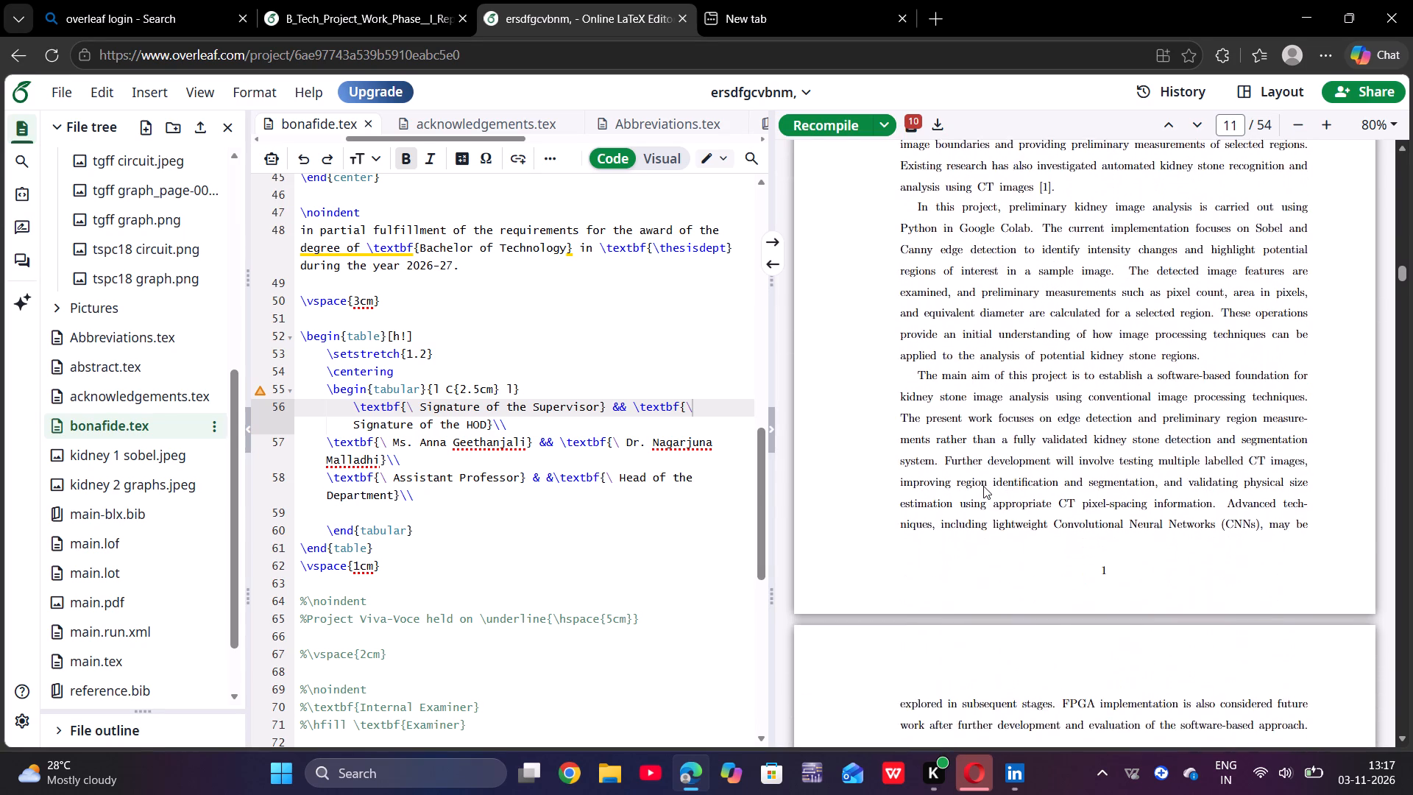
scroll(983, 486, down, 4)
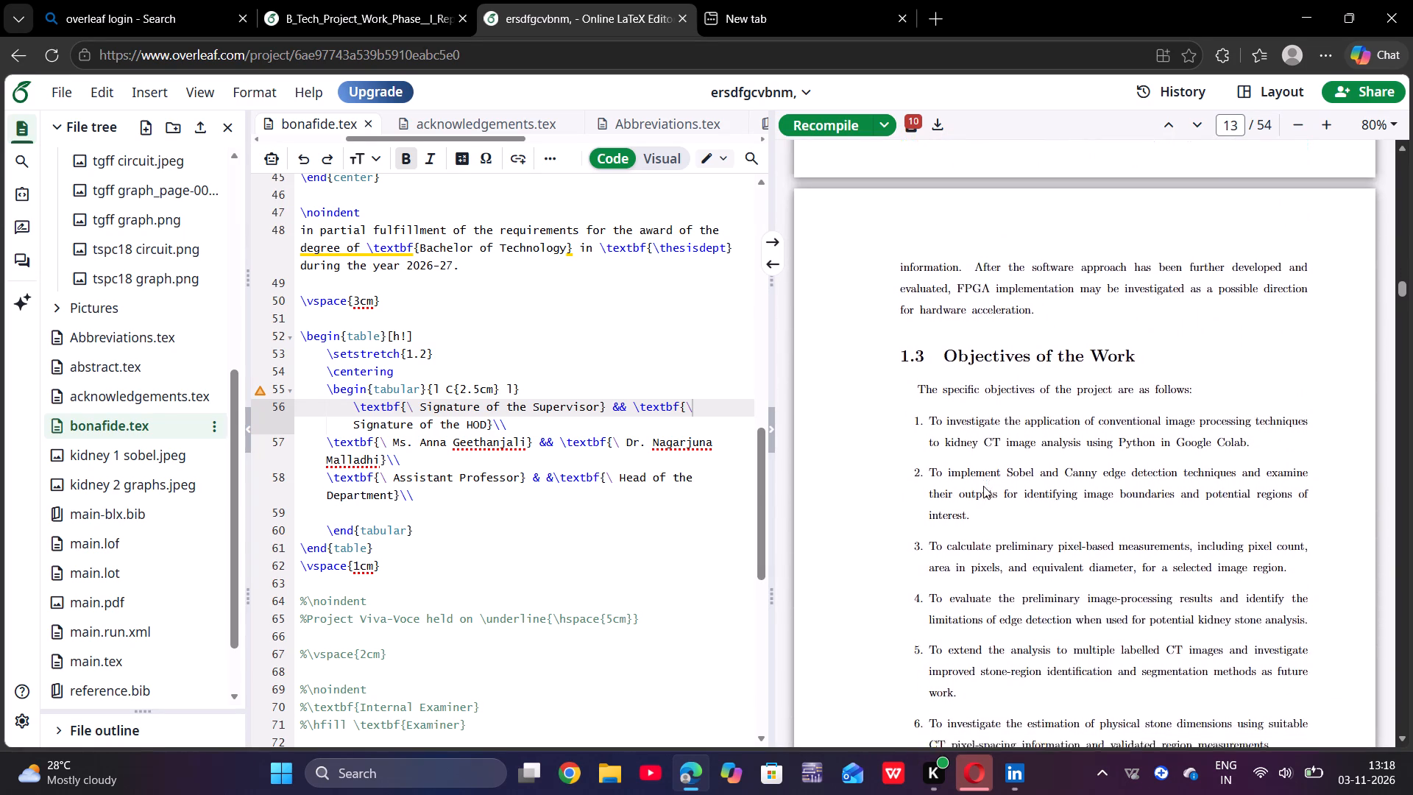
scroll(983, 486, down, 5)
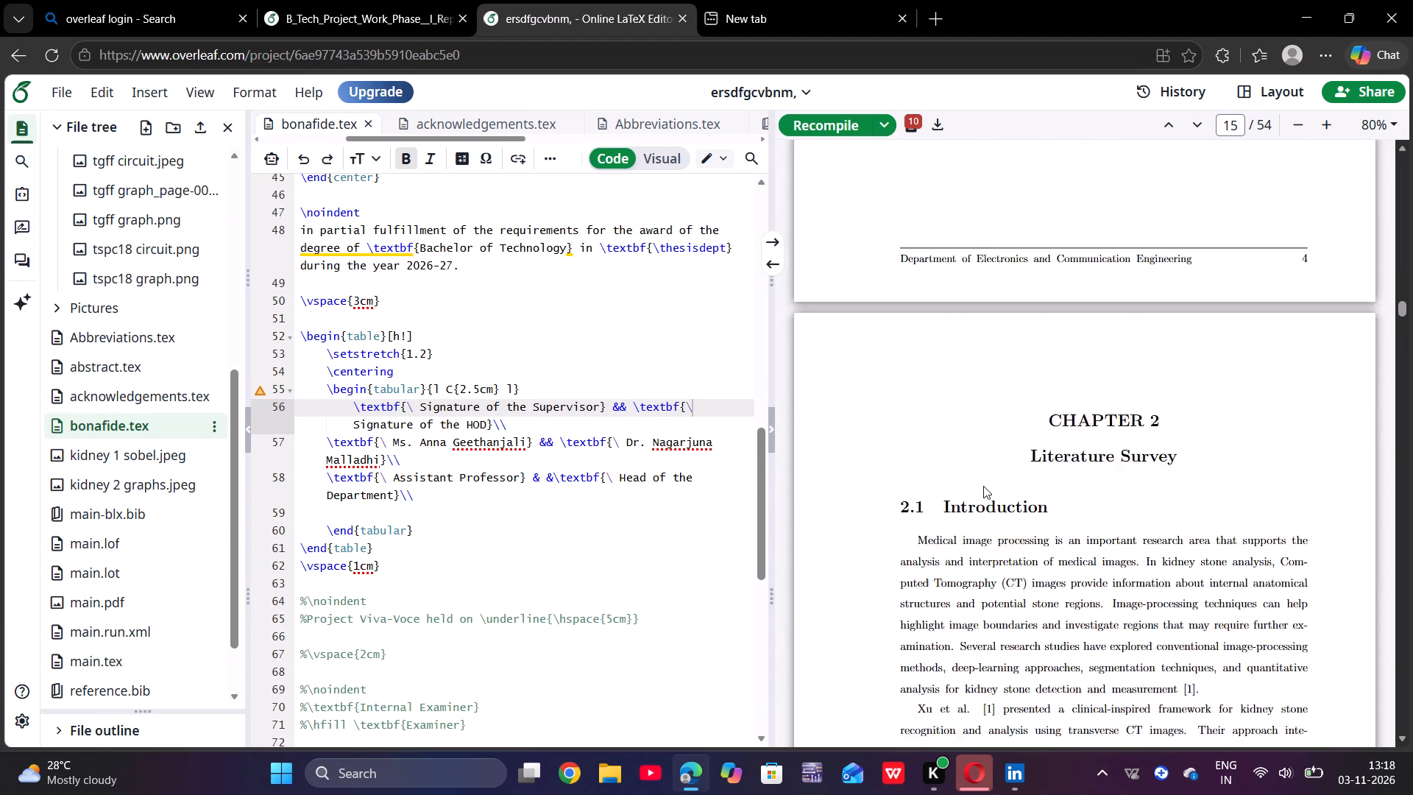
scroll(983, 486, down, 1)
Open the Chapter2.tex source from the introduction paragraph on the compiled Literature Survey page.
double_click(983, 486)
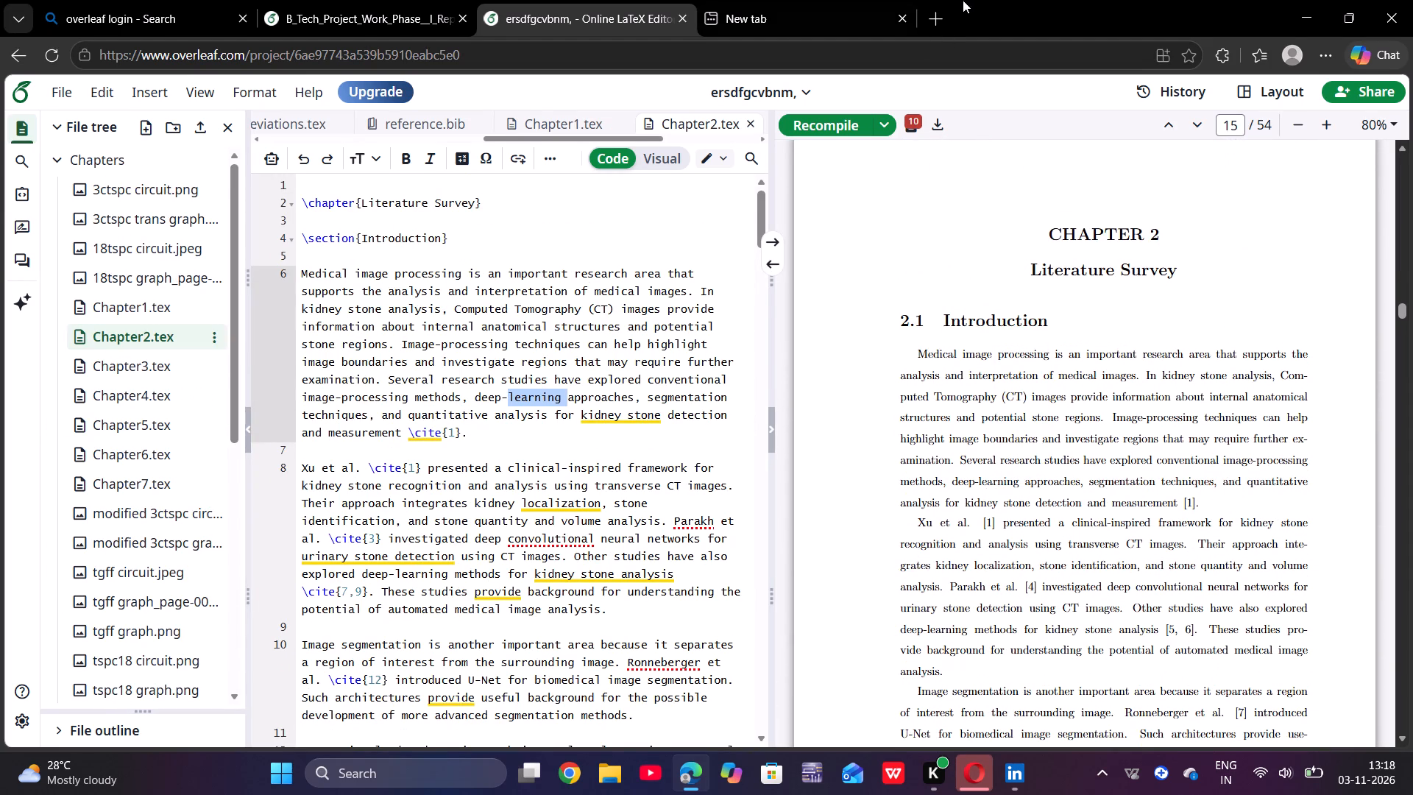
Open ChatGPT in a new browser tab.
click(932, 21)
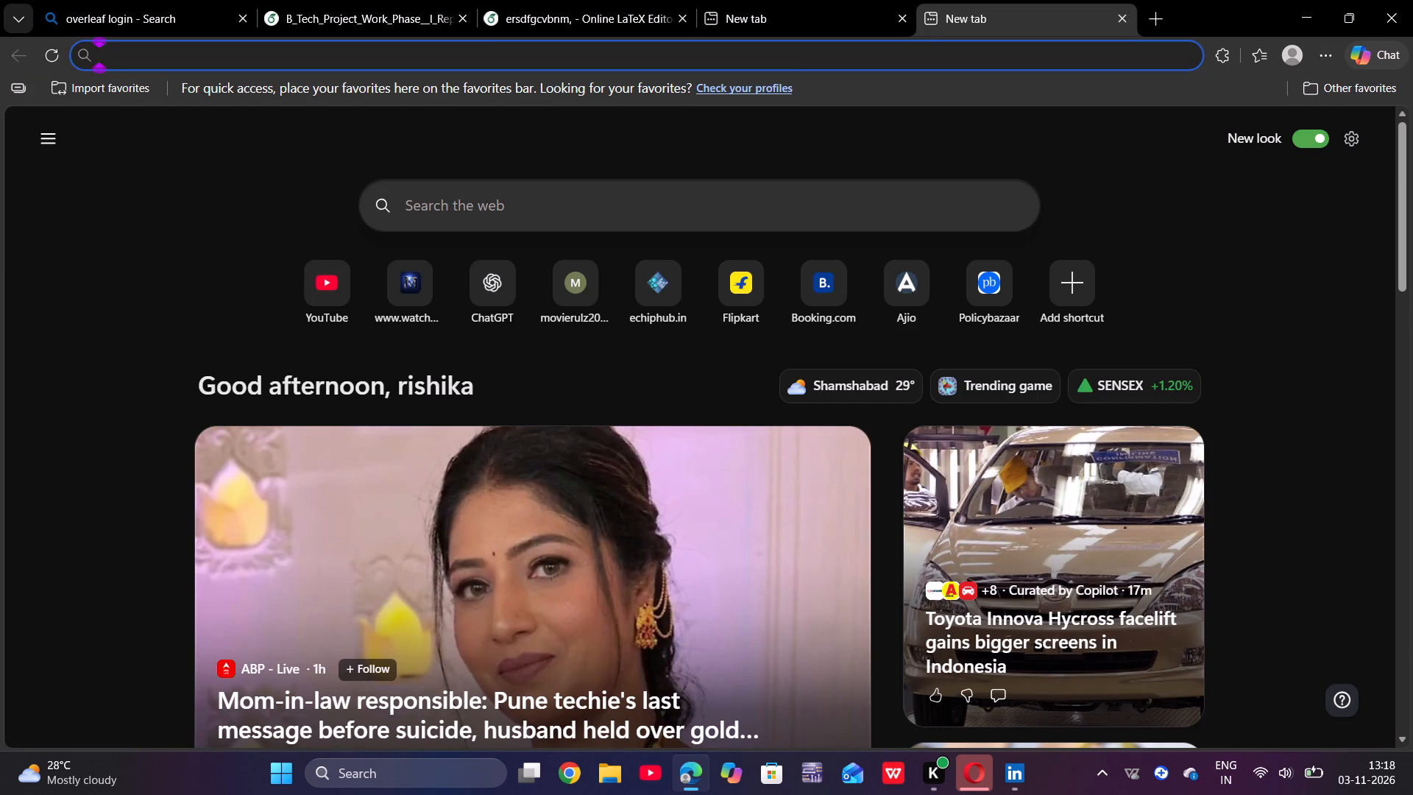
click(480, 310)
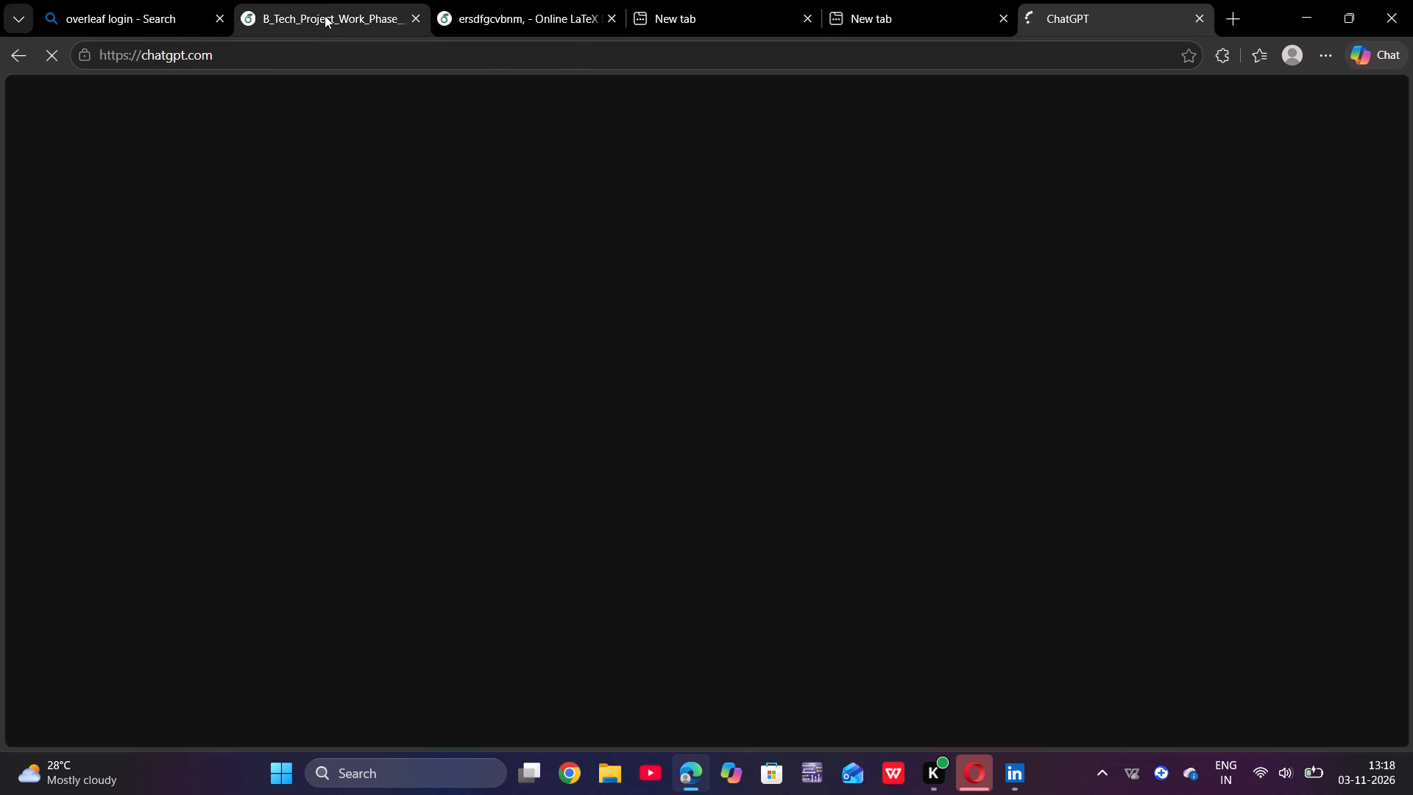
Copy the entire contents of Chapter2.tex in the ersdfgcvbnm, project, after a look at the template project's compiled pages.
click(325, 15)
scroll(971, 668, down, 3)
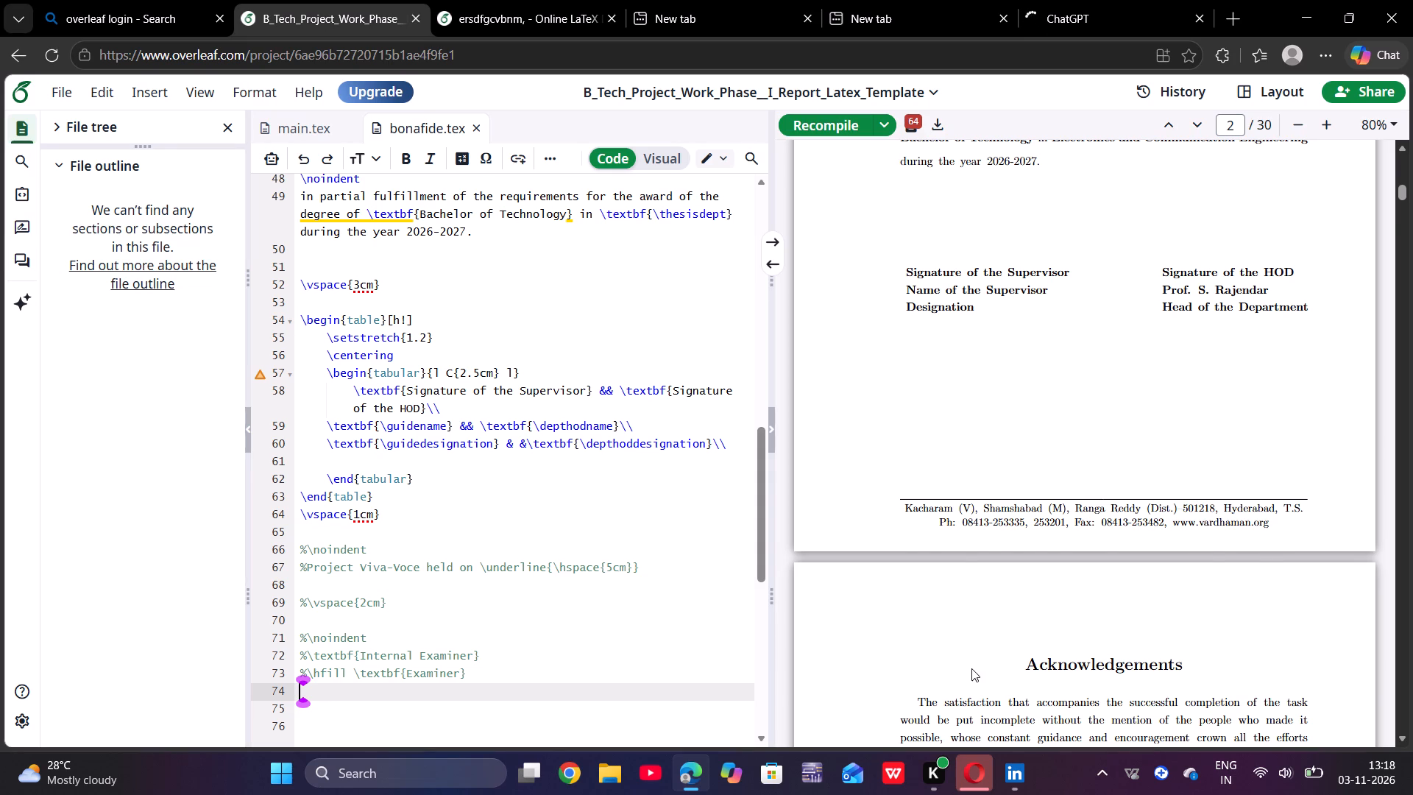
scroll(971, 668, down, 5)
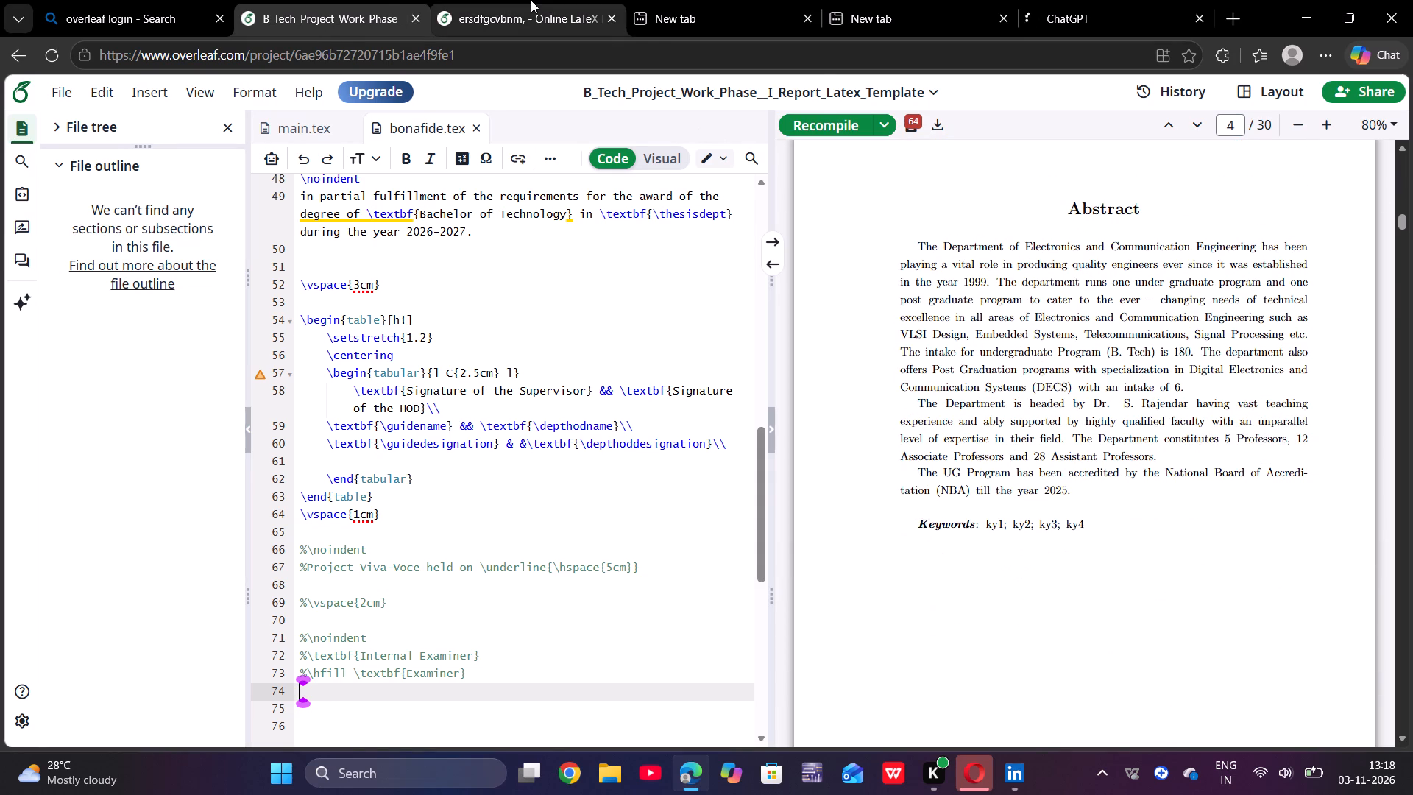
click(531, 0)
double_click(955, 378)
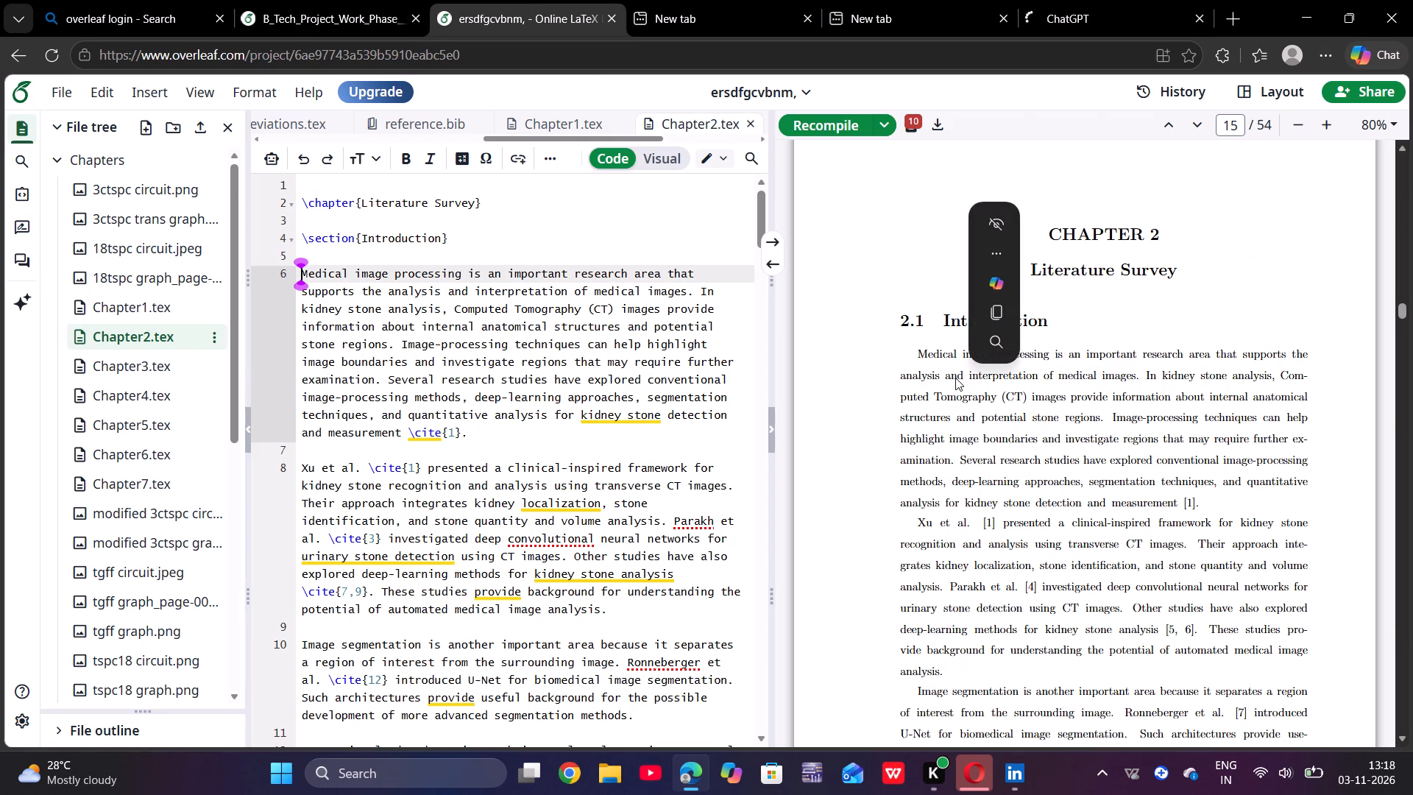
click(338, 197)
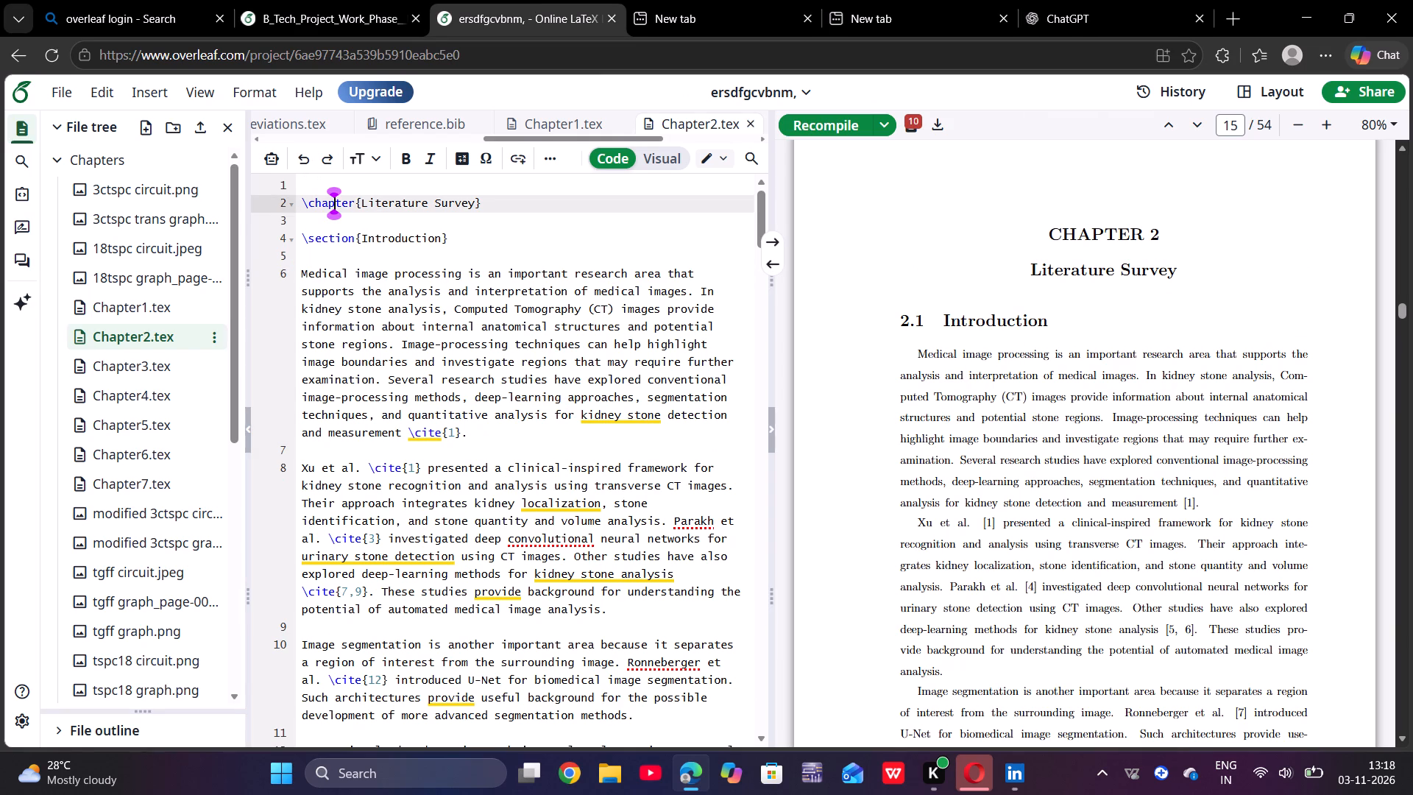
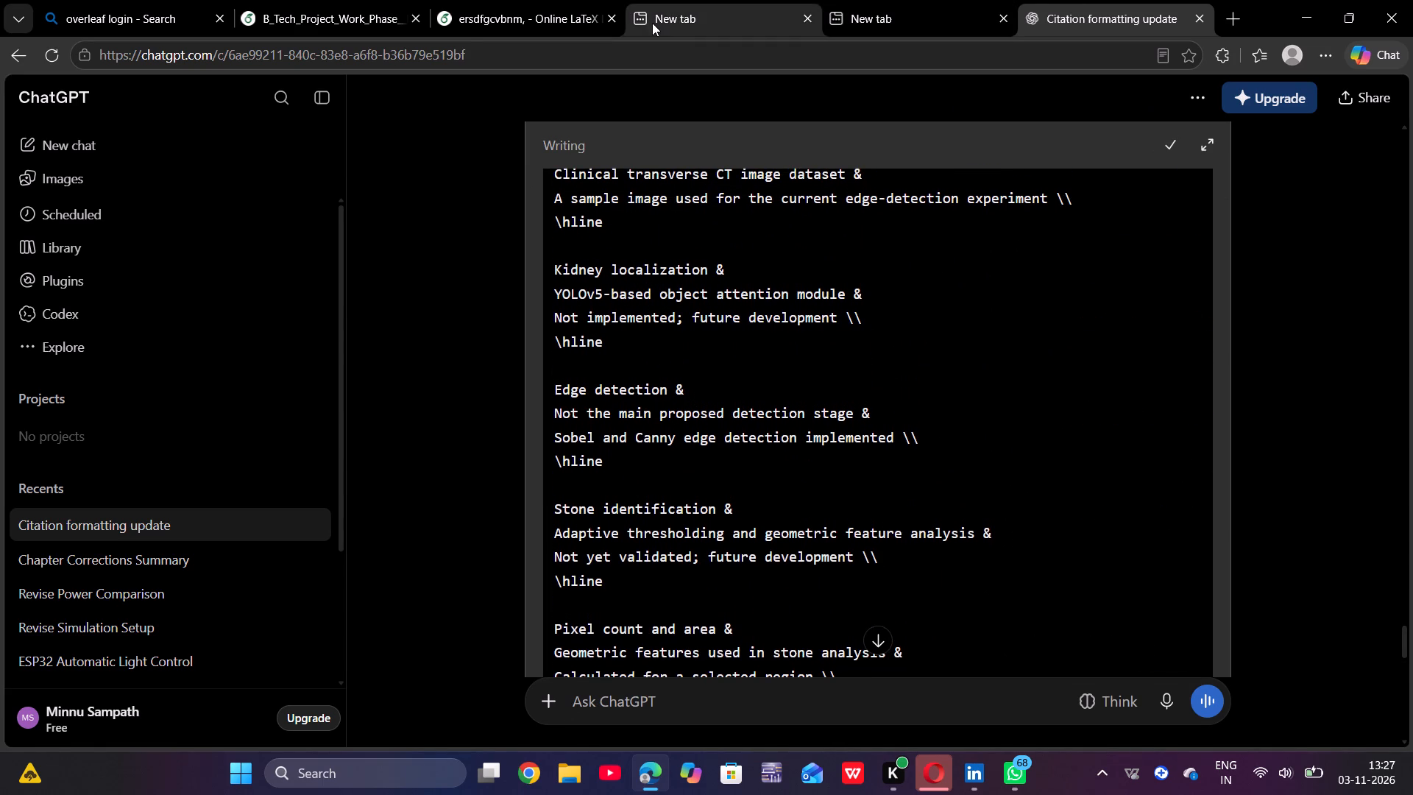
Replace the entire Chapter3.tex source in Overleaf with the copied rewrite and remove the code-fence characters at its end.
click(547, 5)
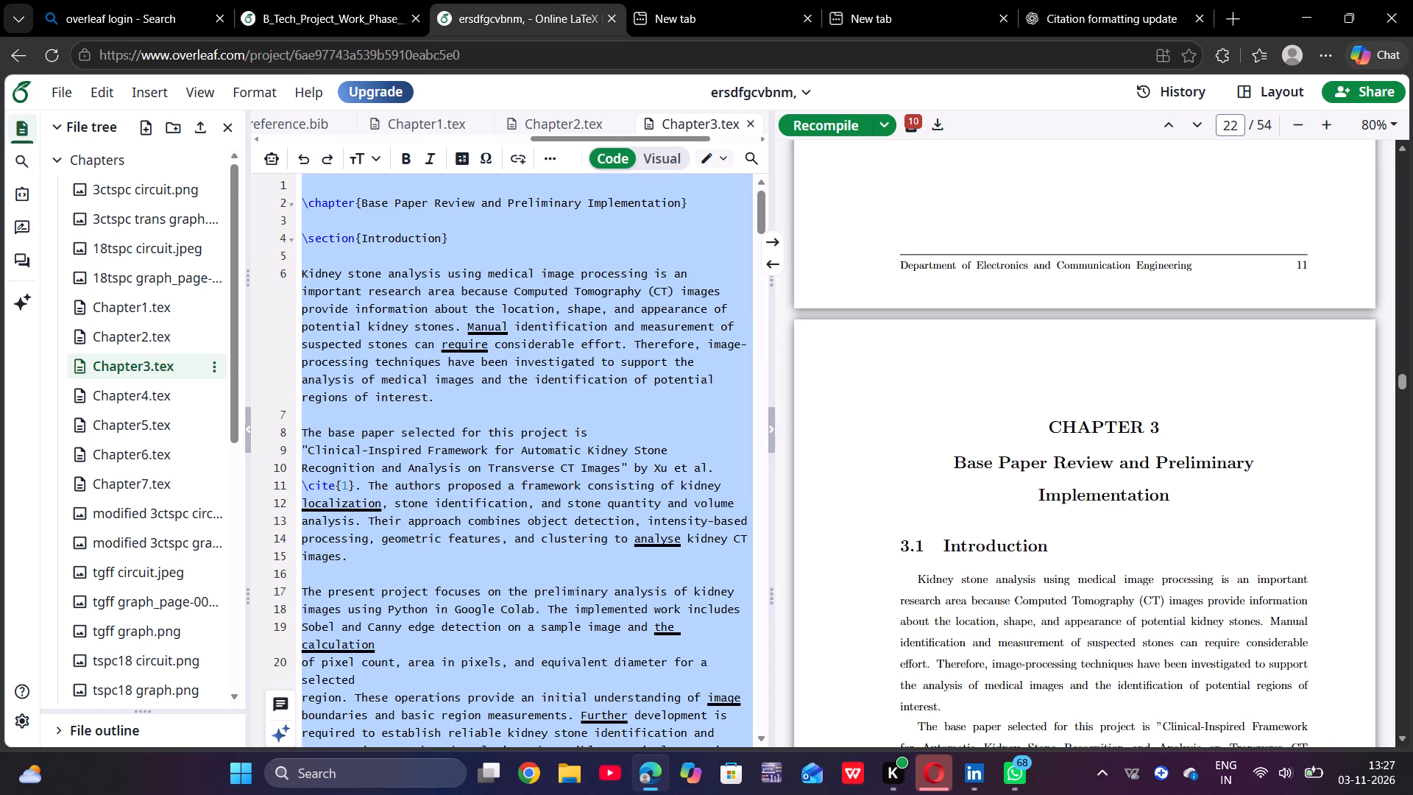
key(Delete)
key(ctrl+v)
key(BackSpace)
key(BackSpace)
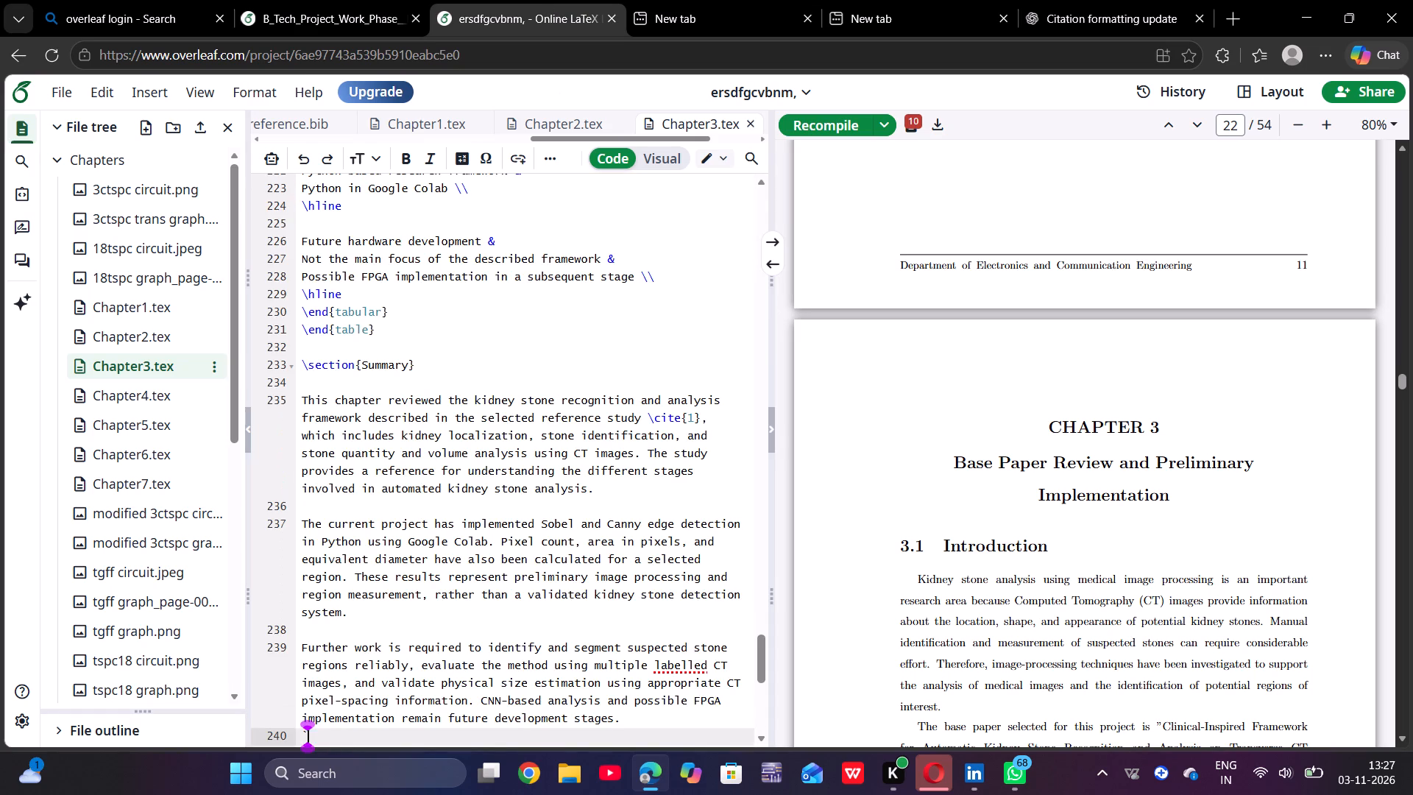
key(BackSpace)
Delete the stray "```latex" text from the first line of Chapter3.tex, save and recompile the report.
scroll(604, 237, up, 16)
scroll(604, 237, up, 9)
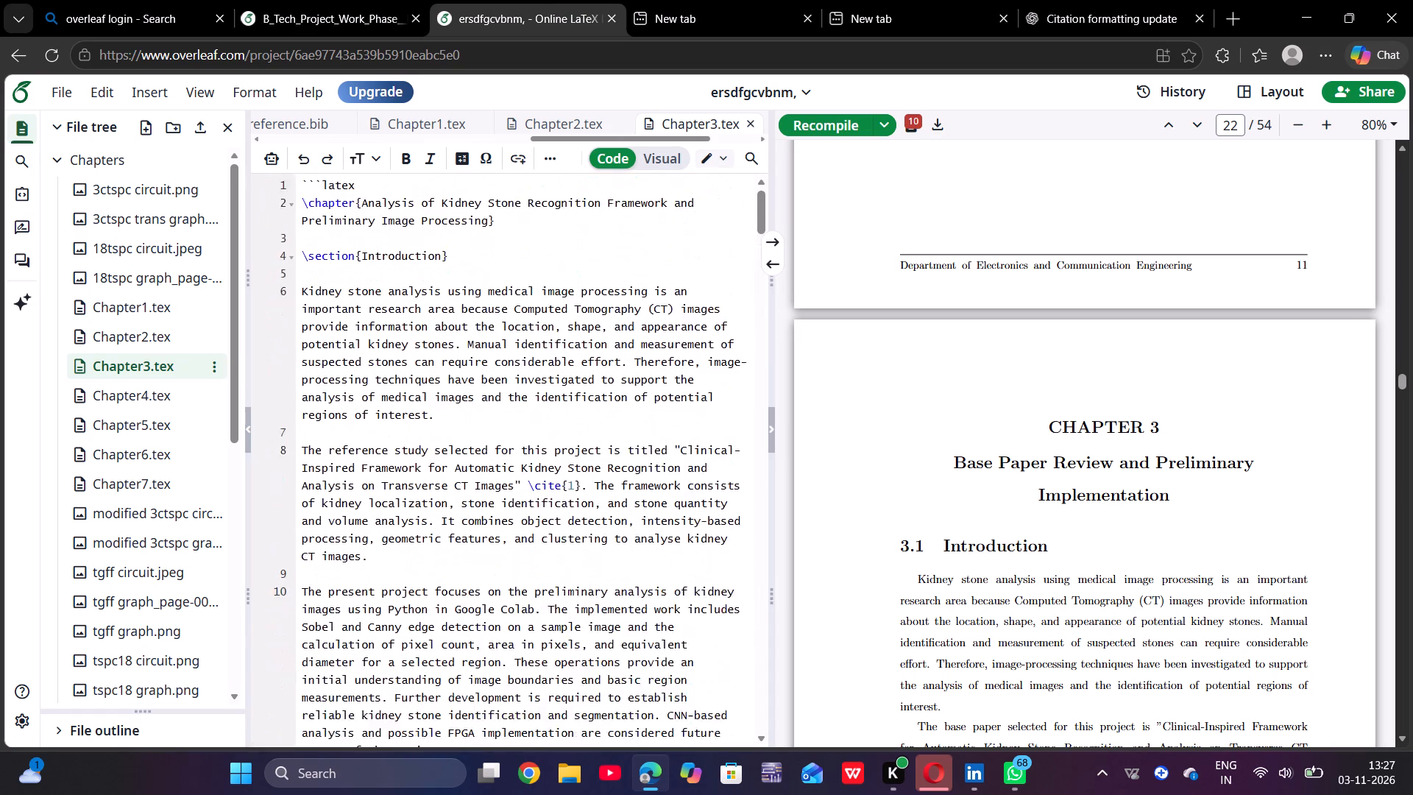
drag(369, 186, 282, 191)
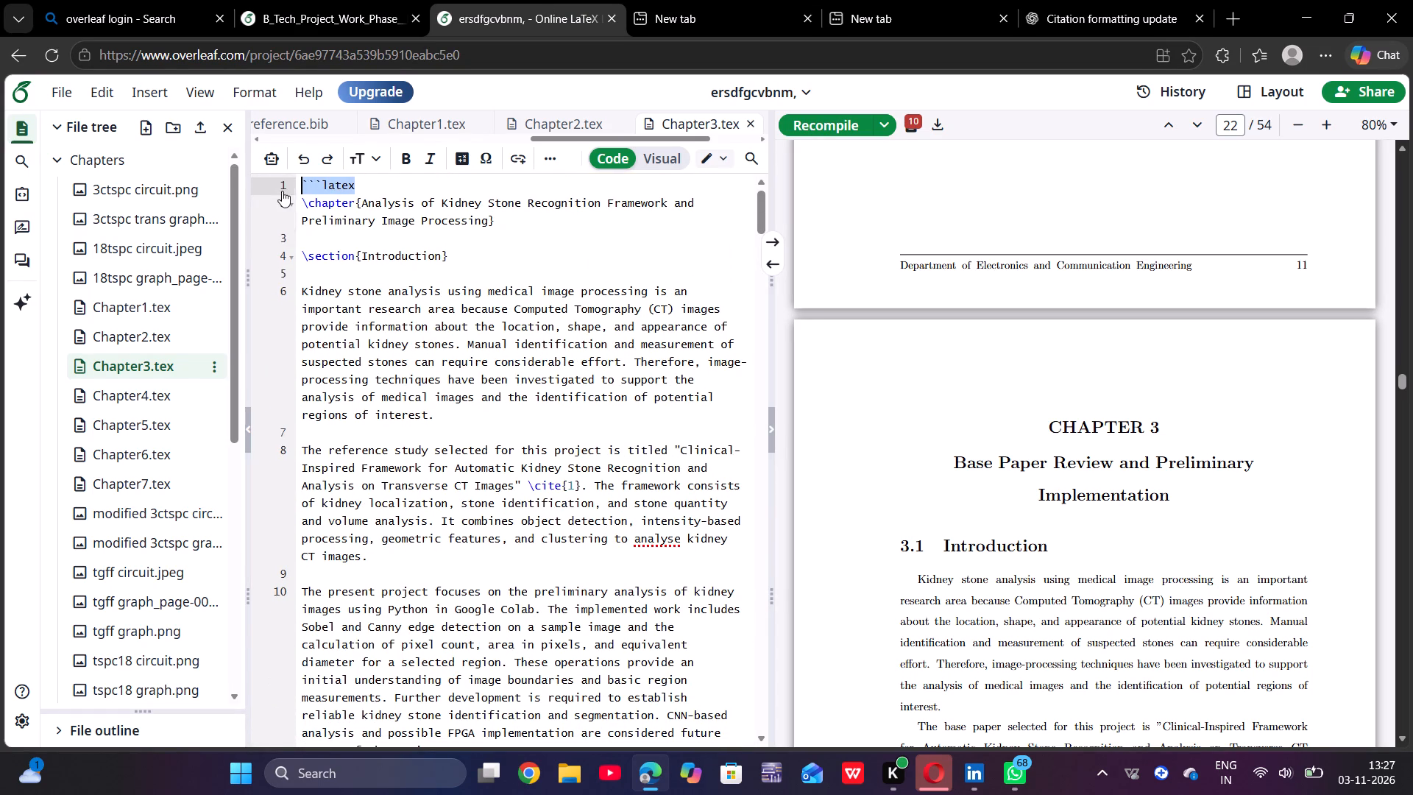
key(Delete)
key(ctrl+s)
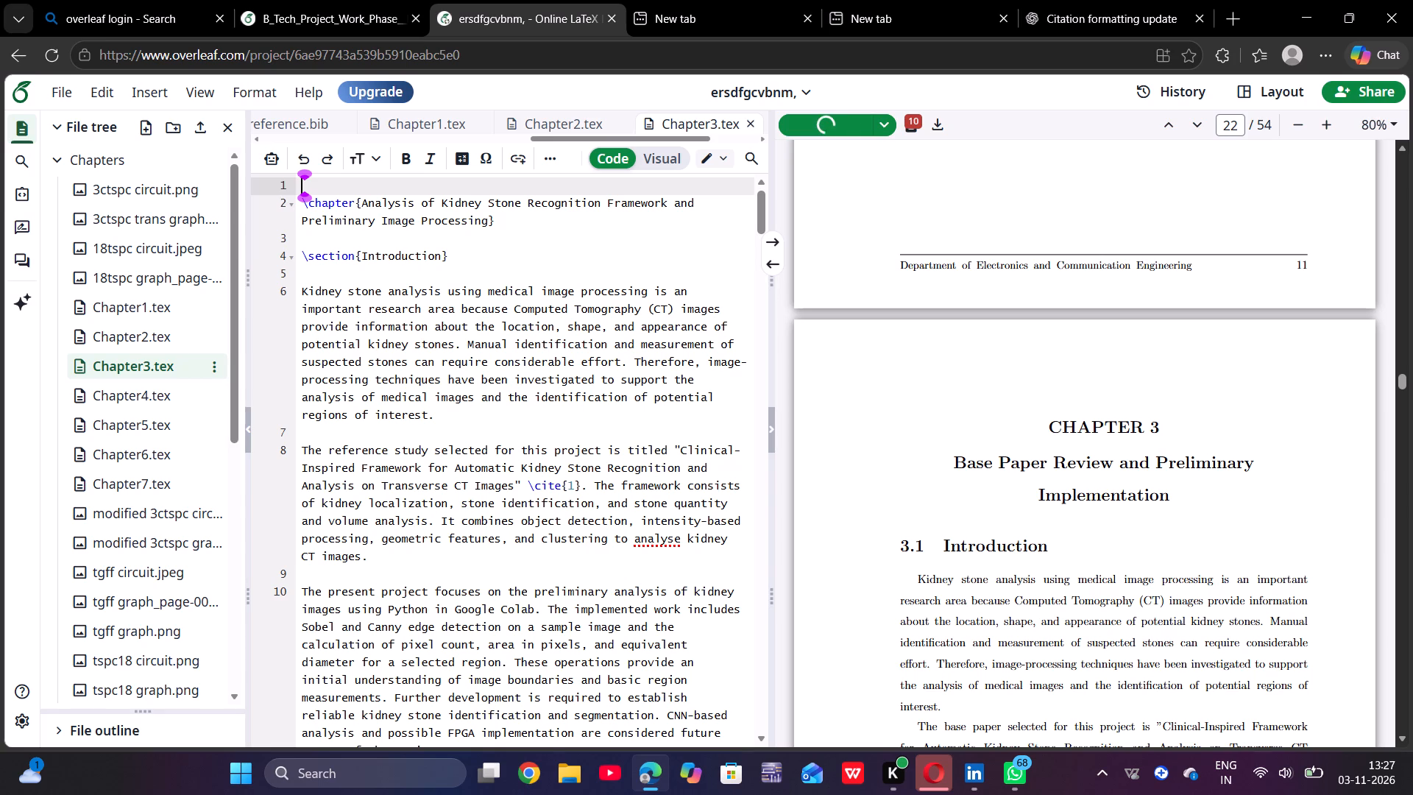
Review the recompiled Chapter 3 in the PDF preview, from its title and introduction through Figure 3.1 and Table 3.1 to the Summary.
scroll(1011, 562, down, 2)
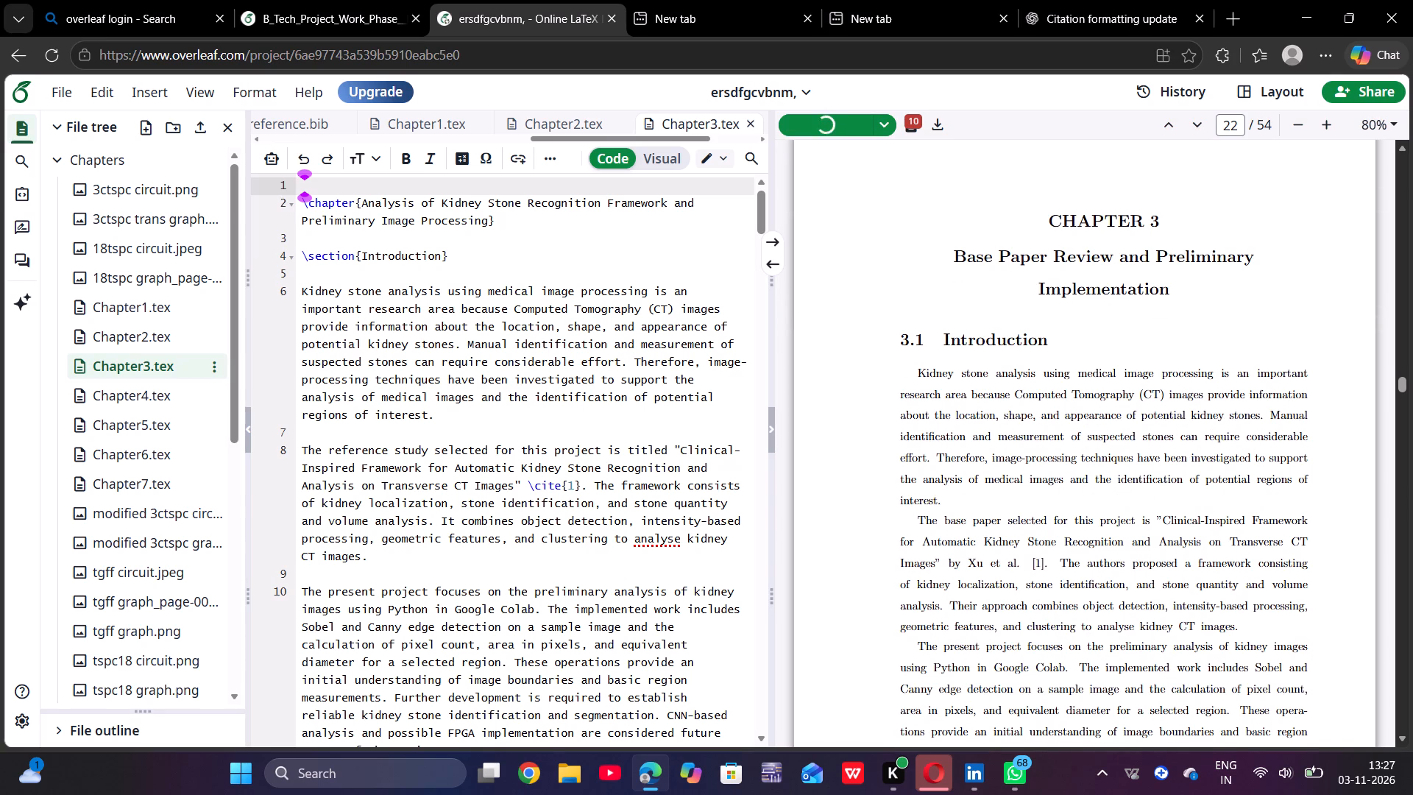
scroll(1011, 562, down, 1)
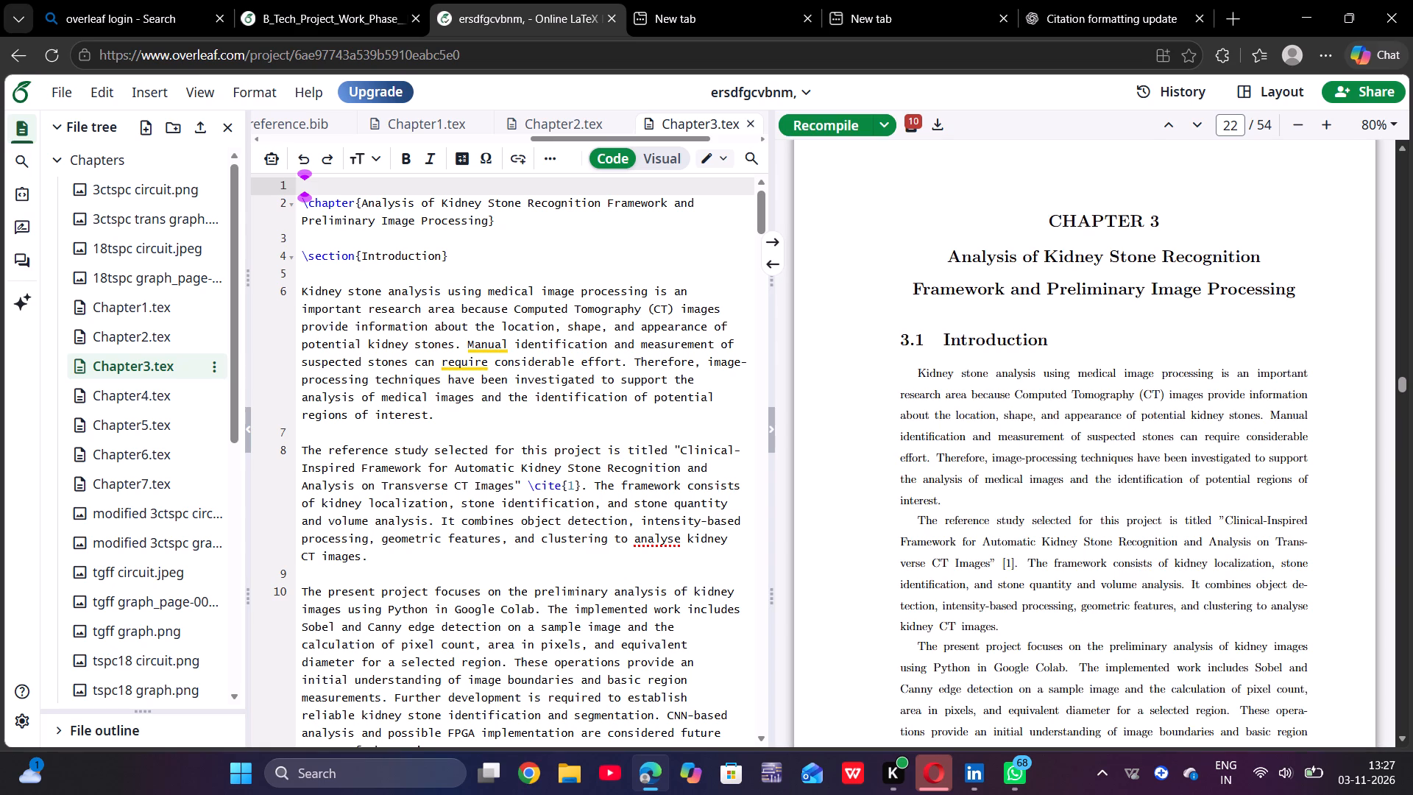
scroll(1127, 551, down, 2)
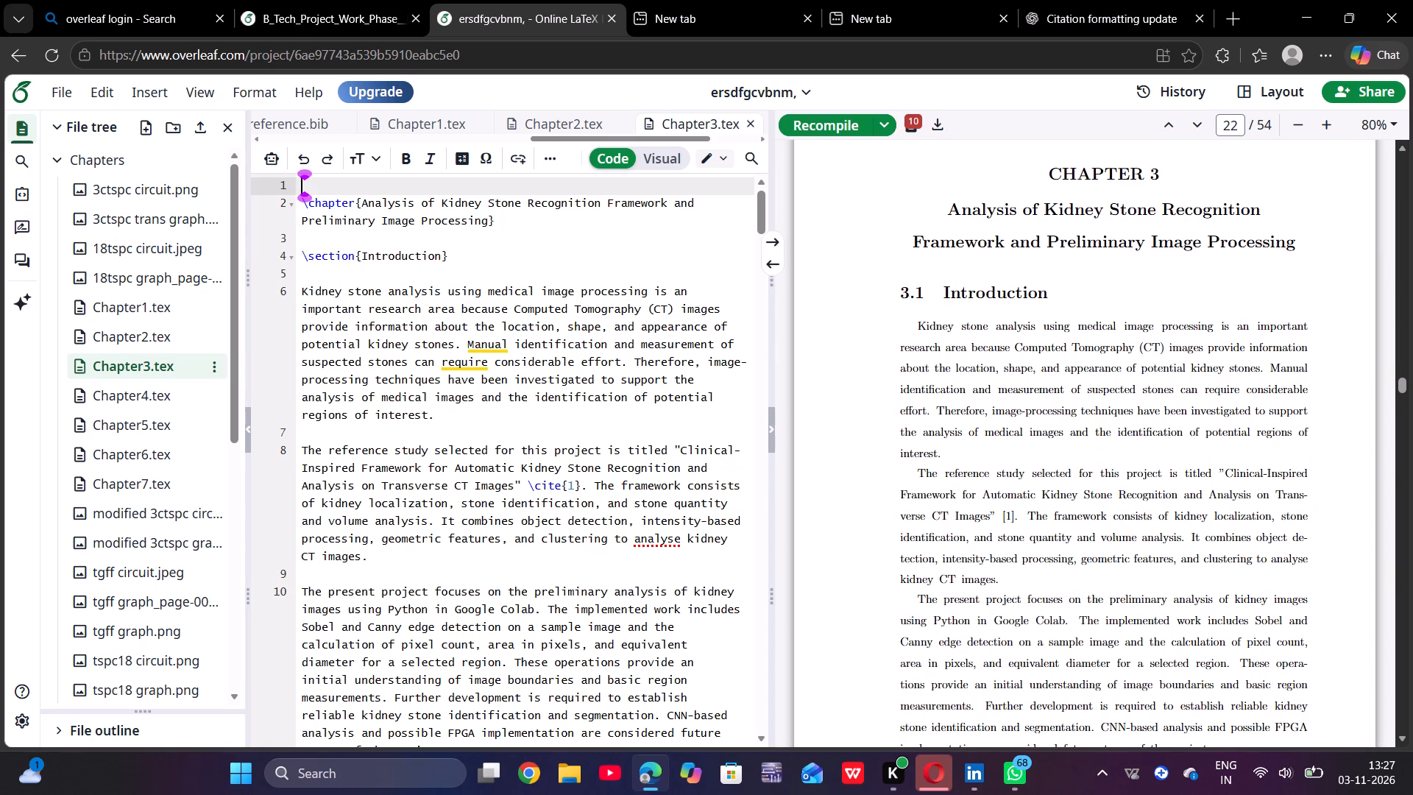
scroll(1127, 551, down, 3)
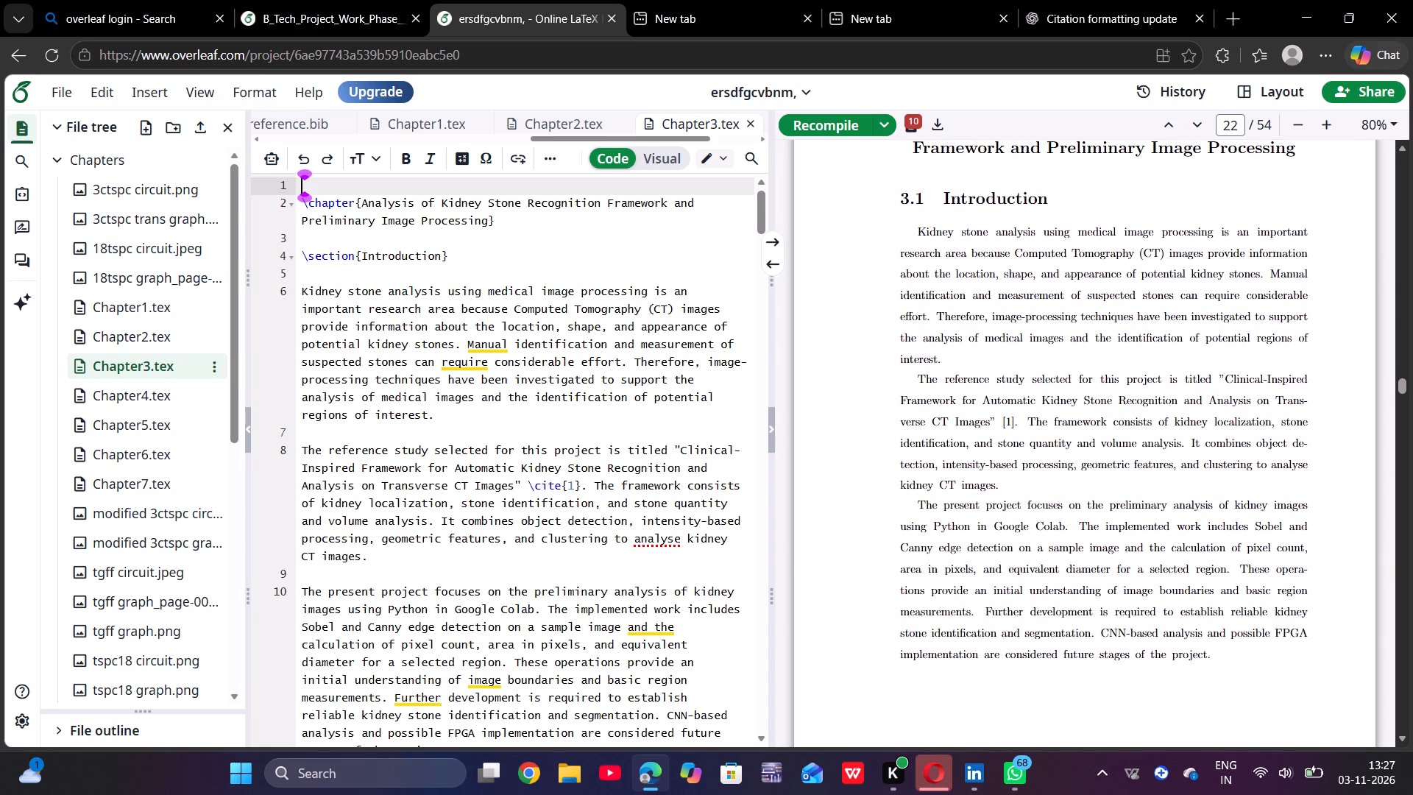
scroll(1127, 551, down, 4)
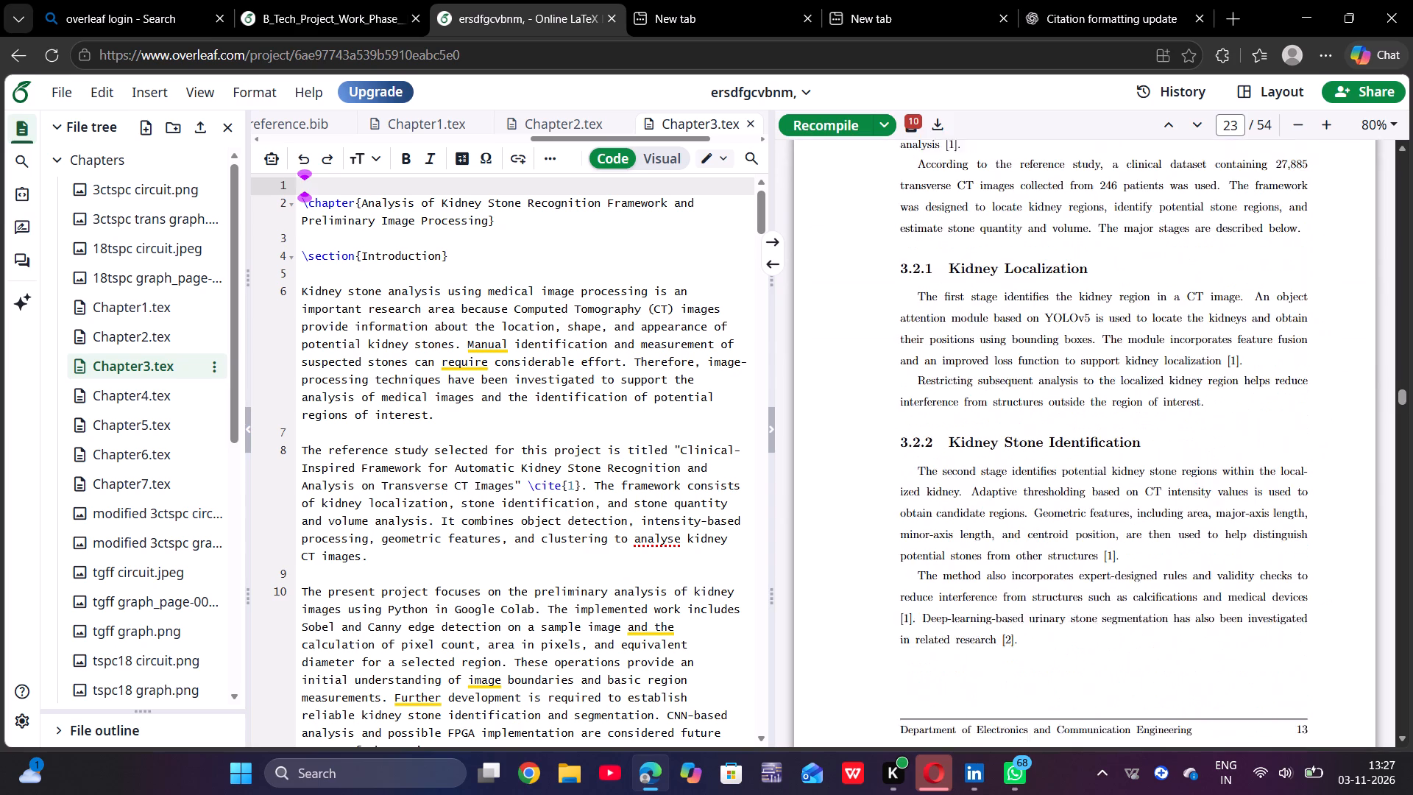
scroll(1127, 551, down, 3)
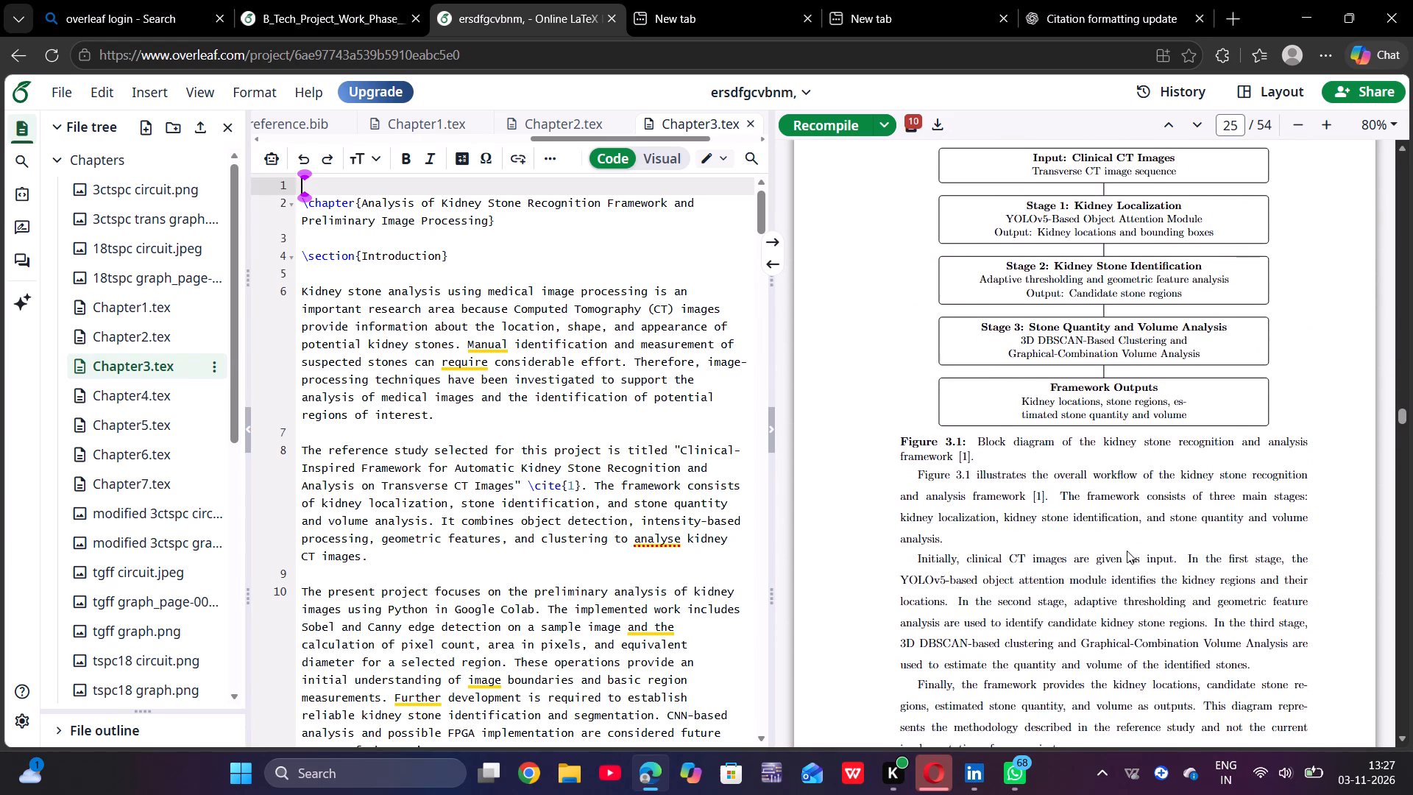
scroll(1127, 551, down, 3)
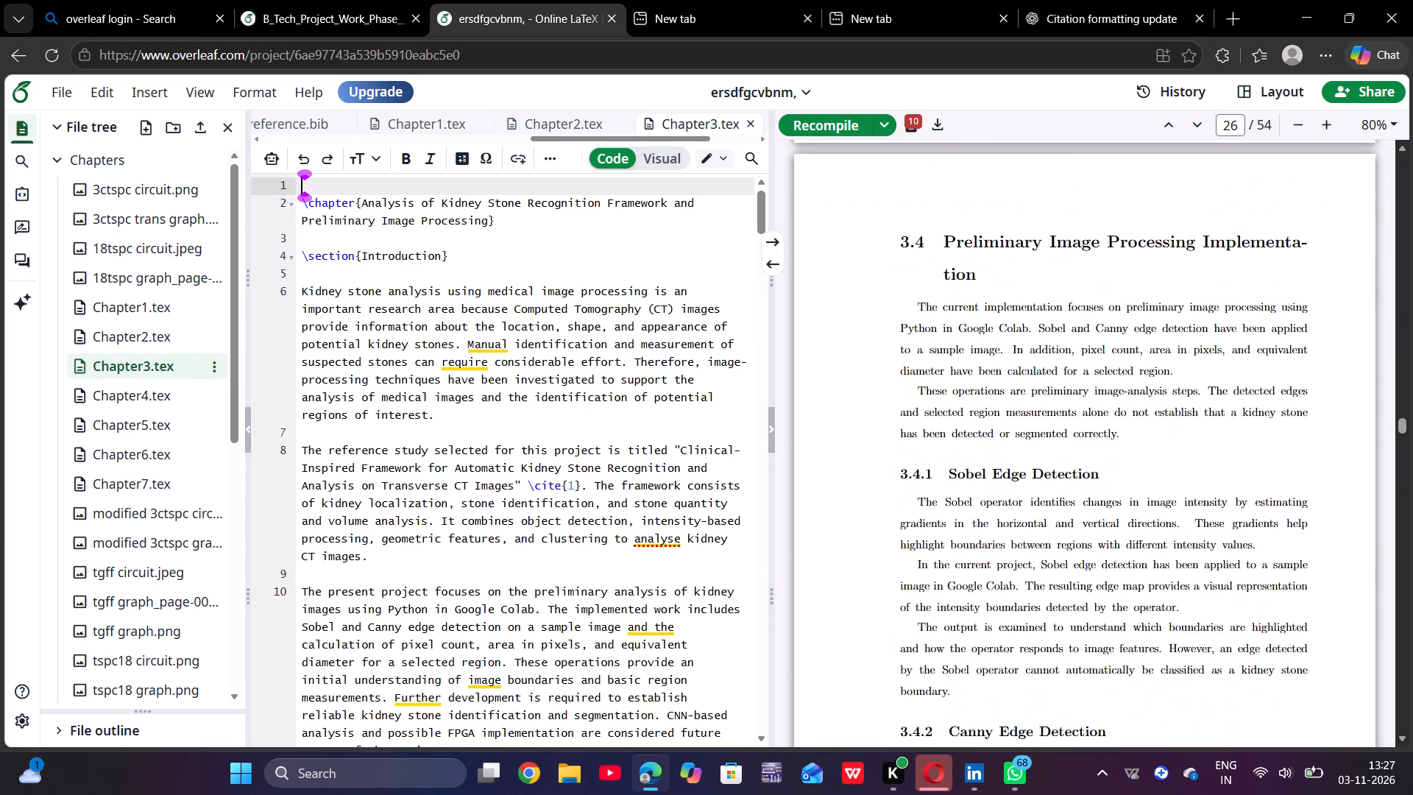
scroll(1127, 551, down, 2)
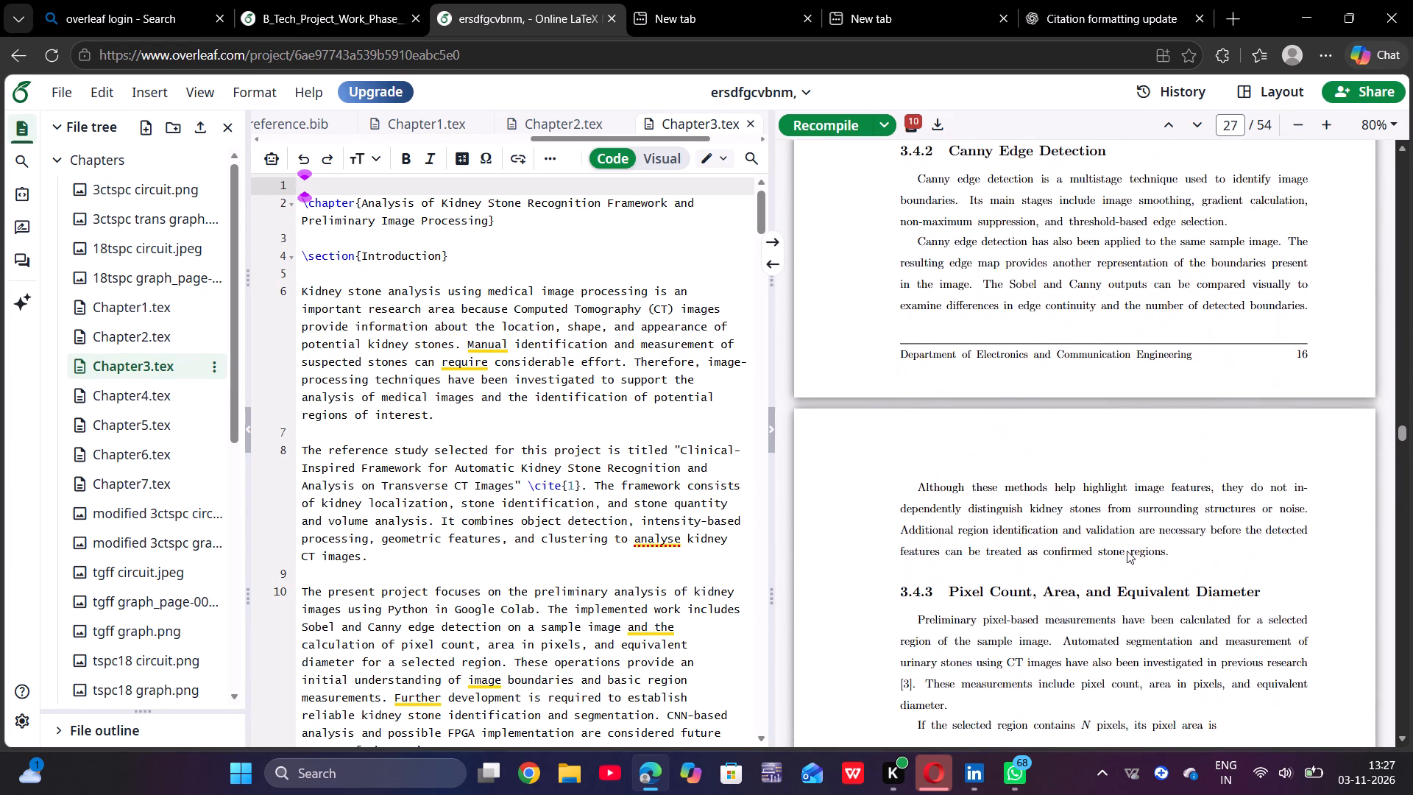
scroll(1127, 551, down, 3)
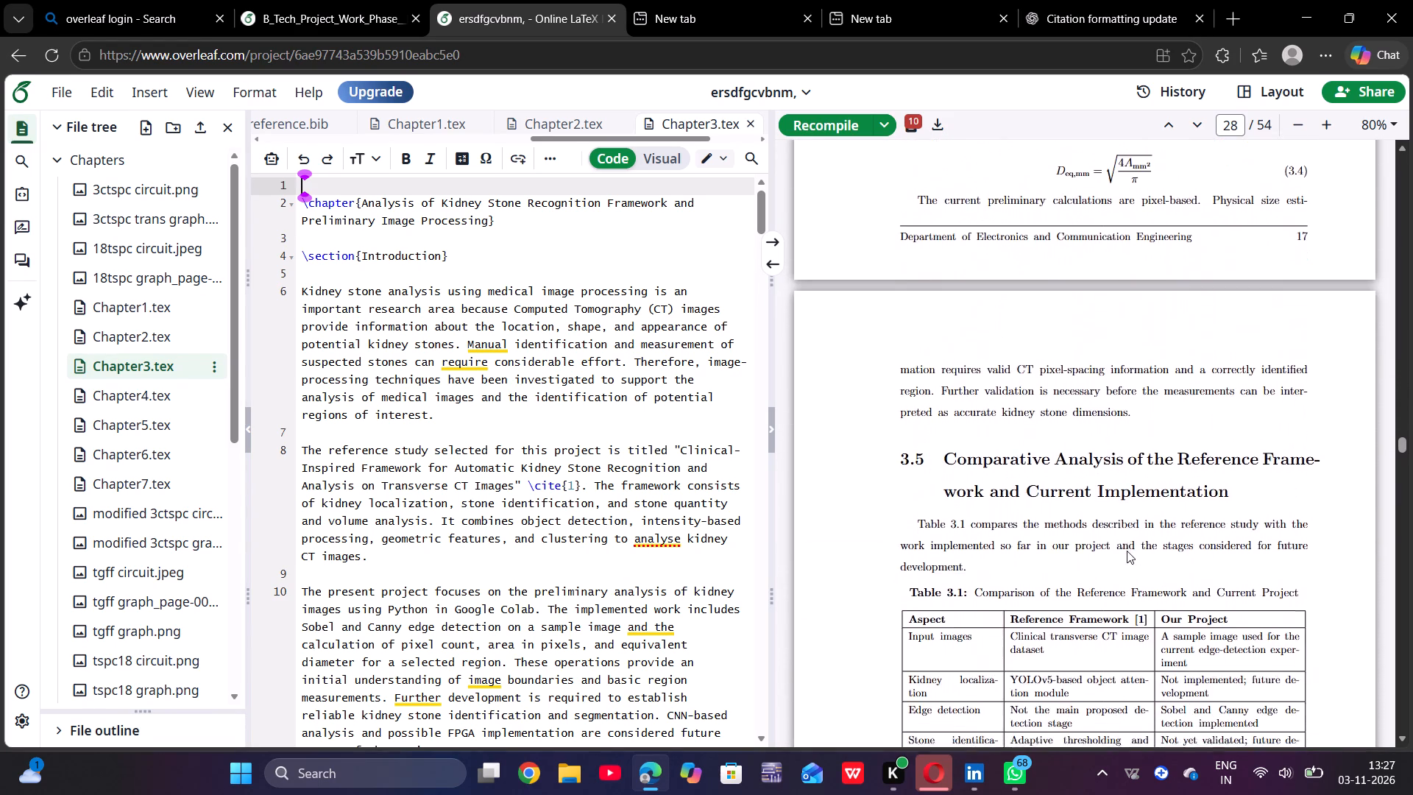
scroll(1127, 551, down, 1)
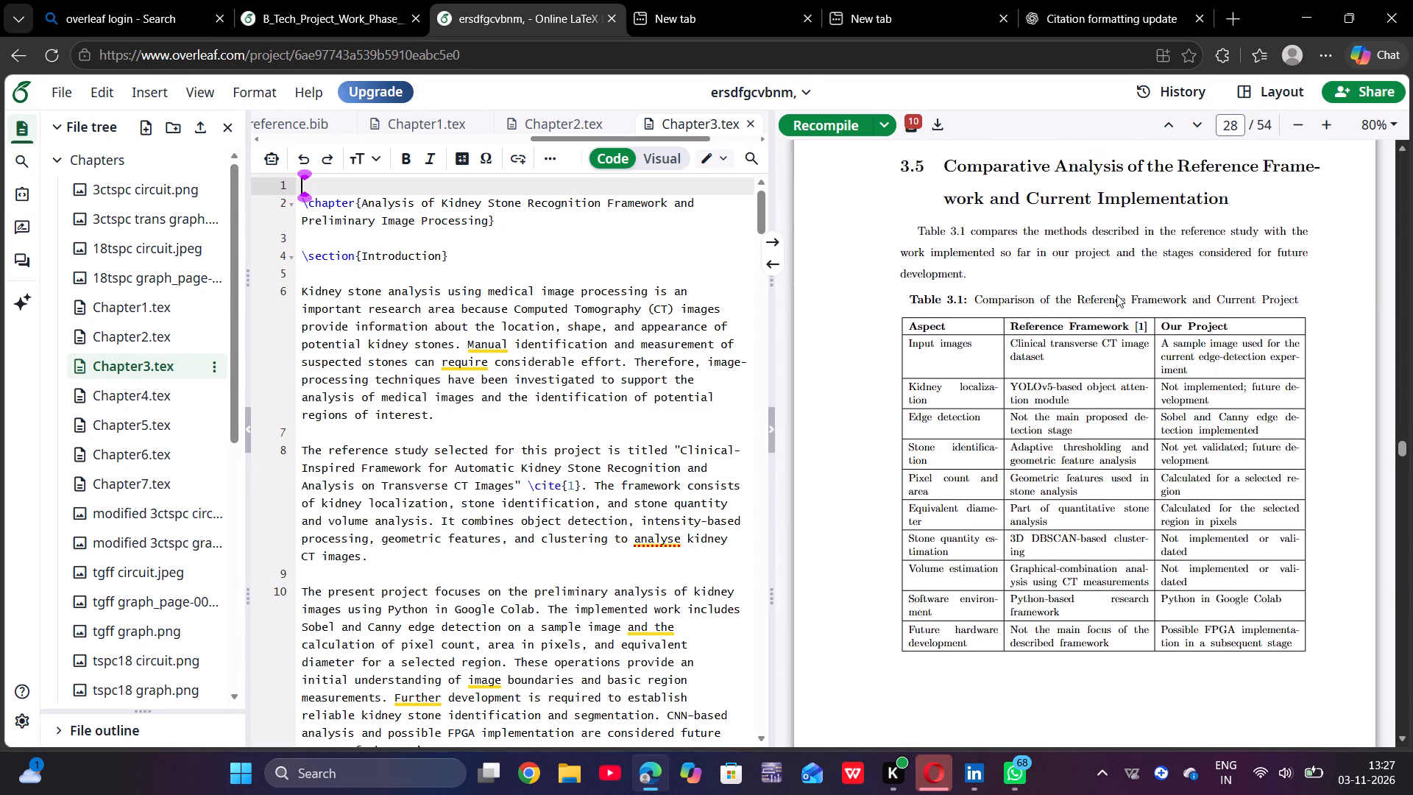
scroll(1116, 294, down, 3)
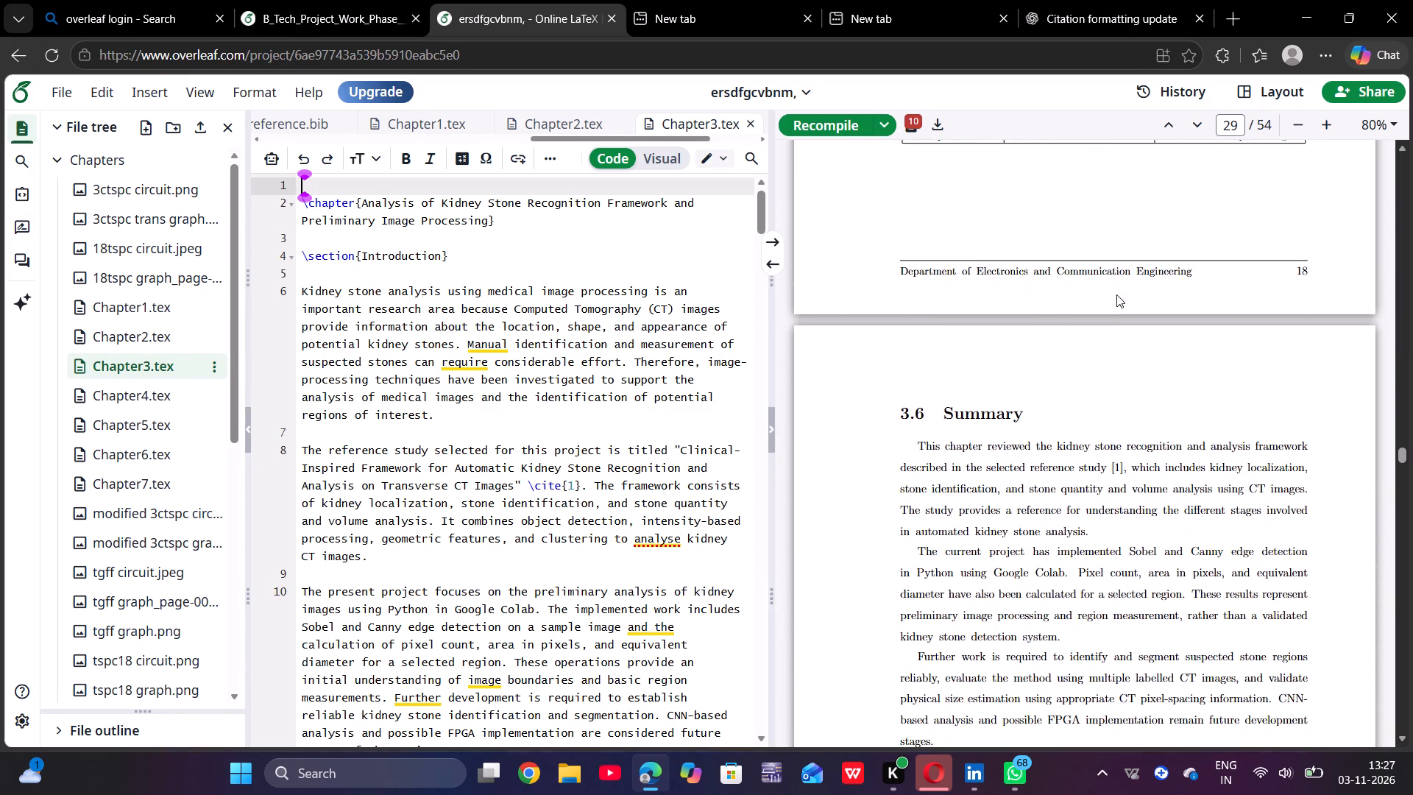
scroll(1116, 294, down, 6)
scroll(1066, 375, up, 3)
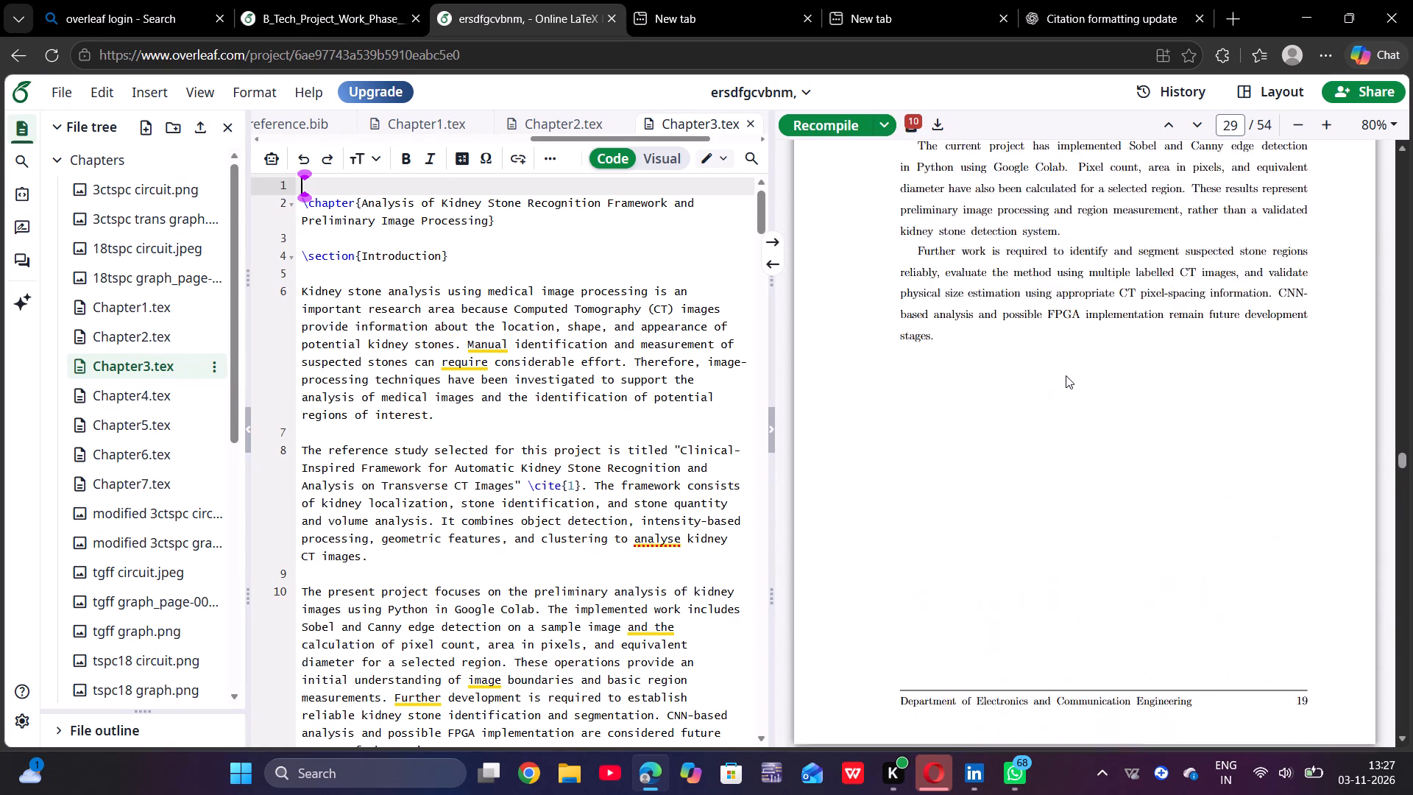
scroll(1066, 375, up, 5)
scroll(1066, 375, down, 2)
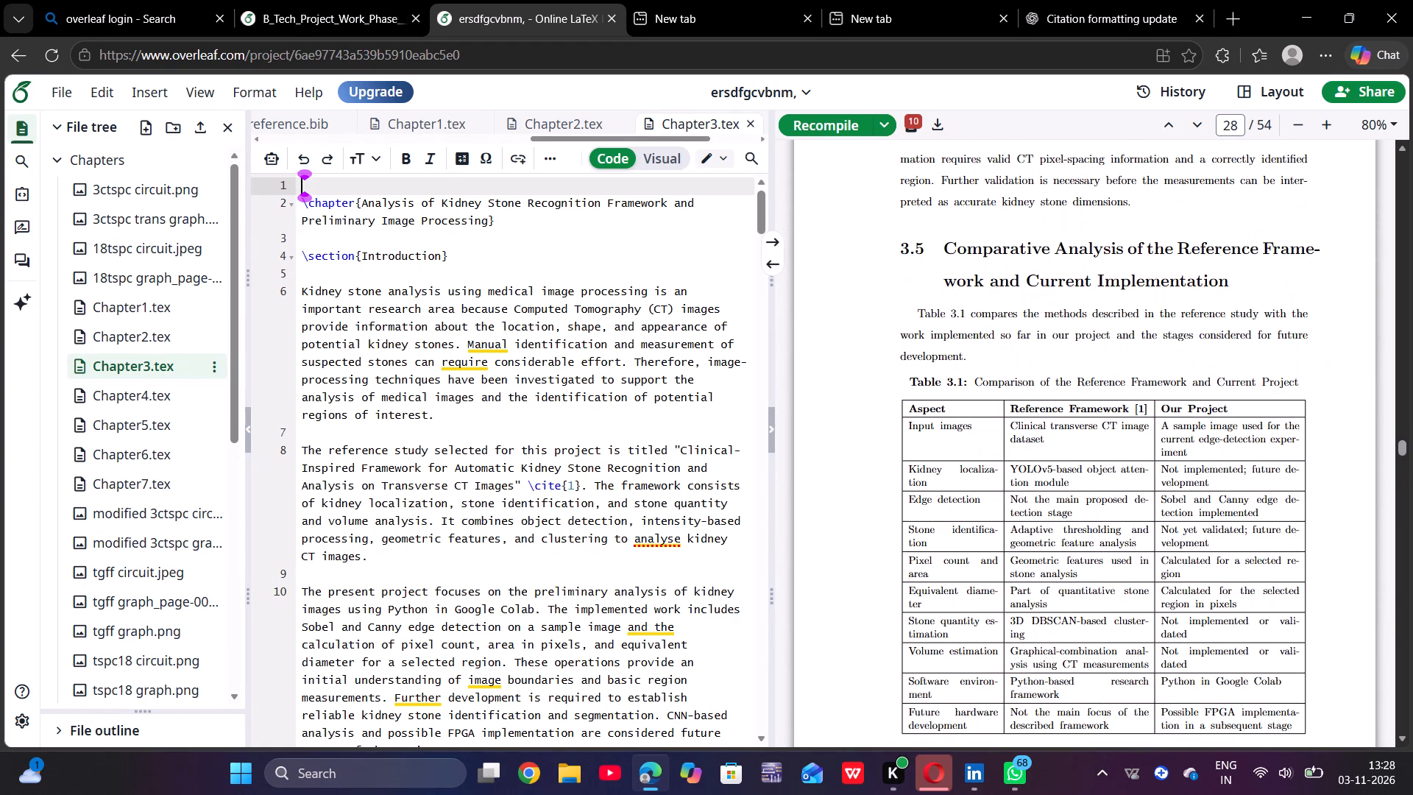
Follow the [1] citation in Table 3.1's header to the reference list, and return through the report to Chapter 3.
double_click(1141, 412)
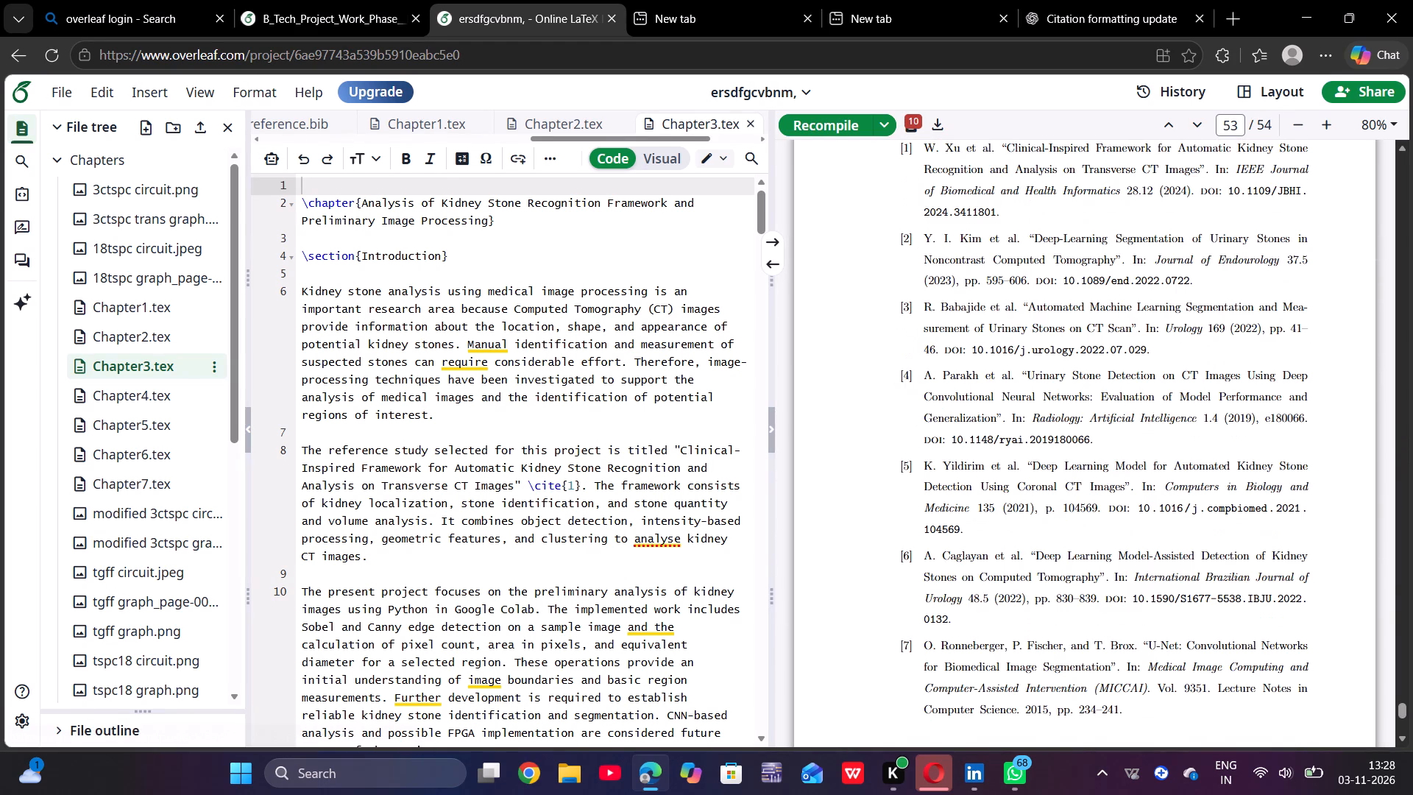
scroll(1141, 412, up, 15)
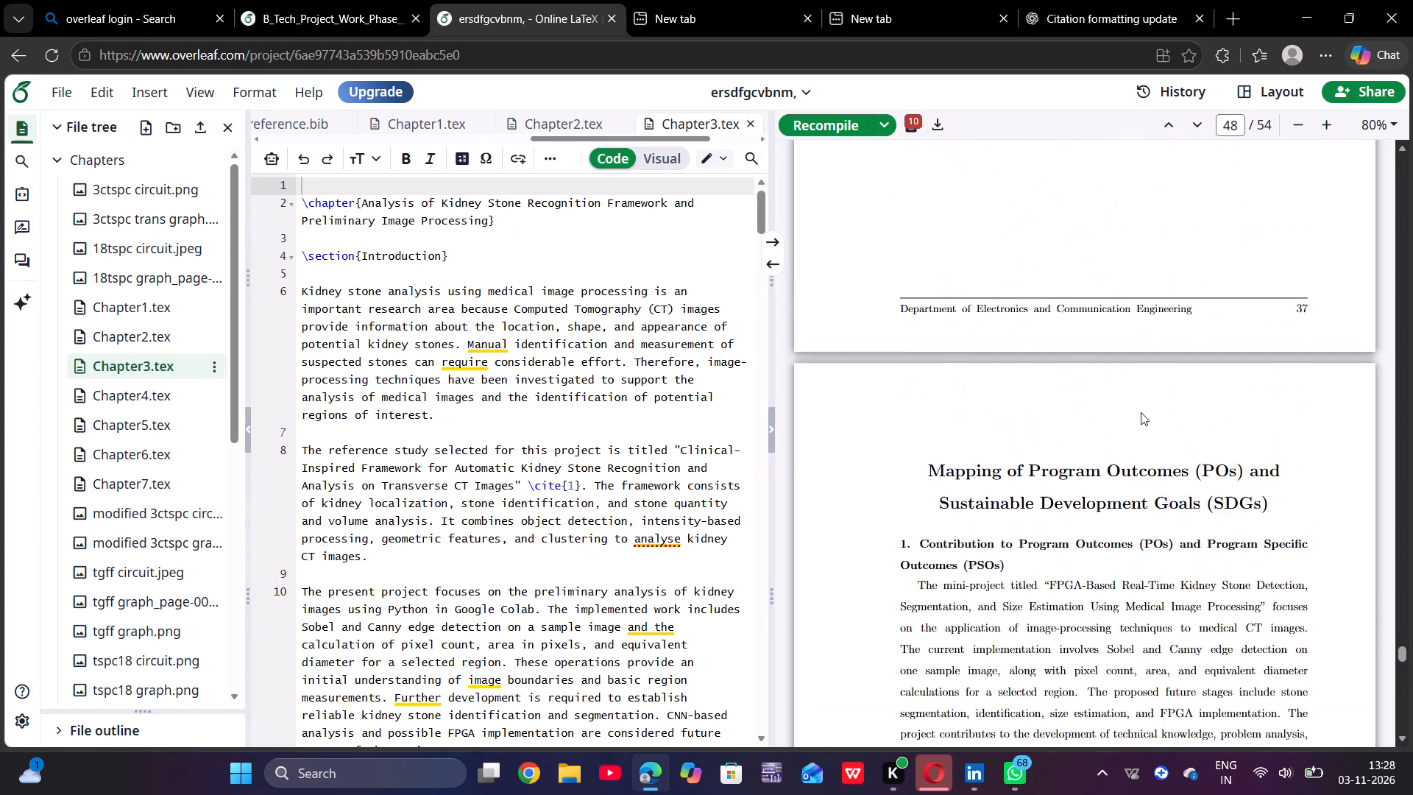
click(685, 405)
scroll(1122, 367, up, 7)
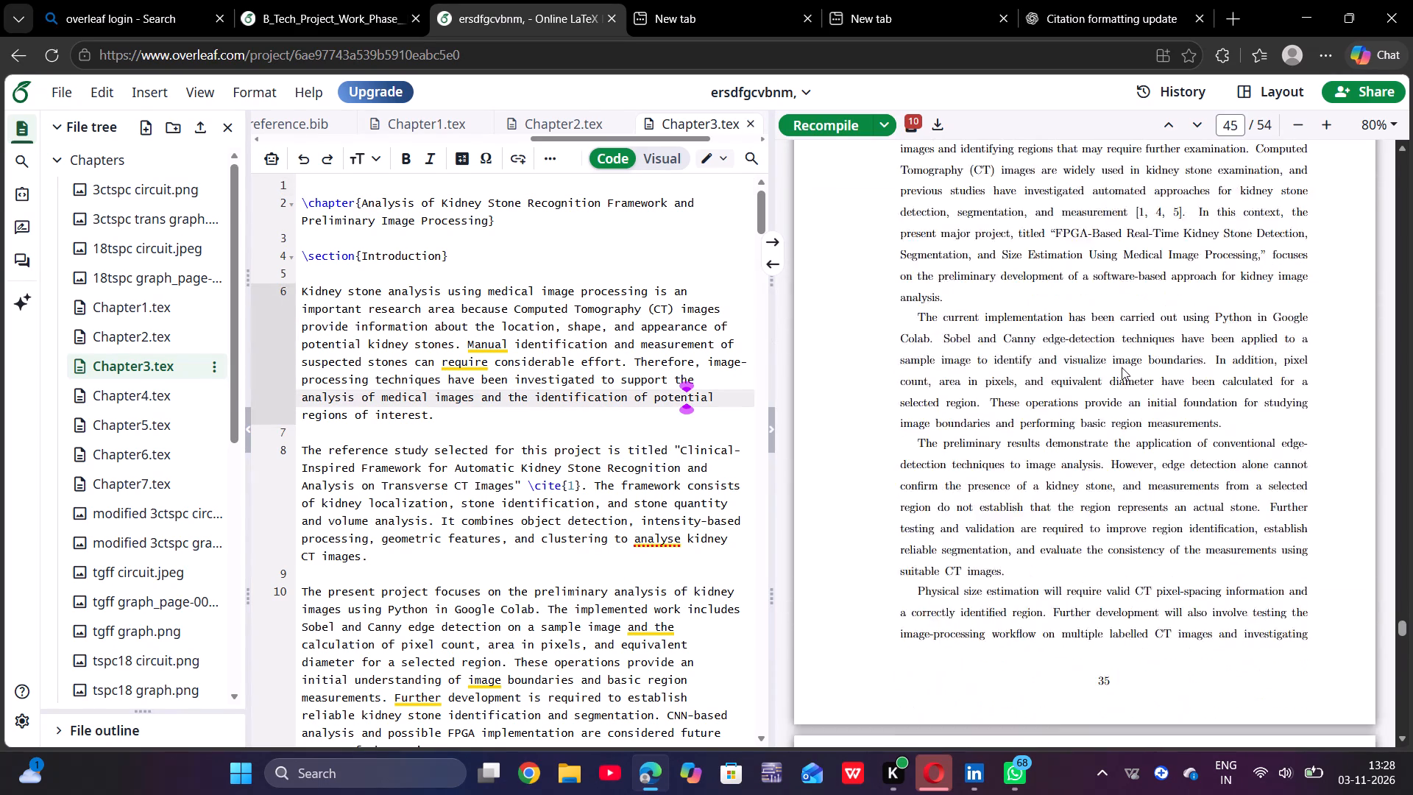
scroll(1122, 367, up, 19)
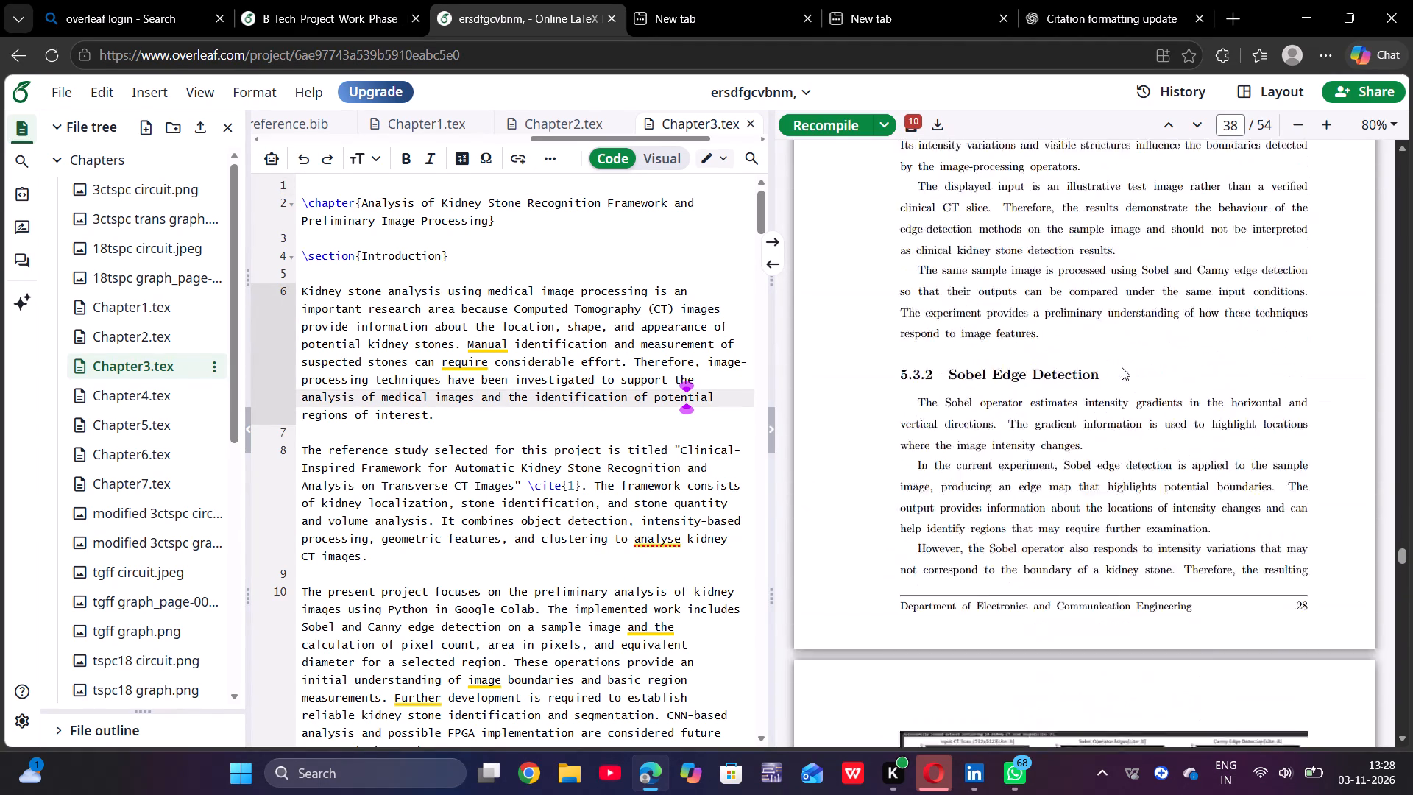
scroll(1122, 367, up, 8)
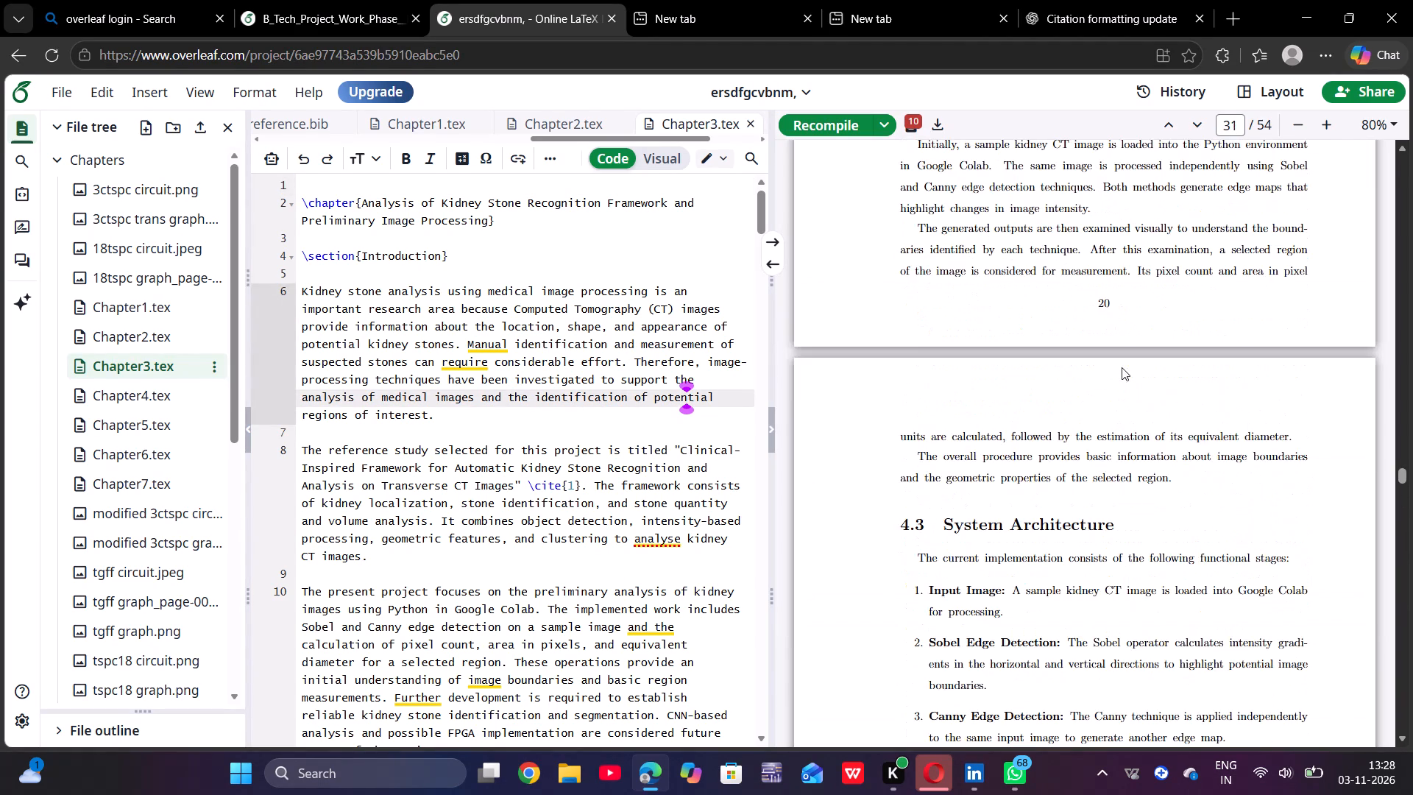
scroll(1122, 367, up, 5)
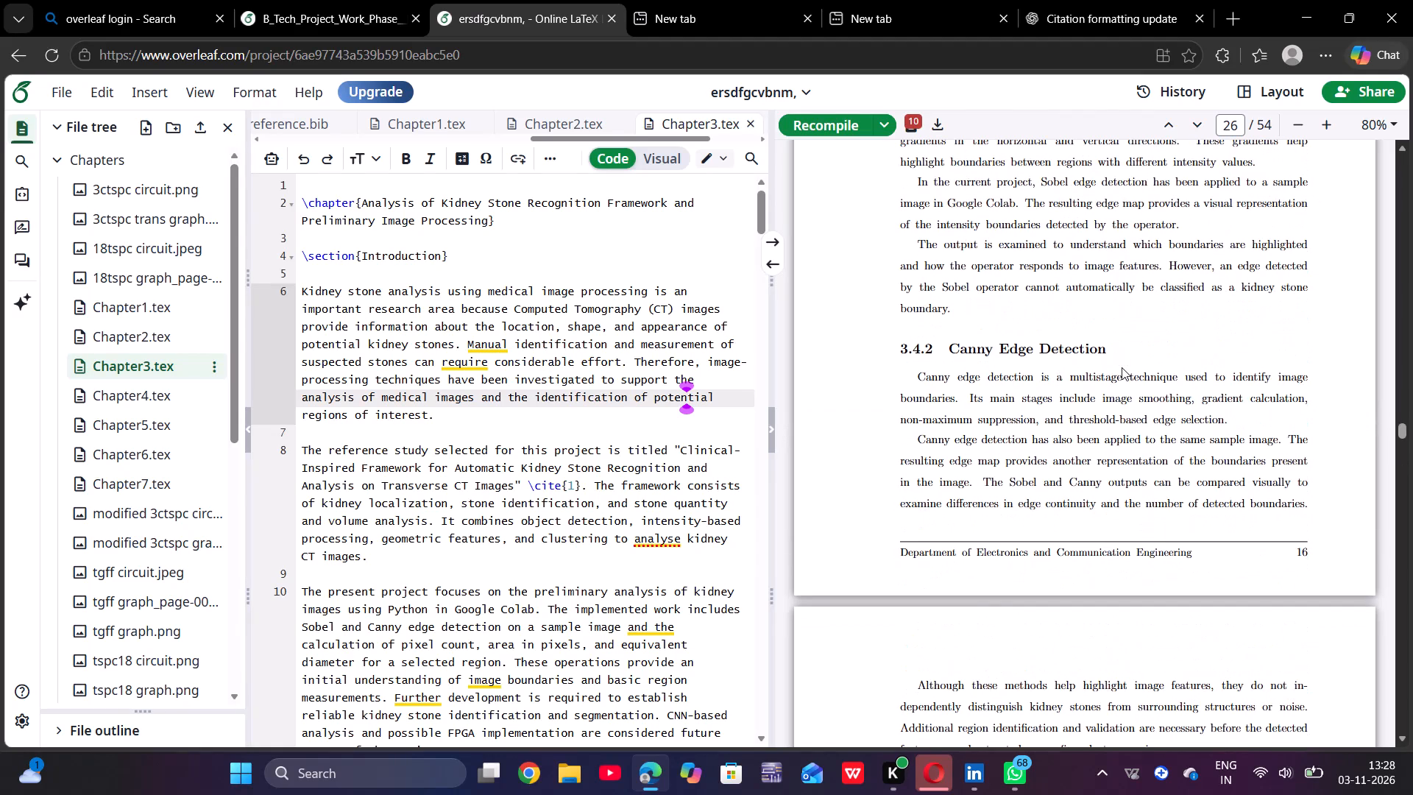
scroll(1061, 356, up, 1)
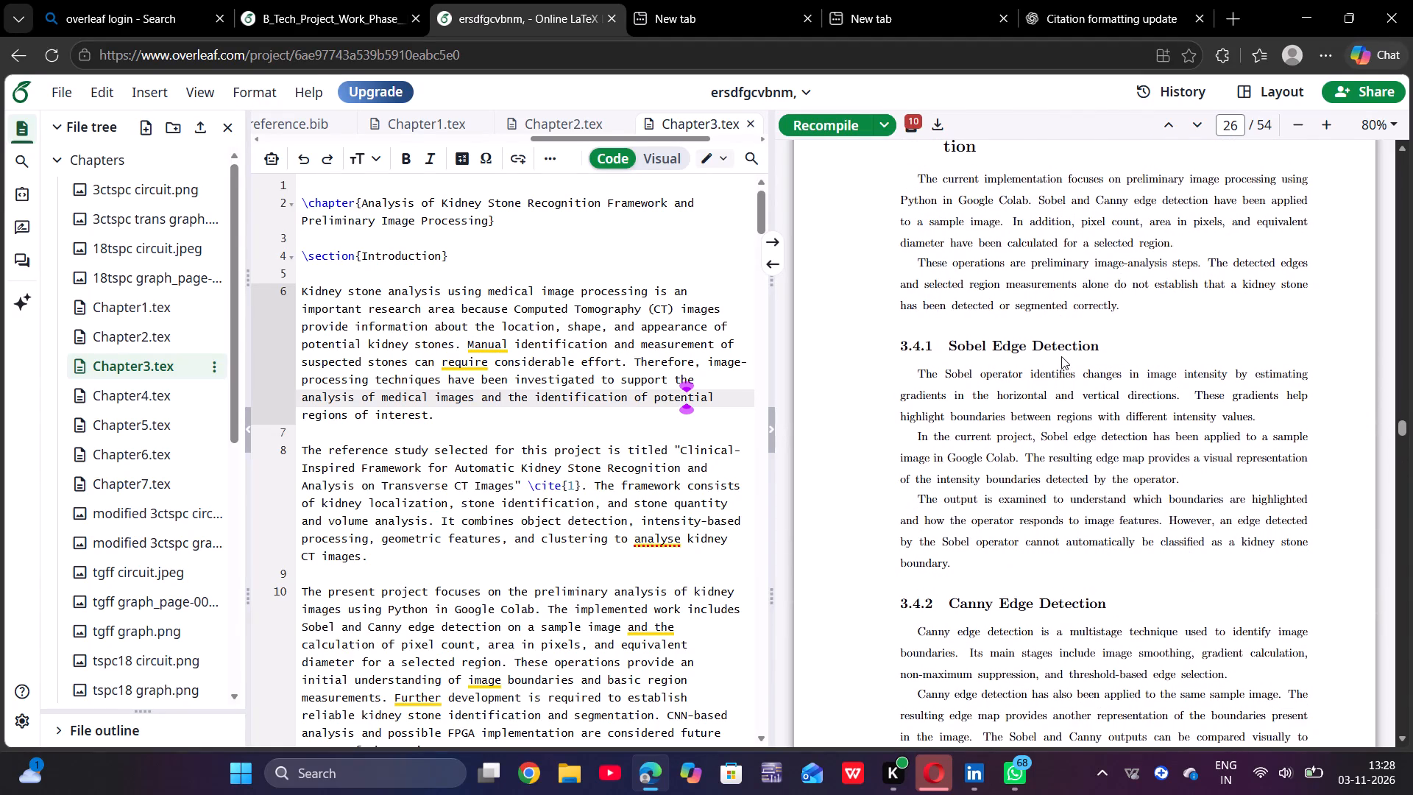
scroll(1061, 356, up, 1)
scroll(1061, 356, down, 7)
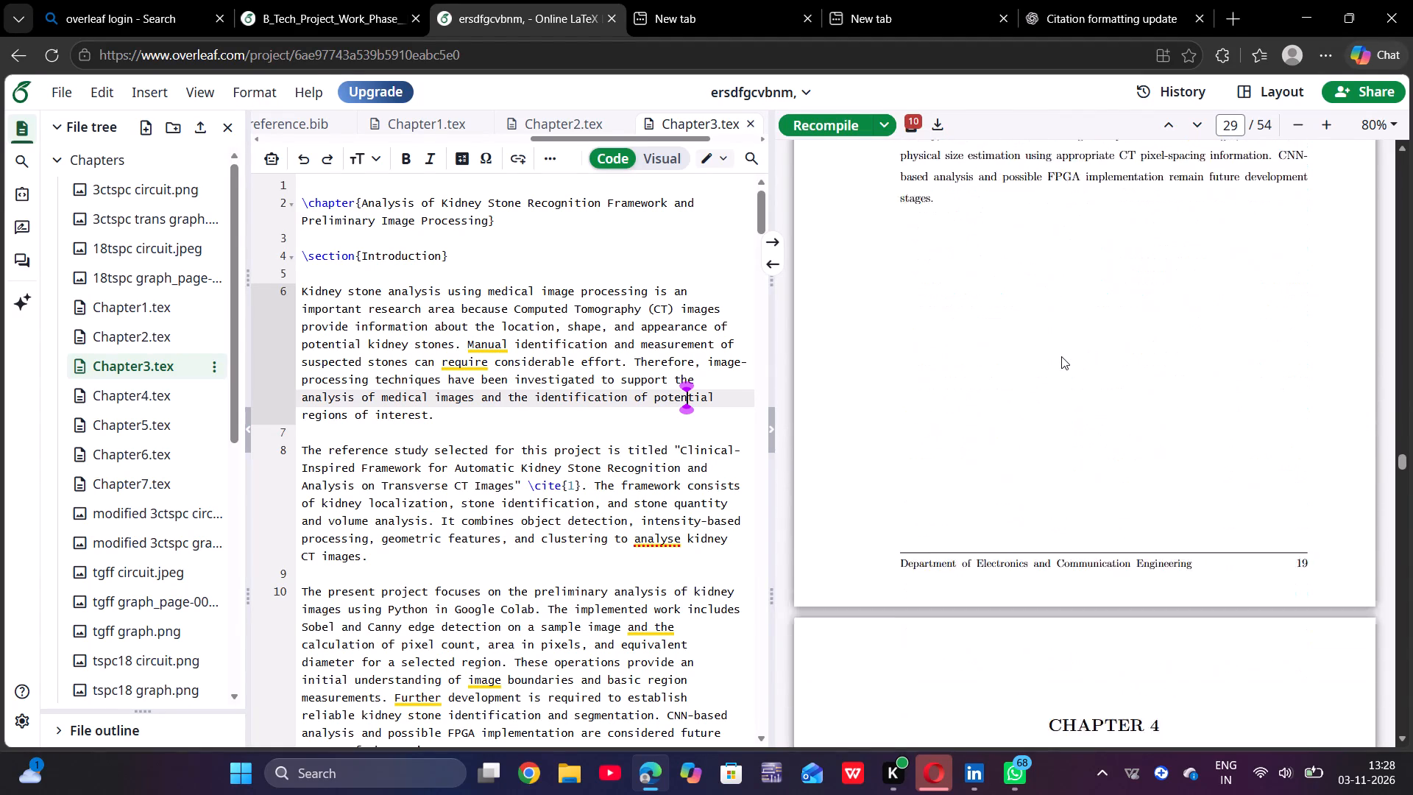
Locate the LaTeX source of Table 3.1's "Reference Framework" header cell from the PDF preview.
scroll(1061, 356, up, 2)
scroll(1010, 287, up, 1)
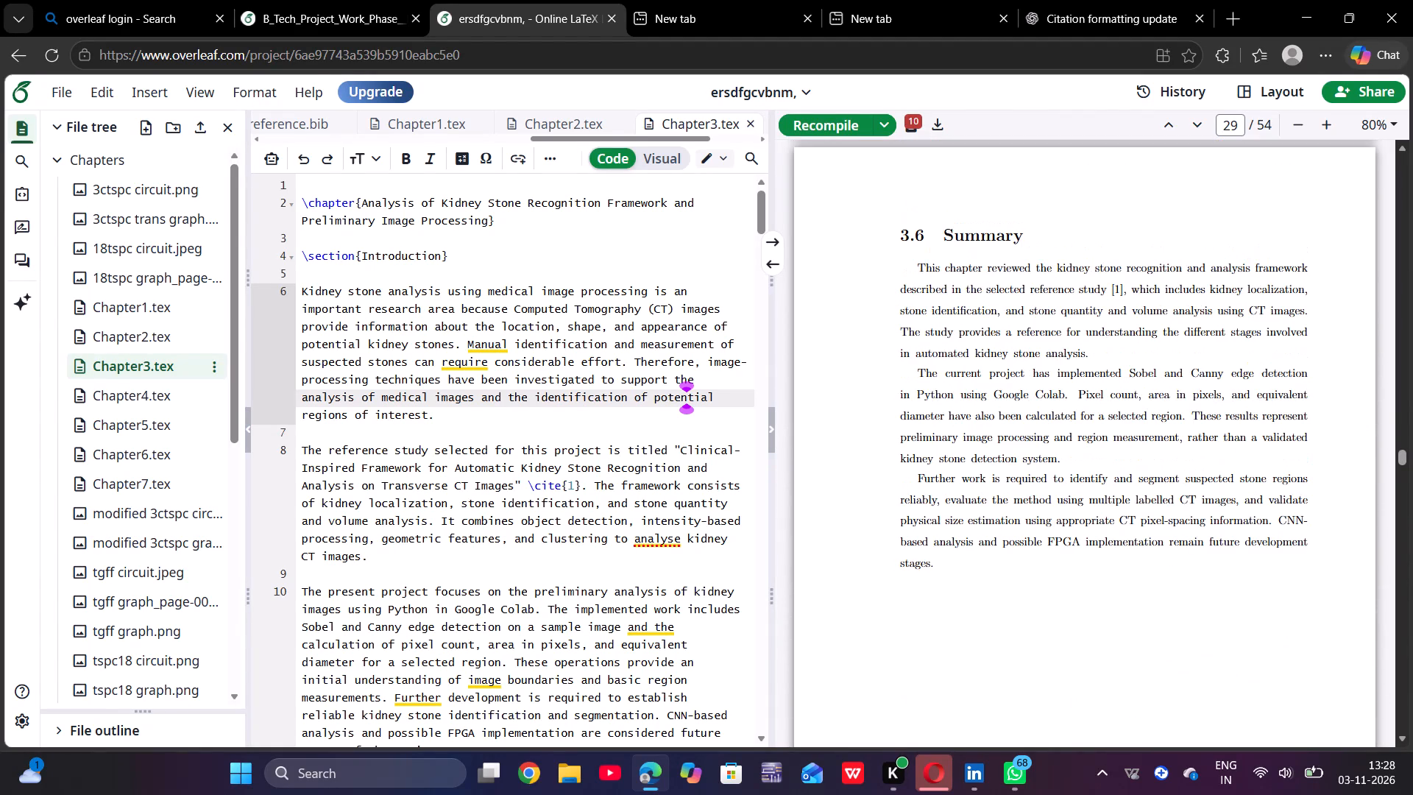
scroll(1000, 279, up, 6)
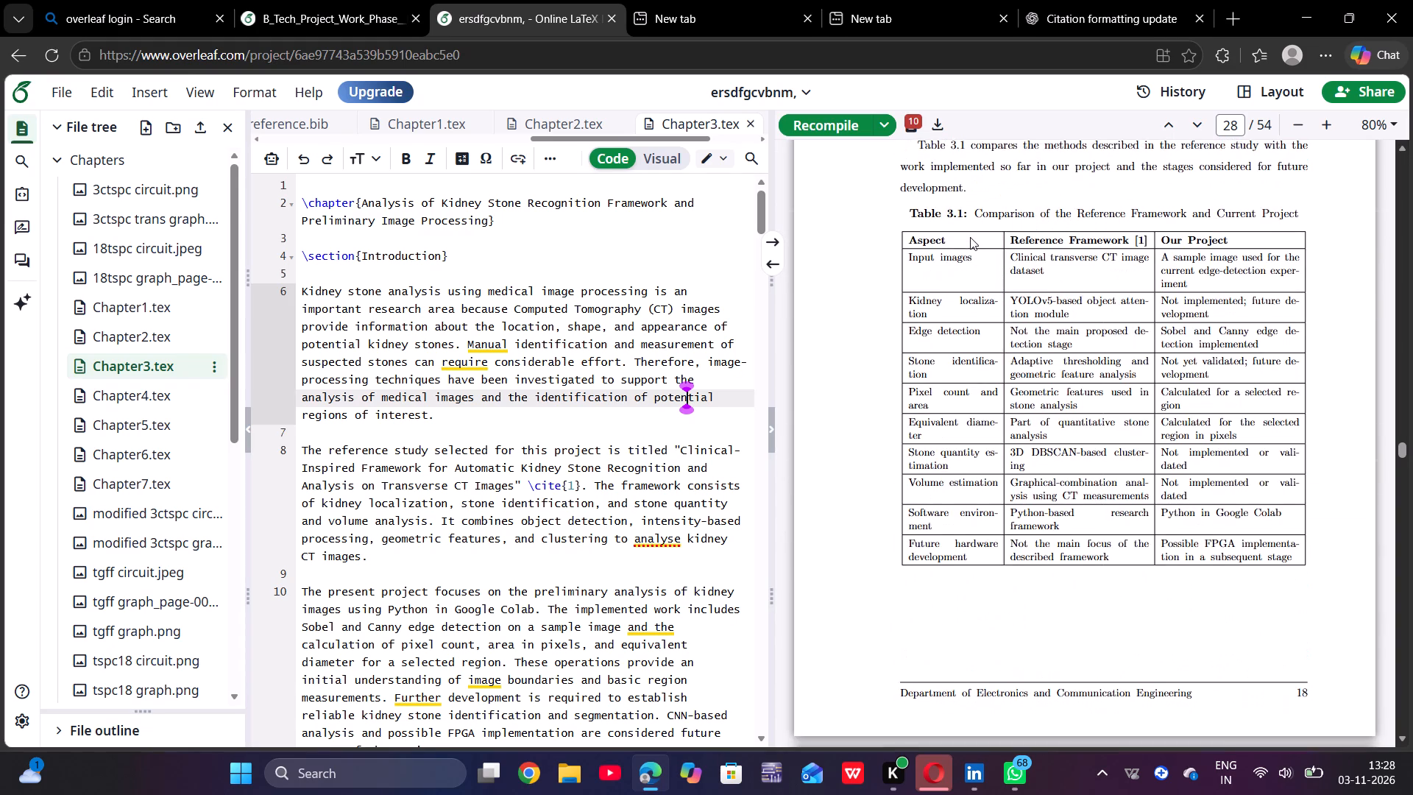
scroll(970, 237, up, 1)
scroll(1051, 190, up, 1)
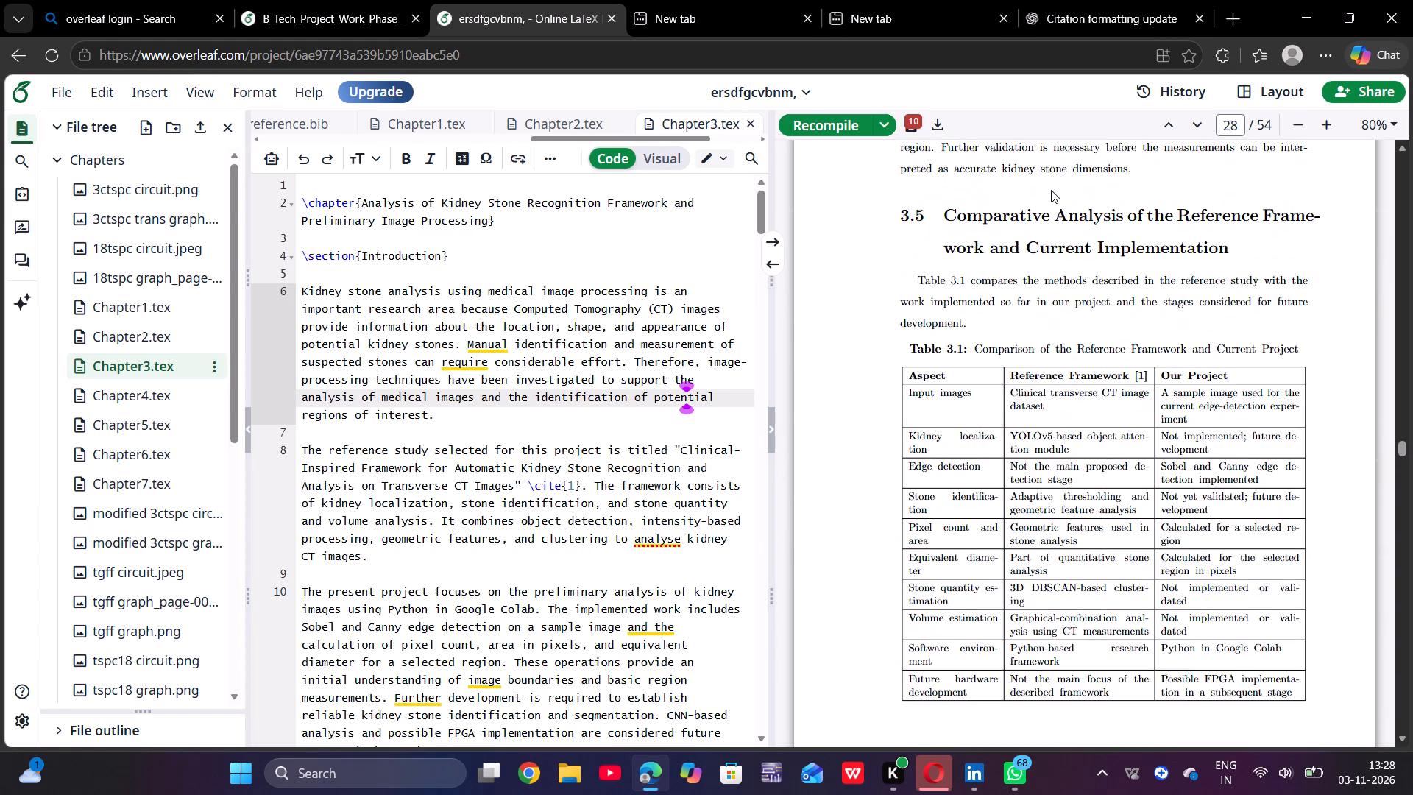
scroll(1051, 190, up, 1)
click(1075, 394)
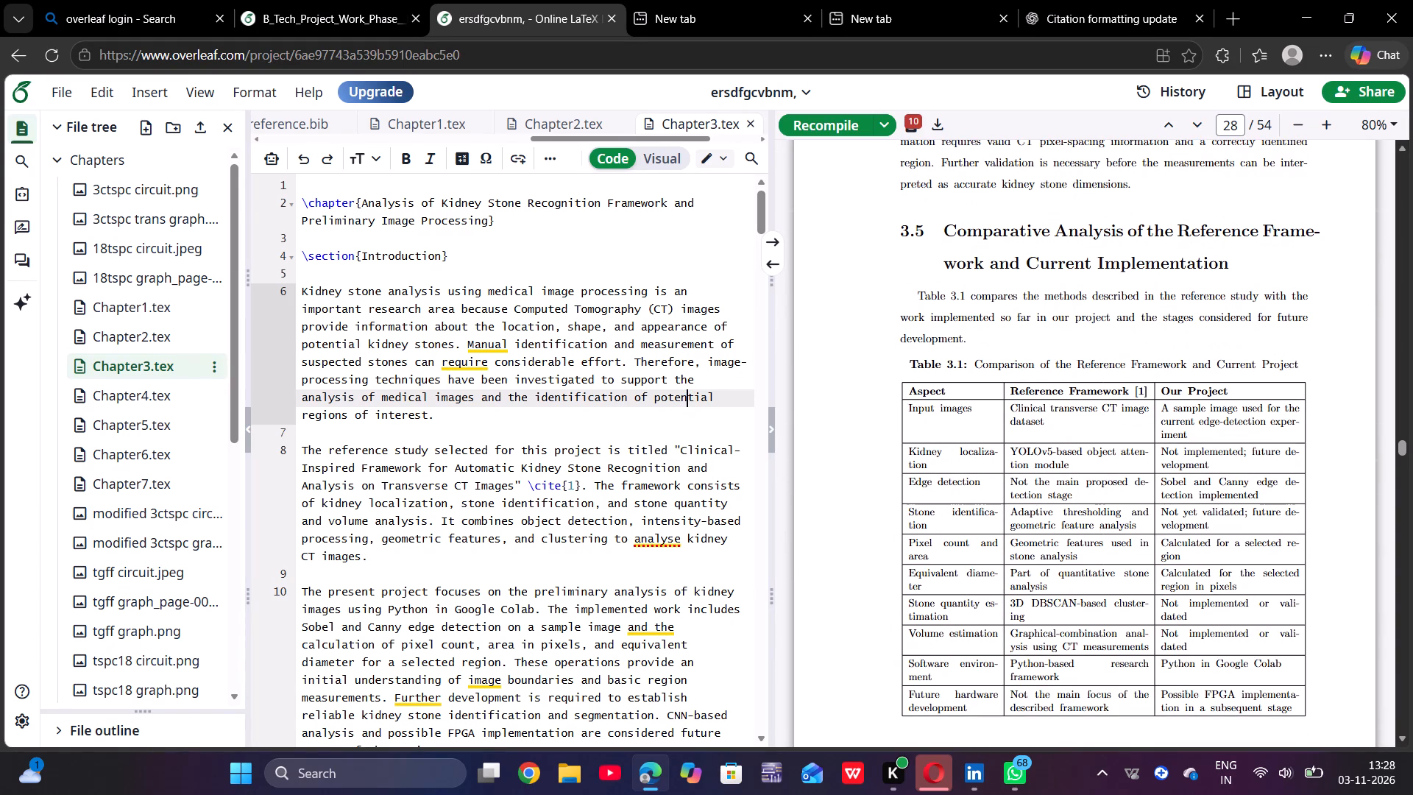
double_click(1075, 394)
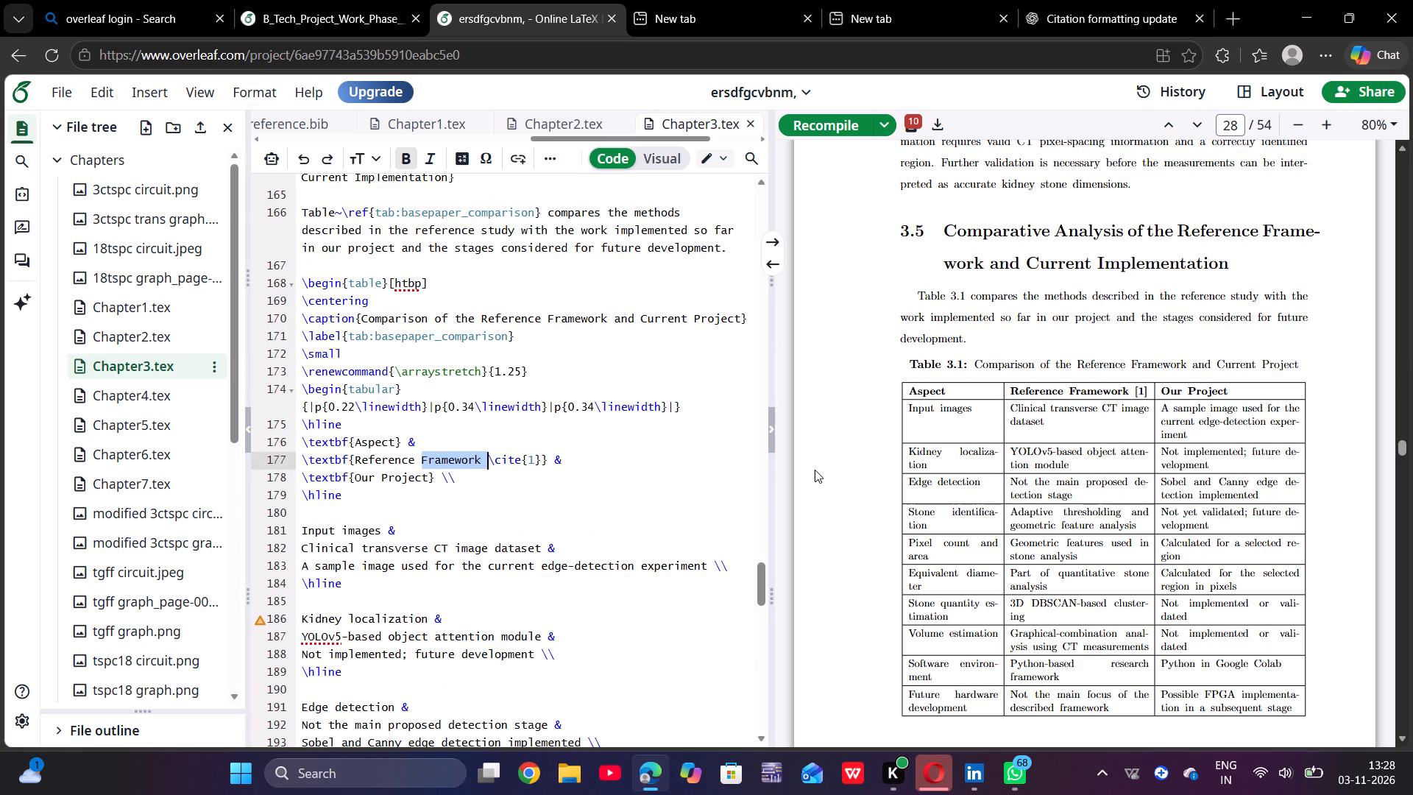
scroll(1114, 473, down, 6)
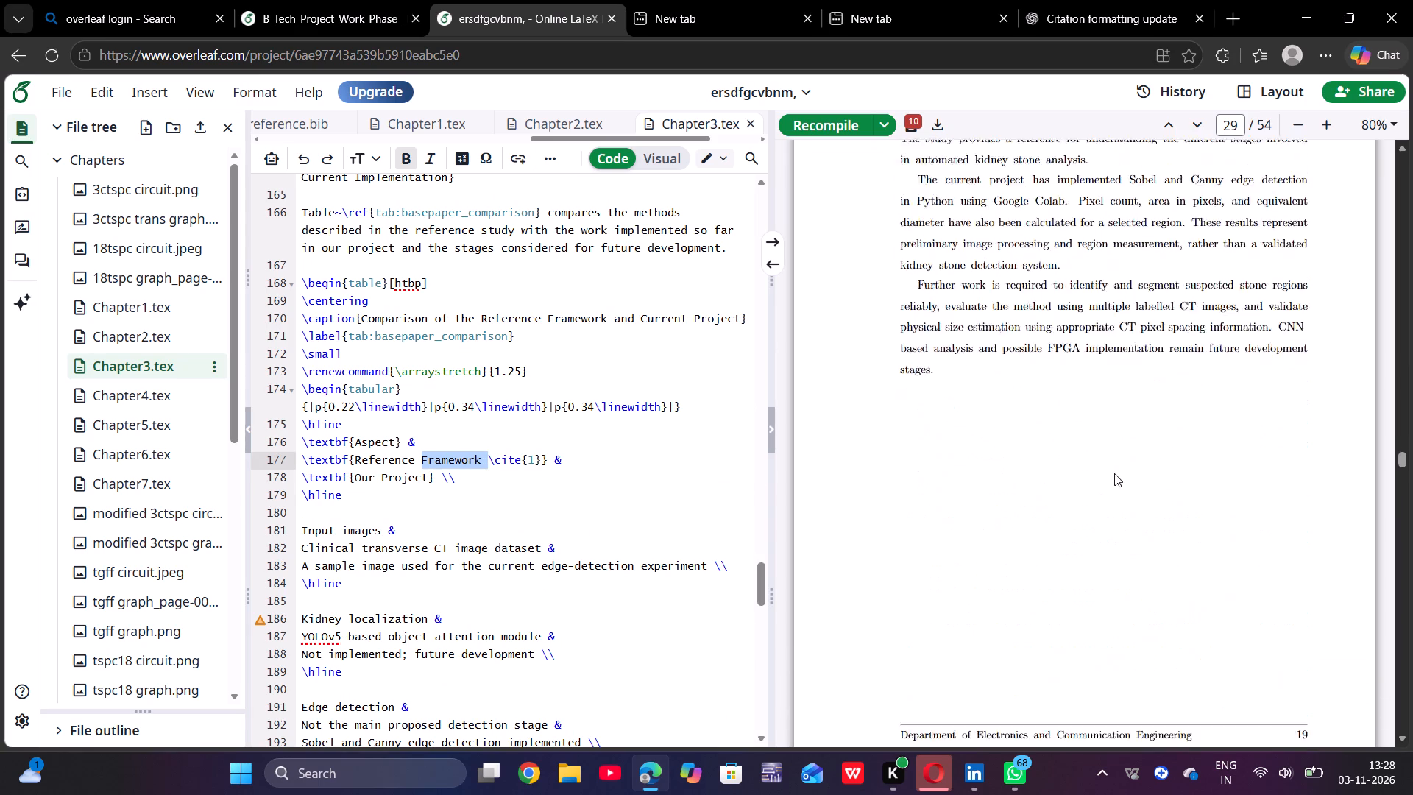
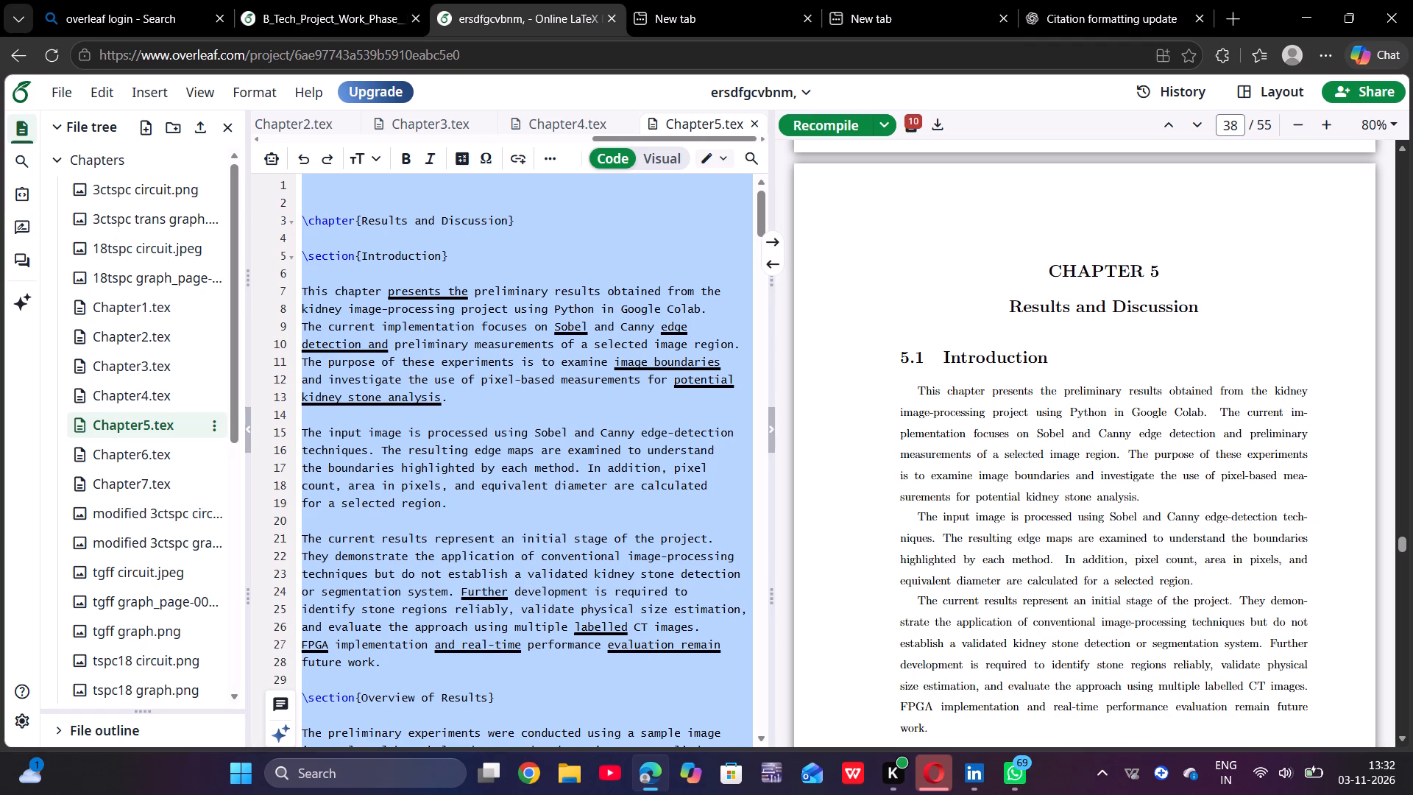
key(Delete)
key(ctrl+v)
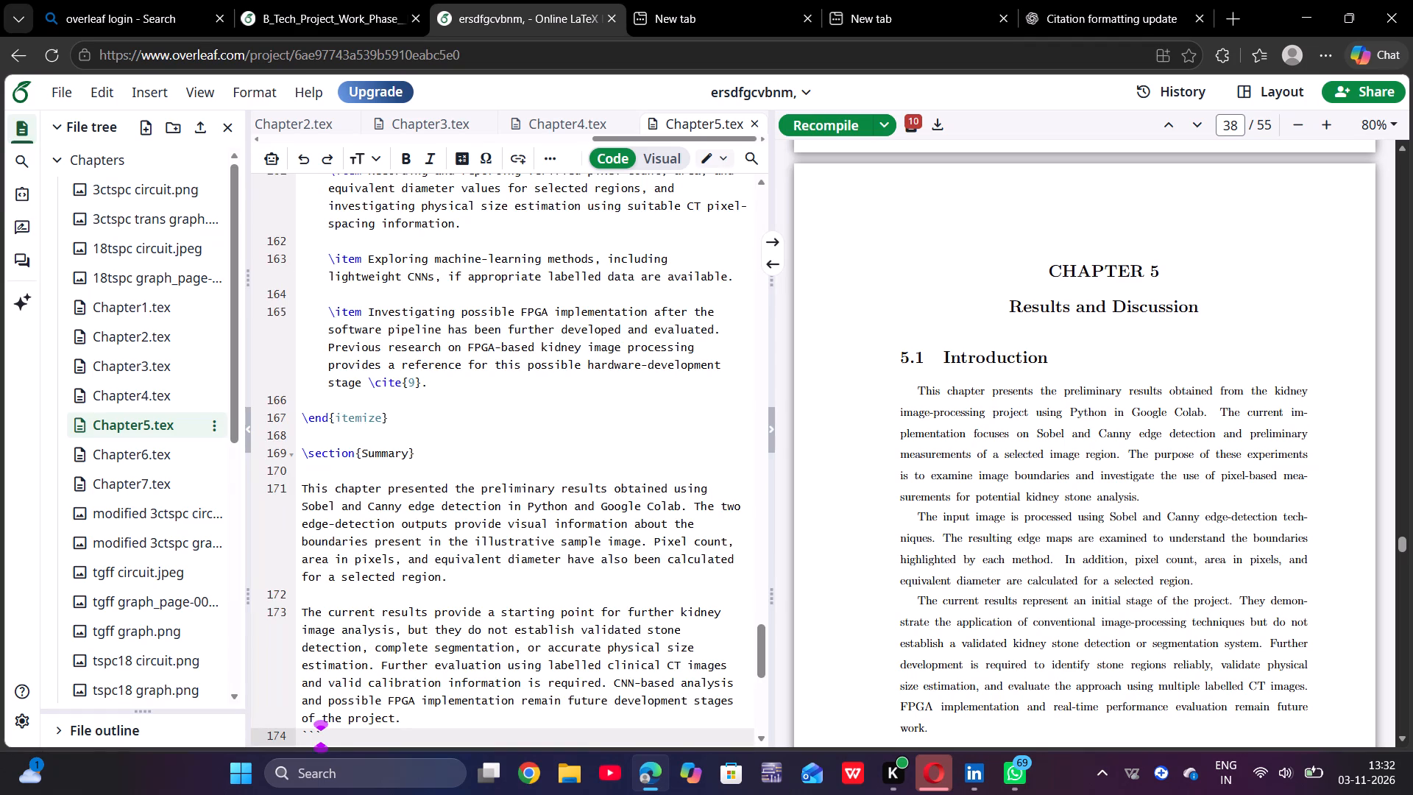
key(BackSpace)
key(BackSpace)
key(BackSpace)
Delete the opening ```latex marker from the first line of Chapter5.tex and recompile the report.
scroll(558, 482, up, 20)
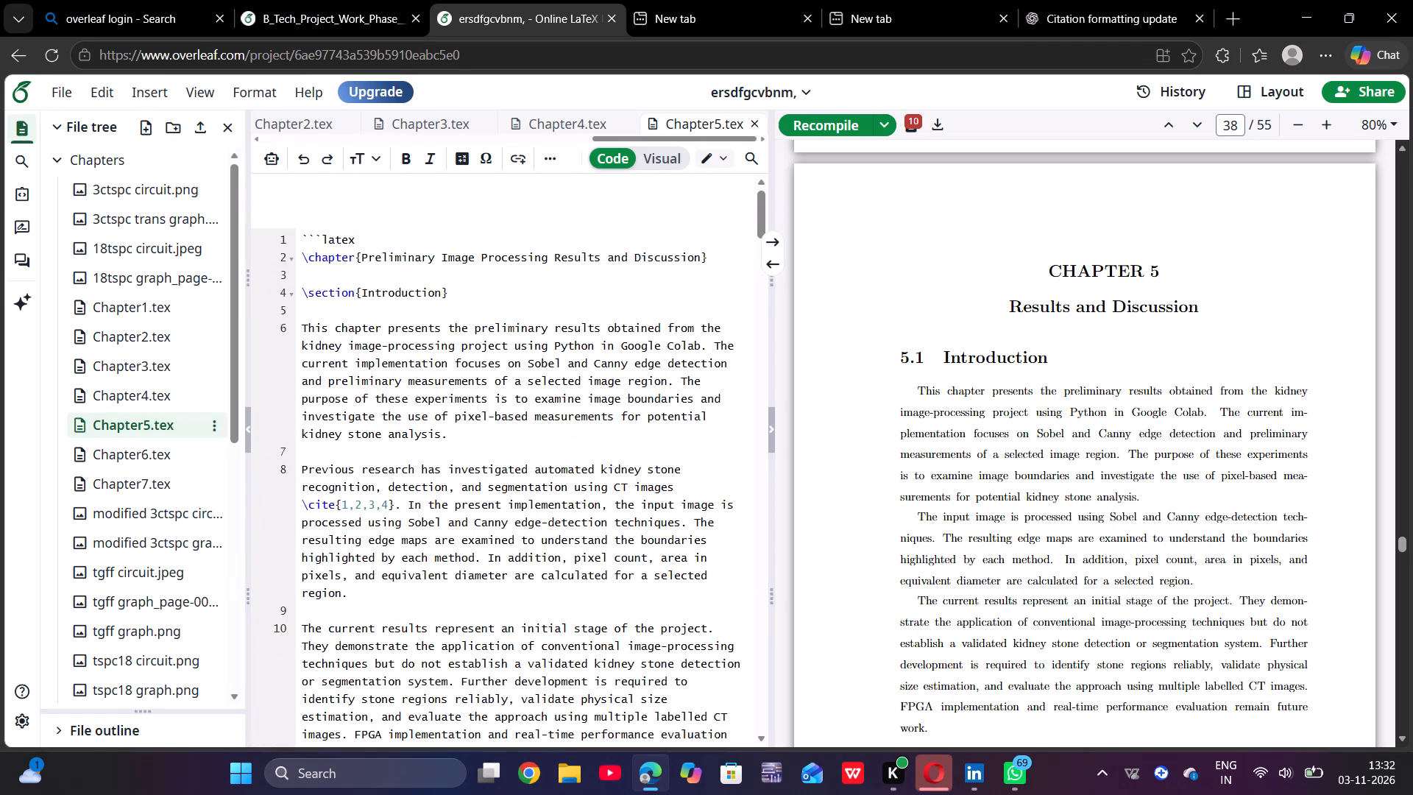
drag(371, 176, 305, 172)
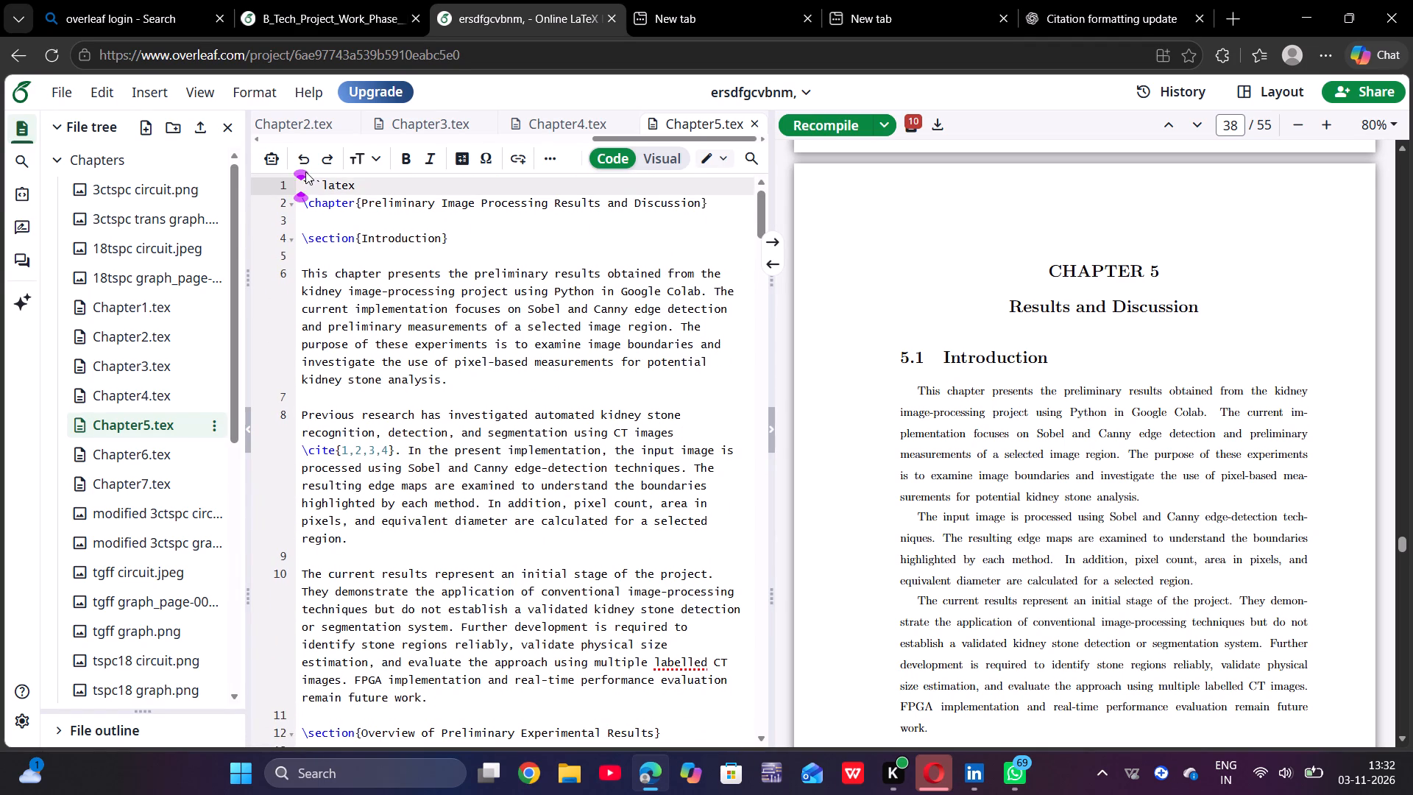
drag(305, 172, 372, 187)
key(Delete)
key(ctrl+s)
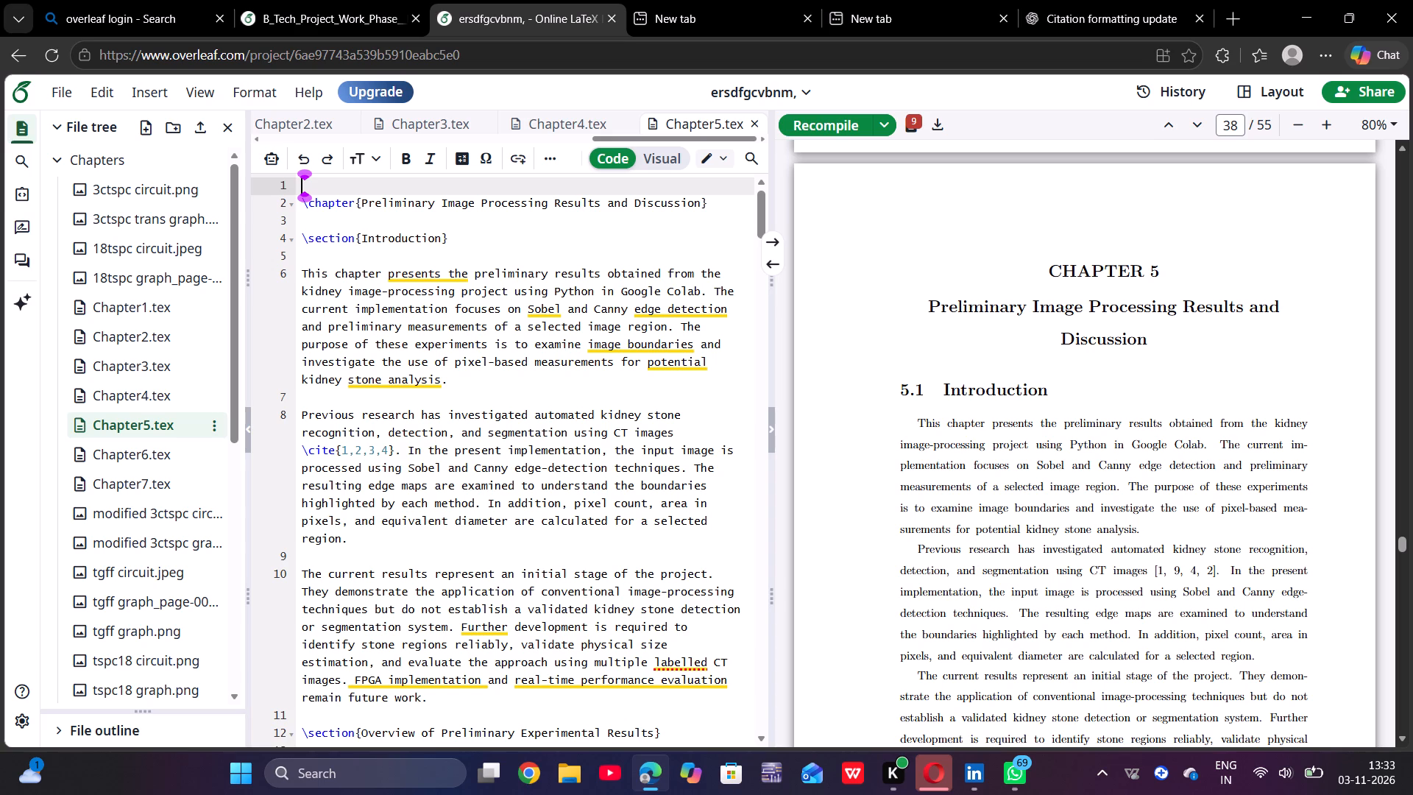
Read through the recompiled Chapter 5 in the PDF preview, from its Introduction to the opening of Chapter 6.
drag(372, 187, 502, 234)
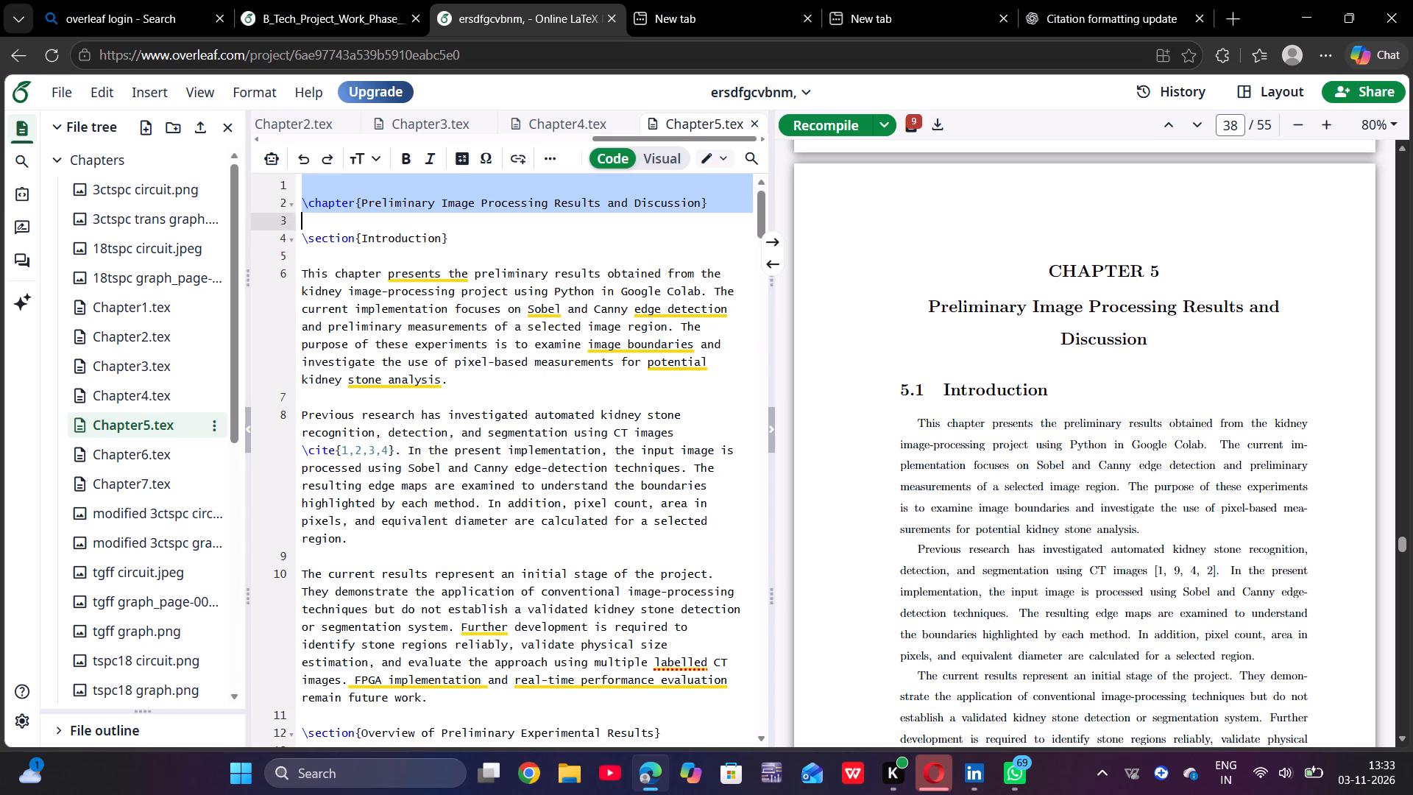
scroll(1122, 375, down, 5)
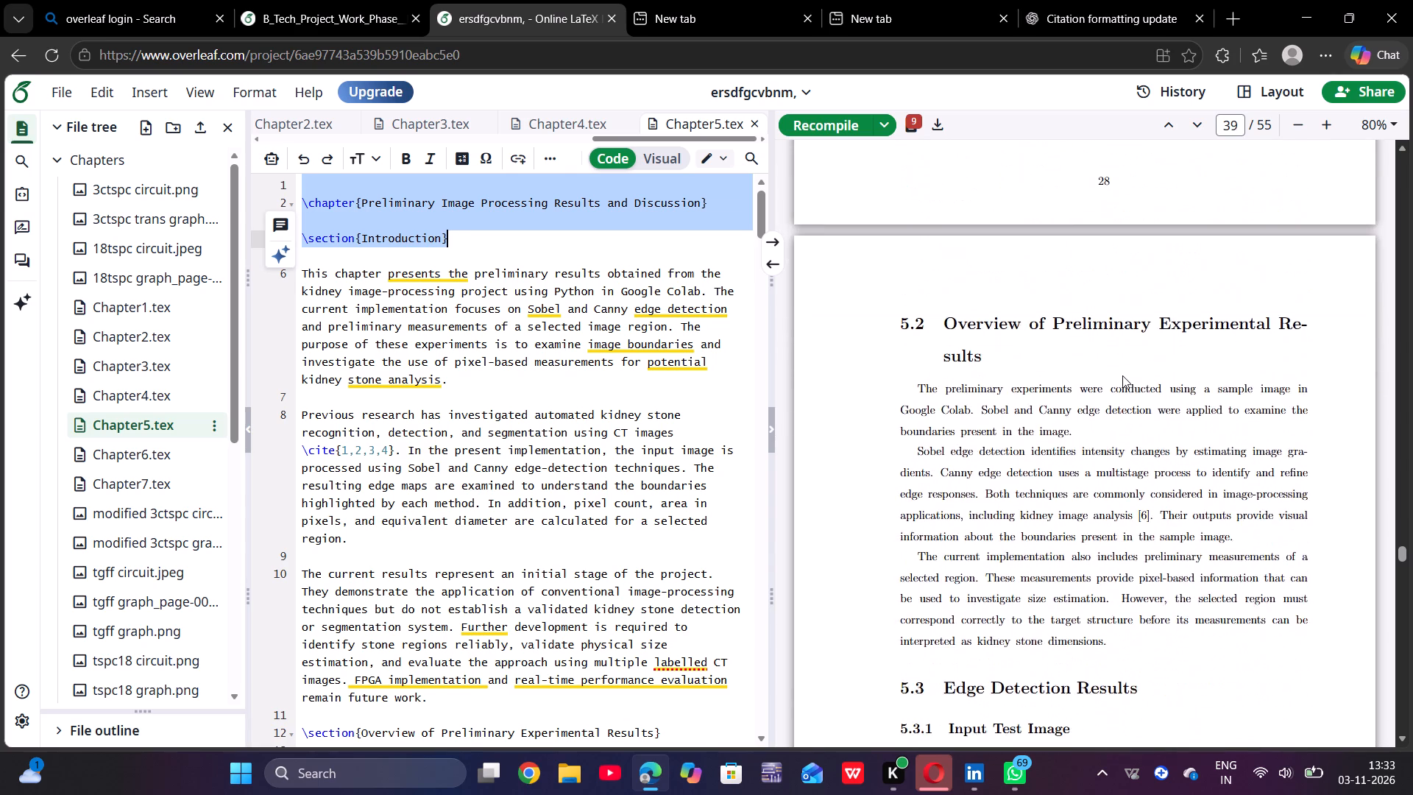
scroll(1122, 375, down, 6)
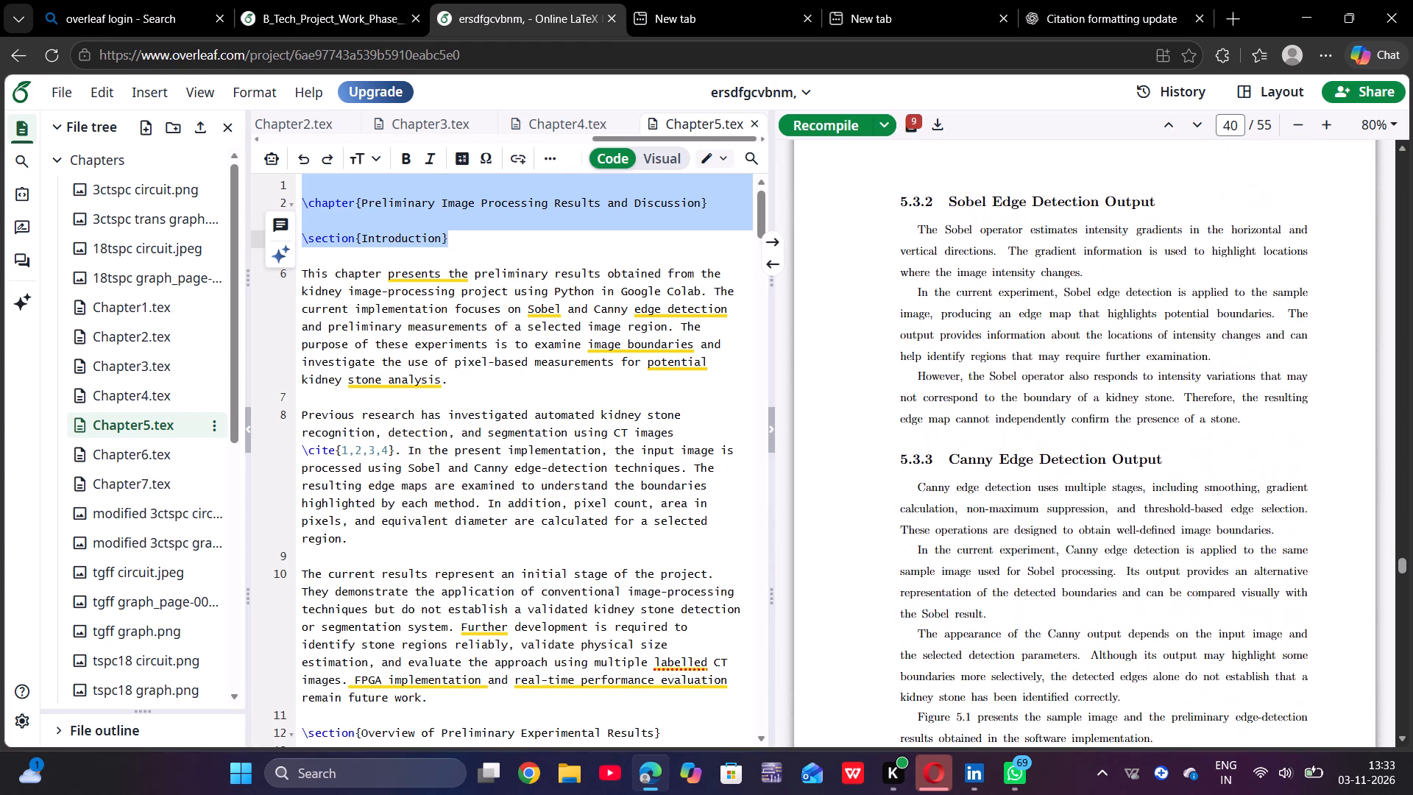
scroll(1122, 375, down, 2)
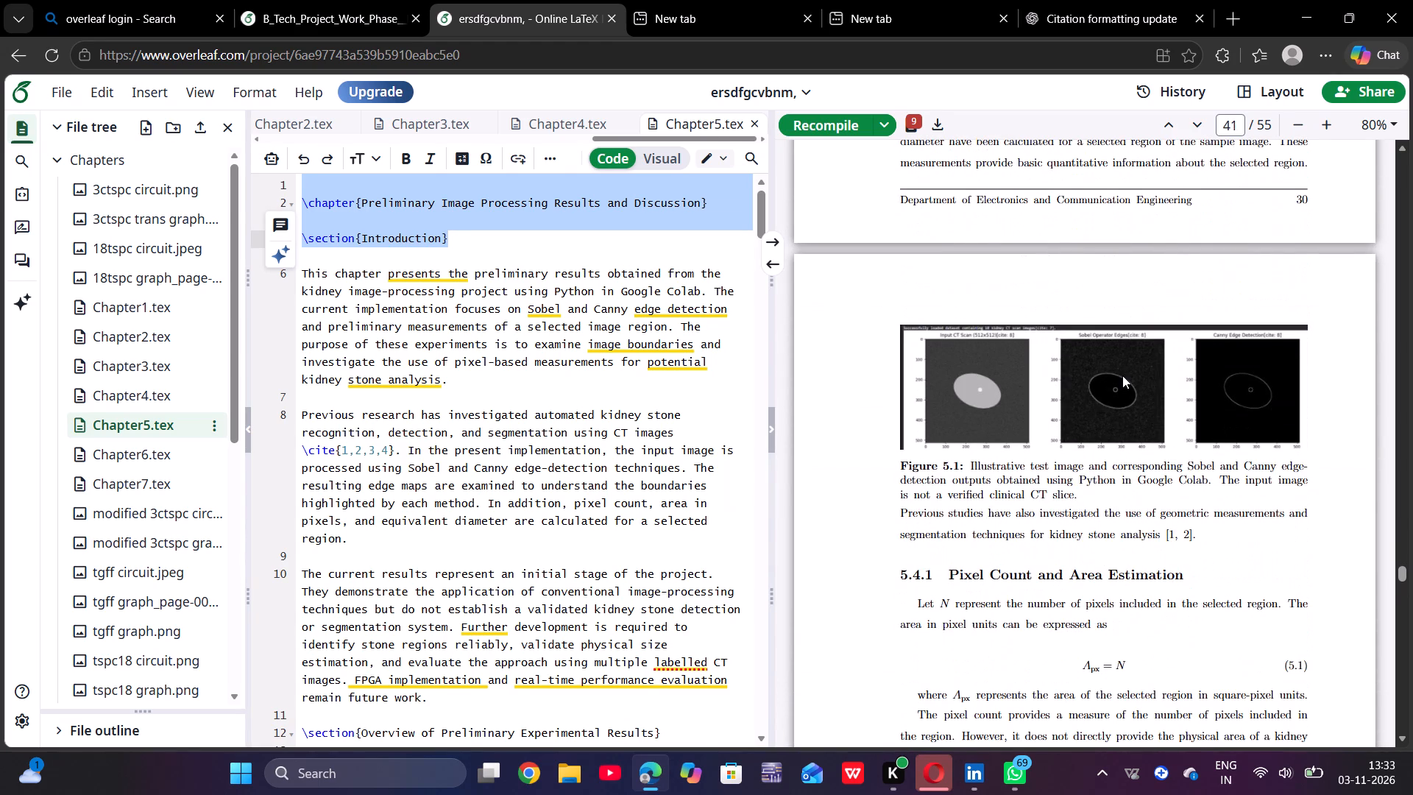
scroll(1122, 375, down, 1)
scroll(1086, 575, down, 1)
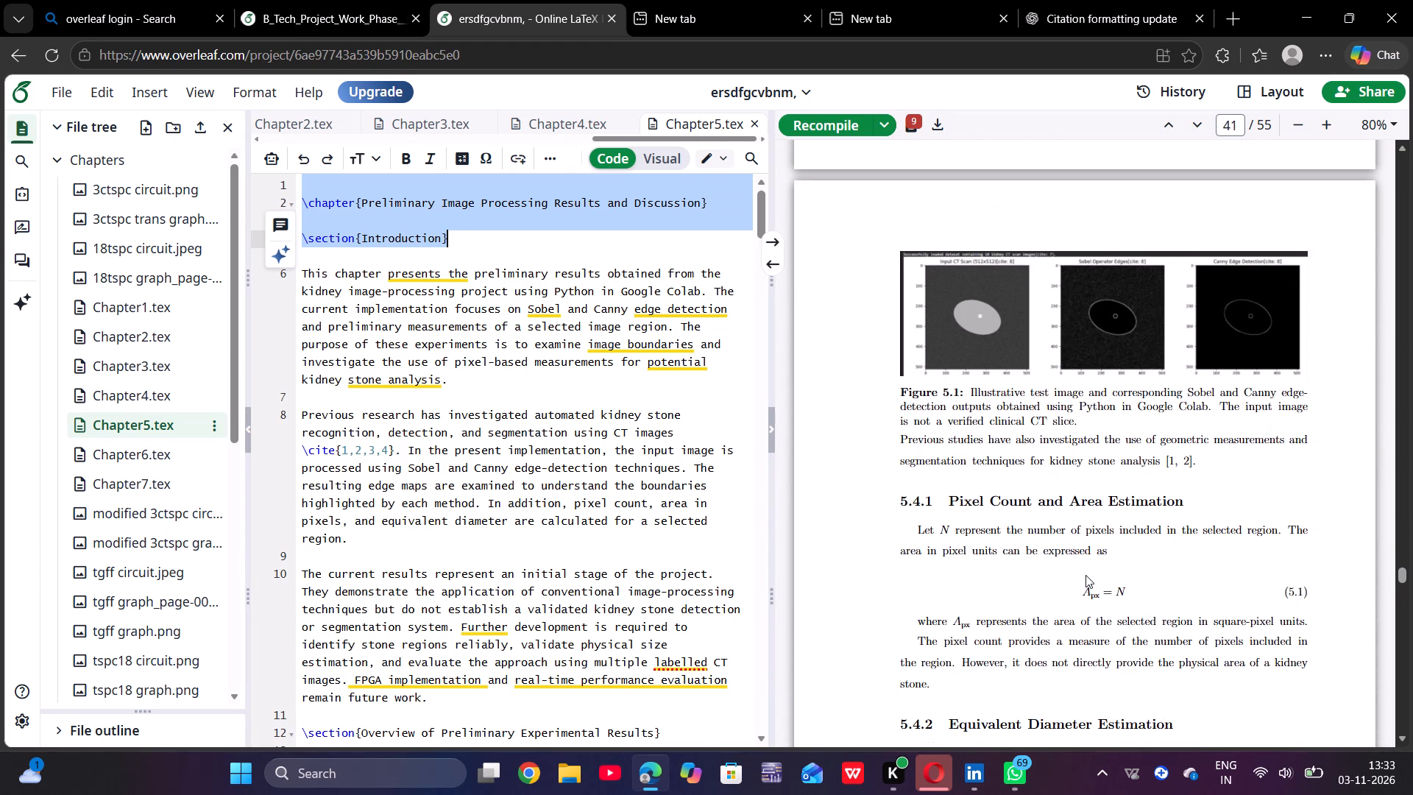
scroll(1086, 575, down, 1)
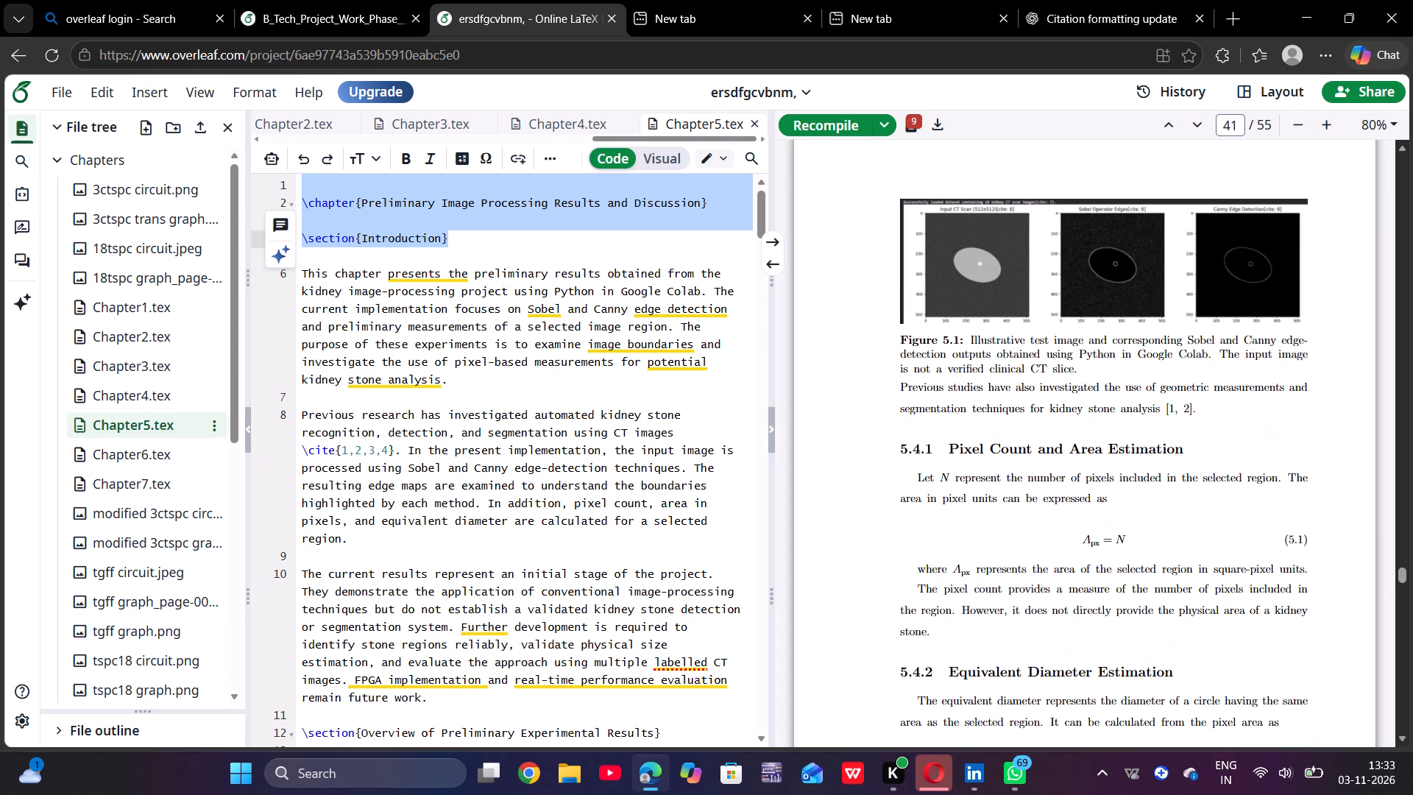
scroll(1042, 522, down, 5)
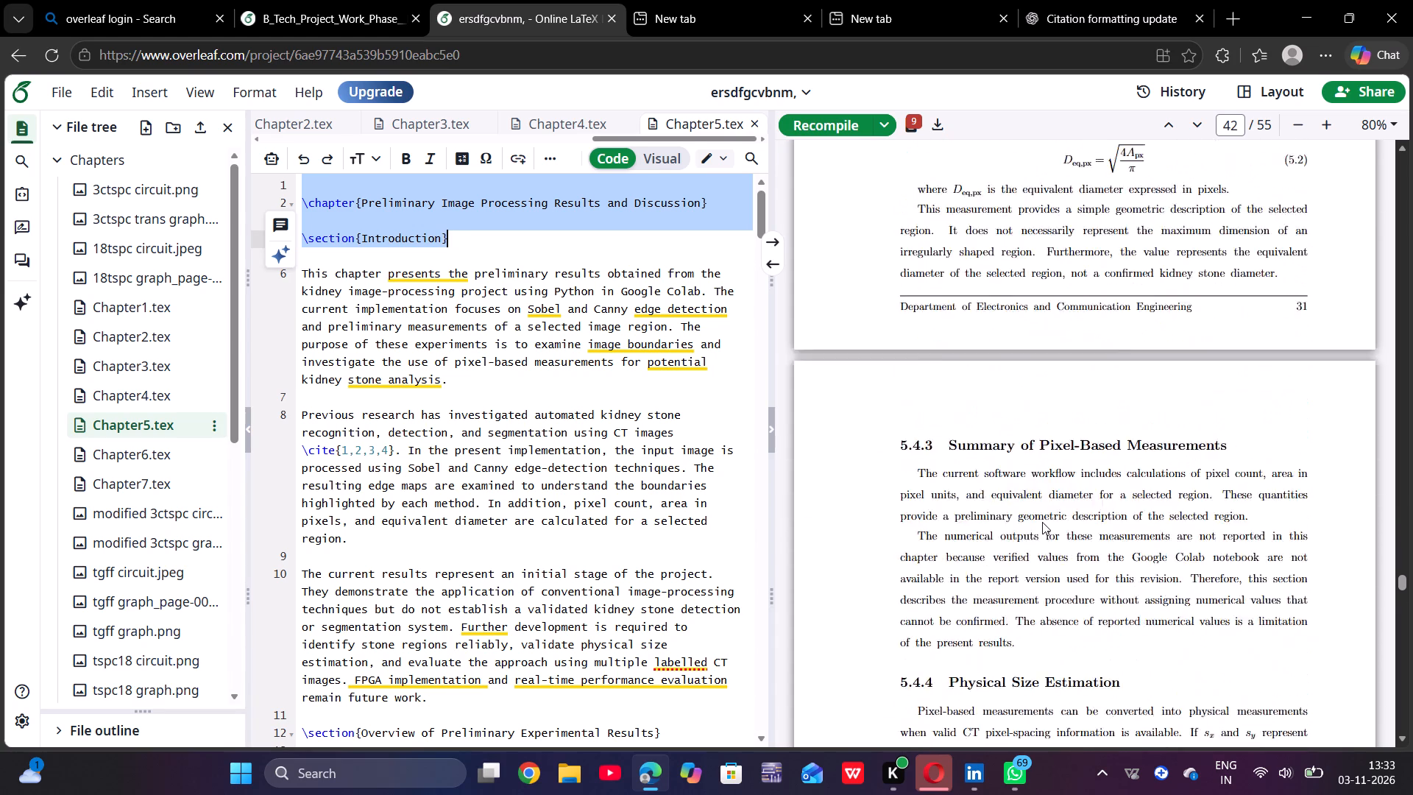
scroll(1042, 522, down, 6)
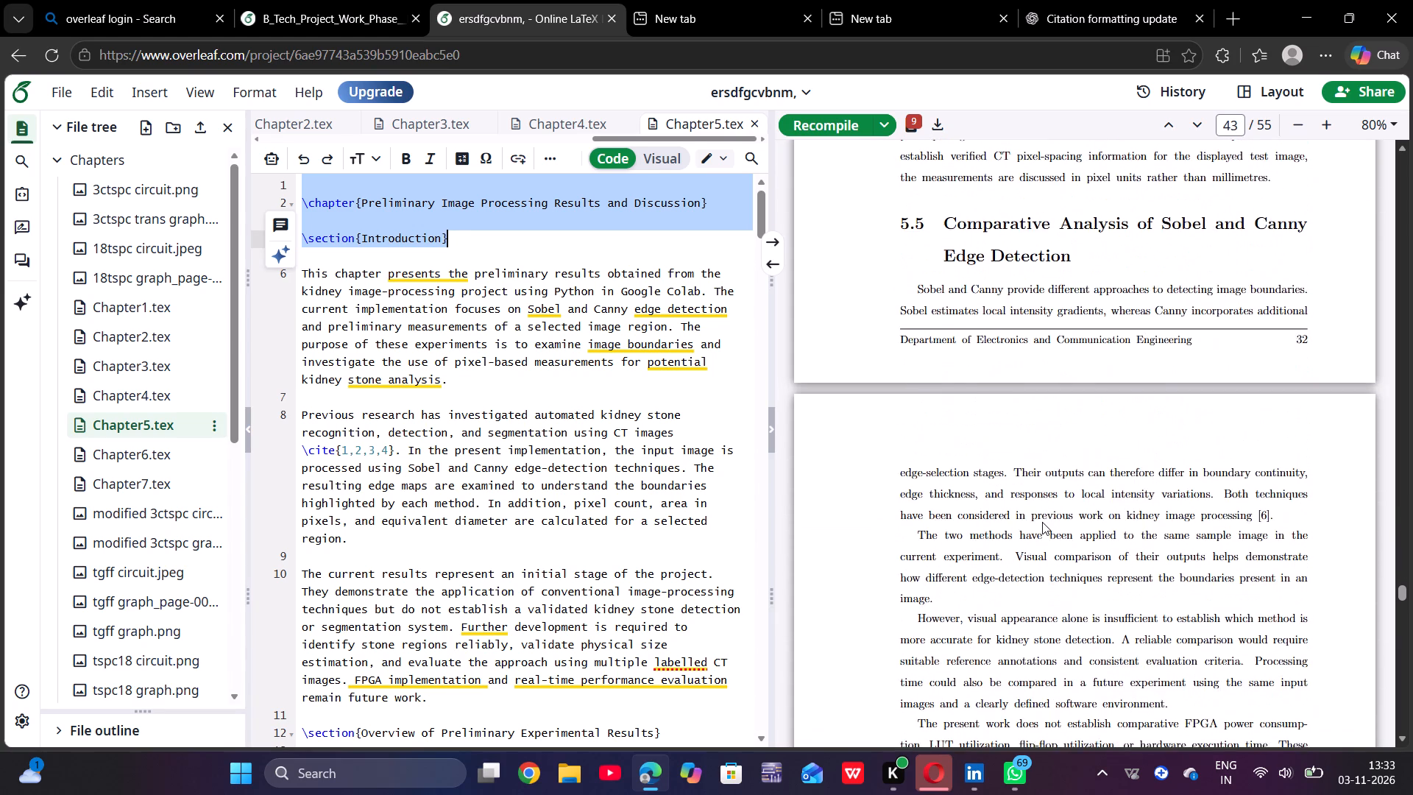
scroll(1042, 522, down, 6)
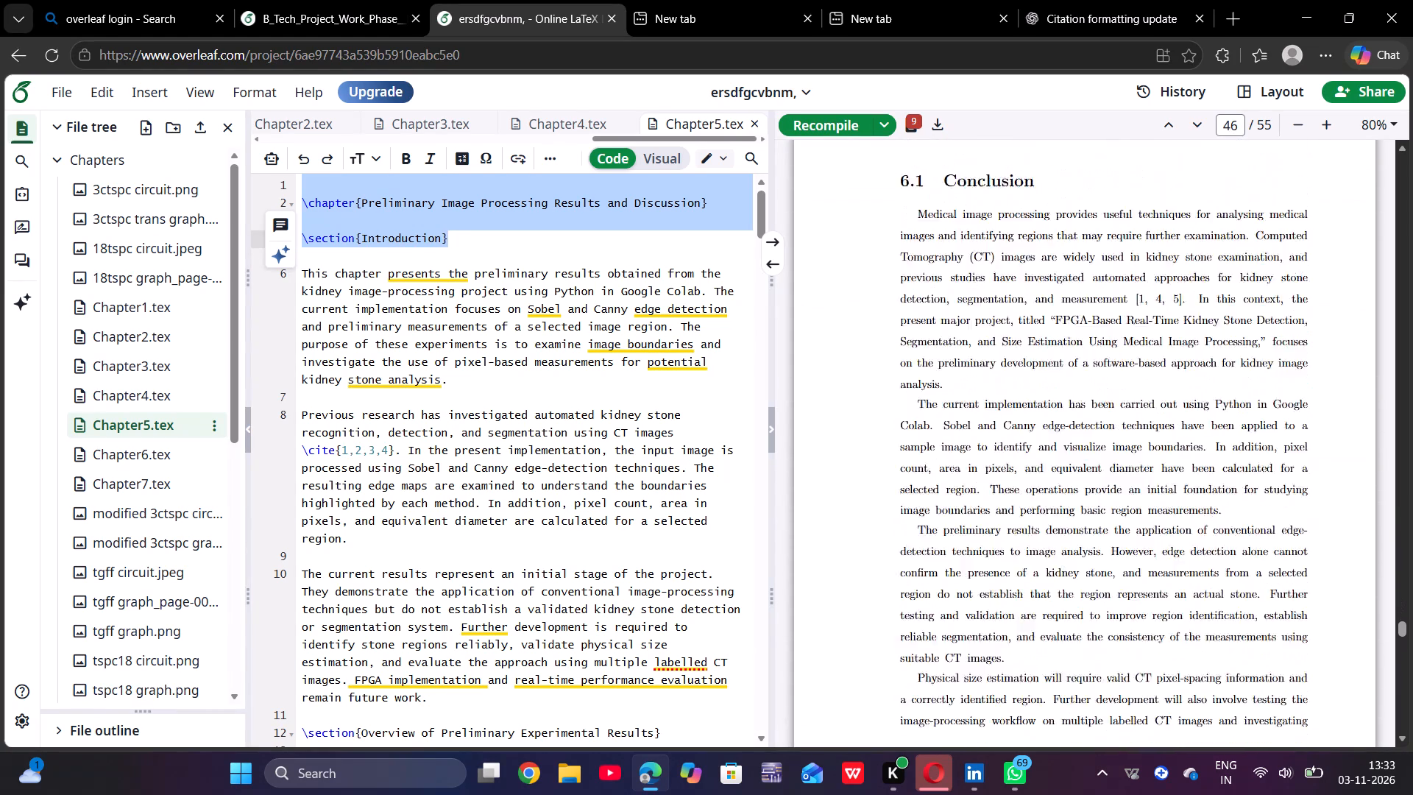
scroll(1042, 522, up, 2)
scroll(1042, 522, down, 2)
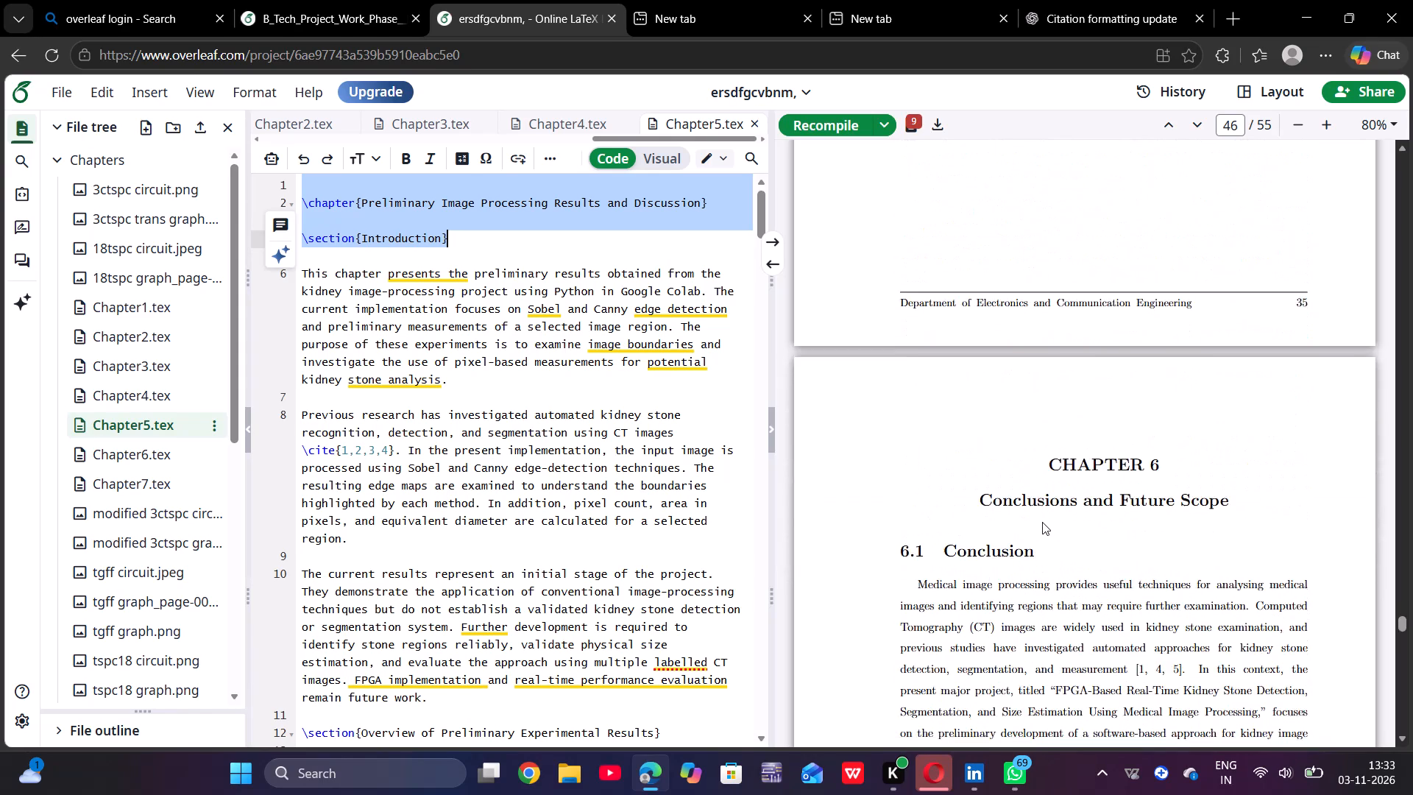
scroll(1042, 522, down, 2)
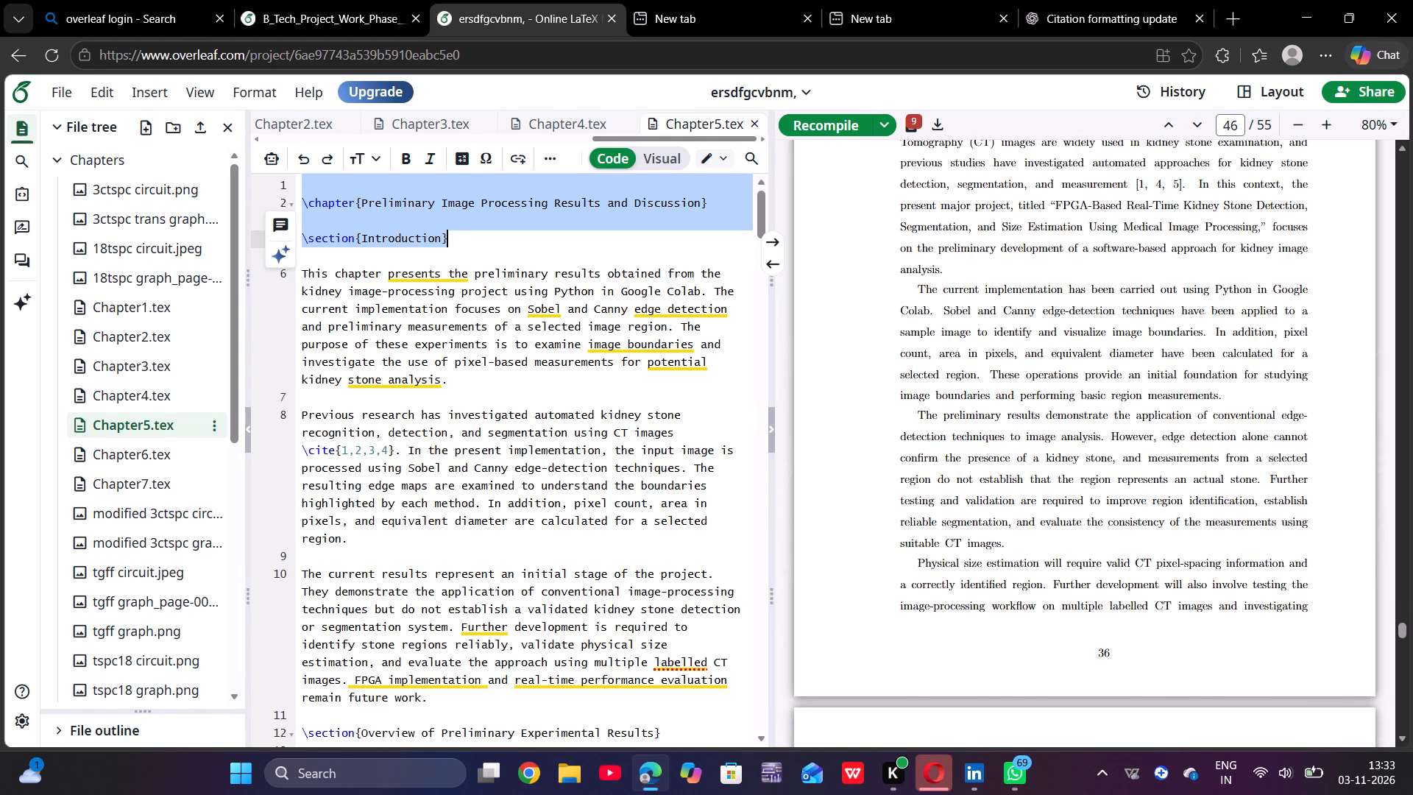
Recheck the compiled Chapter 5 pages in reverse, from the section 5.8 Summary to Figure 5.1 and the text beneath it.
scroll(1033, 374, up, 7)
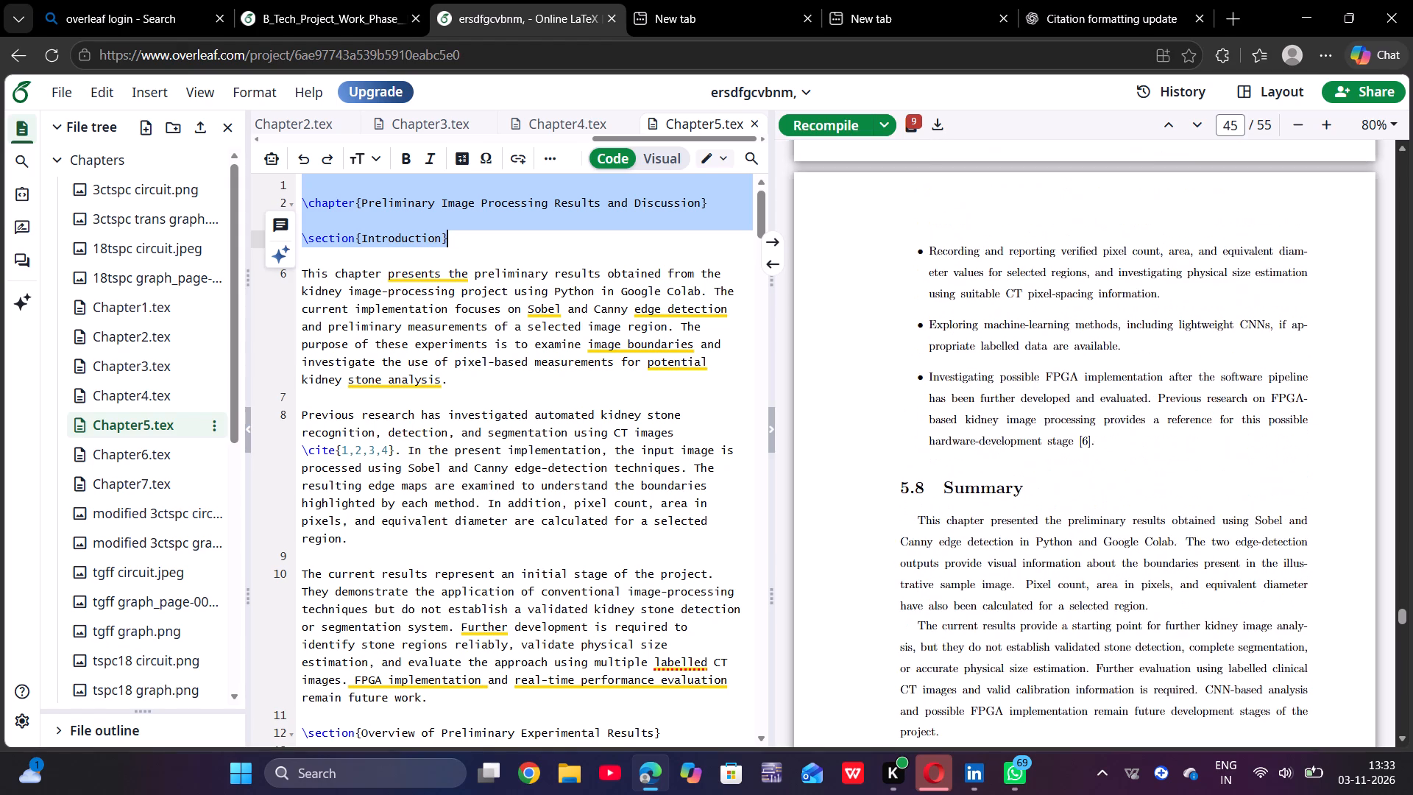
scroll(1033, 374, up, 4)
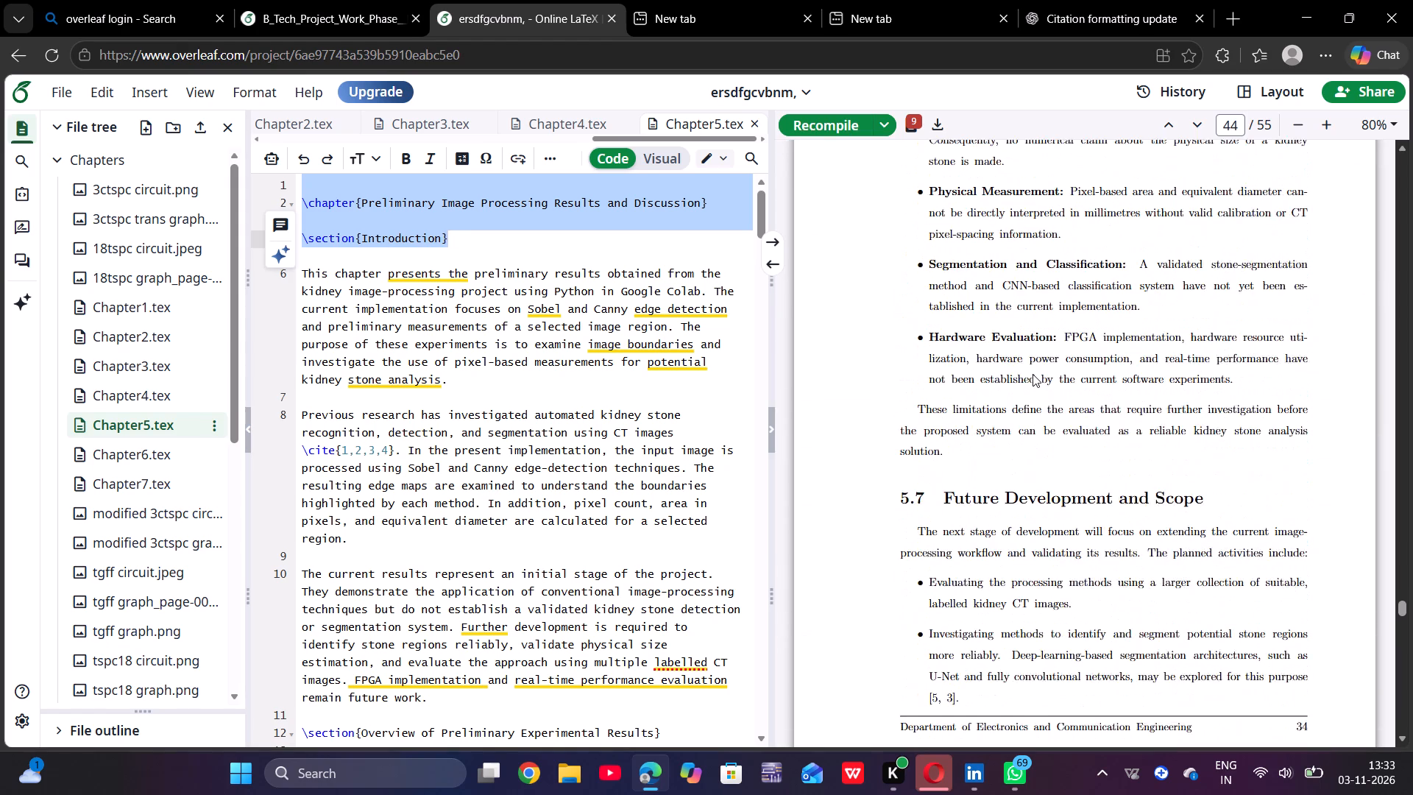
scroll(1033, 374, up, 7)
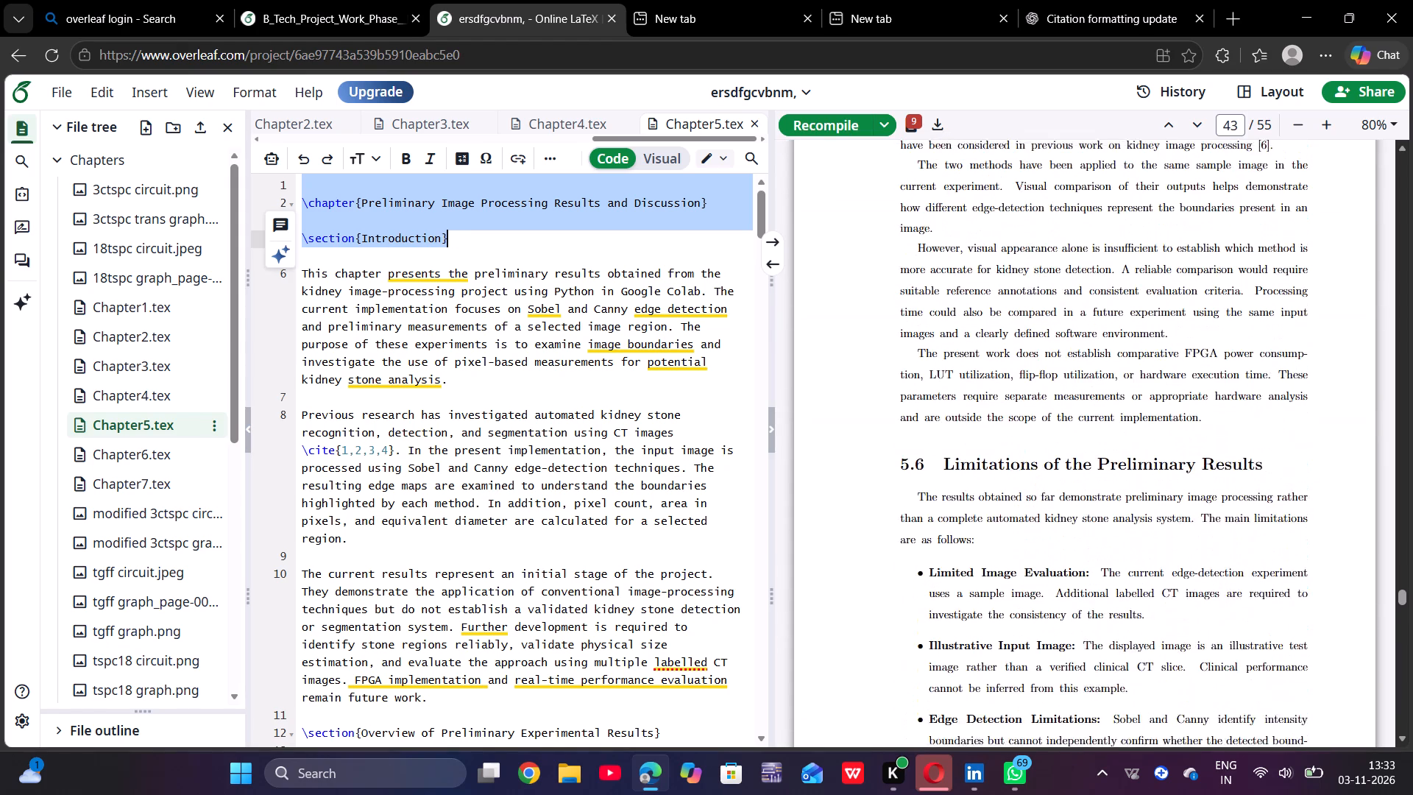
scroll(1033, 374, up, 1)
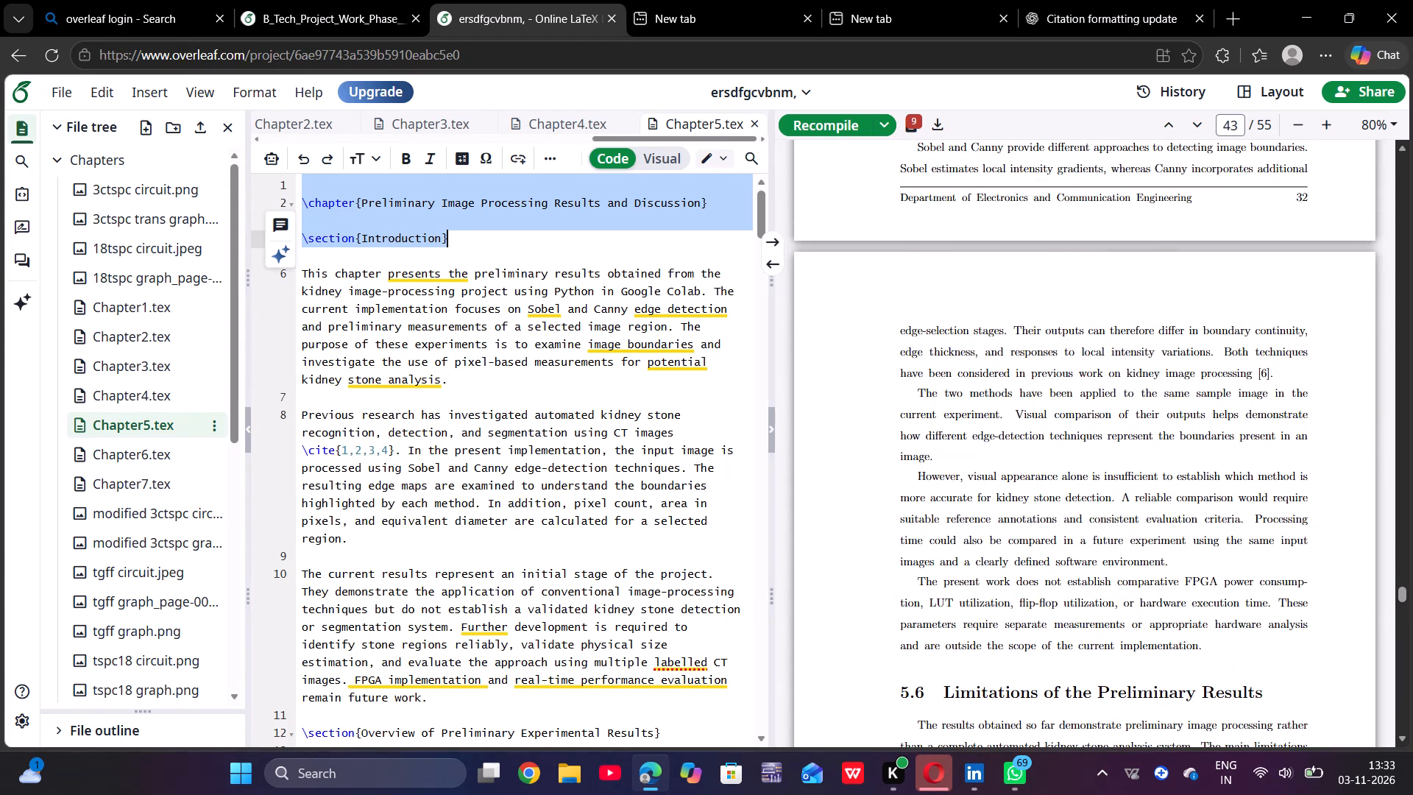
scroll(1033, 374, up, 3)
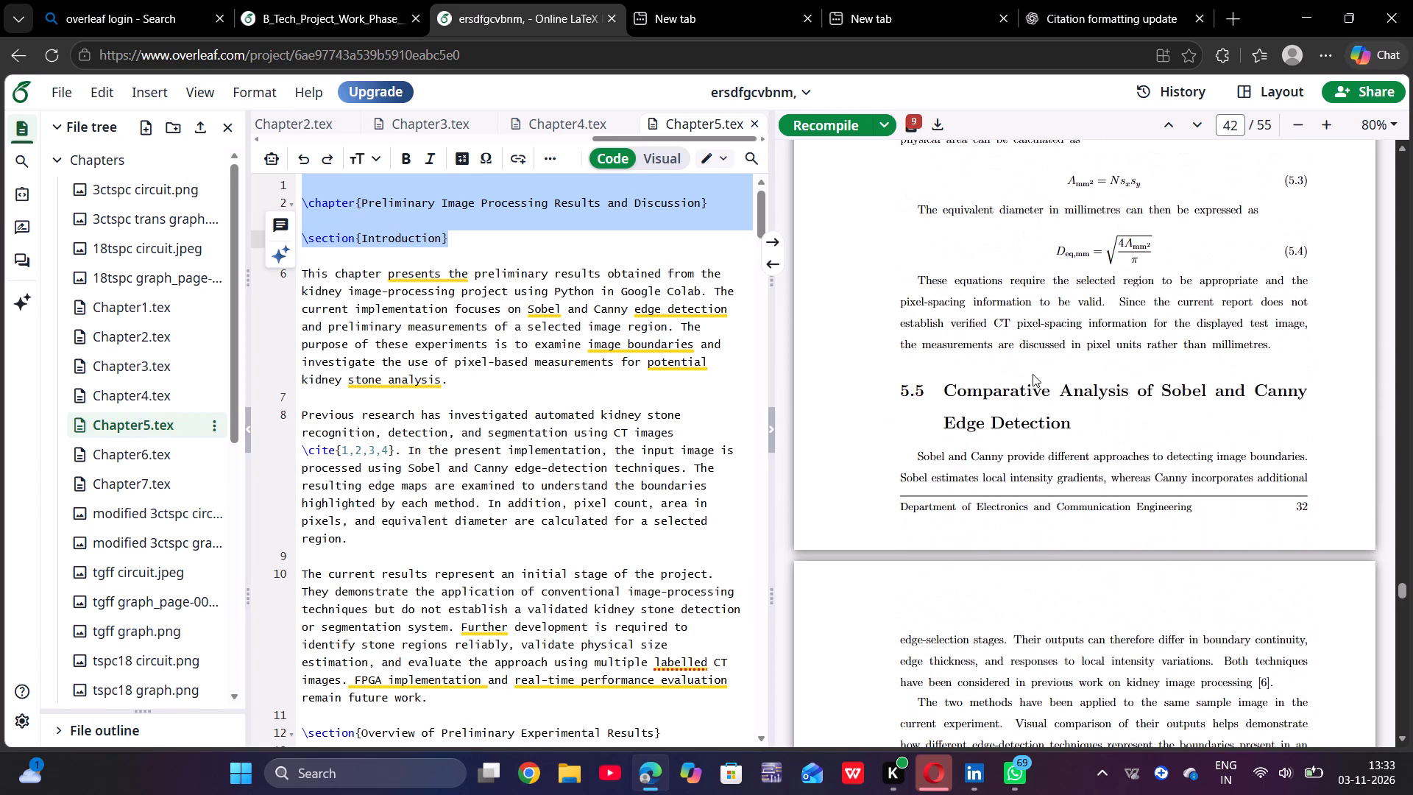
scroll(1033, 374, up, 5)
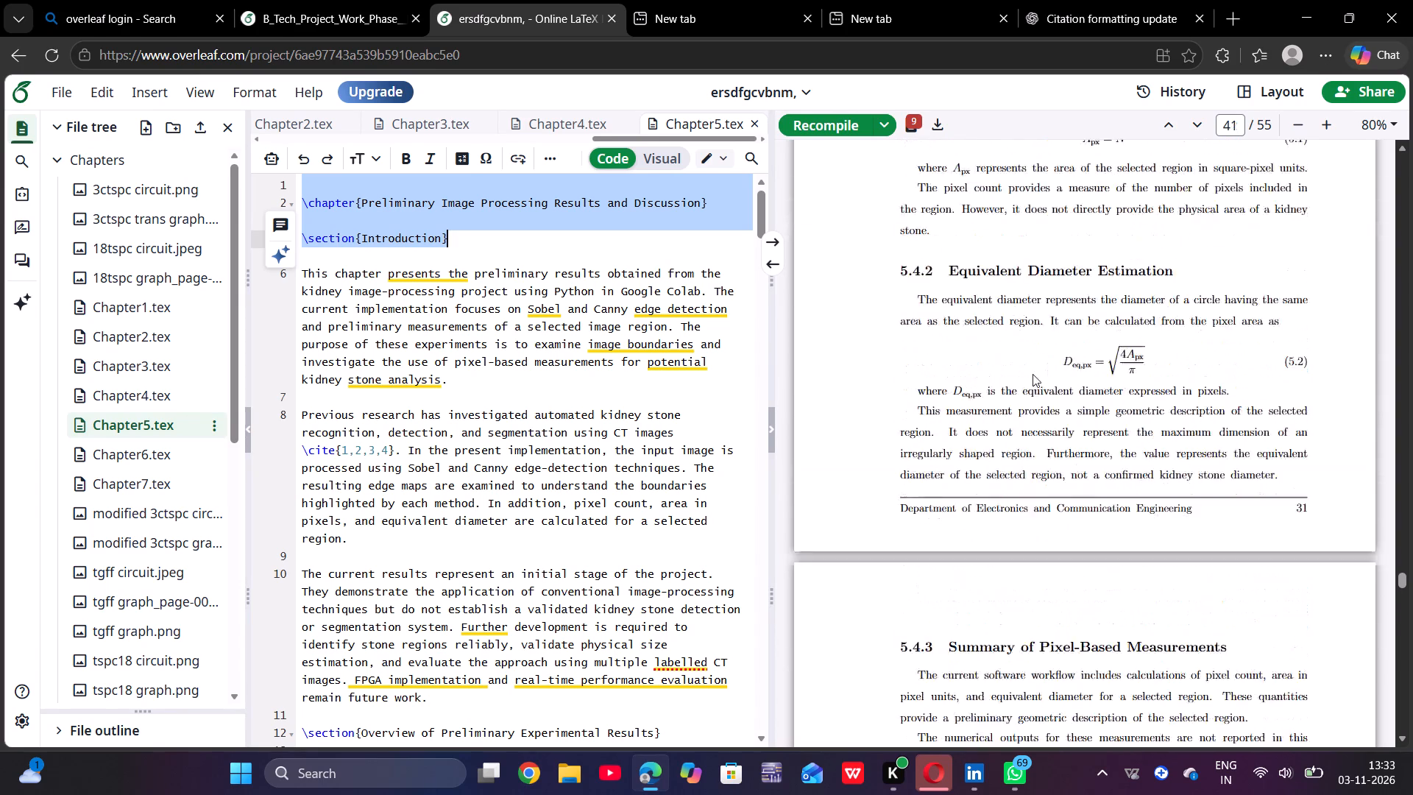
scroll(1033, 374, up, 5)
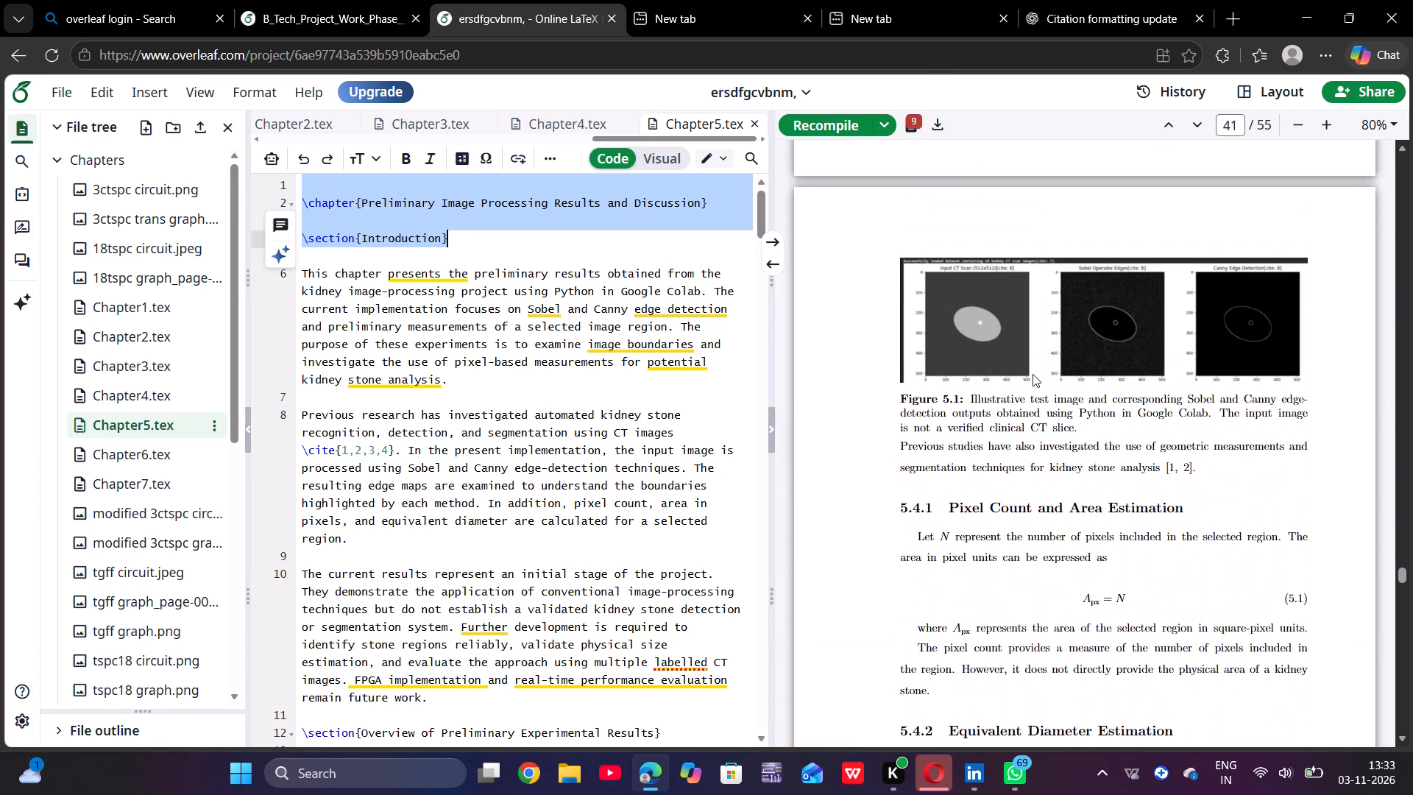
Locate the source of the sentence below Figure 5.1 and of the 5.4.1 heading, and examine how section 5.4 splits around the figure.
click(1179, 467)
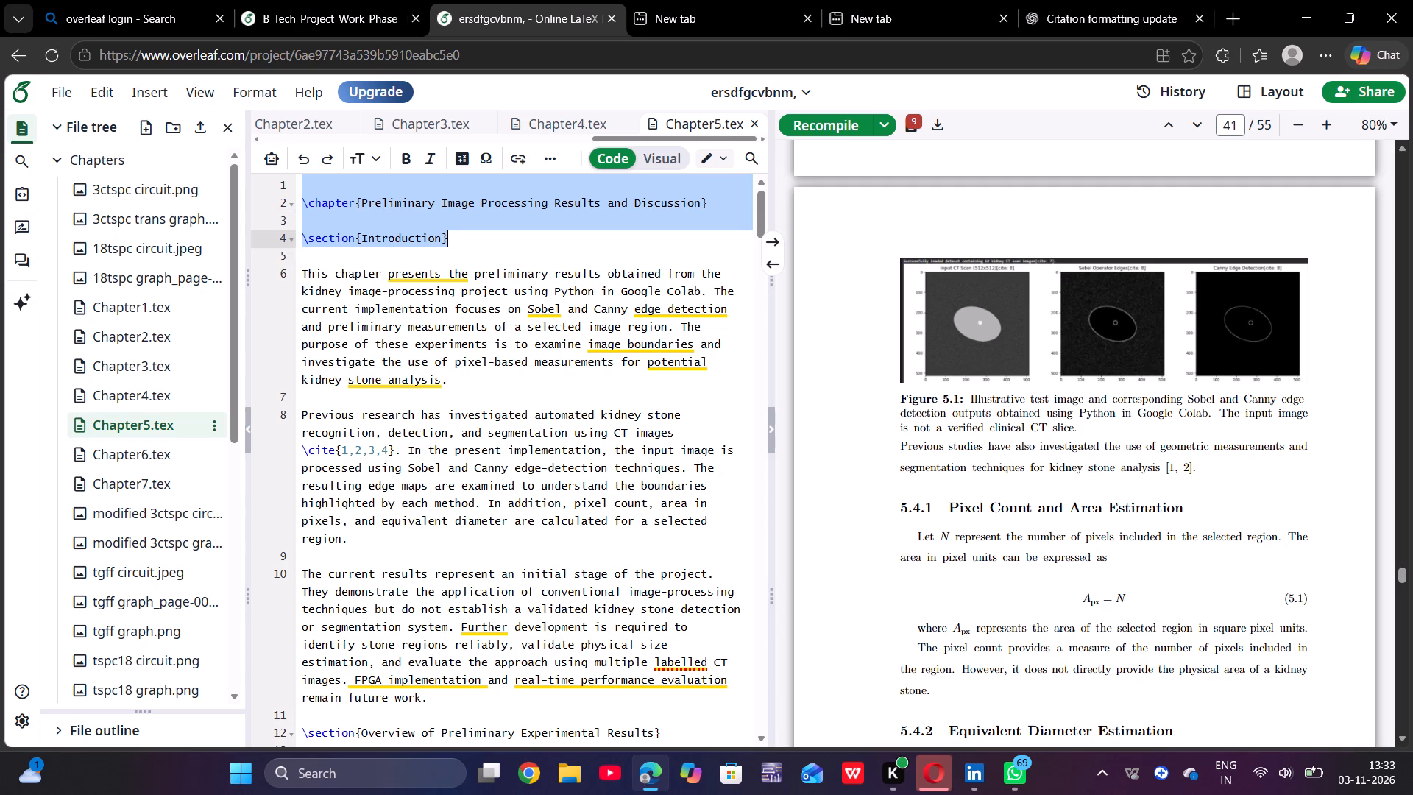
double_click(1179, 467)
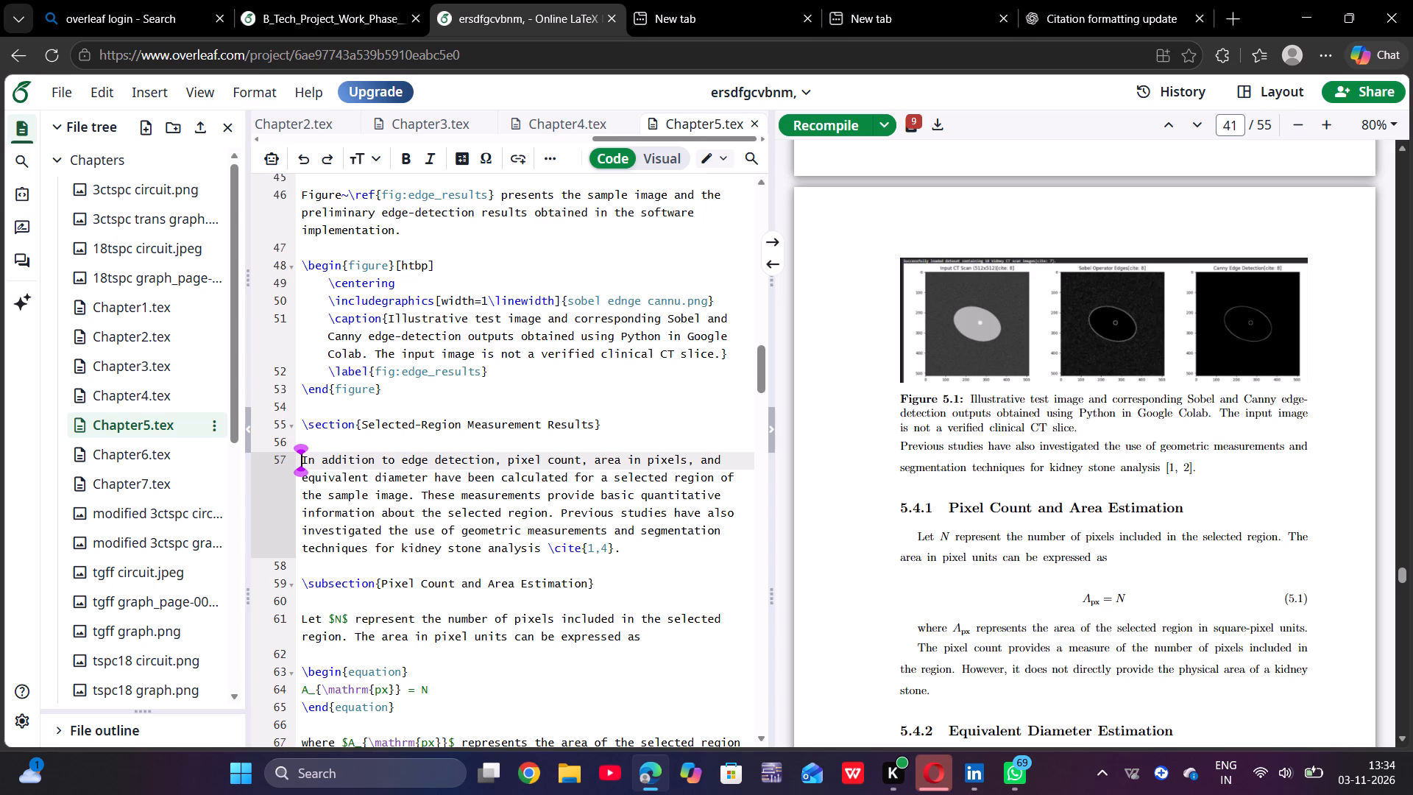
scroll(464, 573, down, 4)
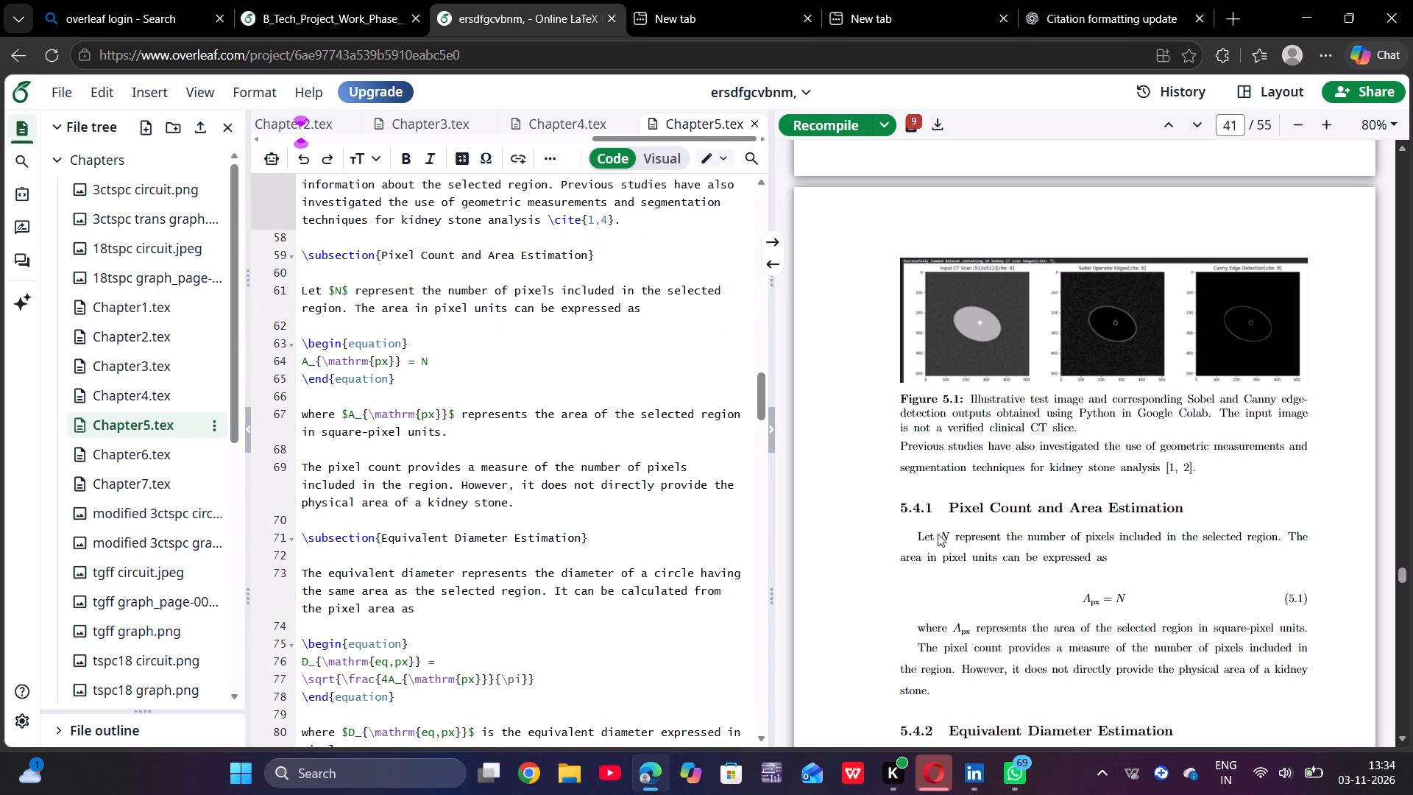
scroll(929, 580, down, 1)
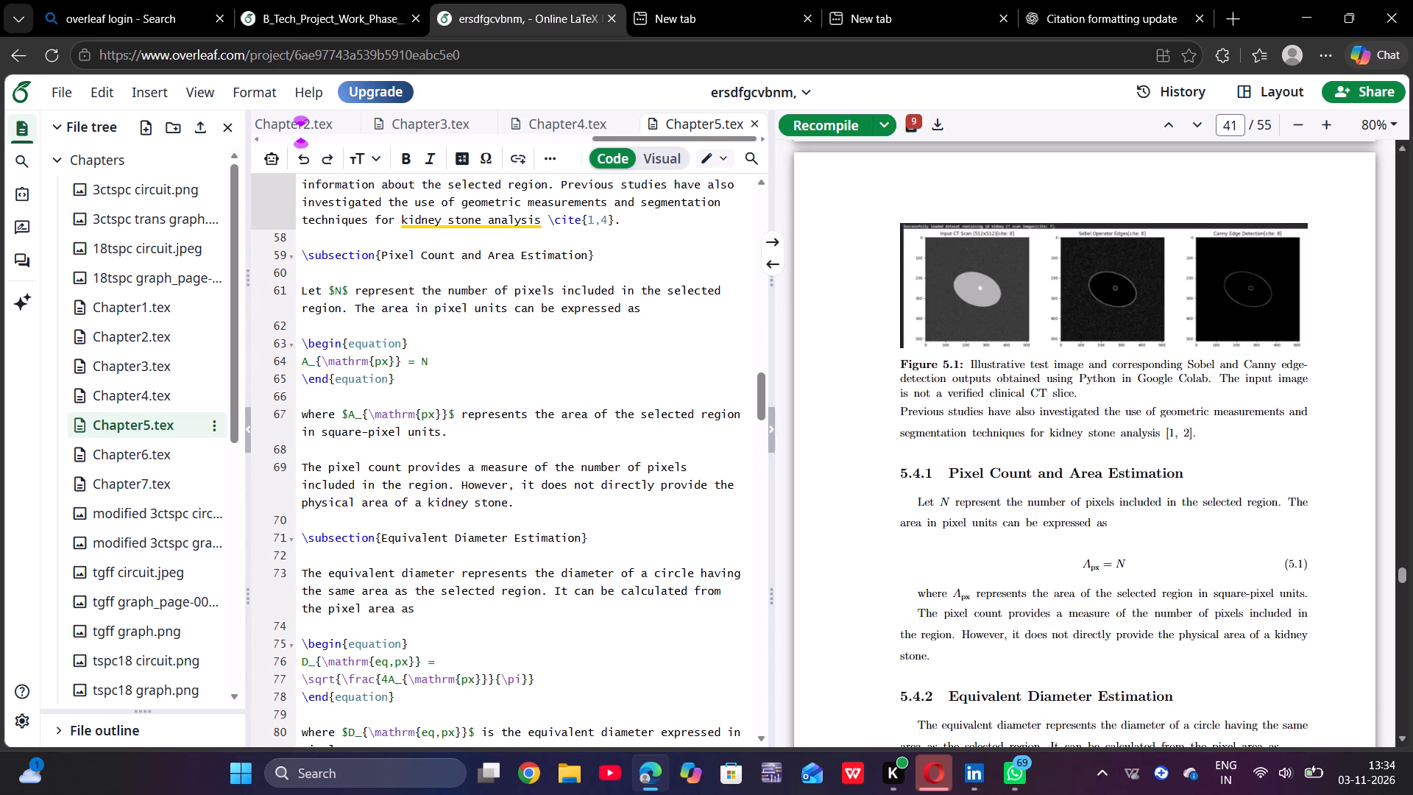
scroll(644, 490, up, 3)
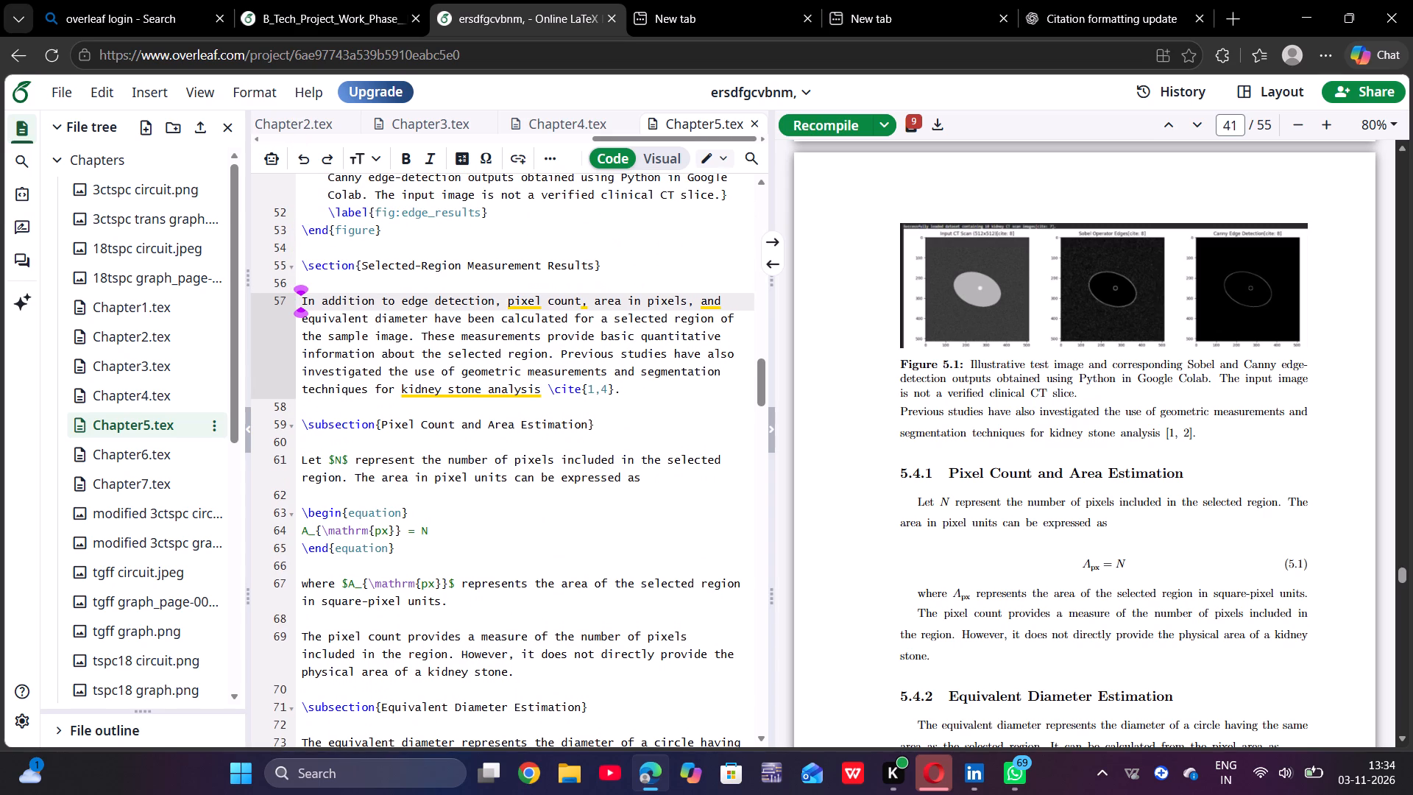
double_click(968, 476)
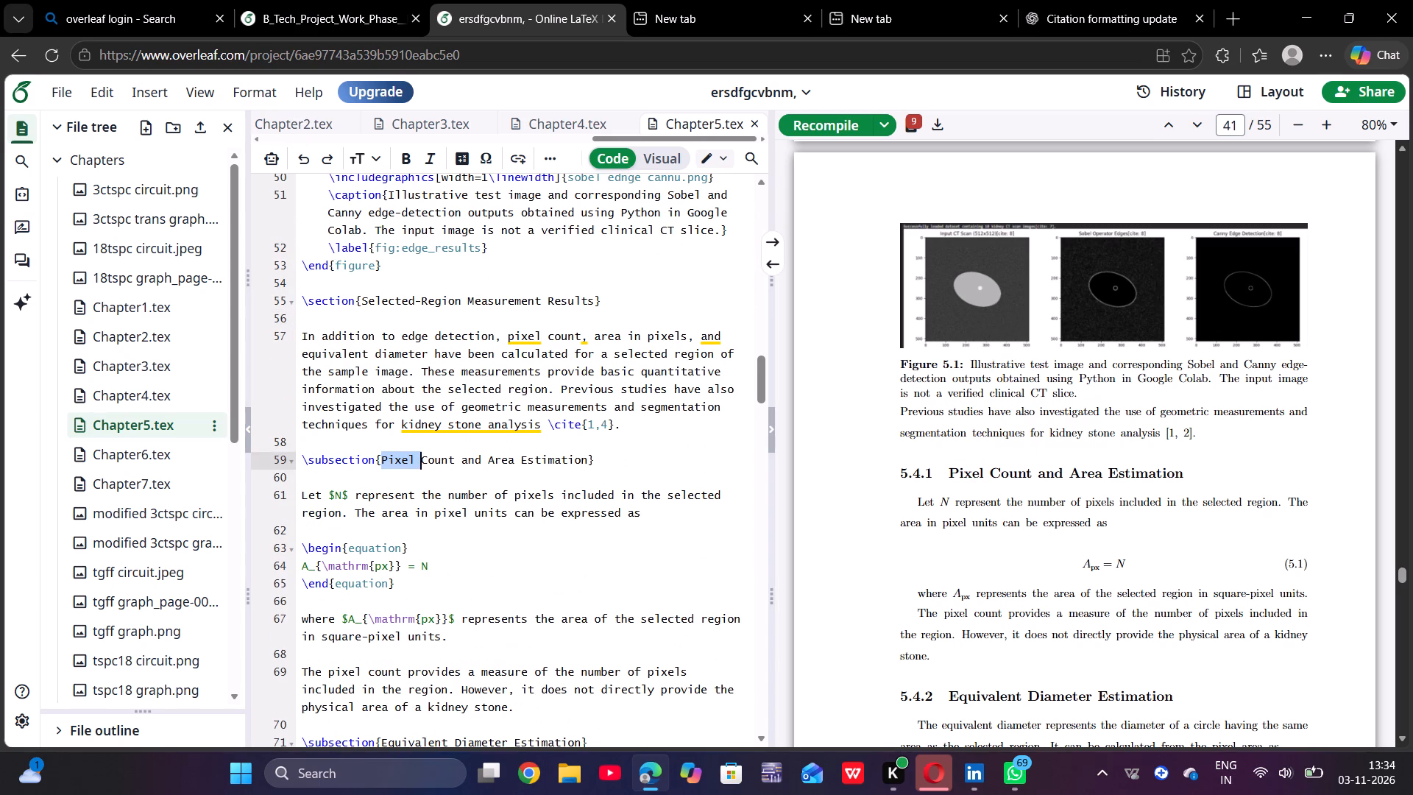
scroll(831, 364, up, 1)
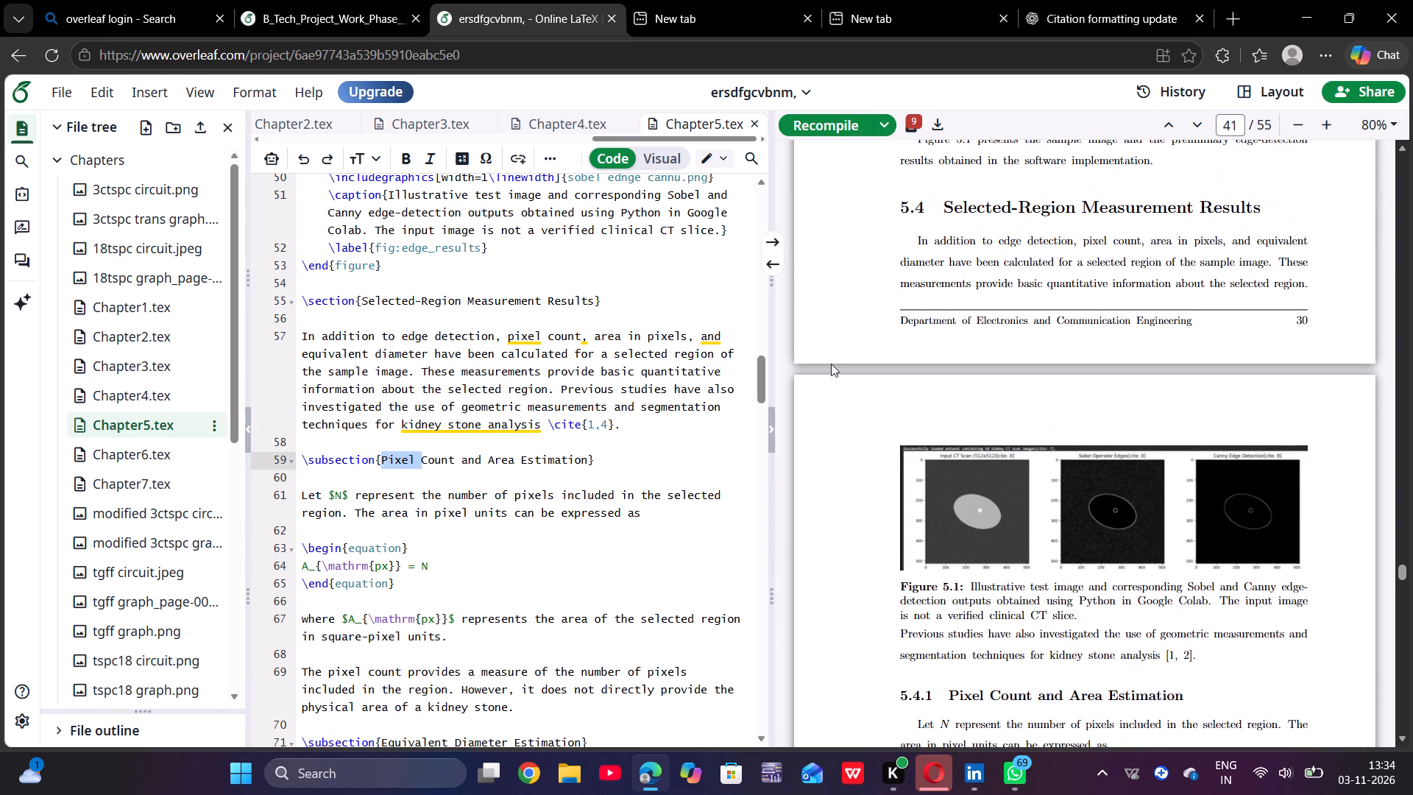
scroll(831, 364, up, 1)
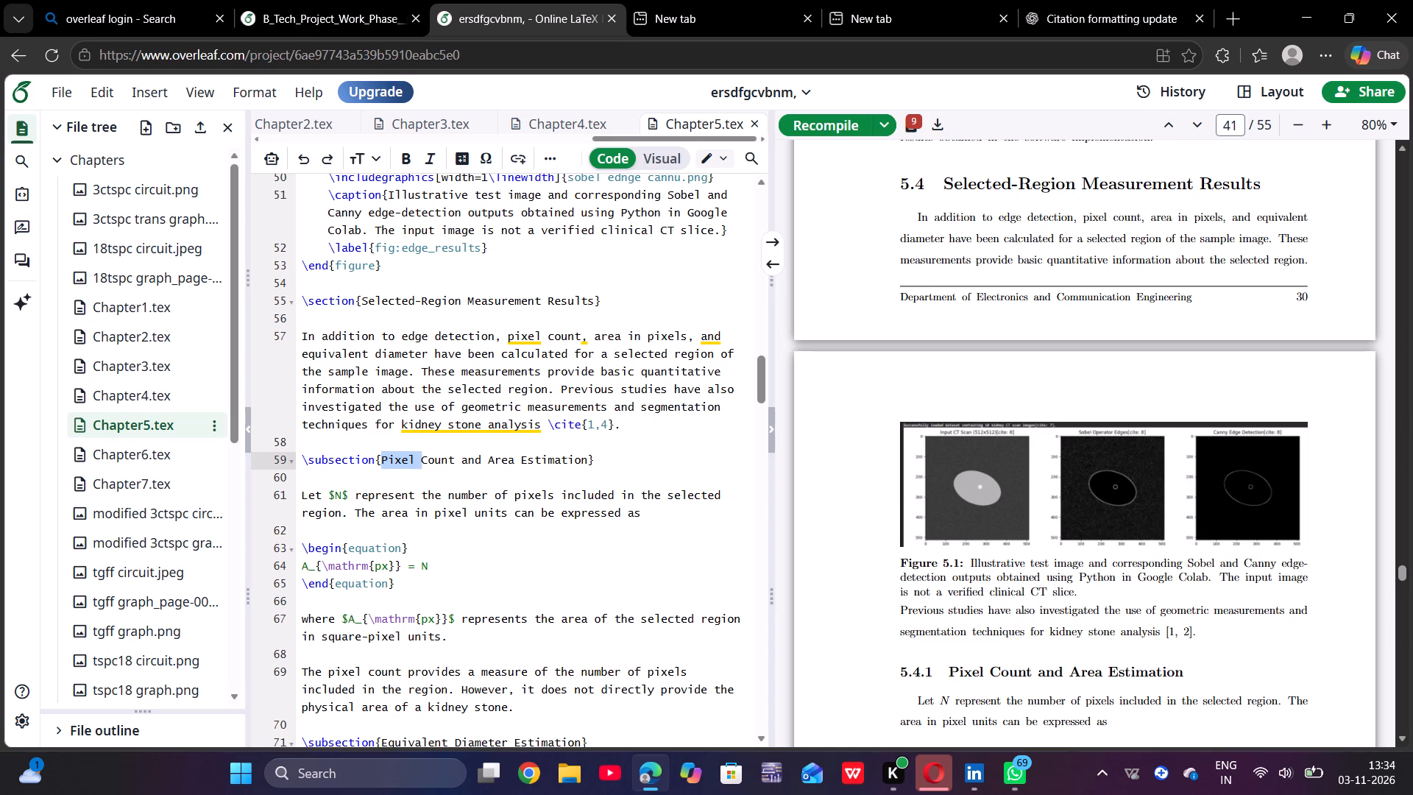
Remove the \cite{1,4} citation ending the first paragraph of Selected-Region Measurement Results in Chapter5.tex, keeping the sentence's full stop.
drag(633, 429, 559, 419)
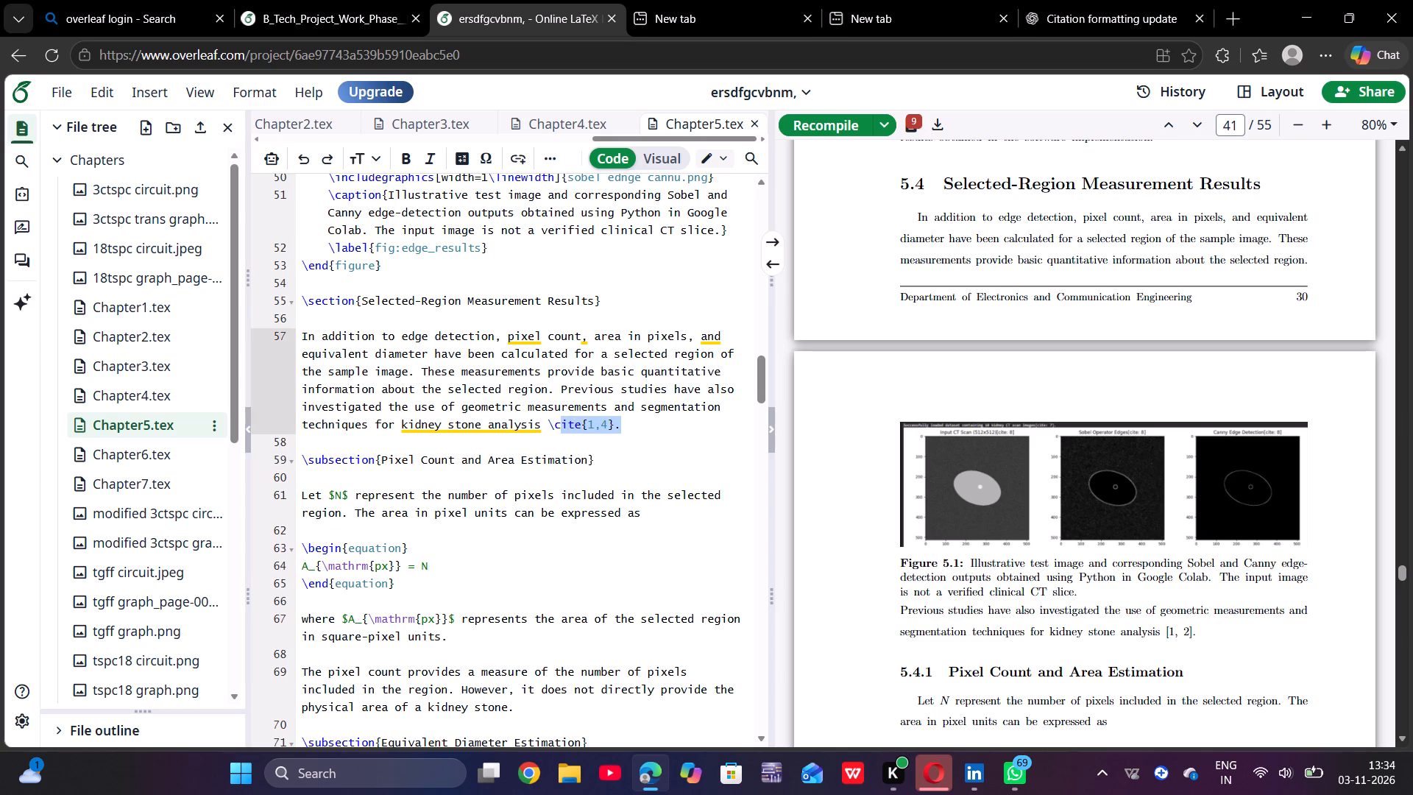
drag(559, 419, 551, 419)
drag(551, 419, 553, 416)
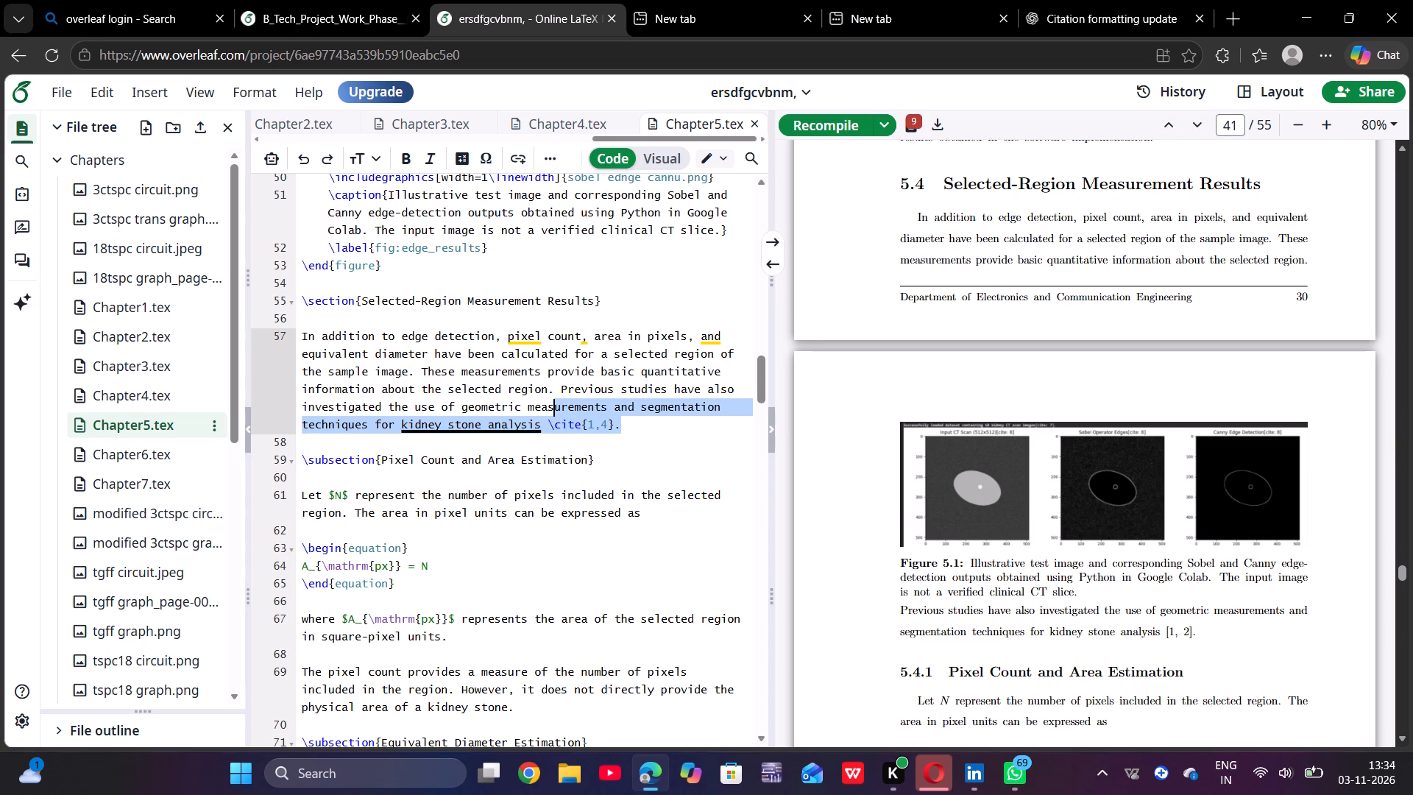
drag(553, 416, 544, 420)
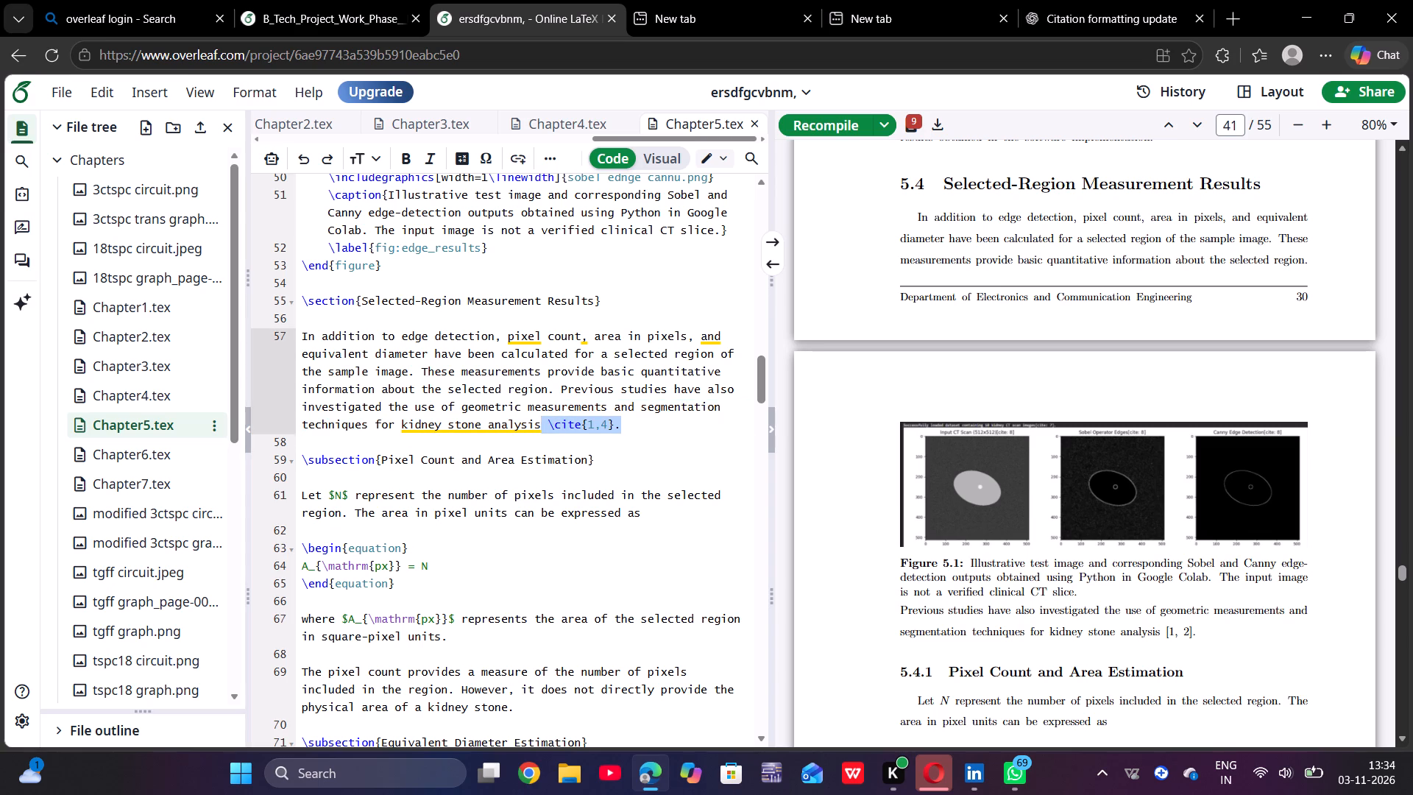
drag(544, 420, 545, 420)
key(Delete)
key(period)
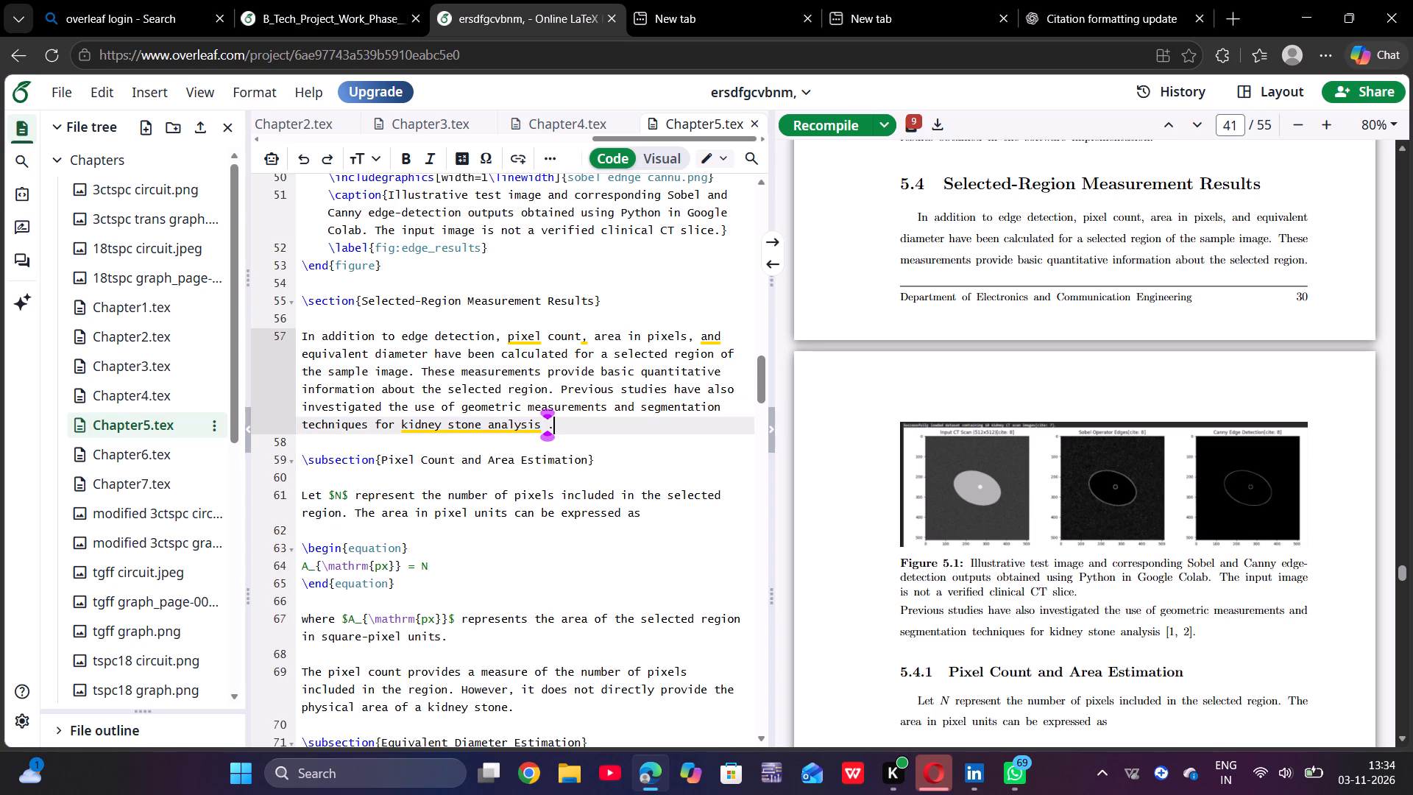
Look through the remaining Chapter 5 pages in the PDF preview, from section 5.4 to the opening of Chapter 6.
drag(545, 420, 791, 614)
scroll(791, 614, down, 20)
scroll(791, 614, down, 3)
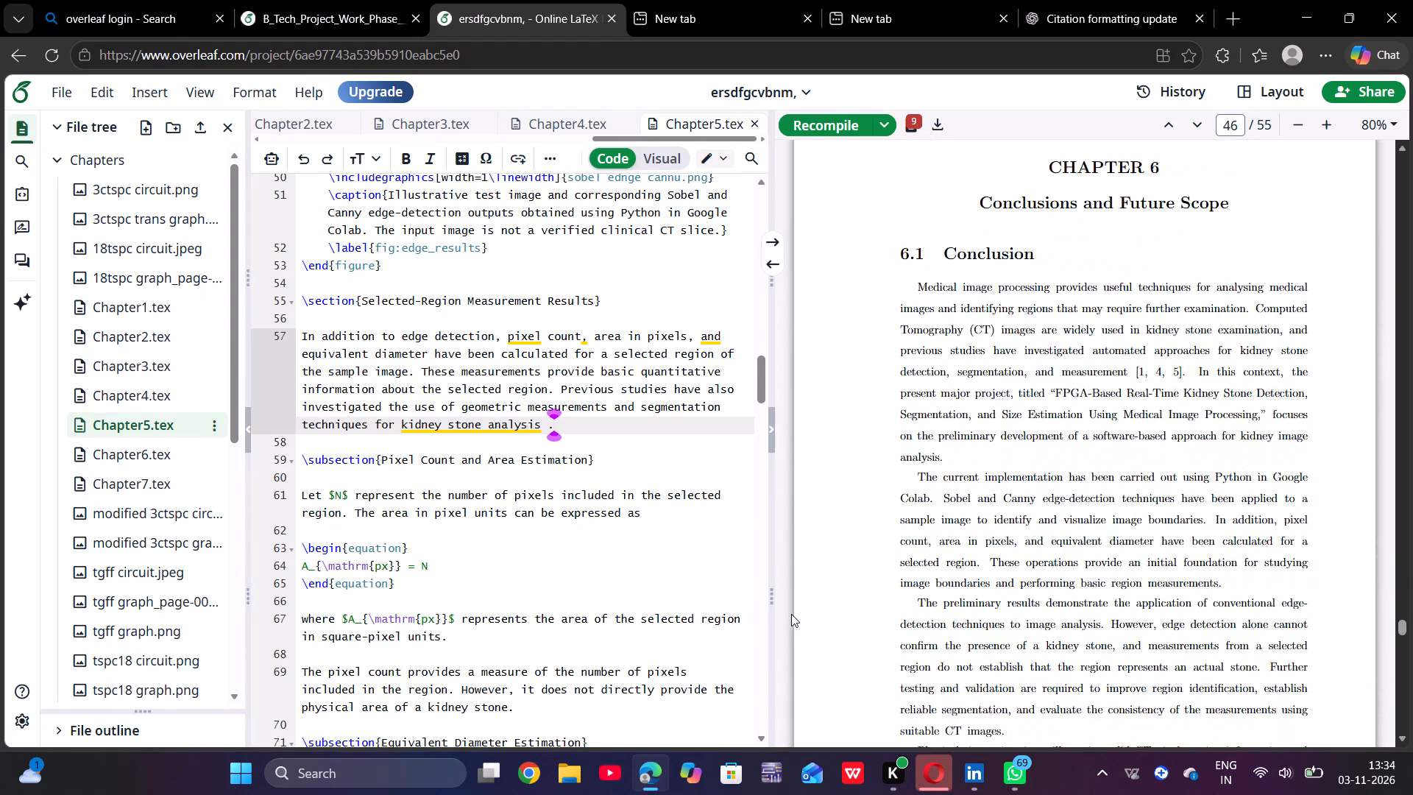
Save Chapter5.tex and recompile the report.
drag(791, 614, 698, 596)
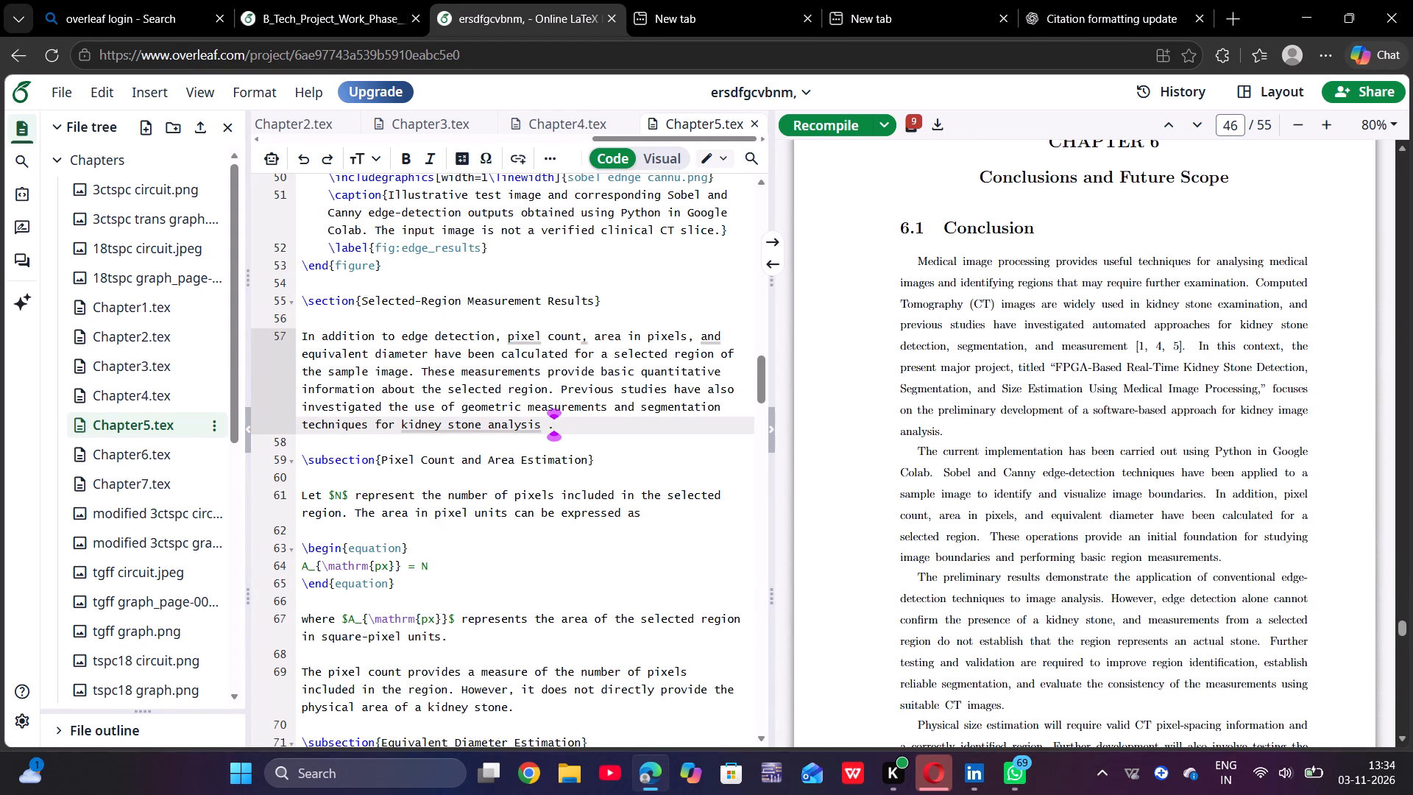
key(ctrl+s)
Look through Chapter 6 in the PDF preview, from its Conclusion to the Program Outcomes mapping page and back.
scroll(1020, 545, down, 2)
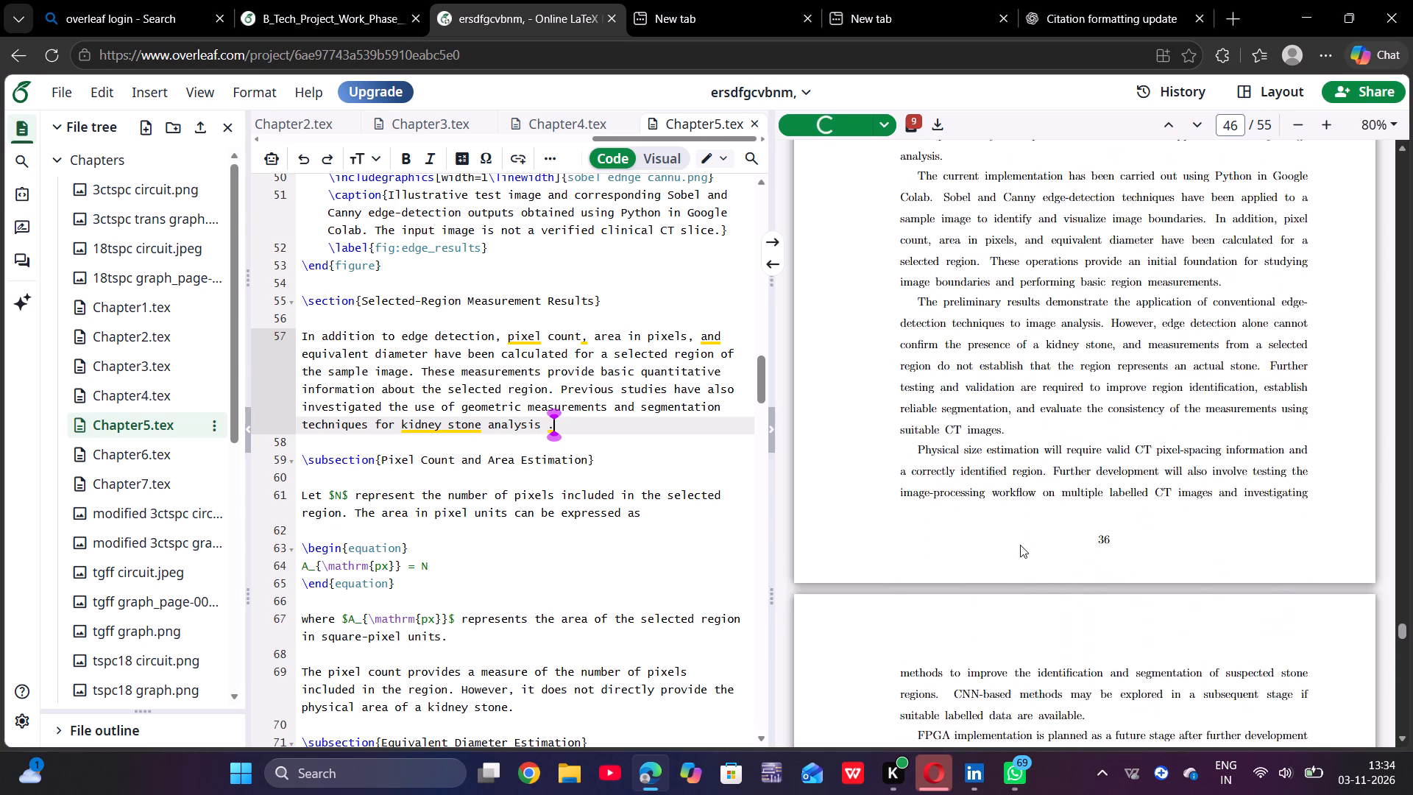
scroll(1020, 545, down, 6)
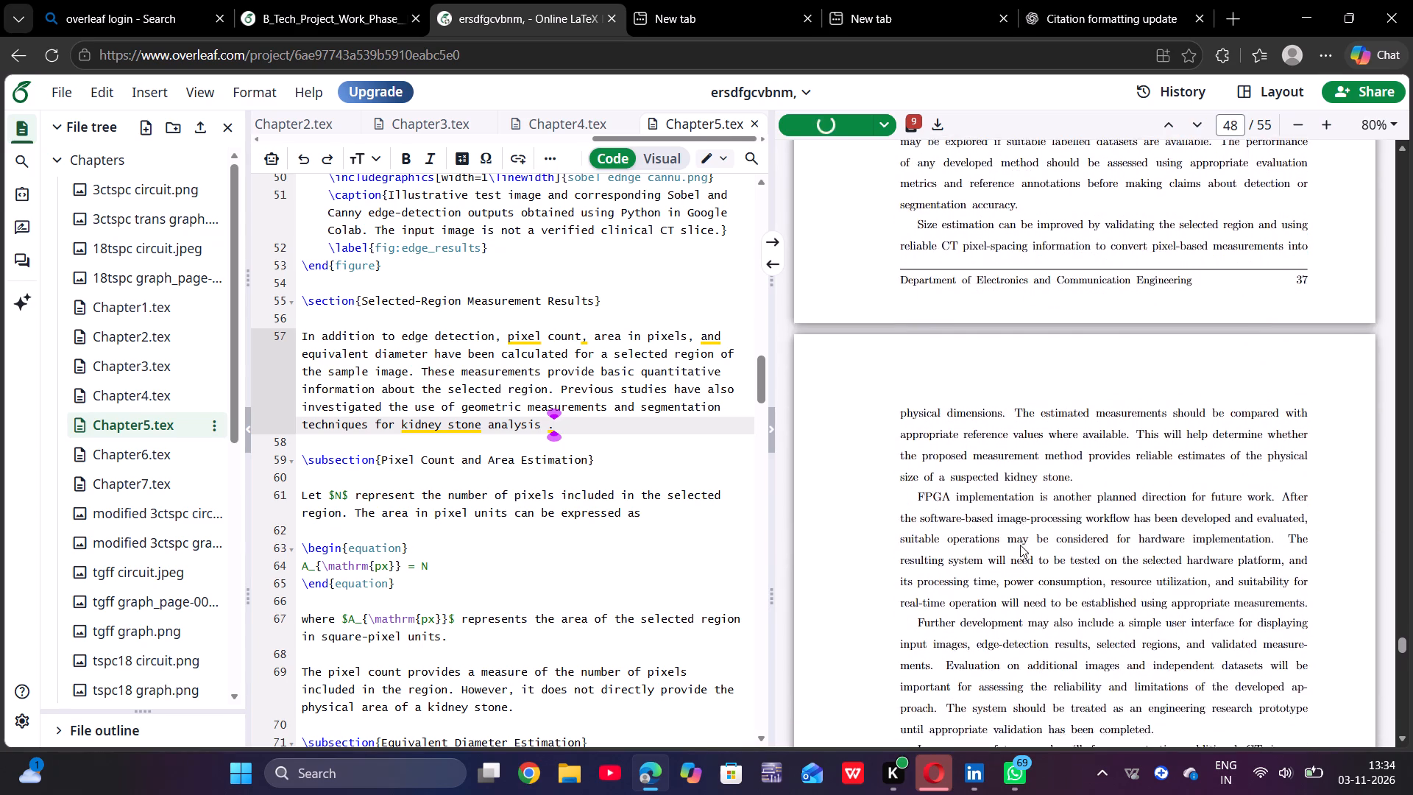
scroll(1020, 545, down, 3)
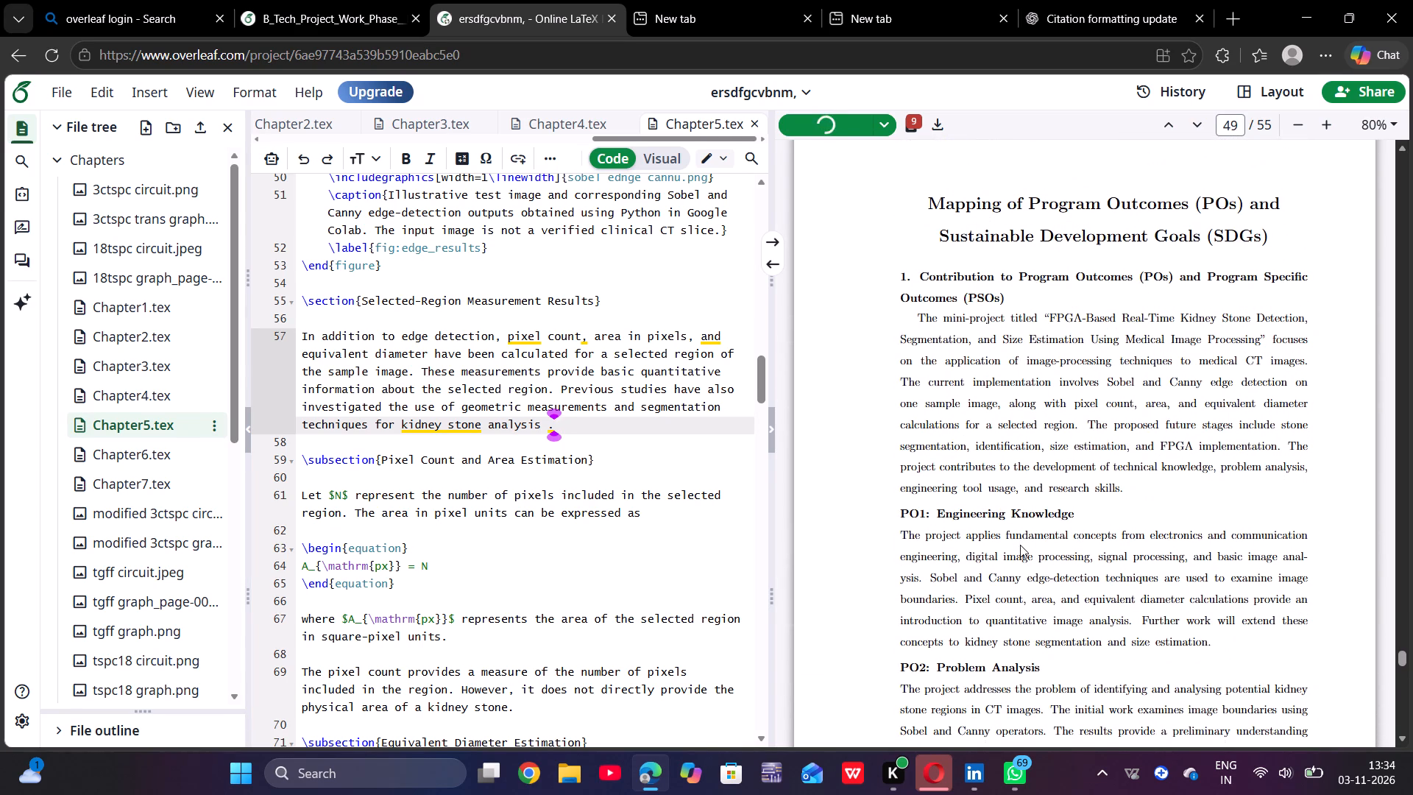
scroll(1020, 545, up, 1)
scroll(1020, 545, down, 1)
scroll(1020, 545, up, 4)
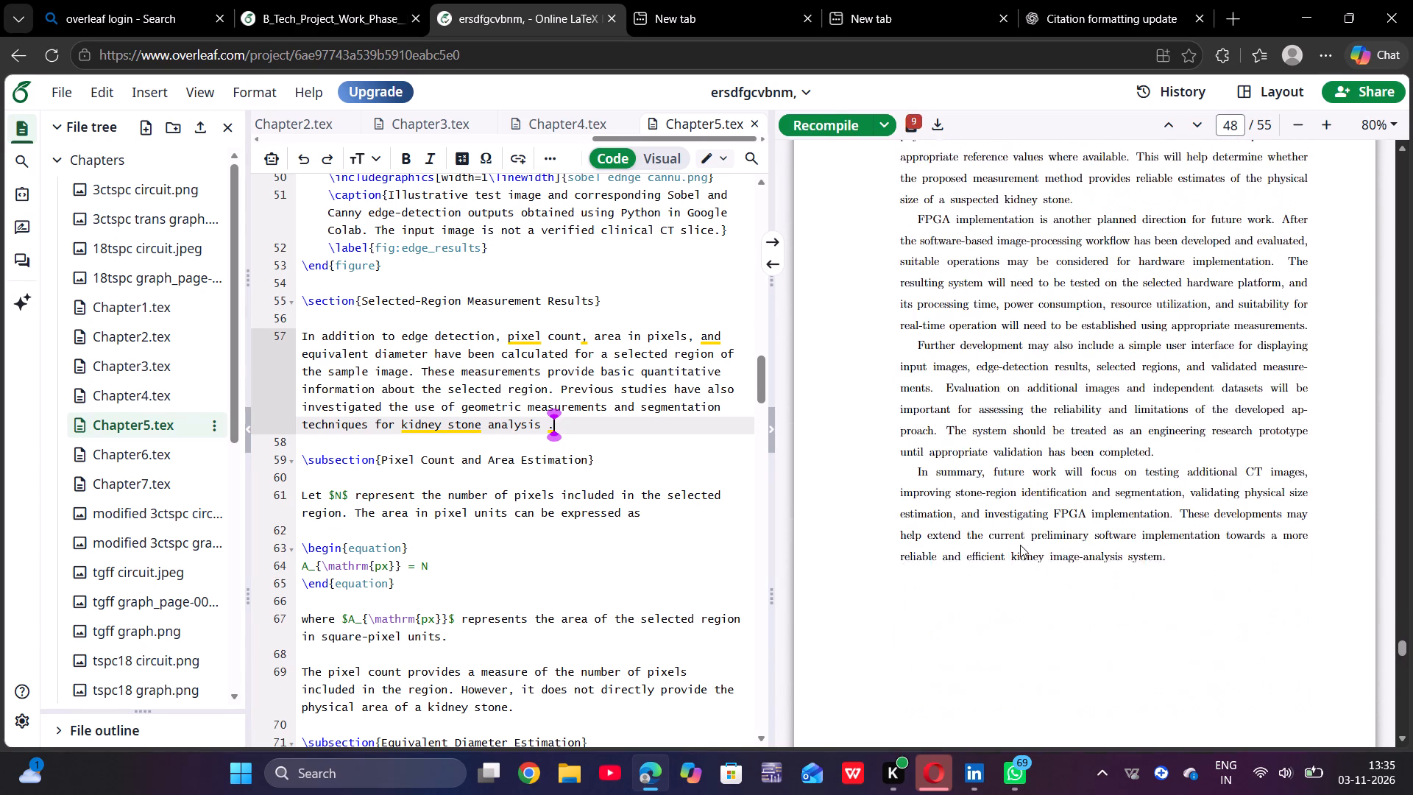
scroll(1020, 545, up, 3)
scroll(934, 288, up, 8)
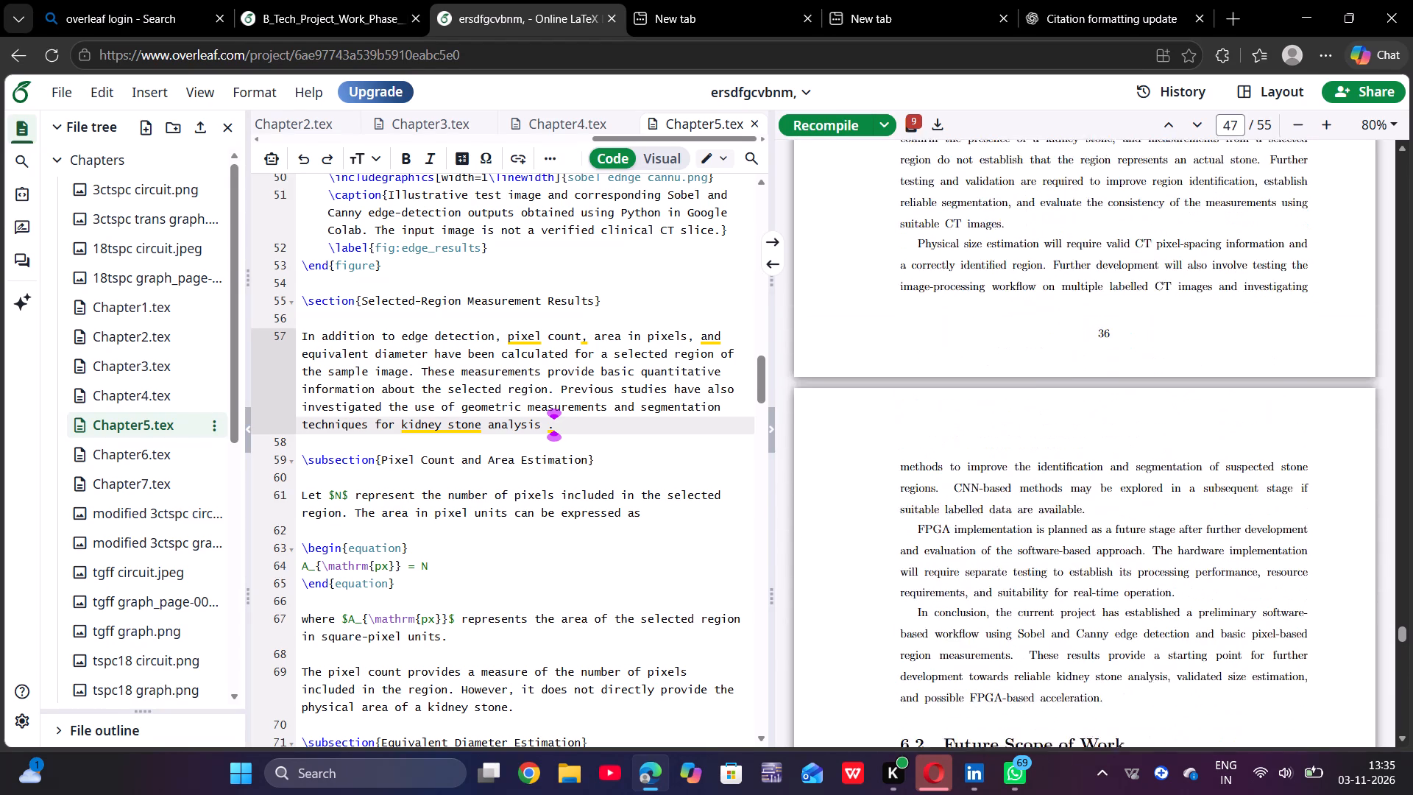
scroll(934, 288, up, 1)
double_click(934, 288)
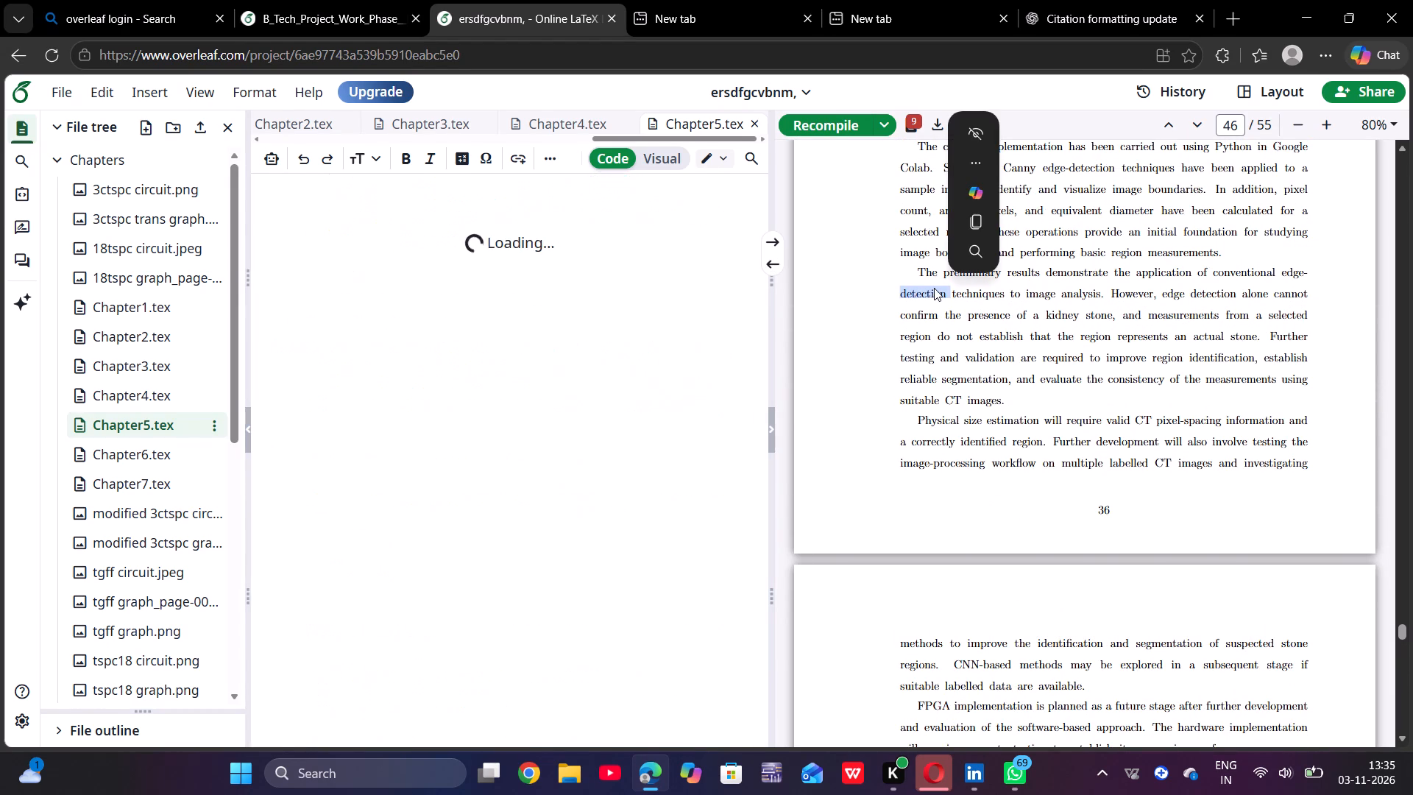
scroll(464, 617, up, 18)
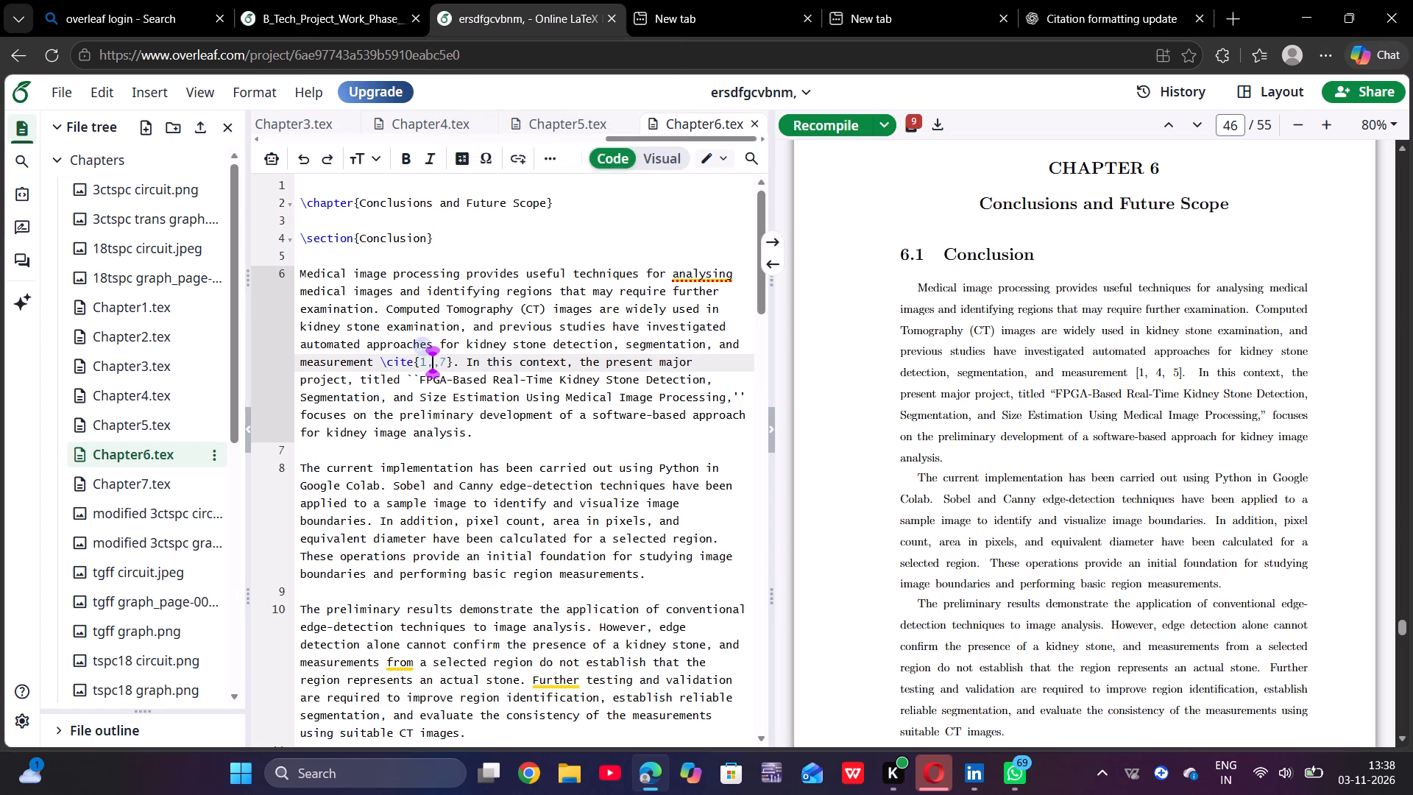
key(ctrl+a)
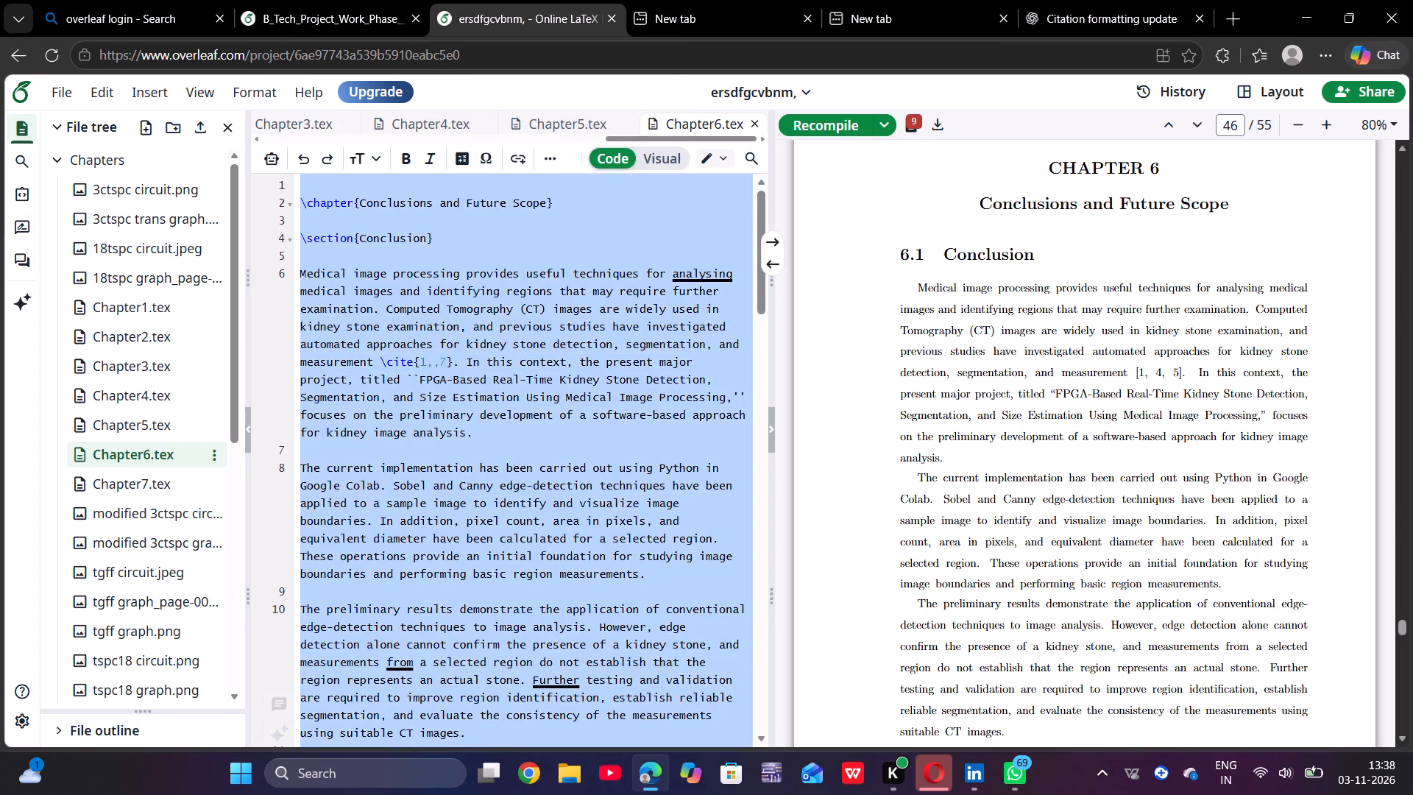
key(Delete)
key(ctrl+v)
Remove the leftover code-fence marks from the end and the ```latex line from the start of Chapter6.tex, and recompile.
key(BackSpace)
key(BackSpace)
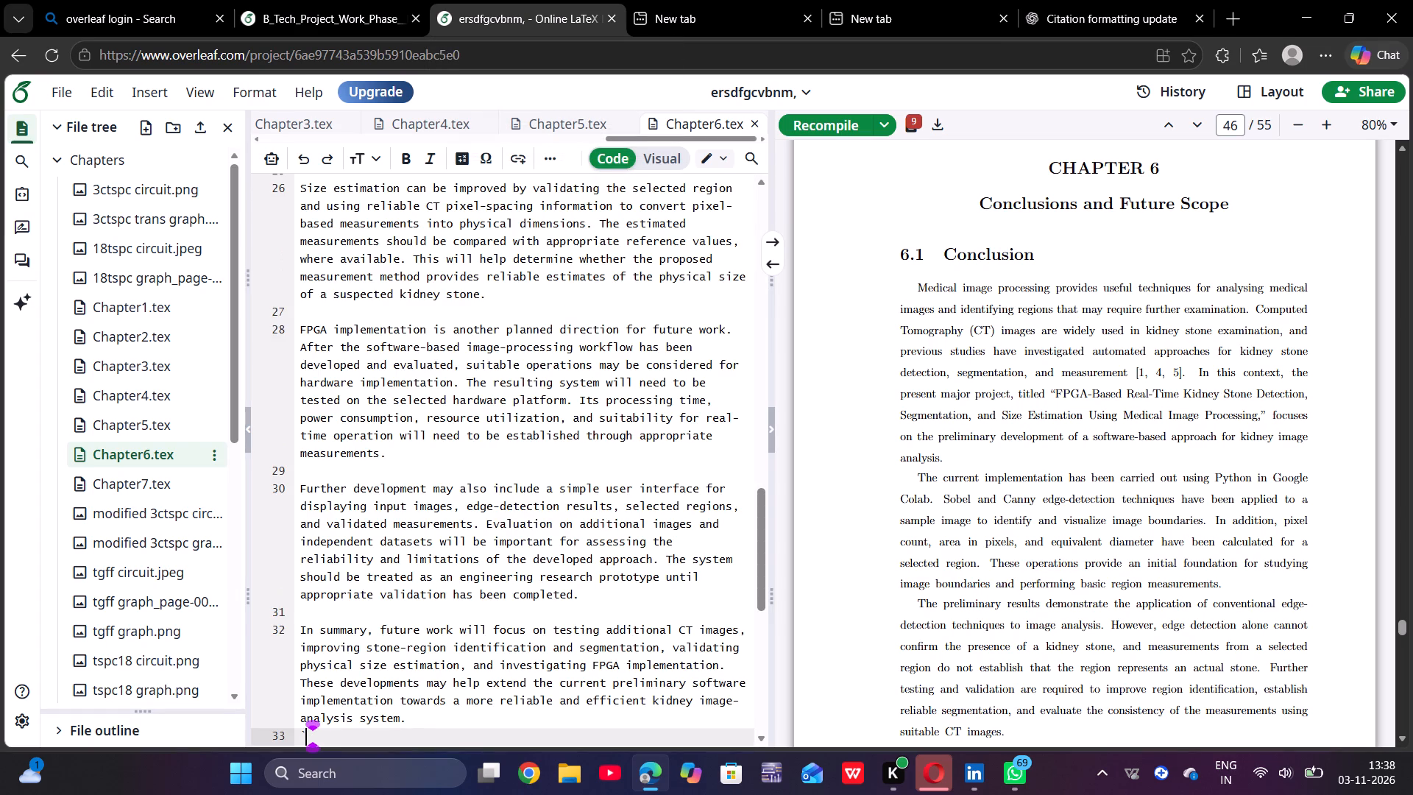
key(BackSpace)
scroll(336, 166, up, 5)
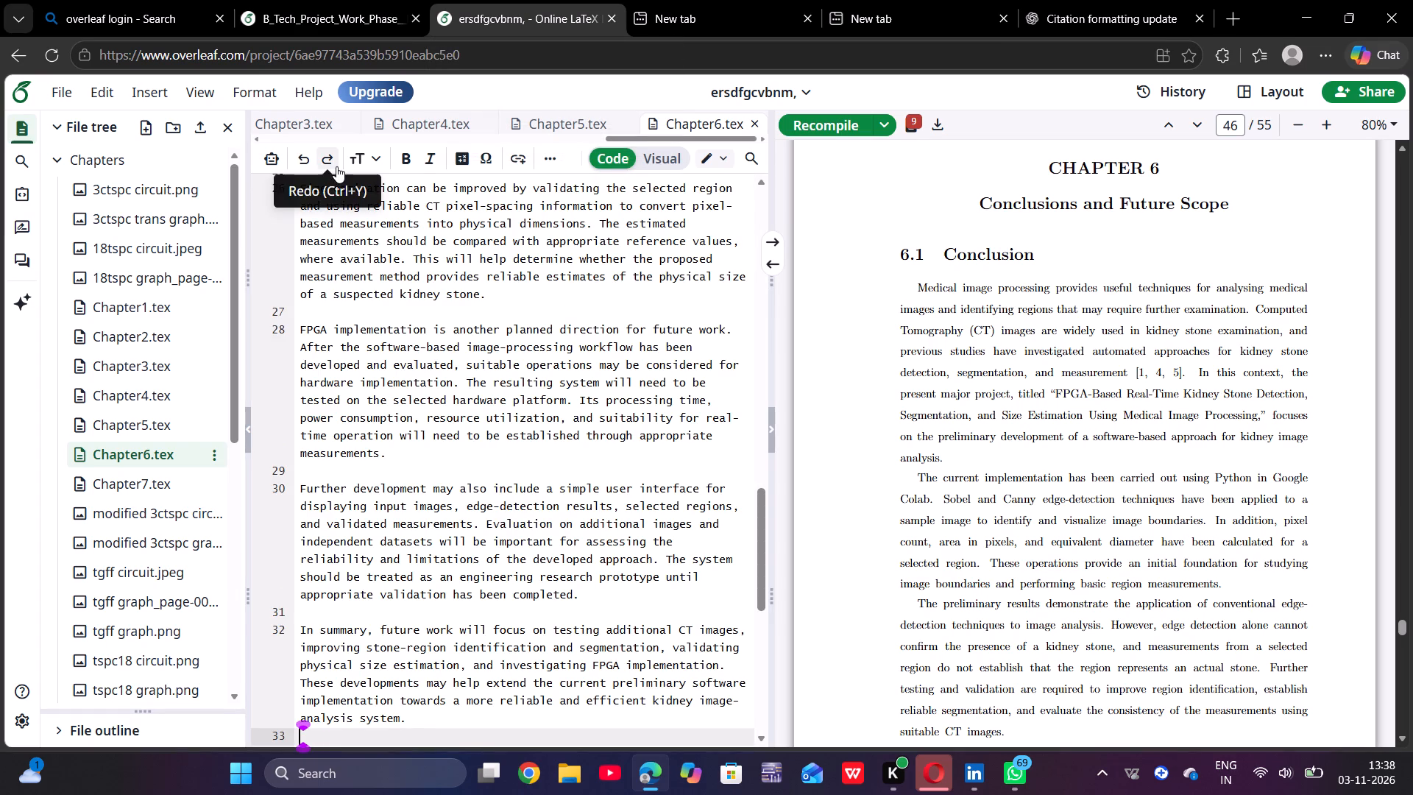
scroll(483, 356, up, 6)
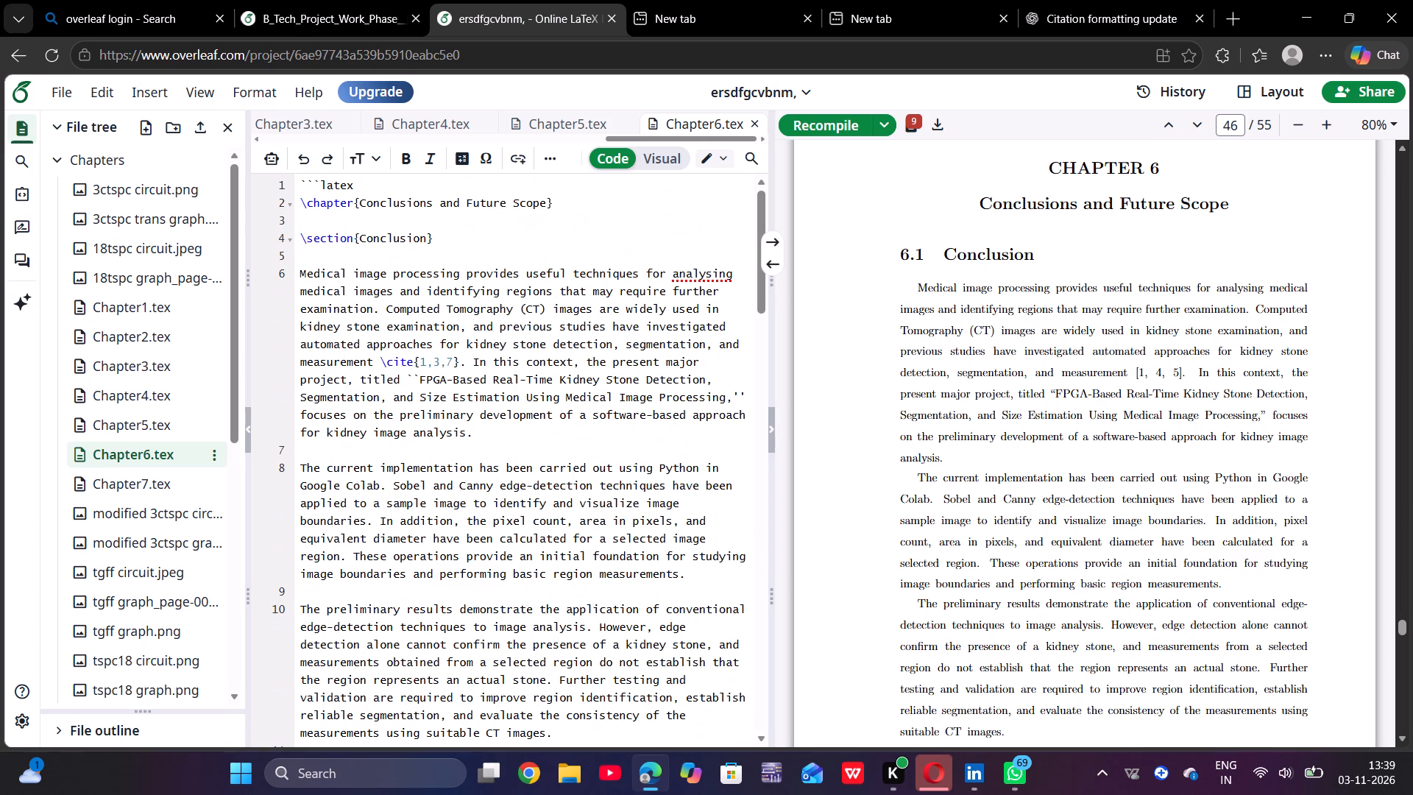
drag(362, 184, 286, 177)
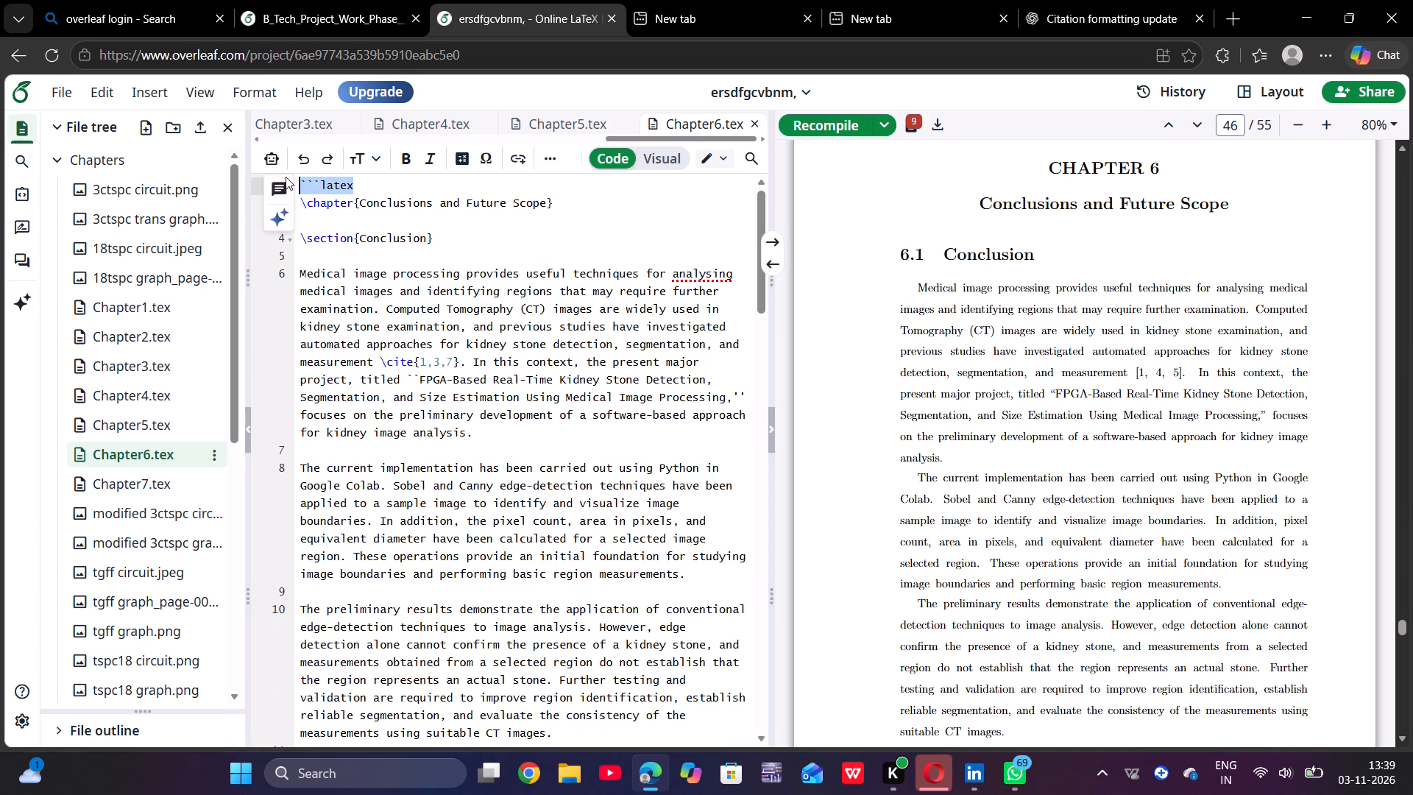
key(Delete)
key(ctrl+s)
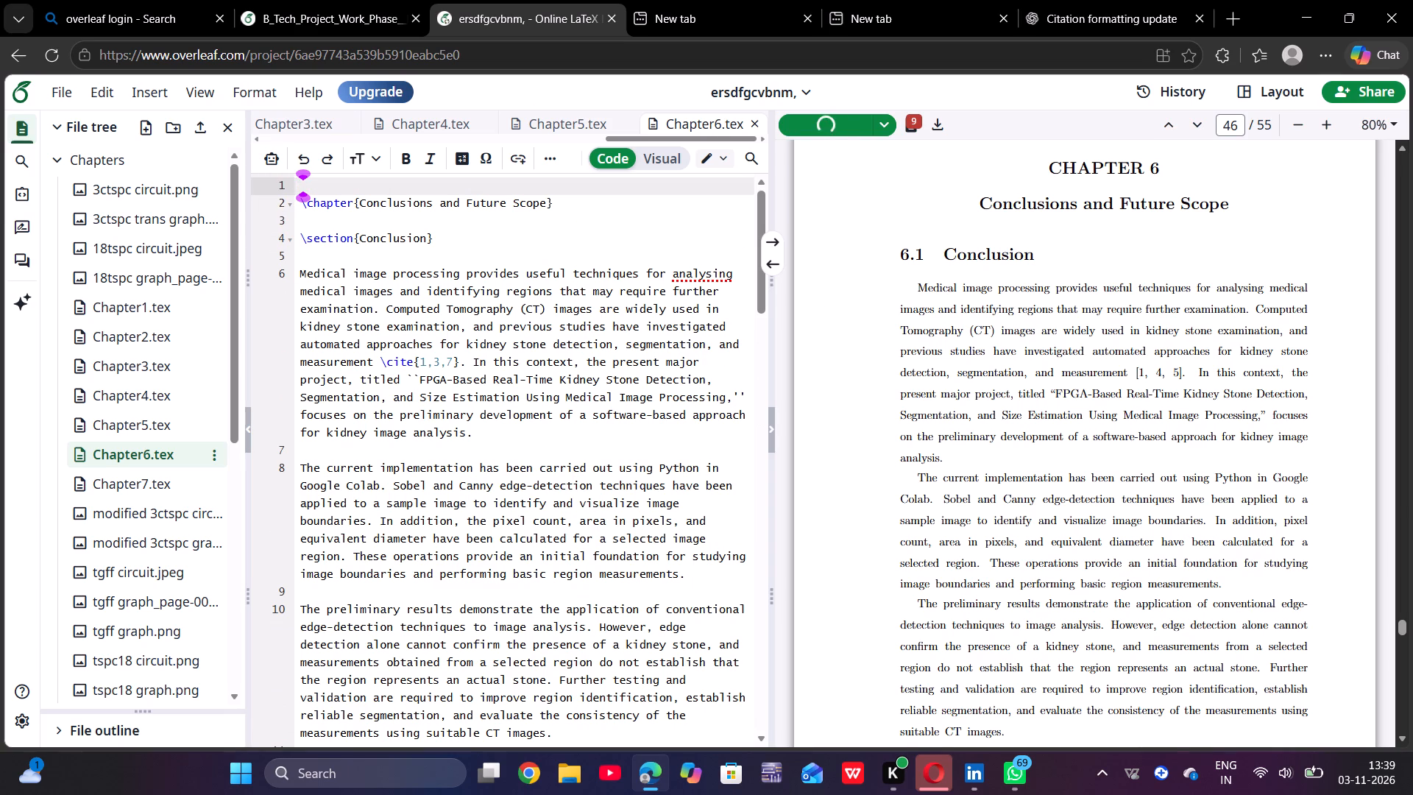
Look over the Program Outcomes and SDG mapping, the references and the Chapter 6 Conclusion citations in the PDF preview.
scroll(935, 498, down, 14)
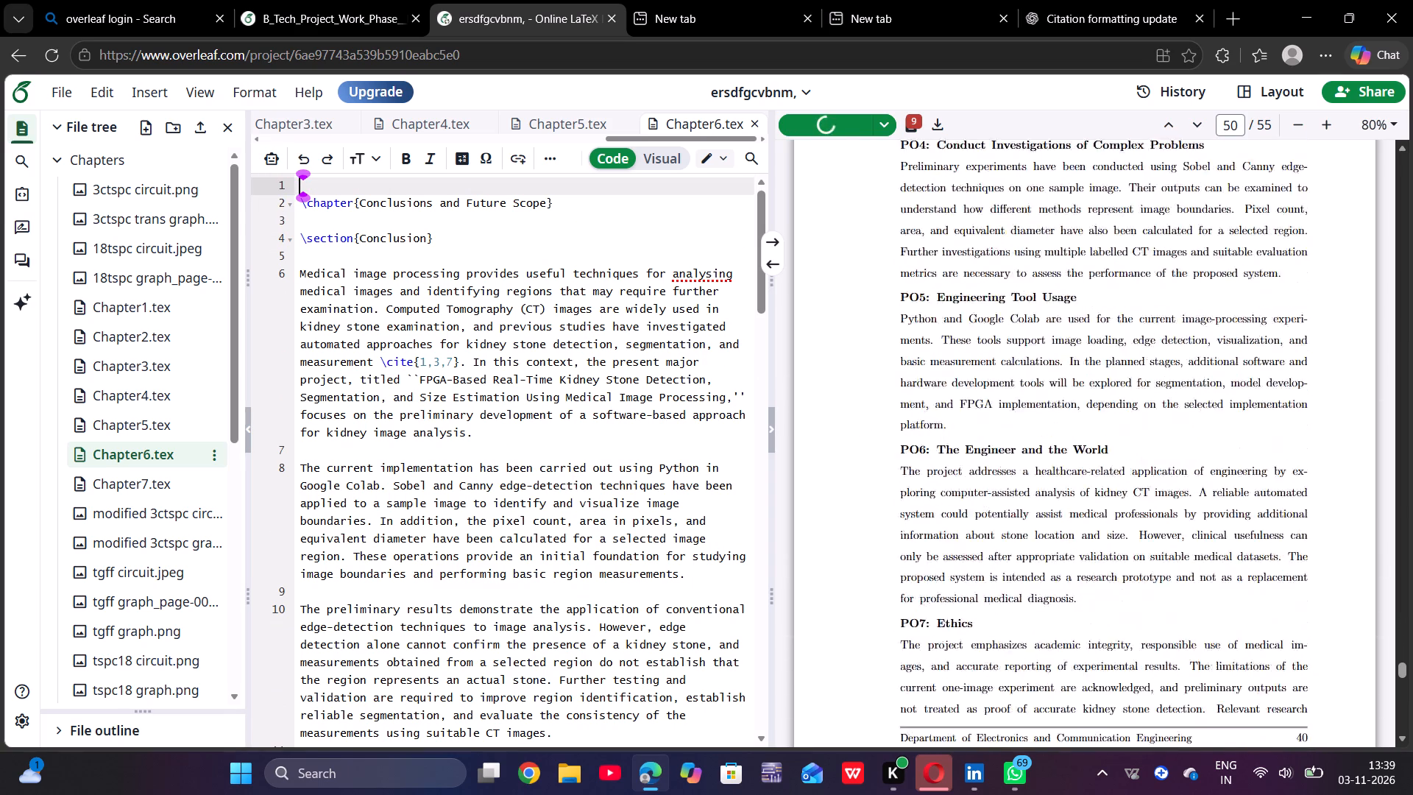
scroll(935, 498, down, 6)
scroll(935, 498, up, 3)
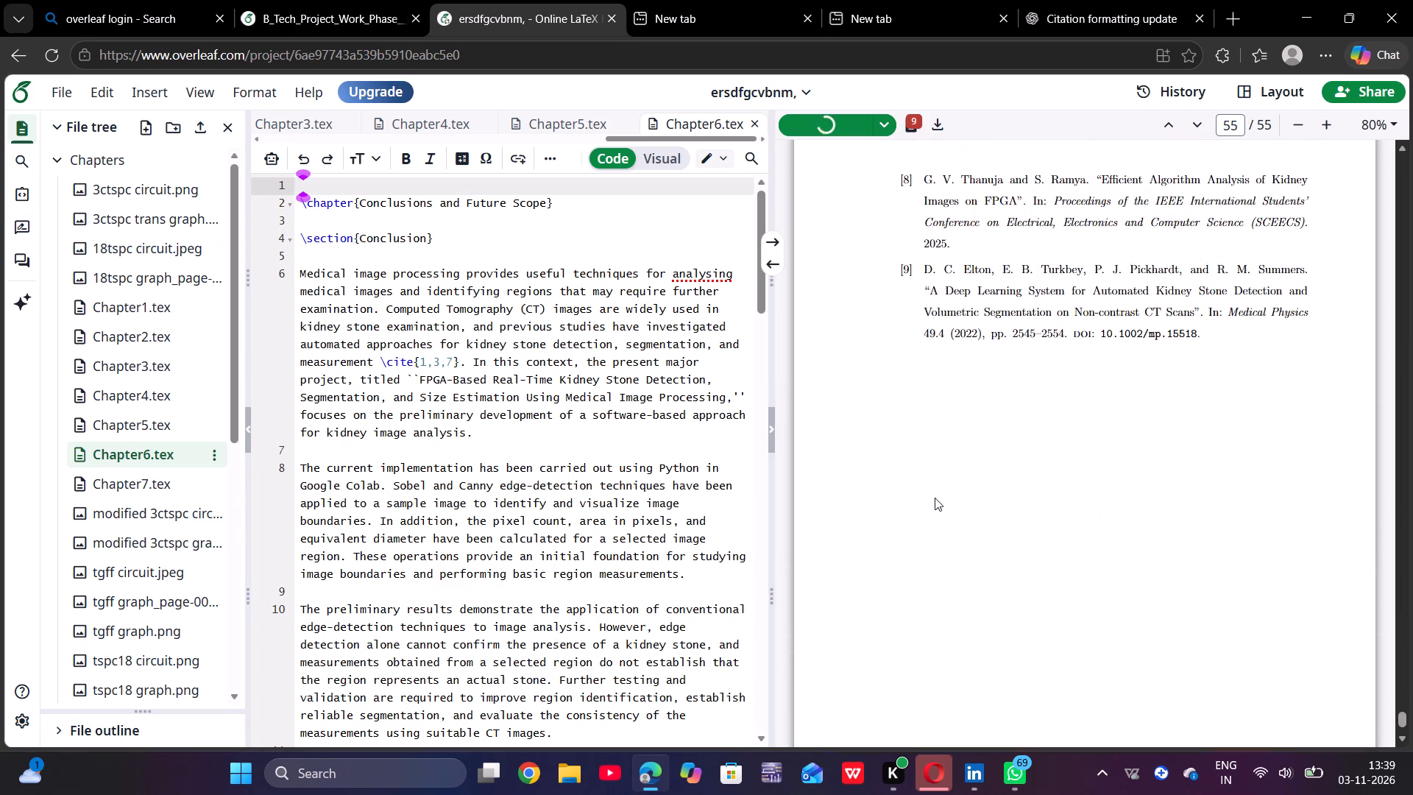
scroll(935, 498, up, 8)
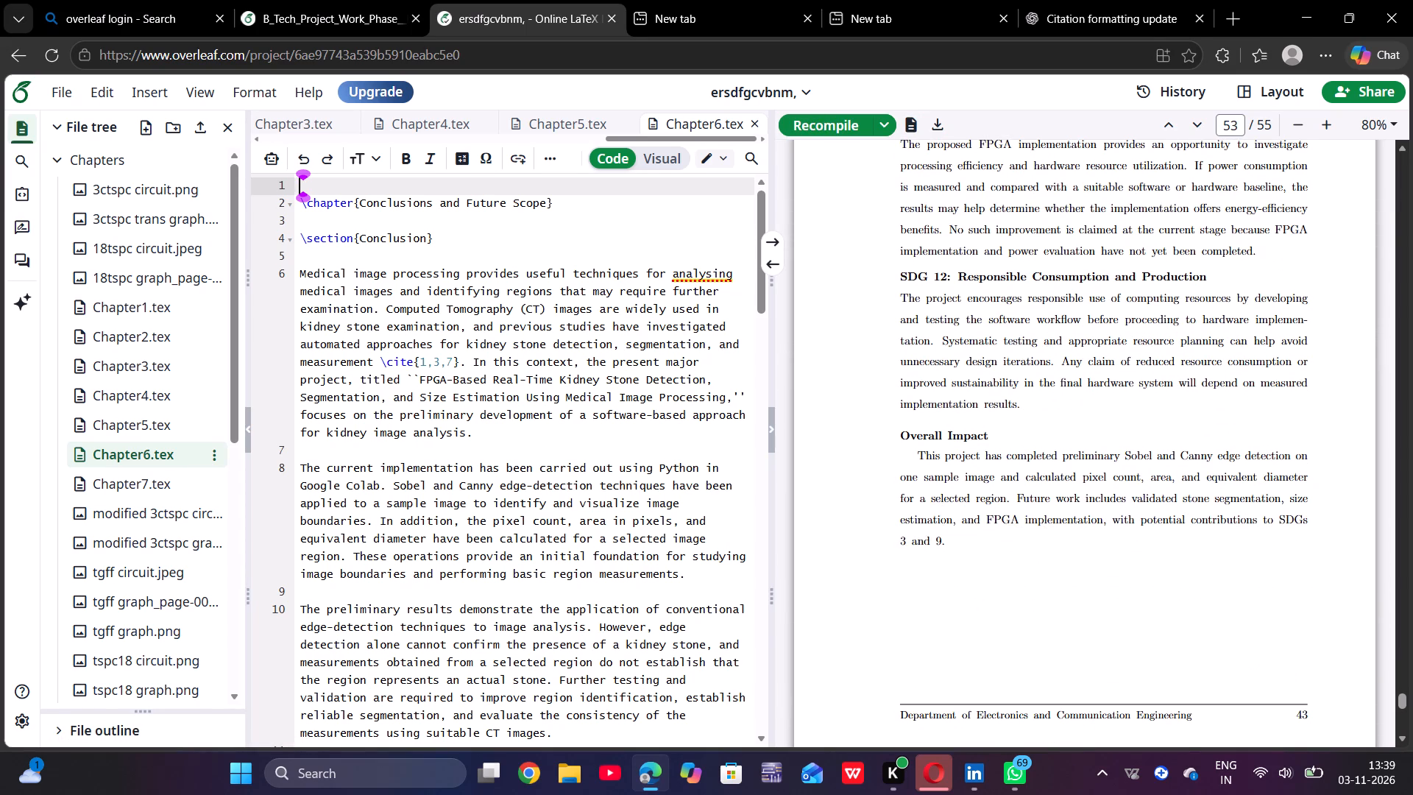
scroll(935, 498, up, 20)
scroll(935, 498, up, 4)
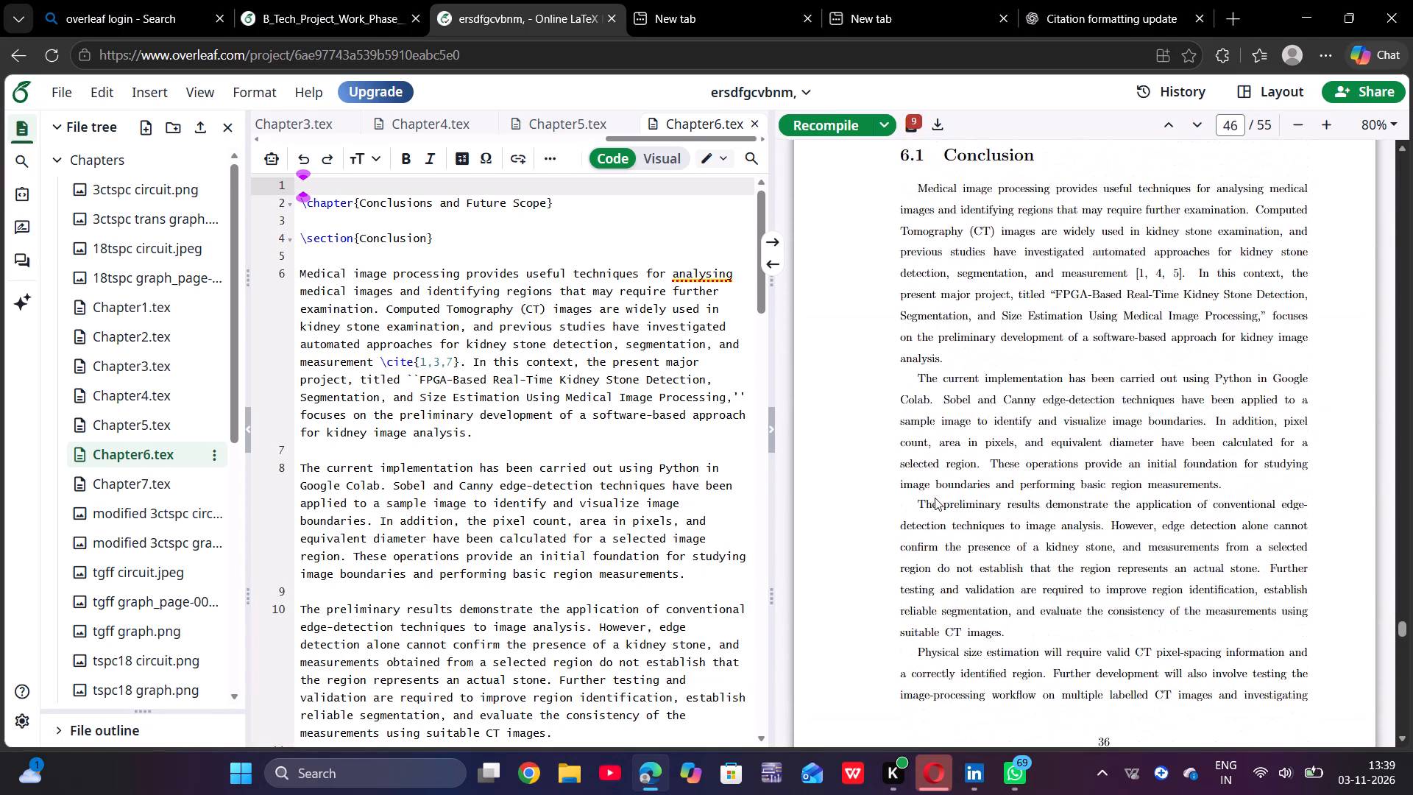
scroll(935, 498, up, 1)
scroll(935, 498, up, 20)
scroll(935, 498, up, 14)
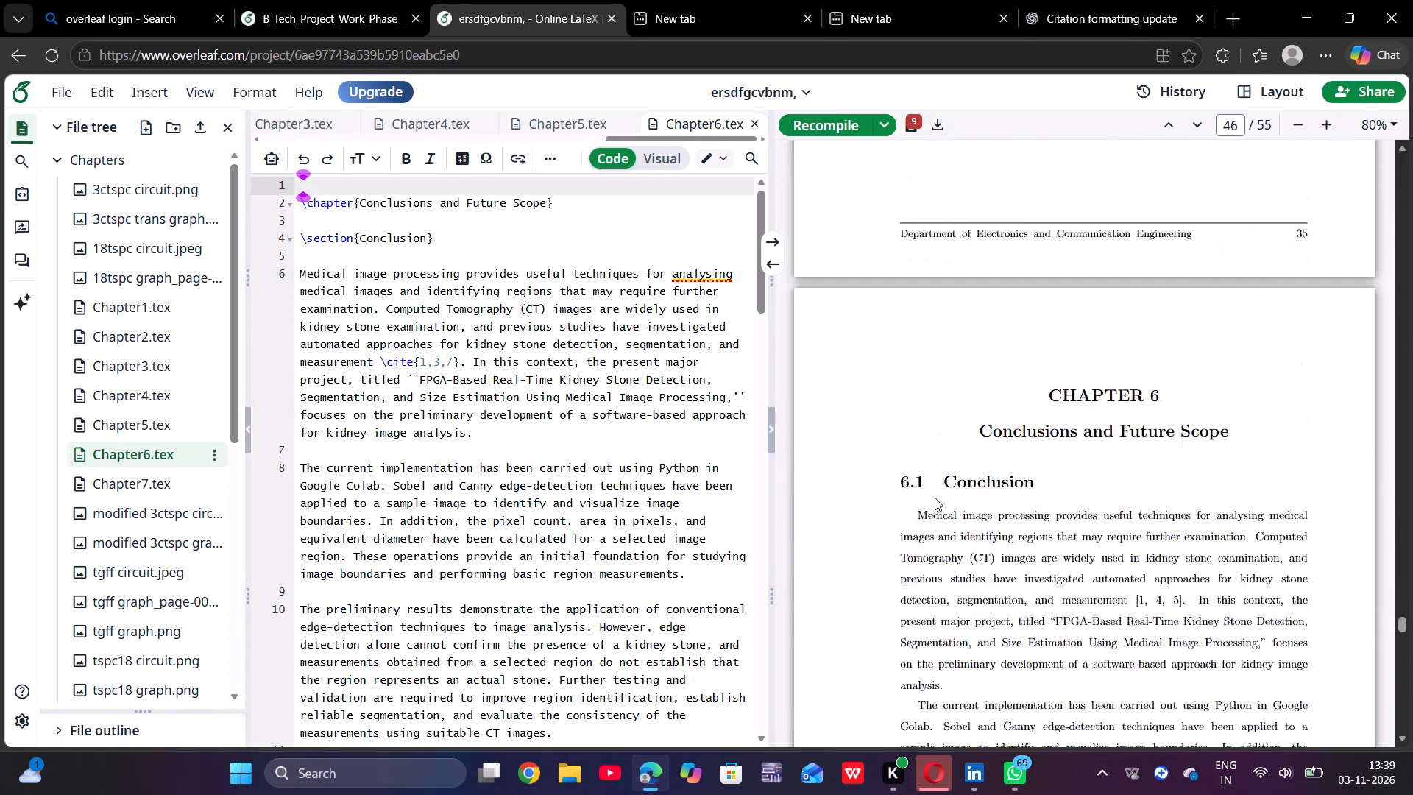
Examine the Chapter 3 and Chapter 4 pages in the PDF preview, checking their citations, comparison table and equations.
scroll(935, 498, up, 16)
scroll(935, 498, down, 2)
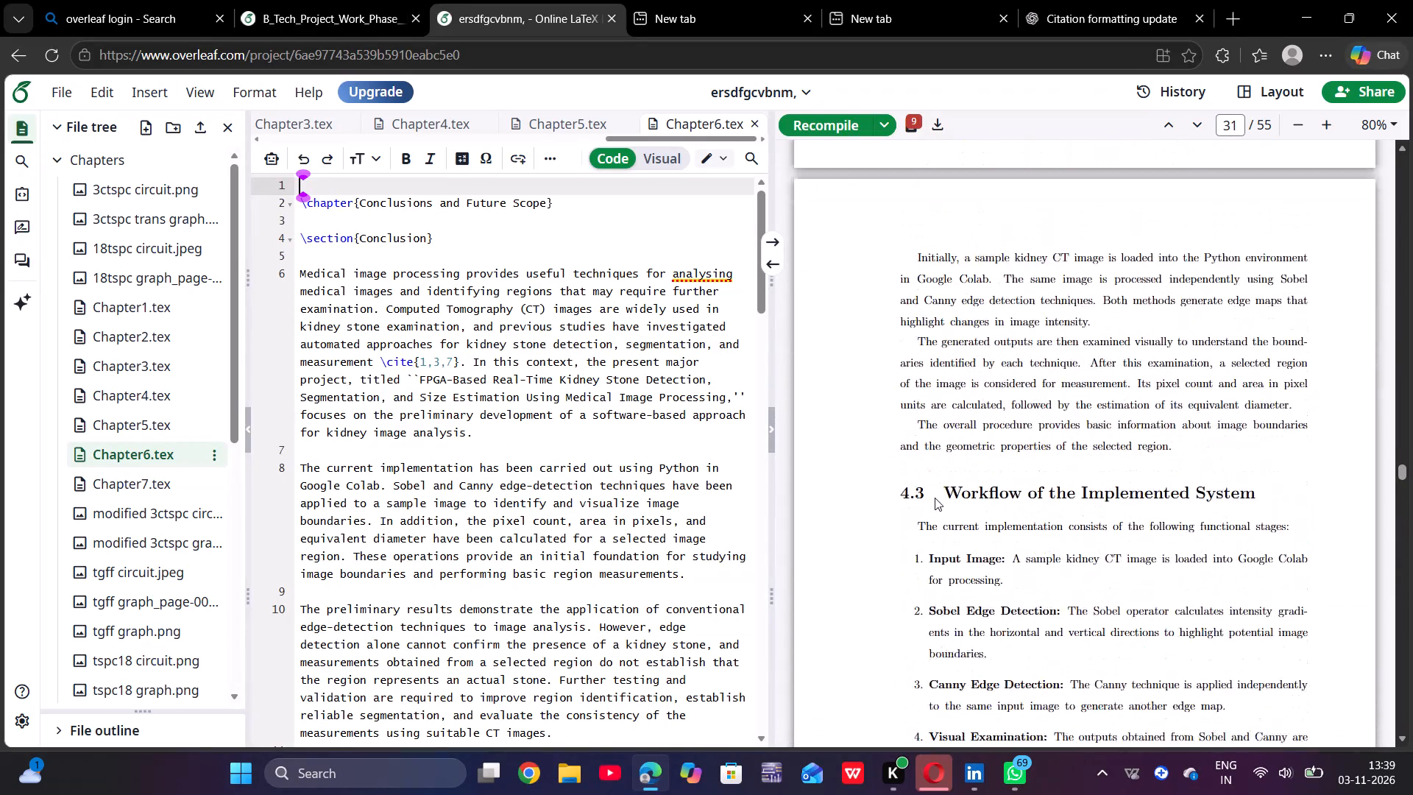
scroll(935, 498, down, 4)
scroll(935, 498, up, 15)
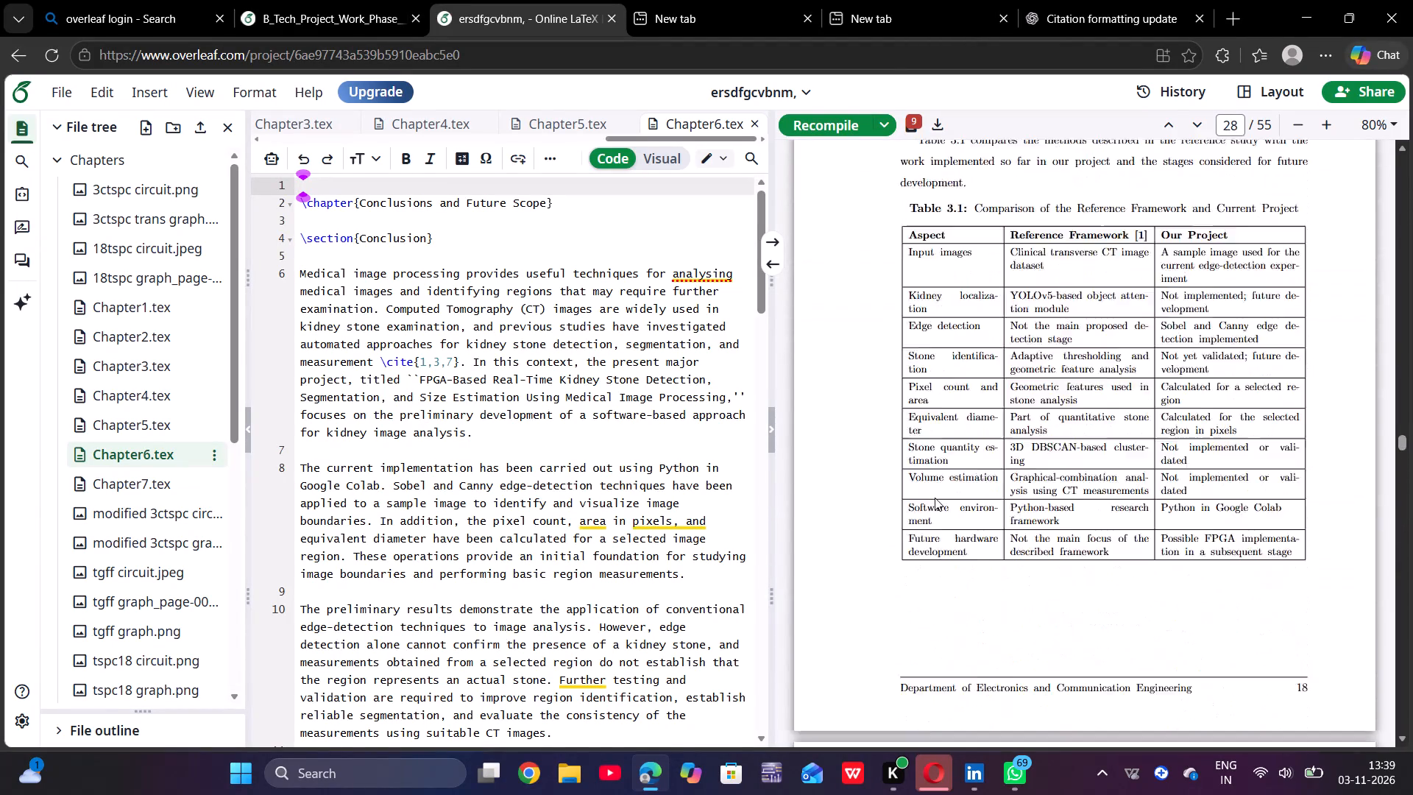
scroll(935, 498, up, 10)
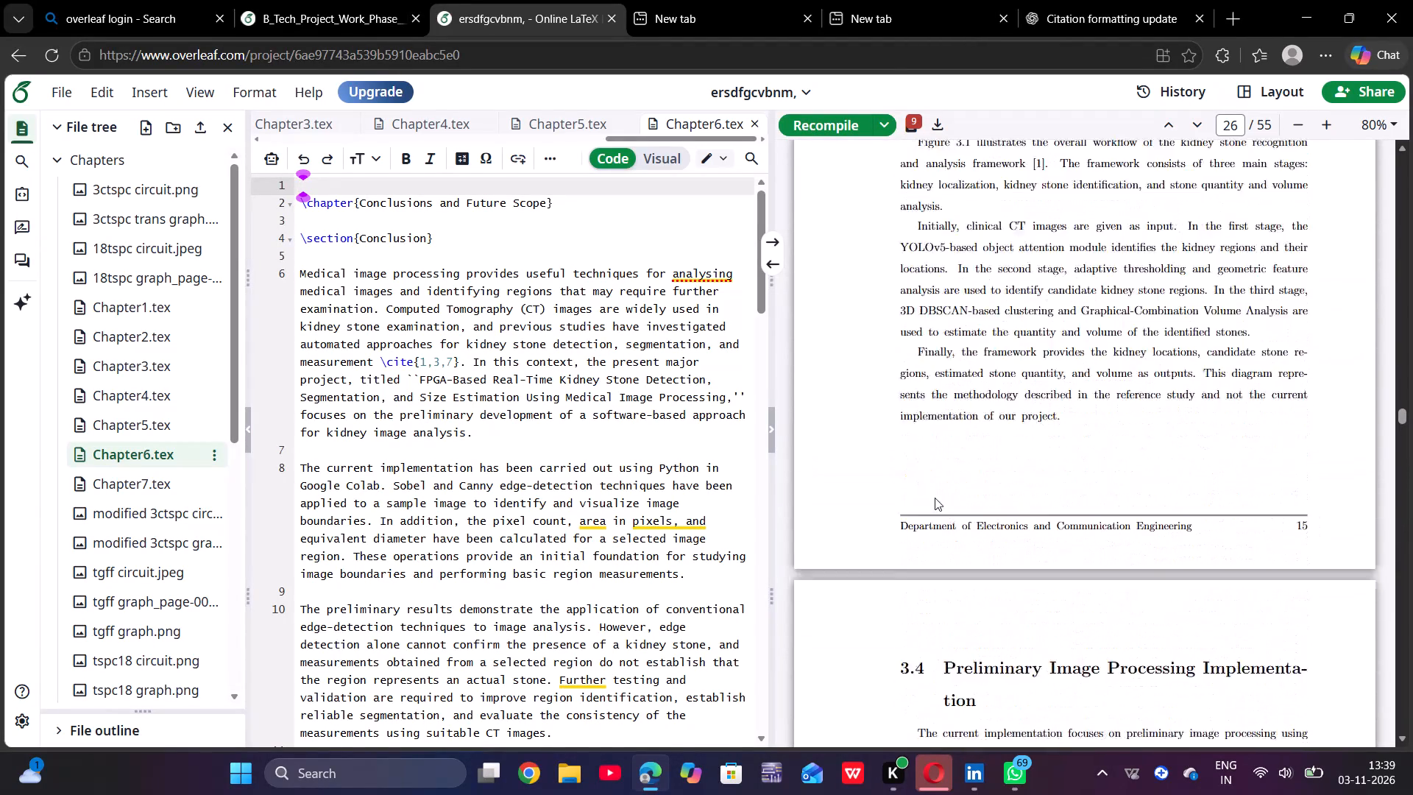
scroll(935, 498, down, 7)
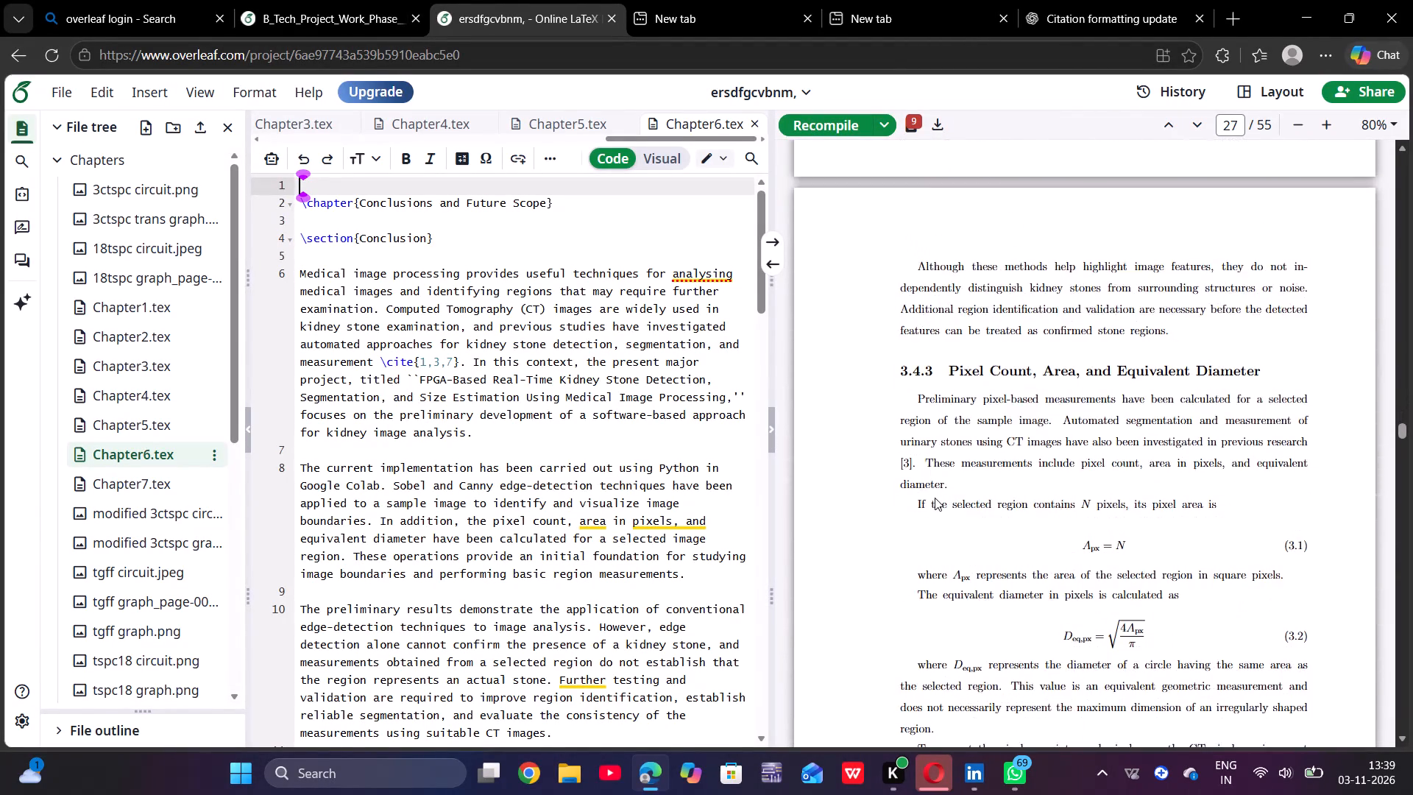
scroll(935, 498, down, 2)
scroll(935, 498, up, 5)
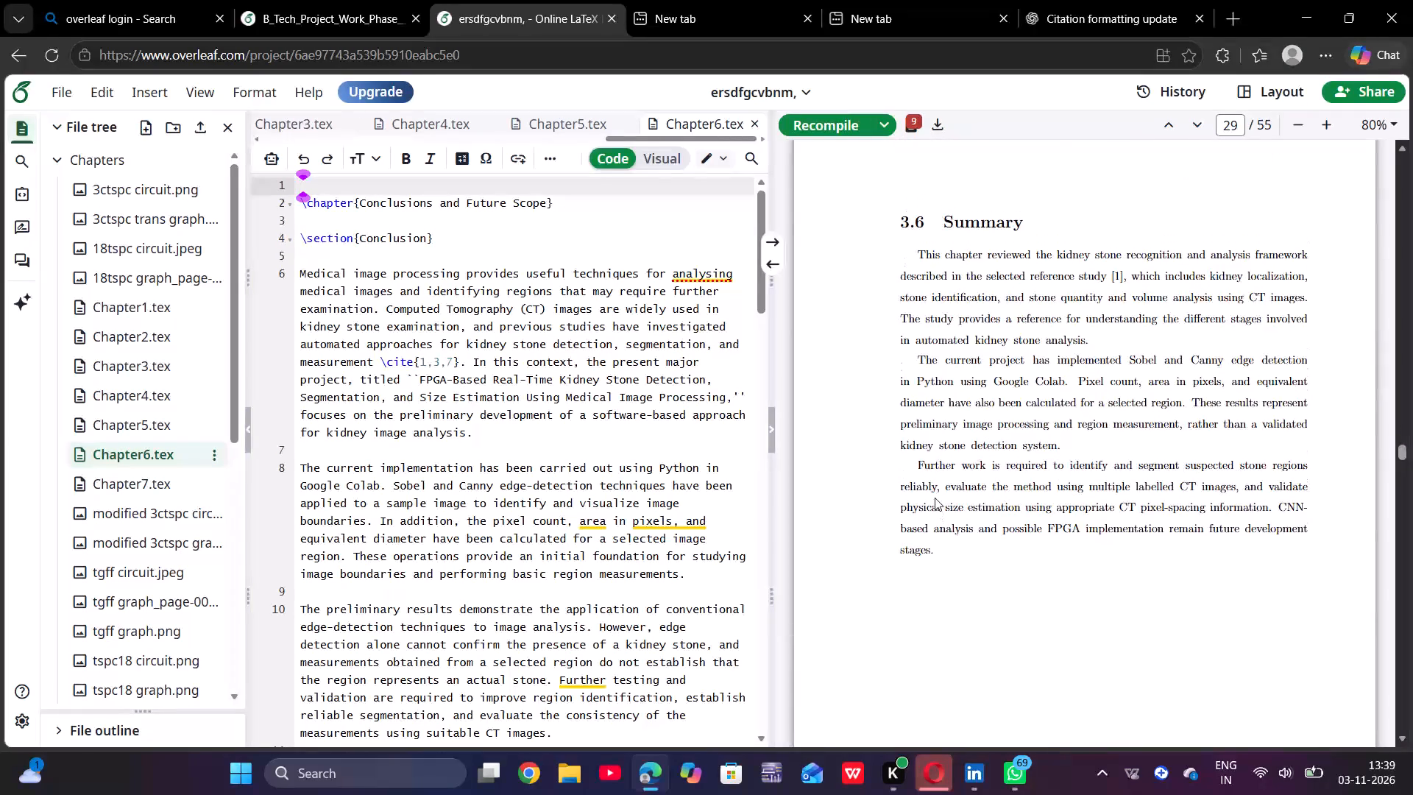
scroll(935, 498, down, 3)
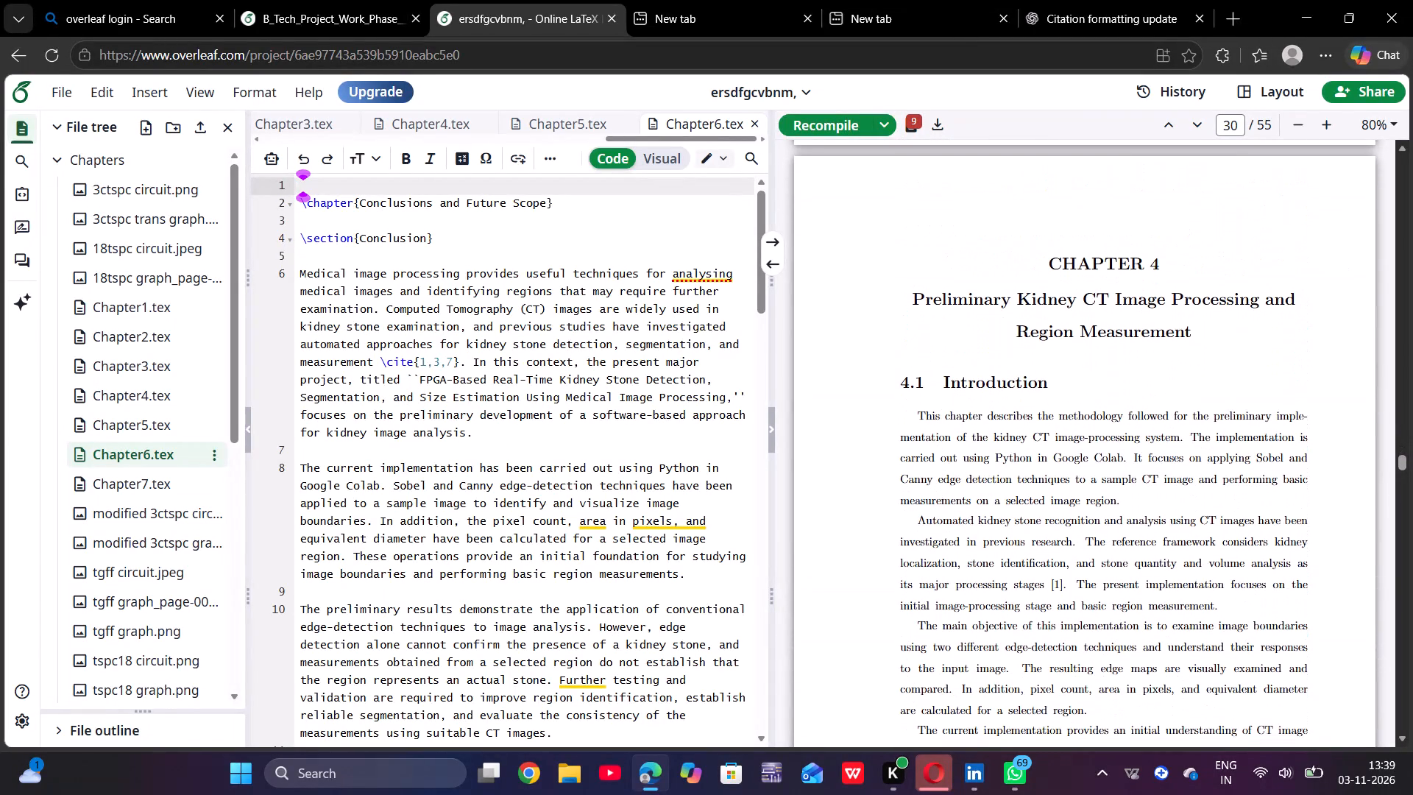
scroll(935, 498, down, 2)
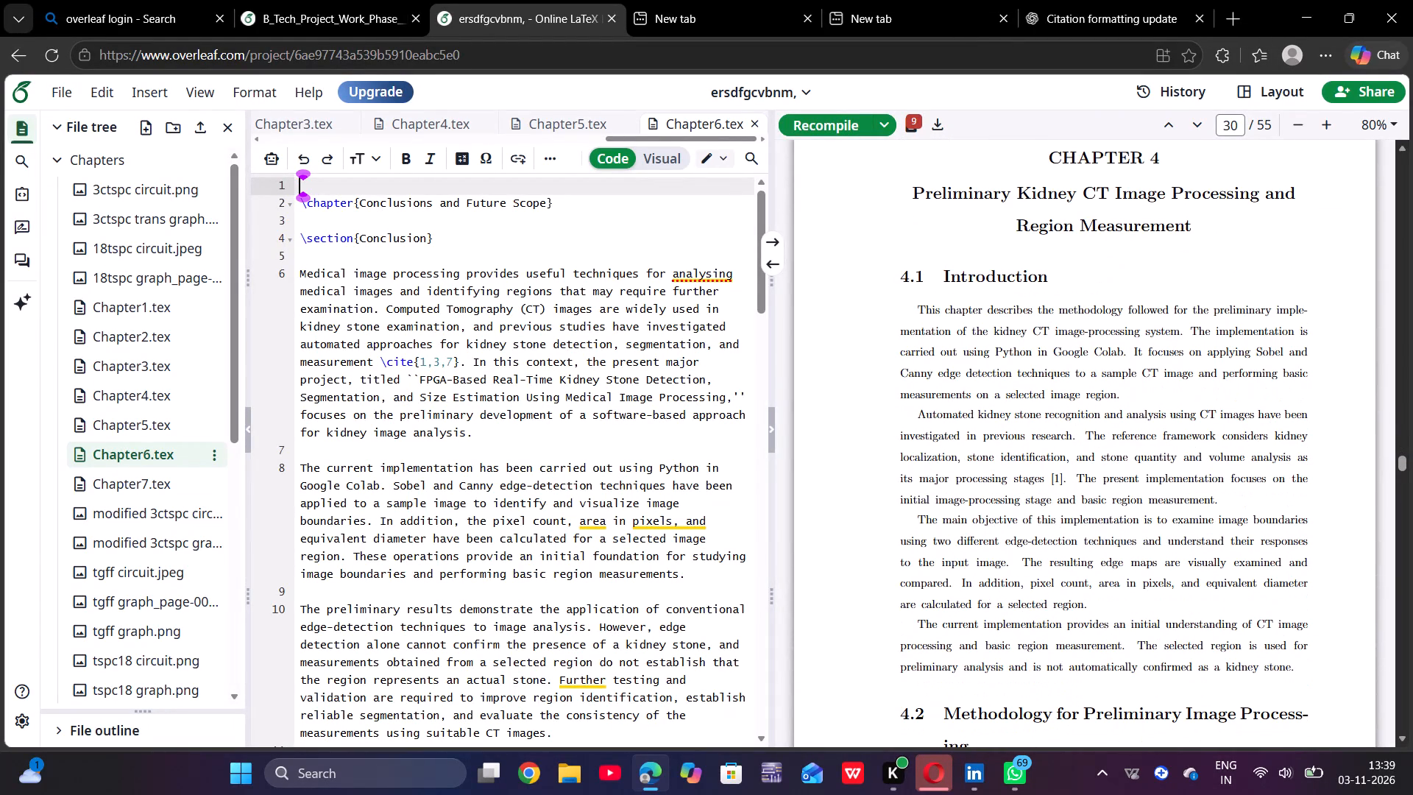
Recompile the report once more.
key(ctrl+s)
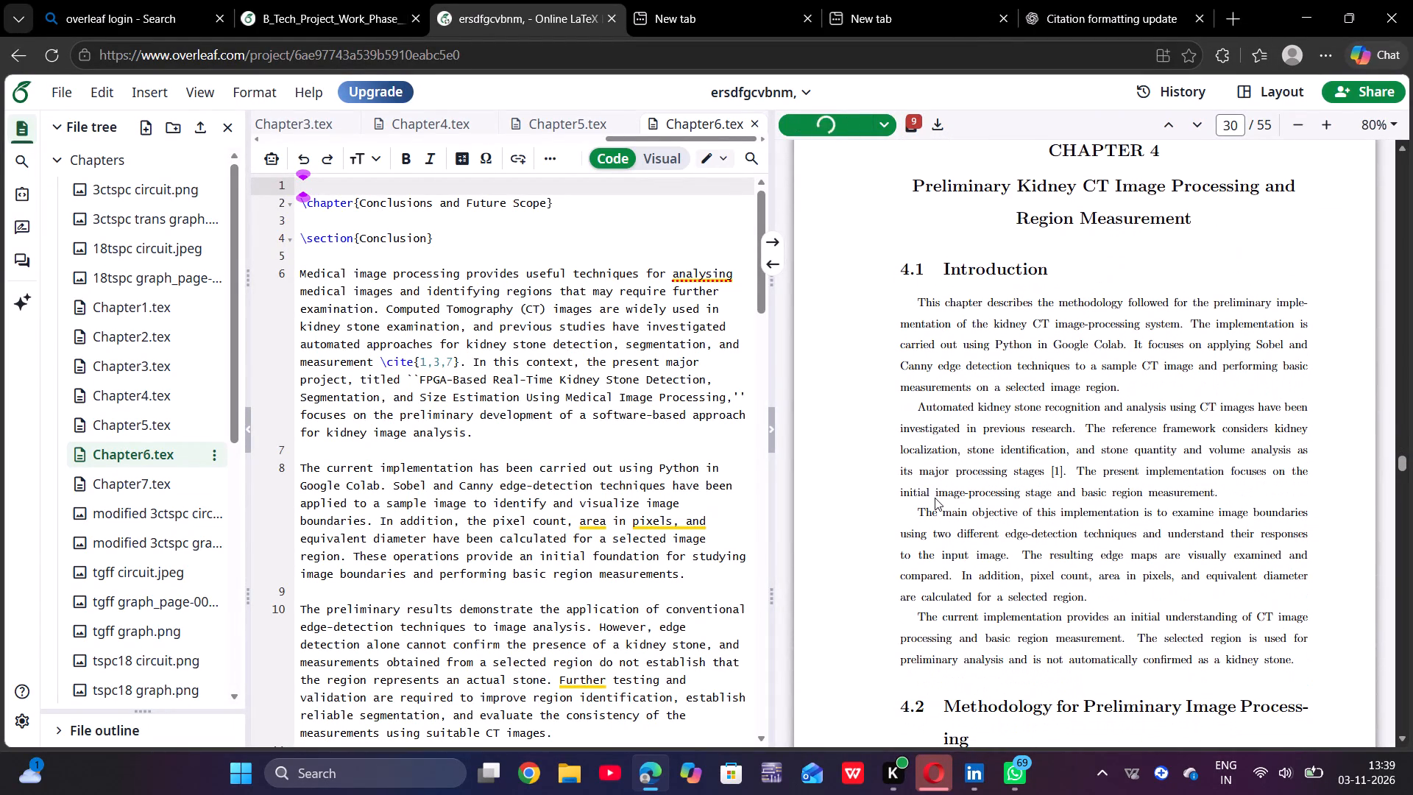
Go back through the PDF preview to the table of contents and front matter, checking the chapter and section listing.
scroll(1177, 455, up, 20)
scroll(1177, 455, up, 6)
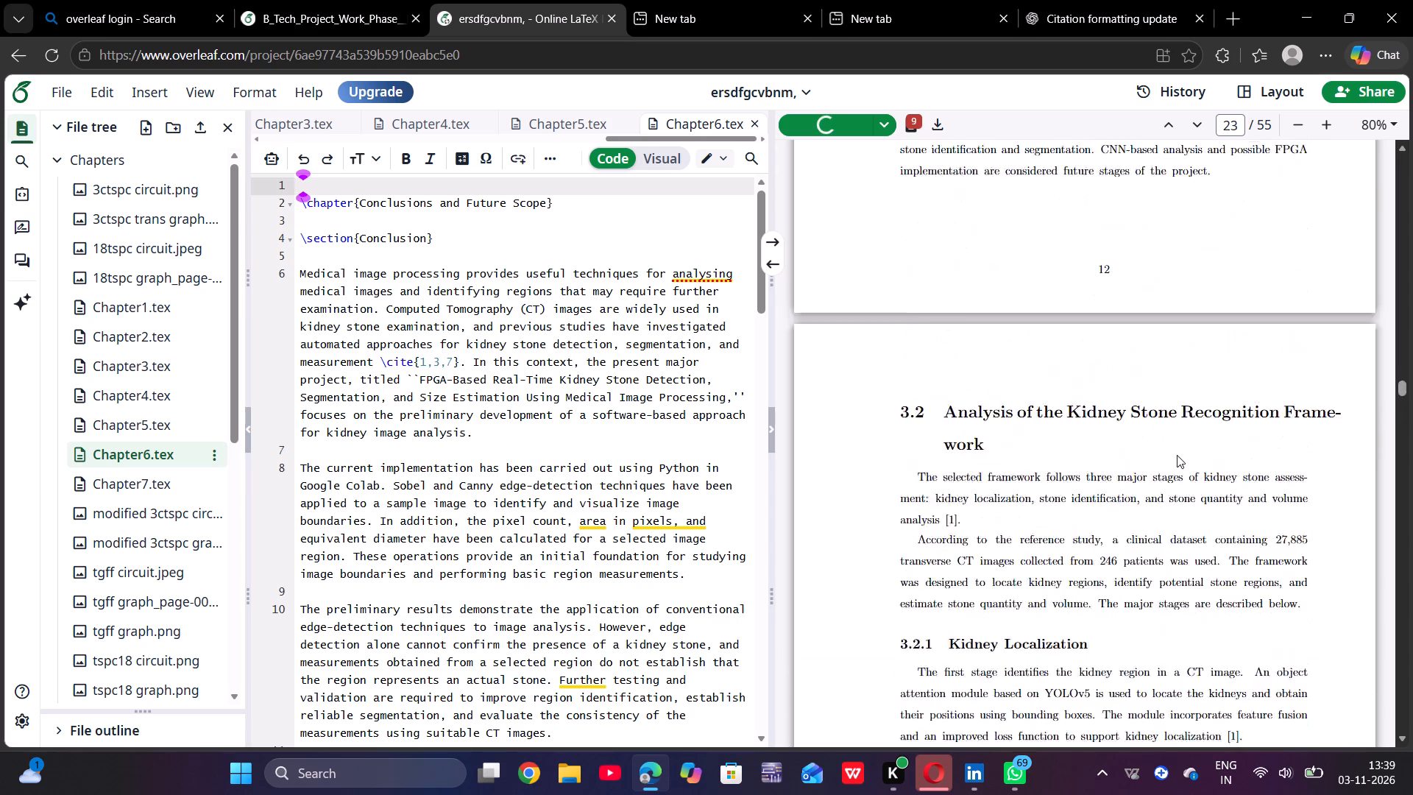
scroll(1177, 455, up, 20)
scroll(1177, 455, up, 12)
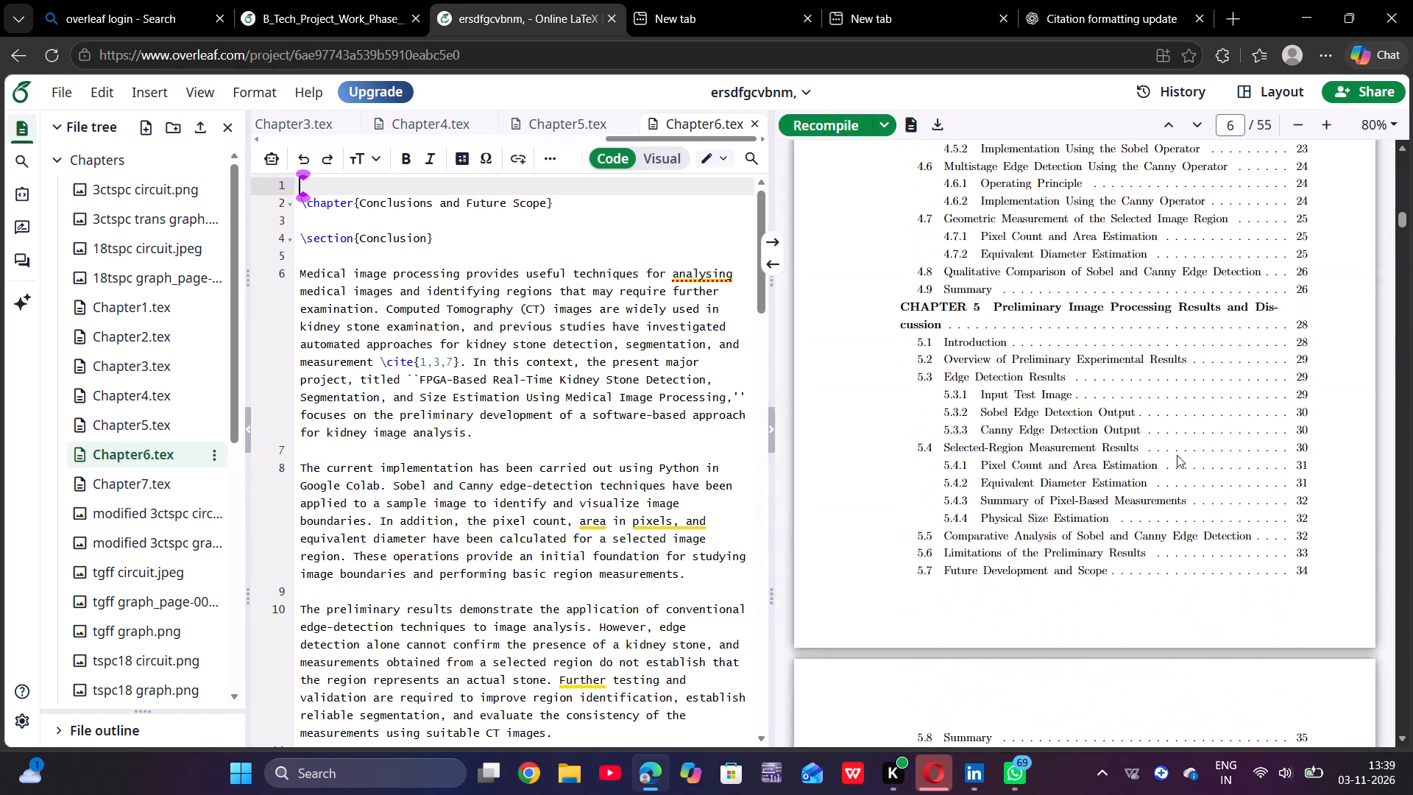
scroll(1177, 455, up, 1)
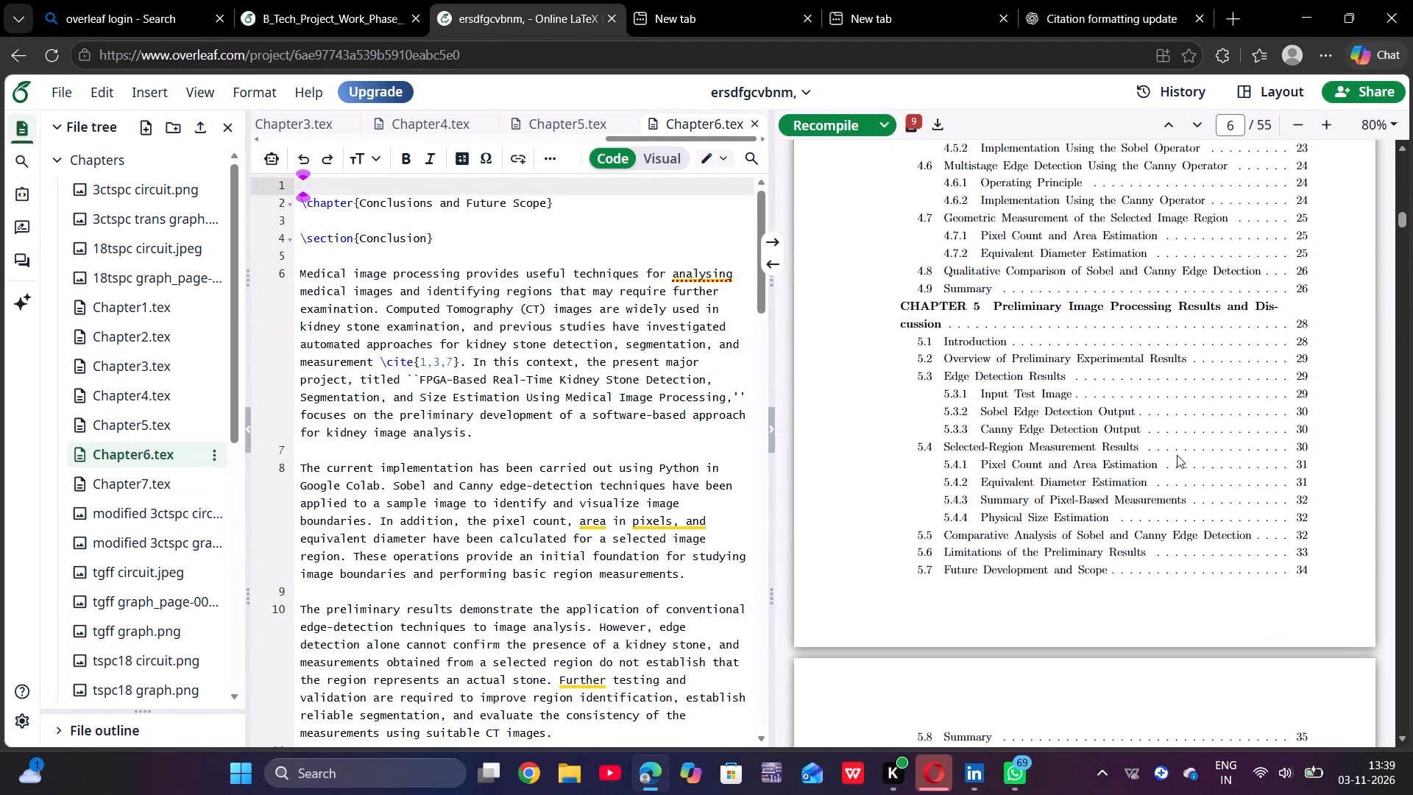
scroll(1177, 455, up, 2)
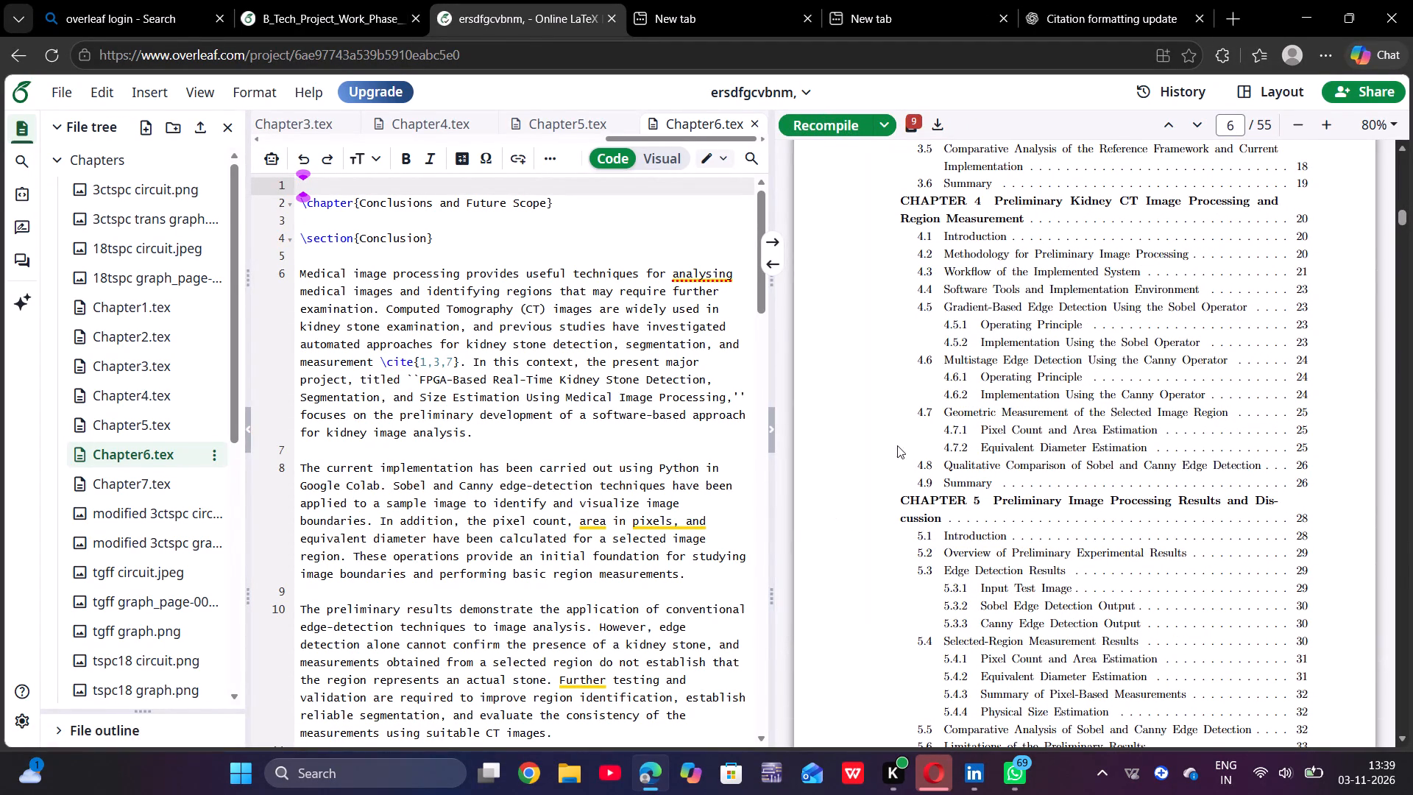
scroll(883, 430, up, 2)
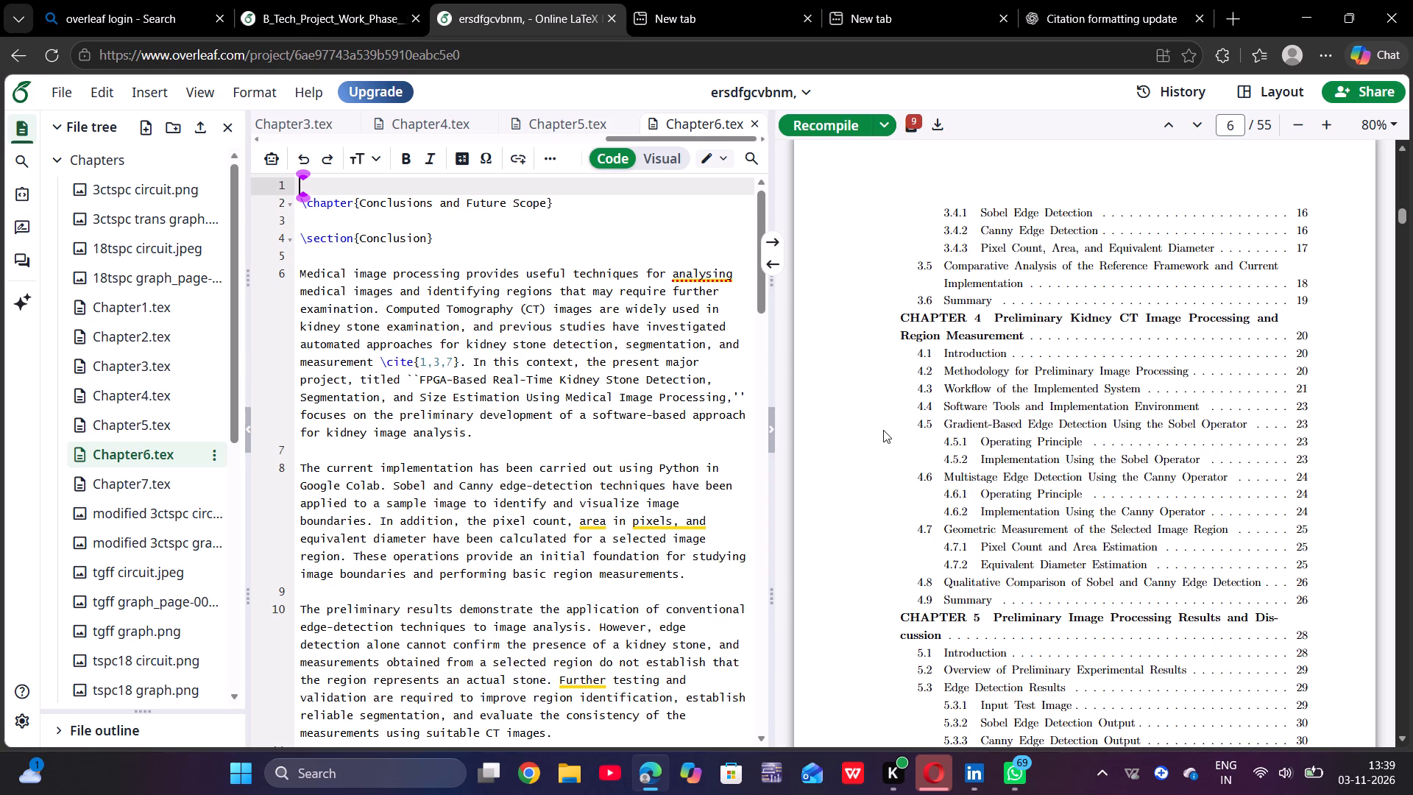
scroll(883, 430, up, 3)
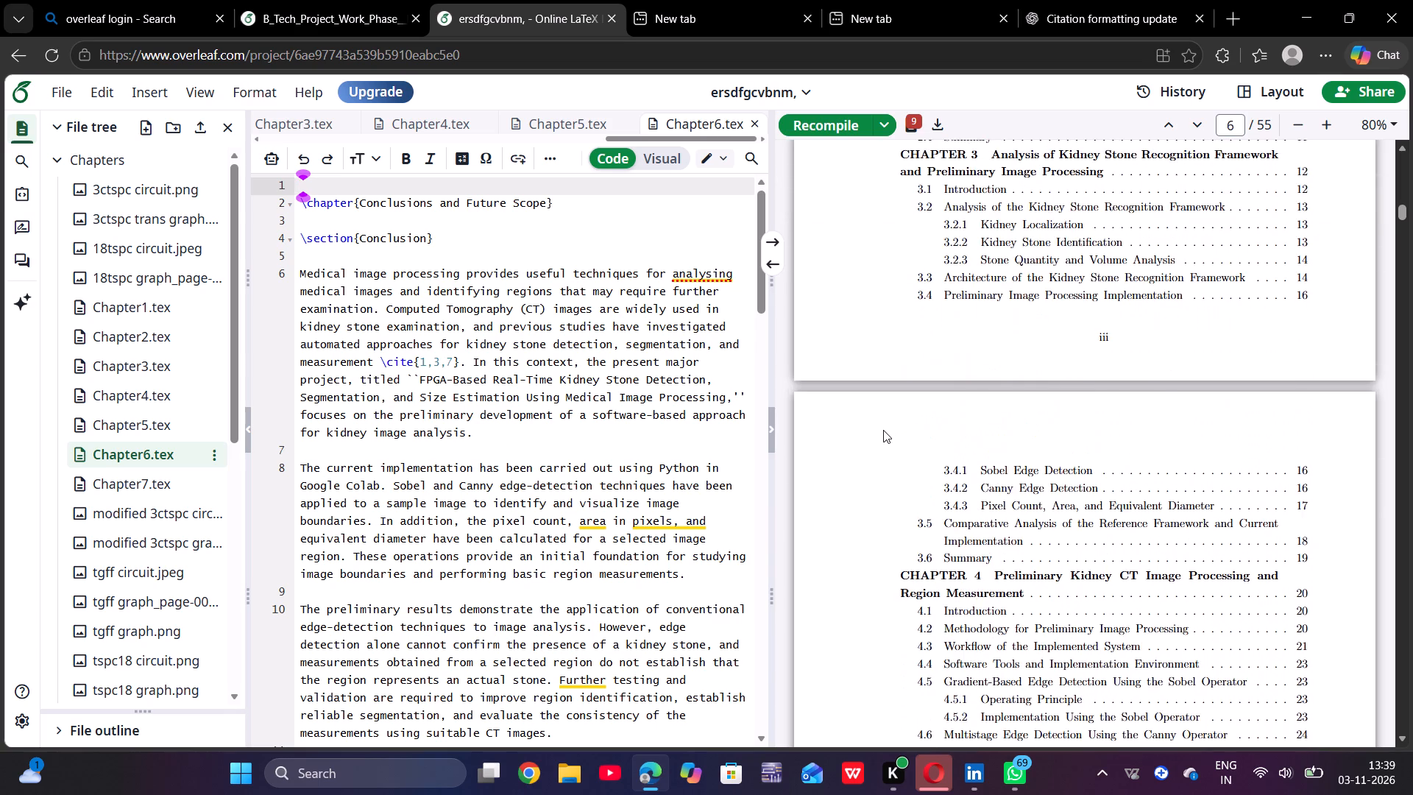
scroll(883, 430, up, 3)
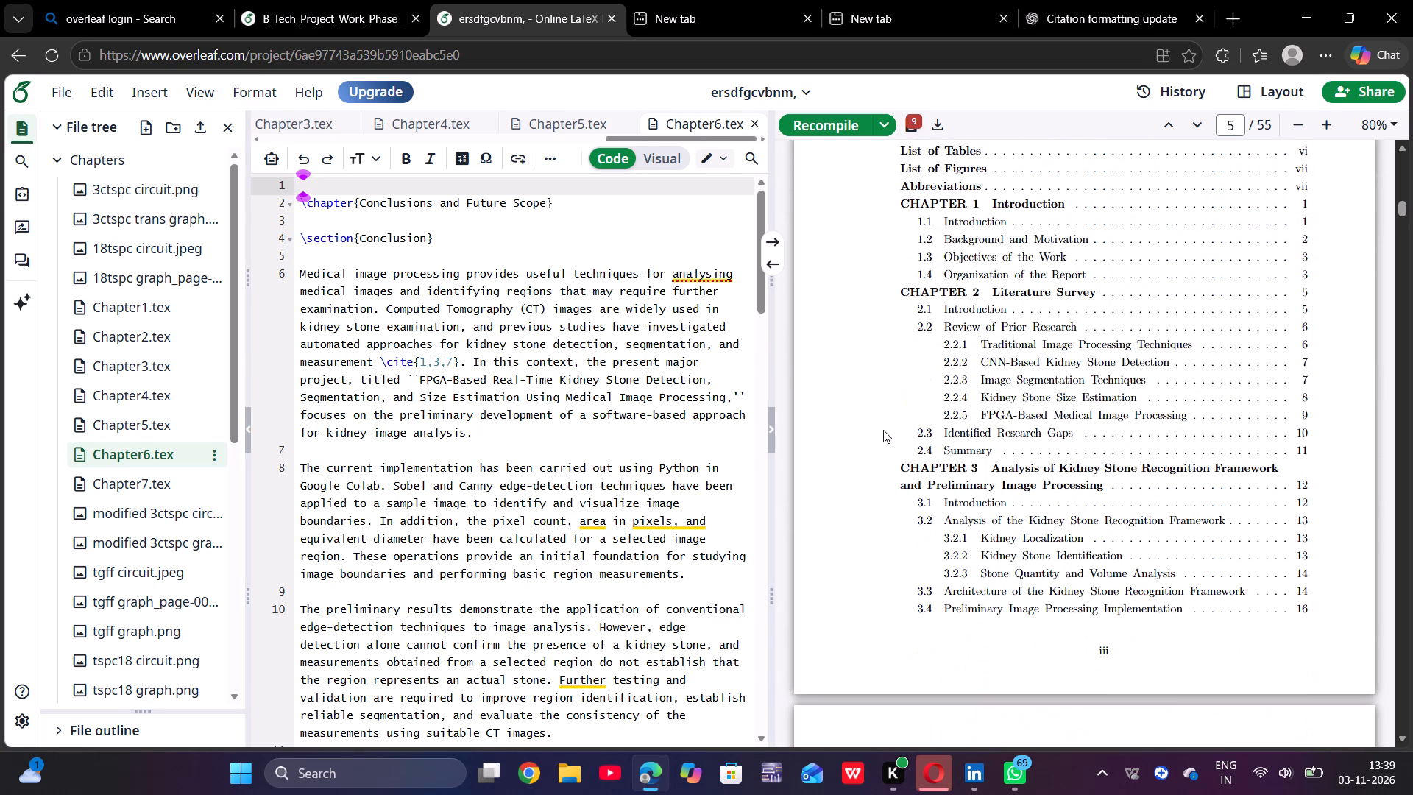
scroll(883, 430, up, 1)
scroll(883, 430, down, 5)
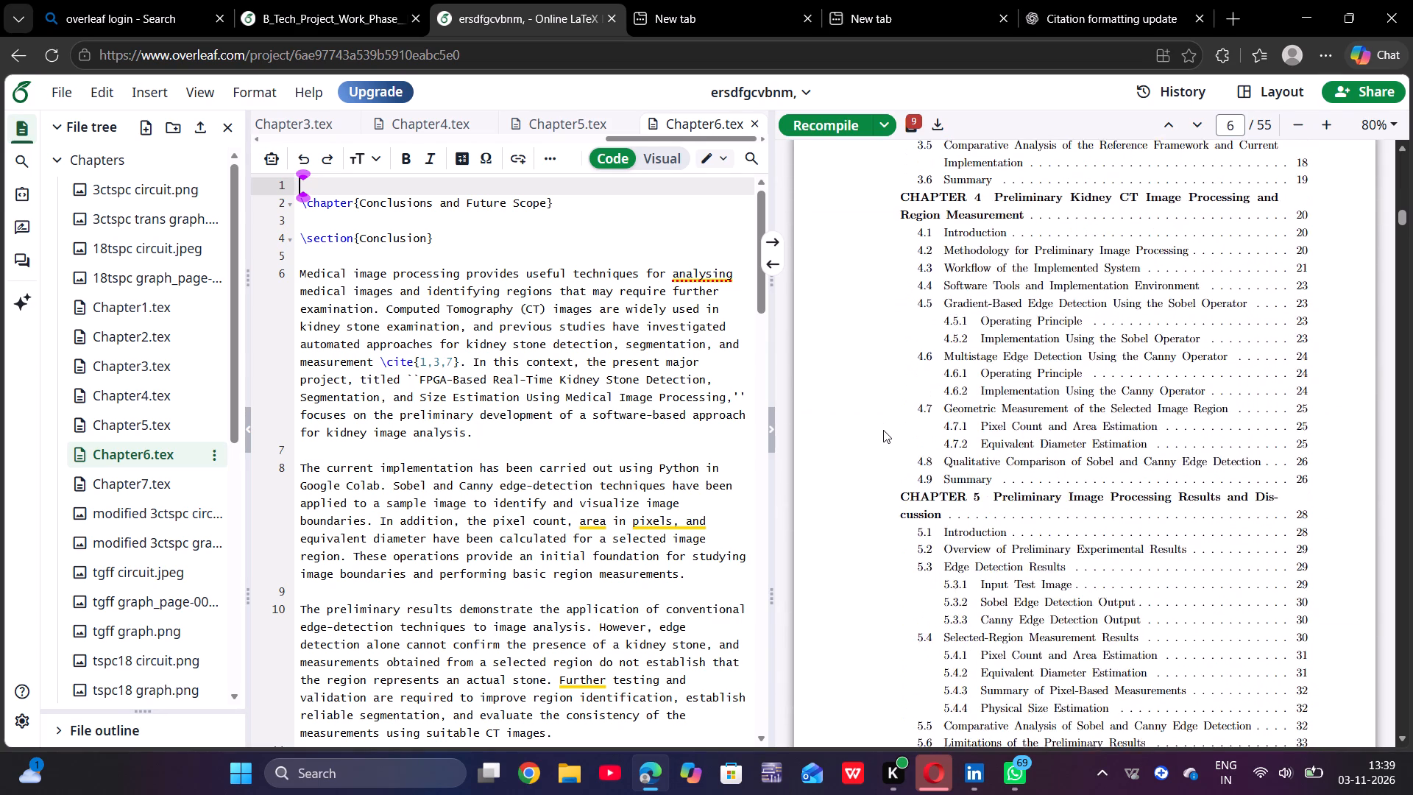
scroll(883, 430, down, 4)
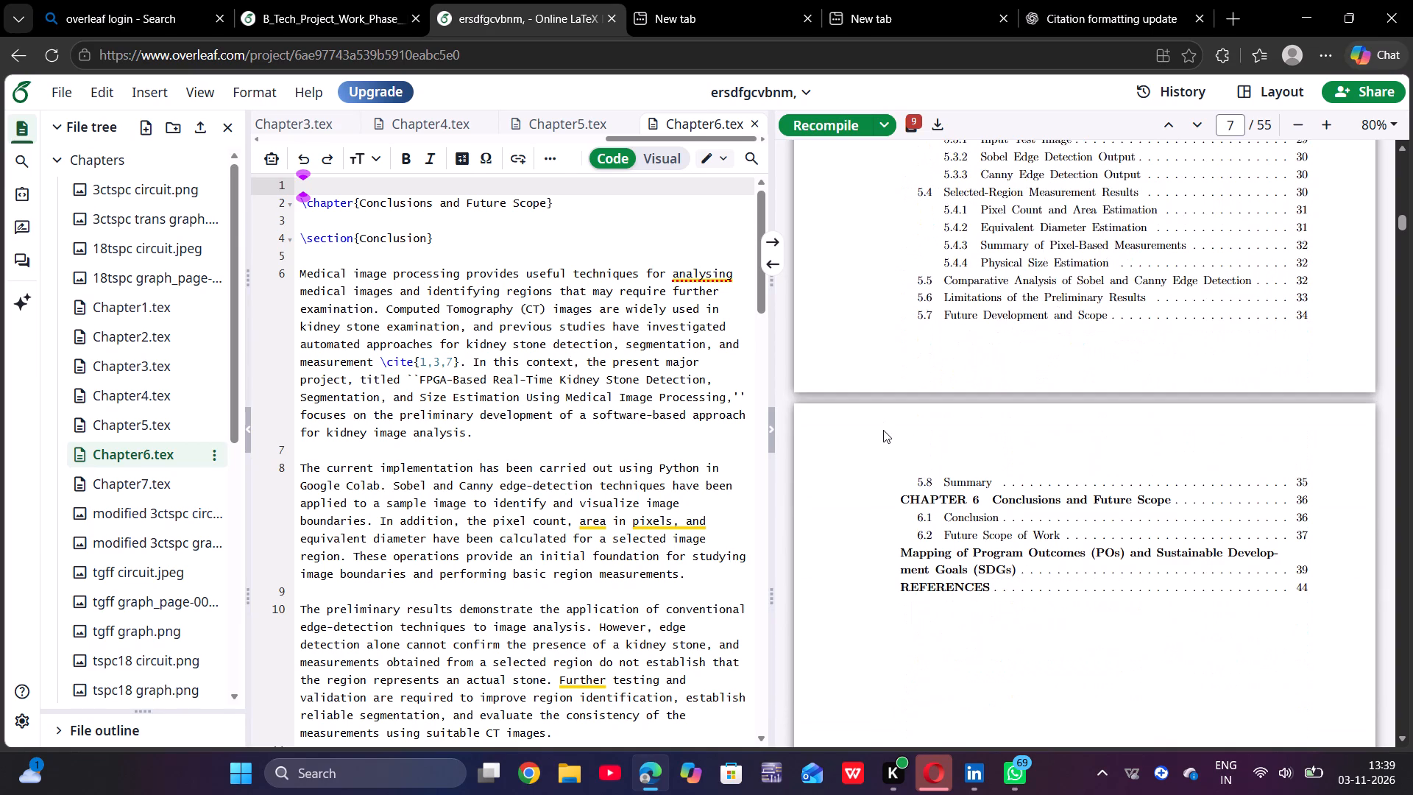
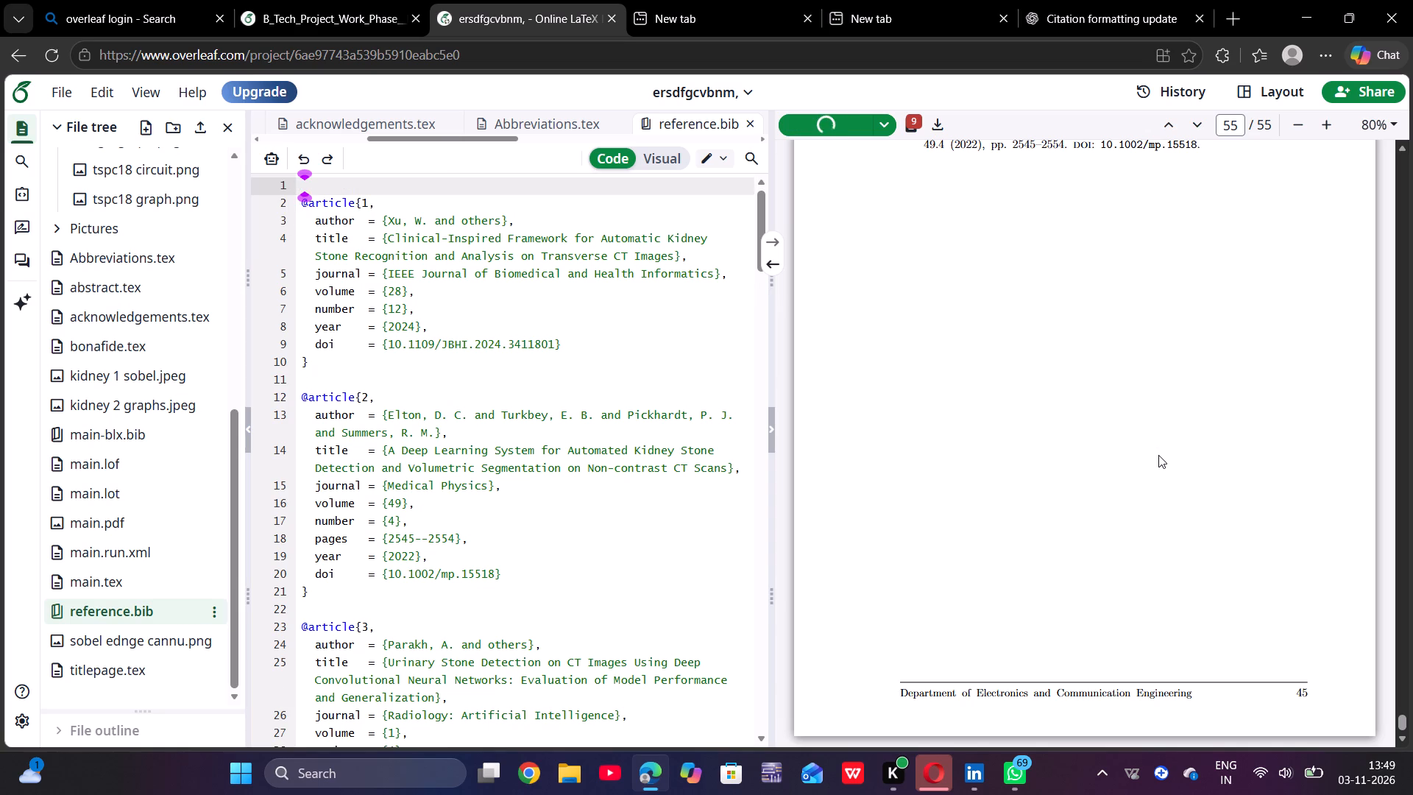
Check the REFERENCES pages of the compiled PDF against the updated bibliography entries.
scroll(1158, 455, up, 5)
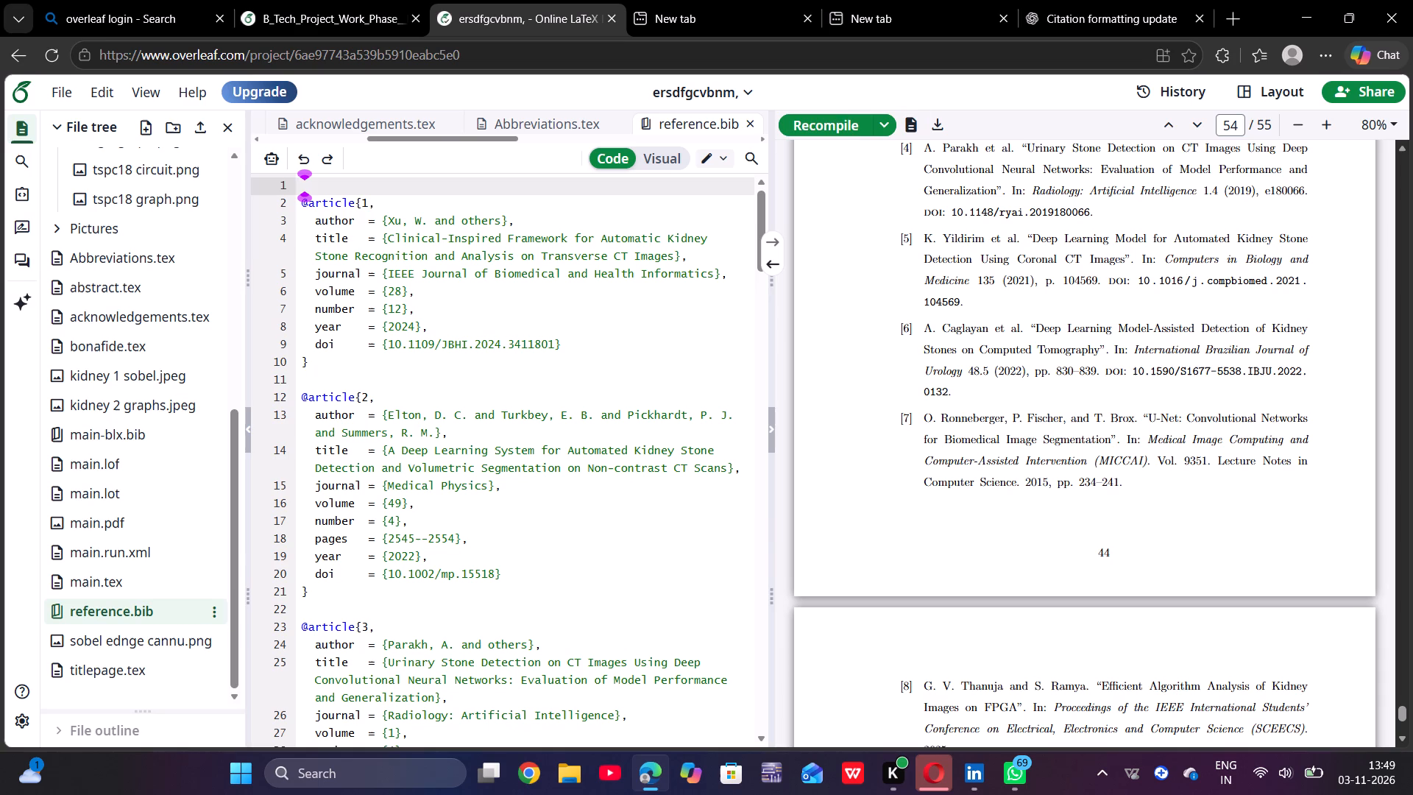
scroll(1158, 455, down, 3)
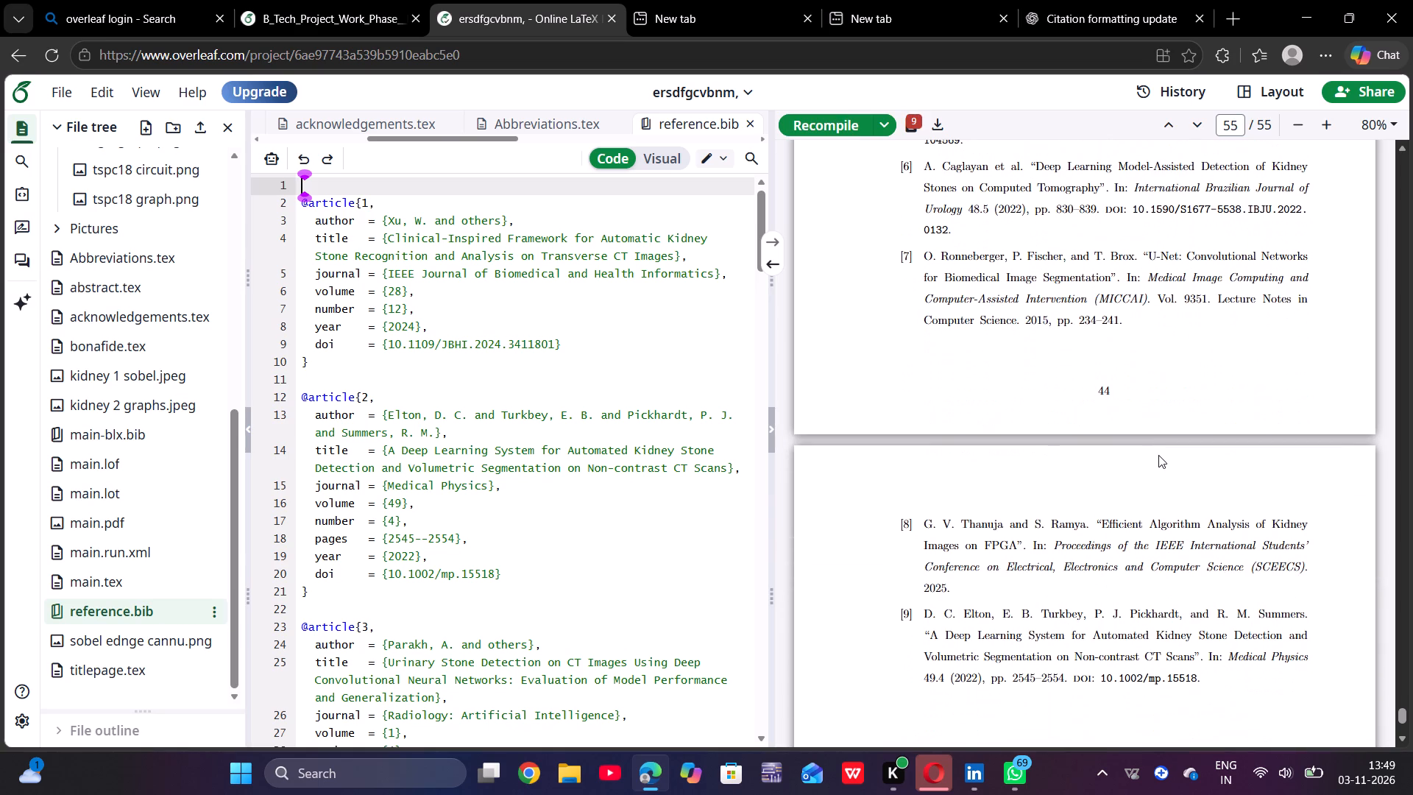
scroll(1158, 455, down, 1)
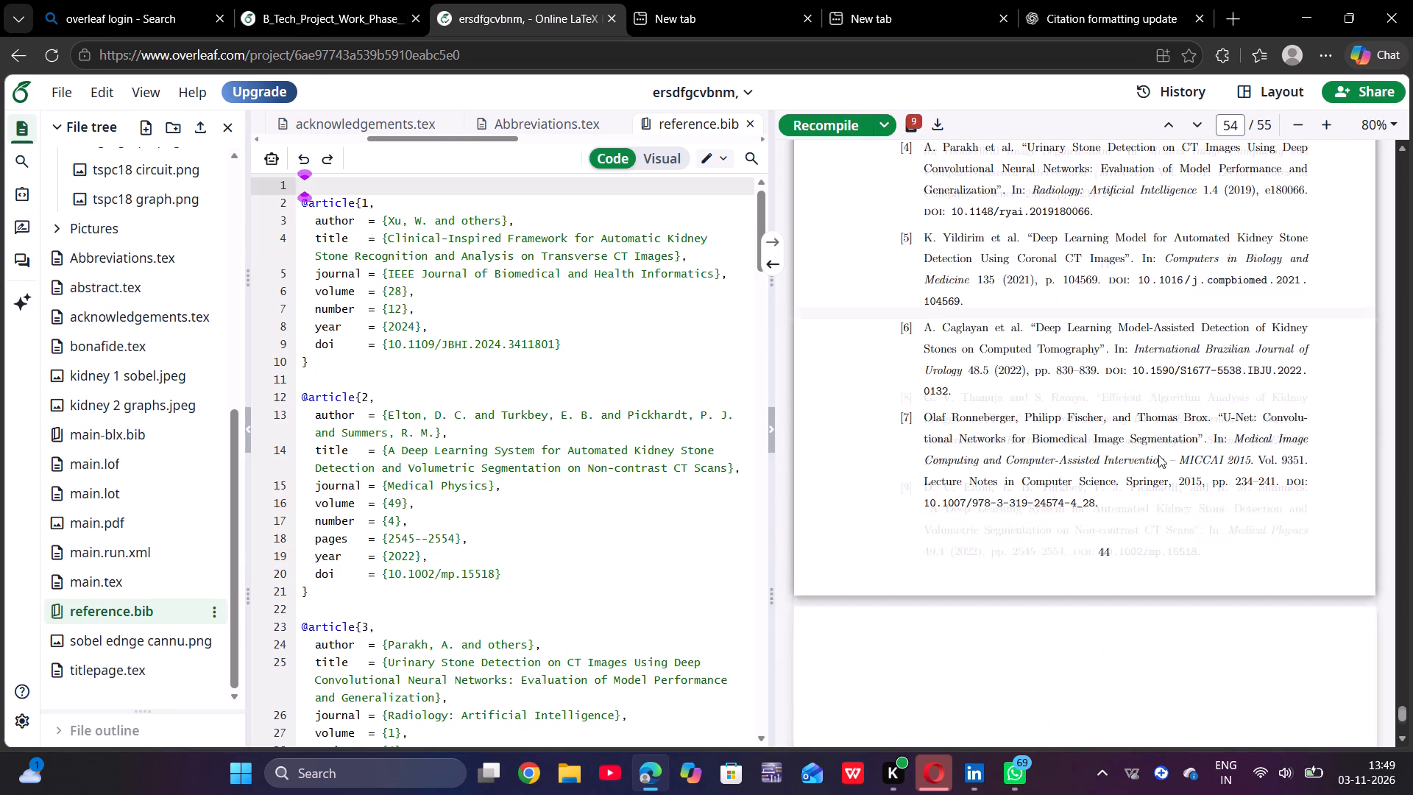
scroll(1158, 455, down, 2)
scroll(1158, 455, up, 5)
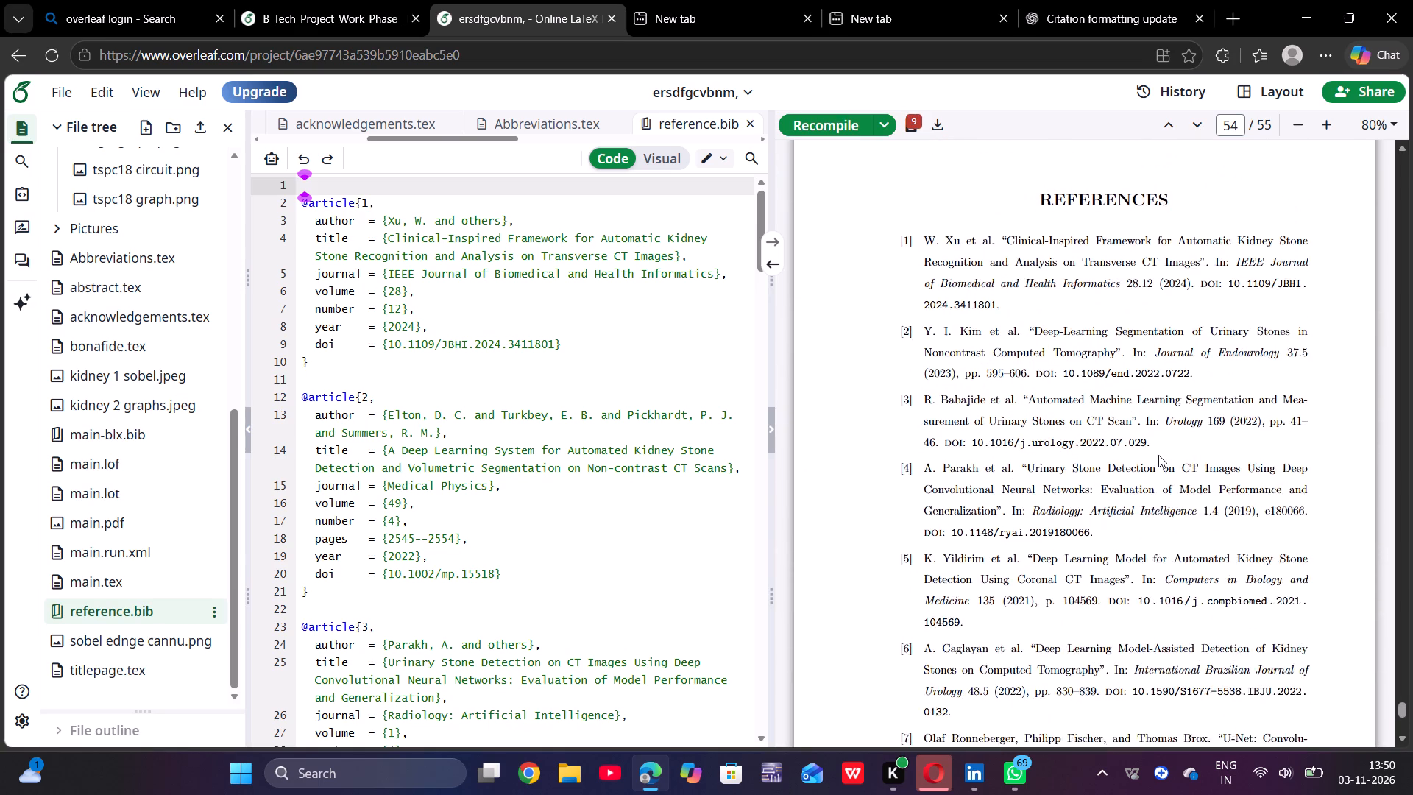
Review the compiled PDF from the end of the table of contents through the Abbreviations and Chapter 1, including its citations.
scroll(1158, 455, up, 20)
scroll(1158, 455, up, 20)
scroll(1158, 455, up, 9)
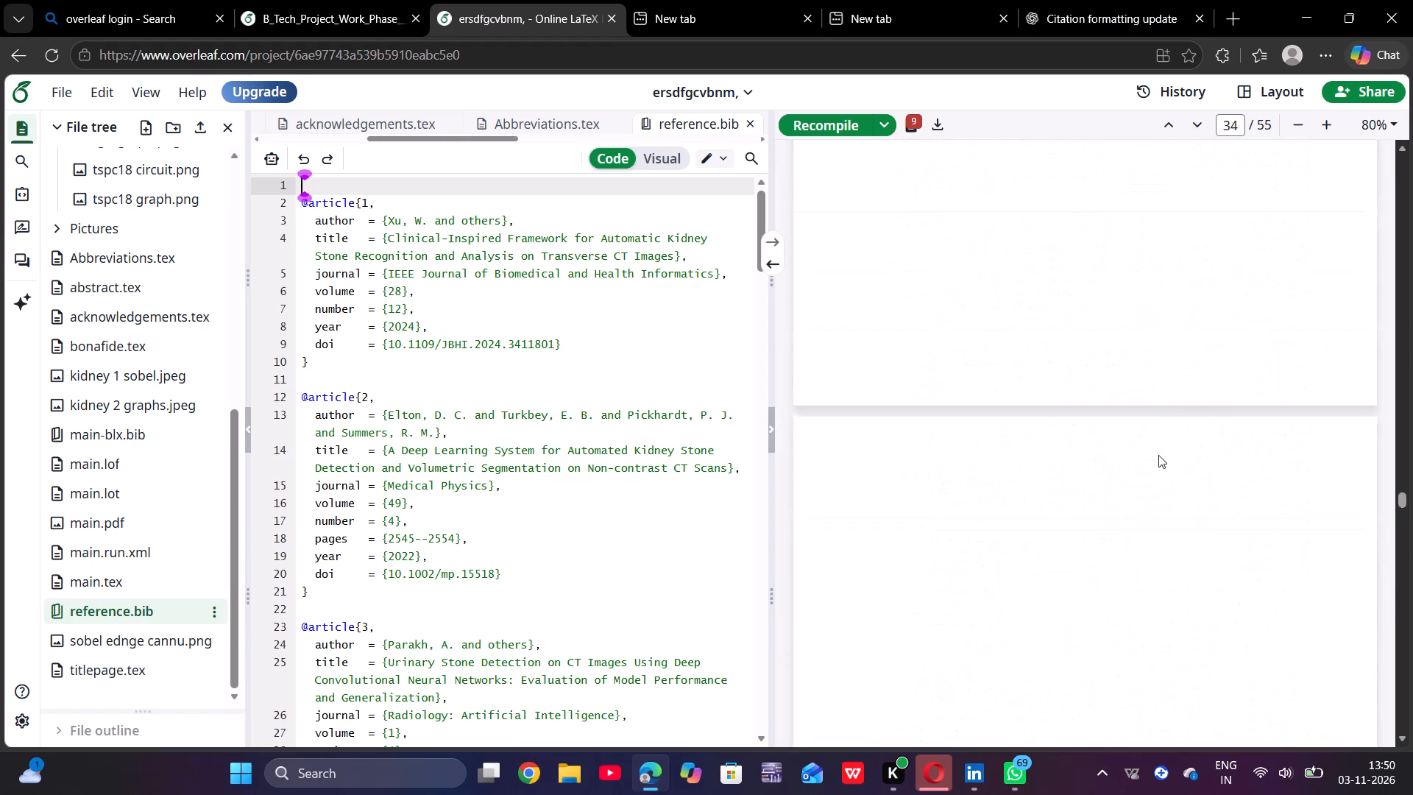
scroll(1158, 455, up, 20)
scroll(1158, 455, up, 15)
scroll(1158, 455, down, 1)
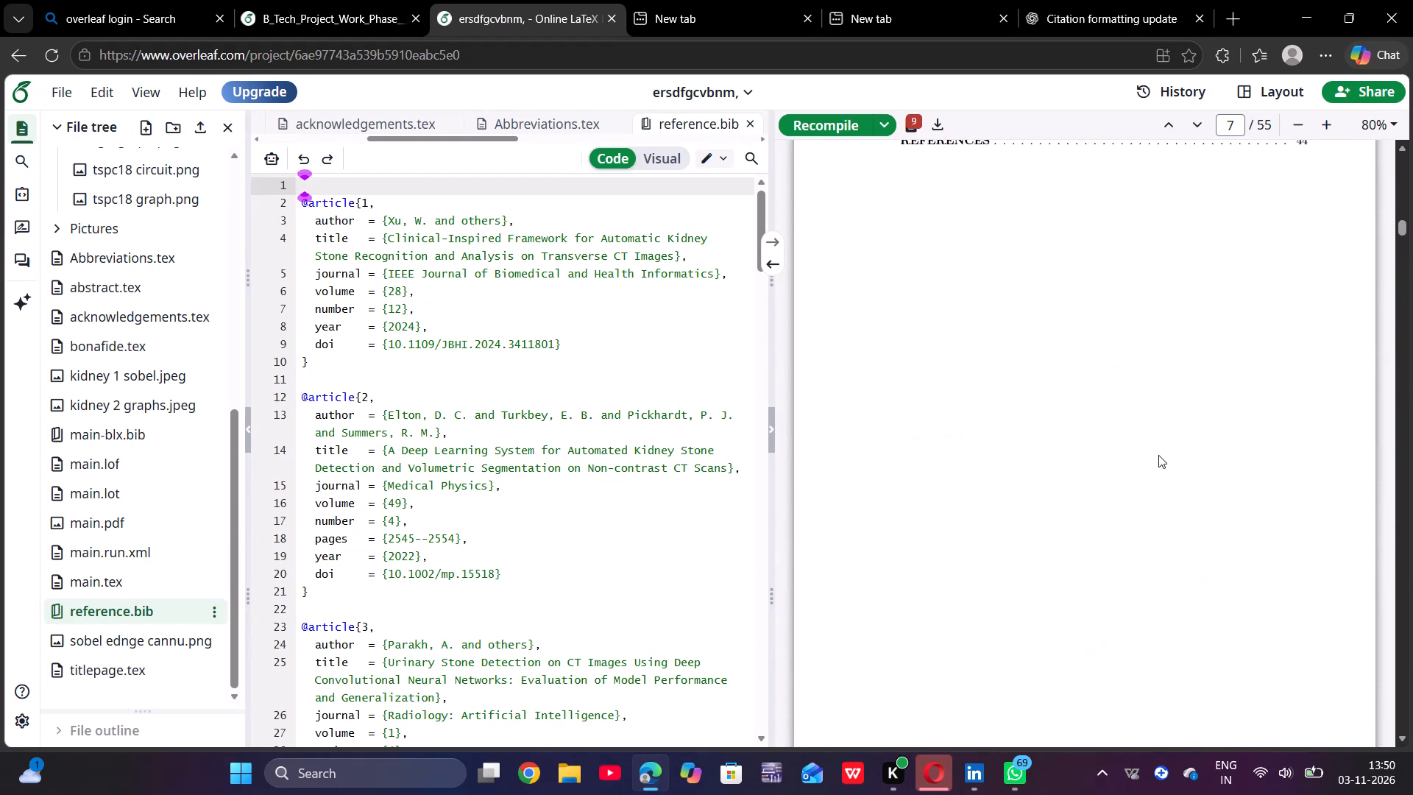
scroll(1158, 455, down, 1)
scroll(1158, 455, up, 6)
scroll(1158, 455, down, 5)
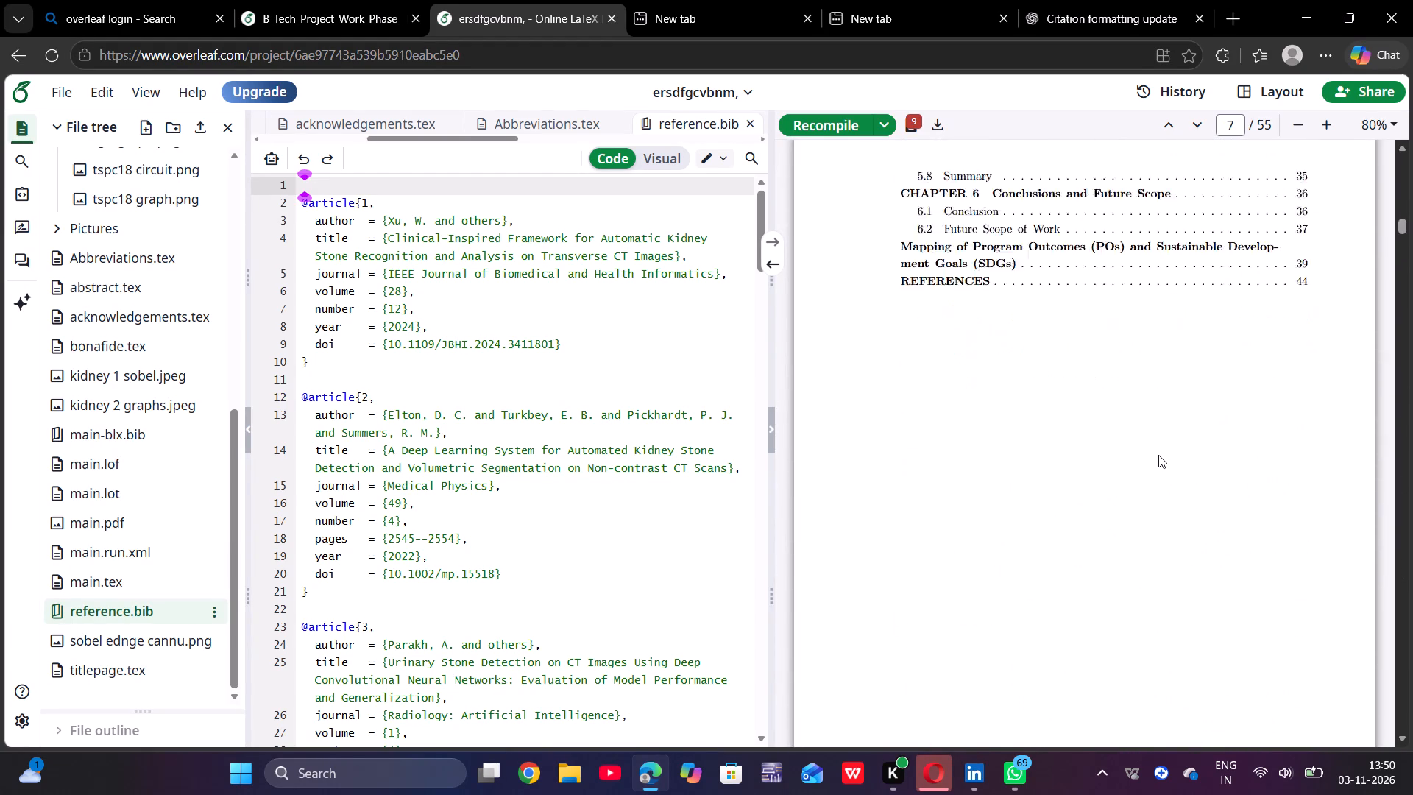
scroll(1158, 455, down, 8)
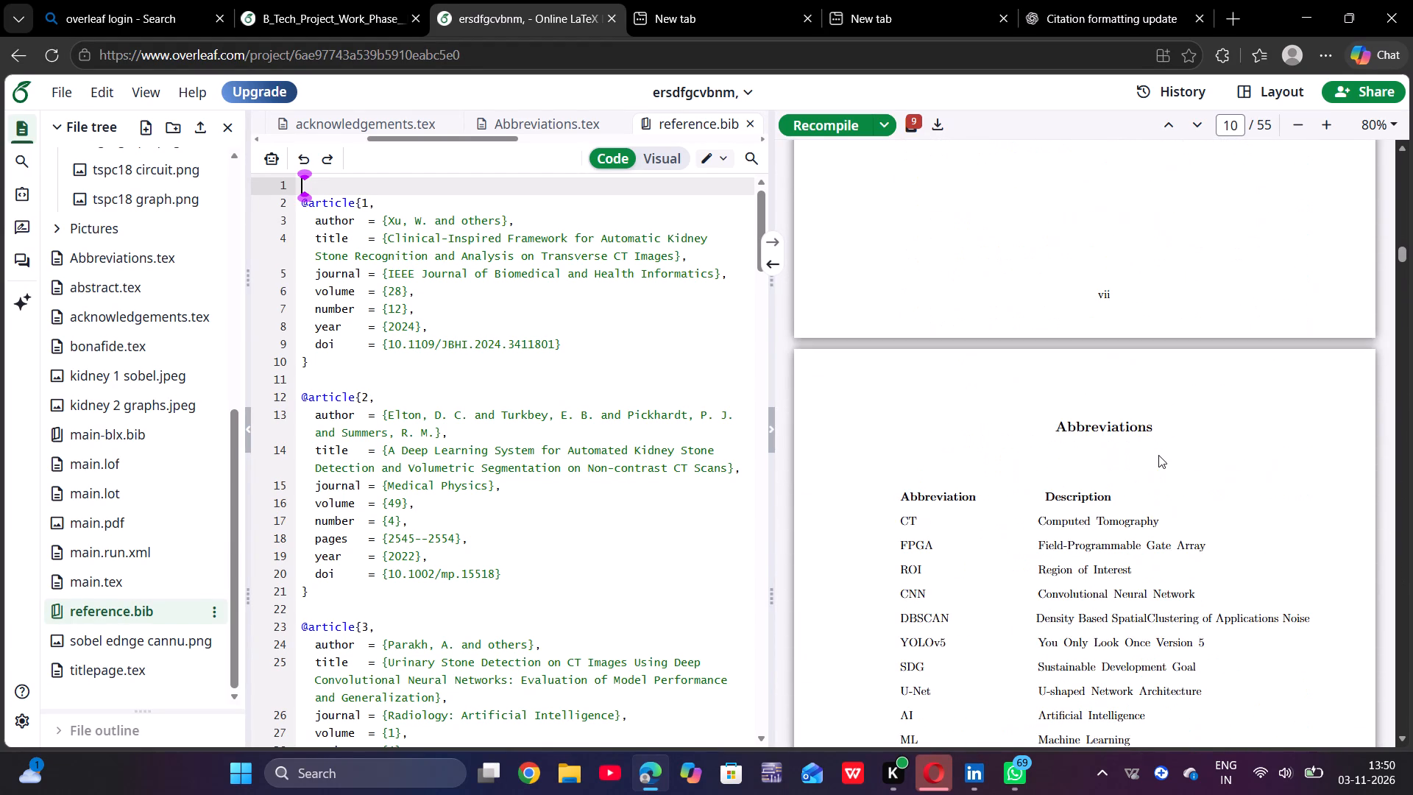
scroll(1158, 455, down, 6)
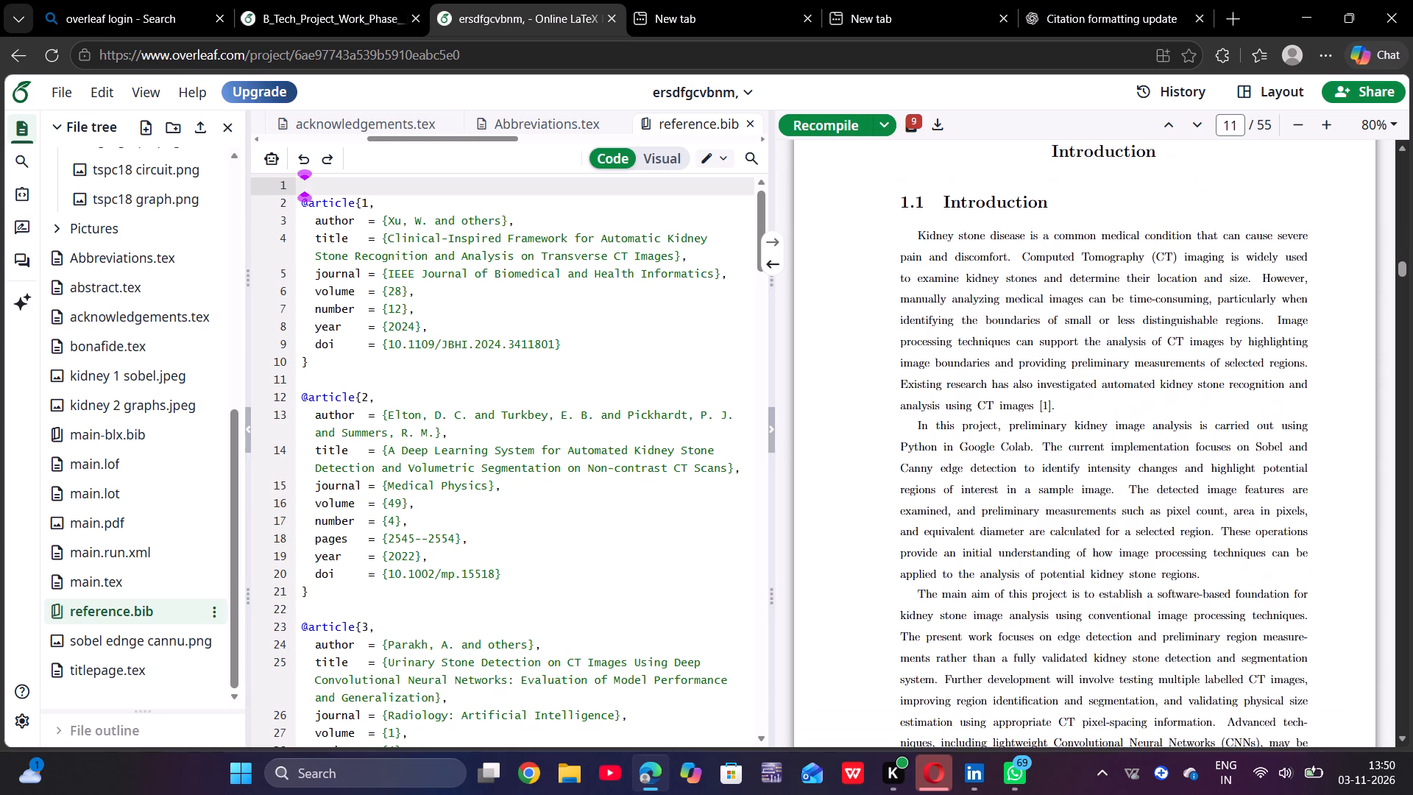
scroll(1158, 455, down, 2)
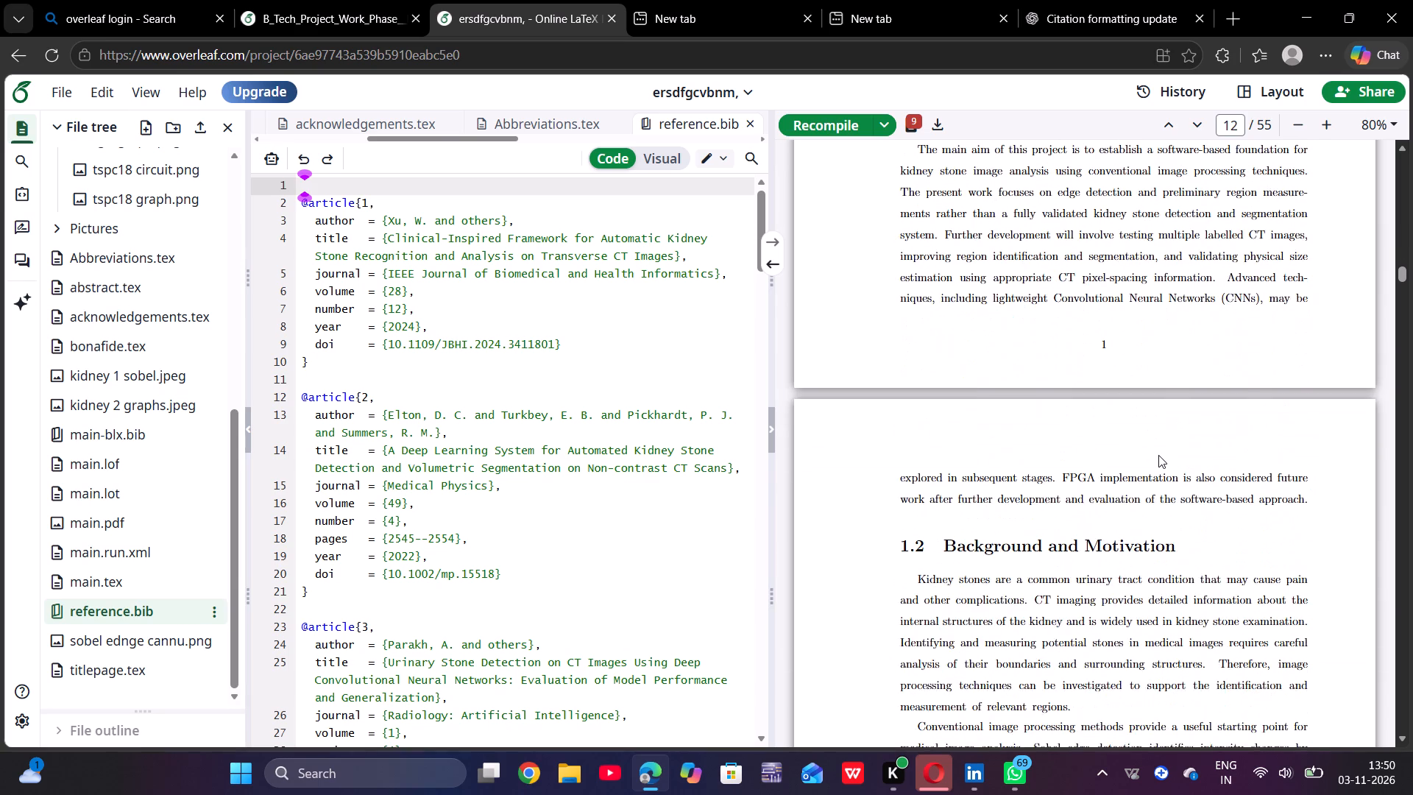
scroll(1158, 455, down, 3)
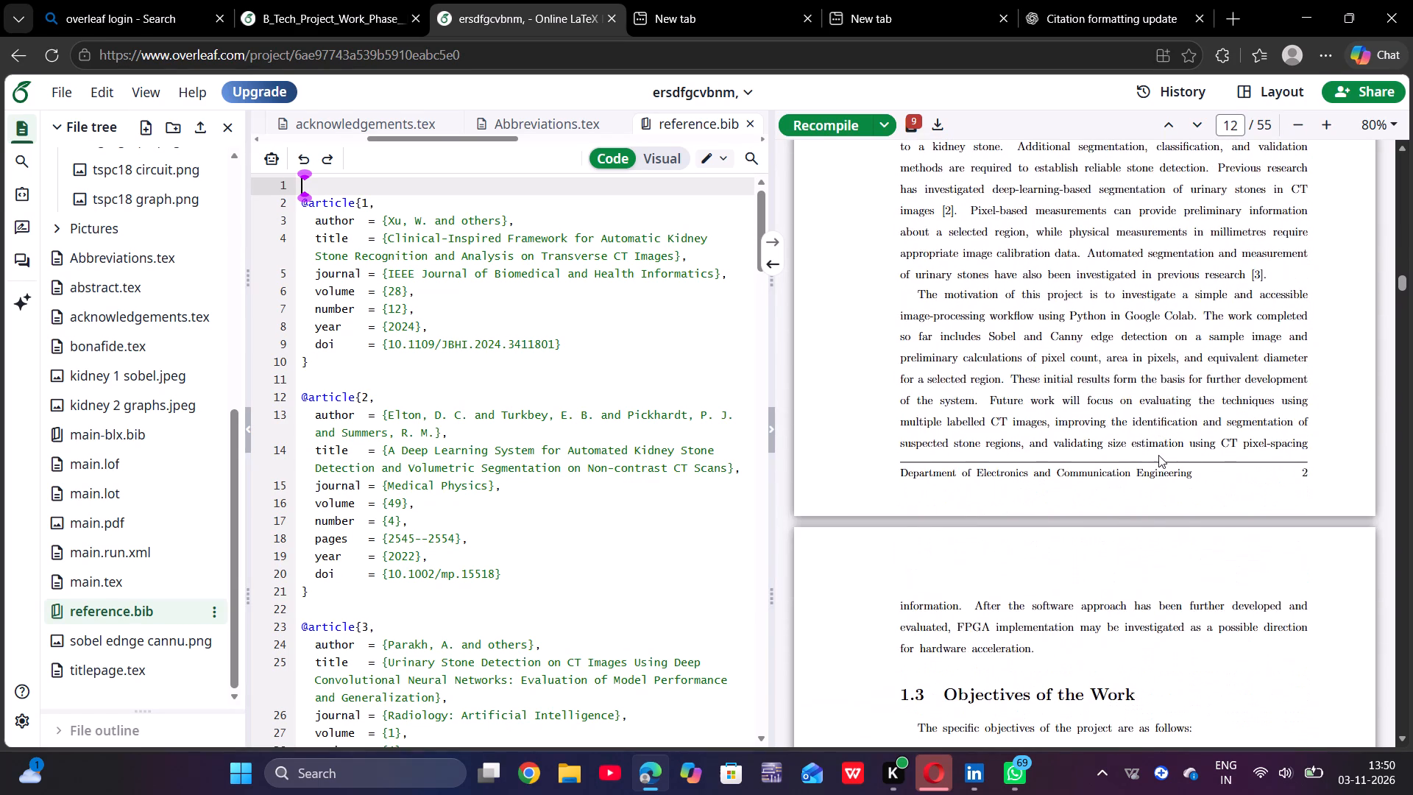
scroll(1158, 455, down, 3)
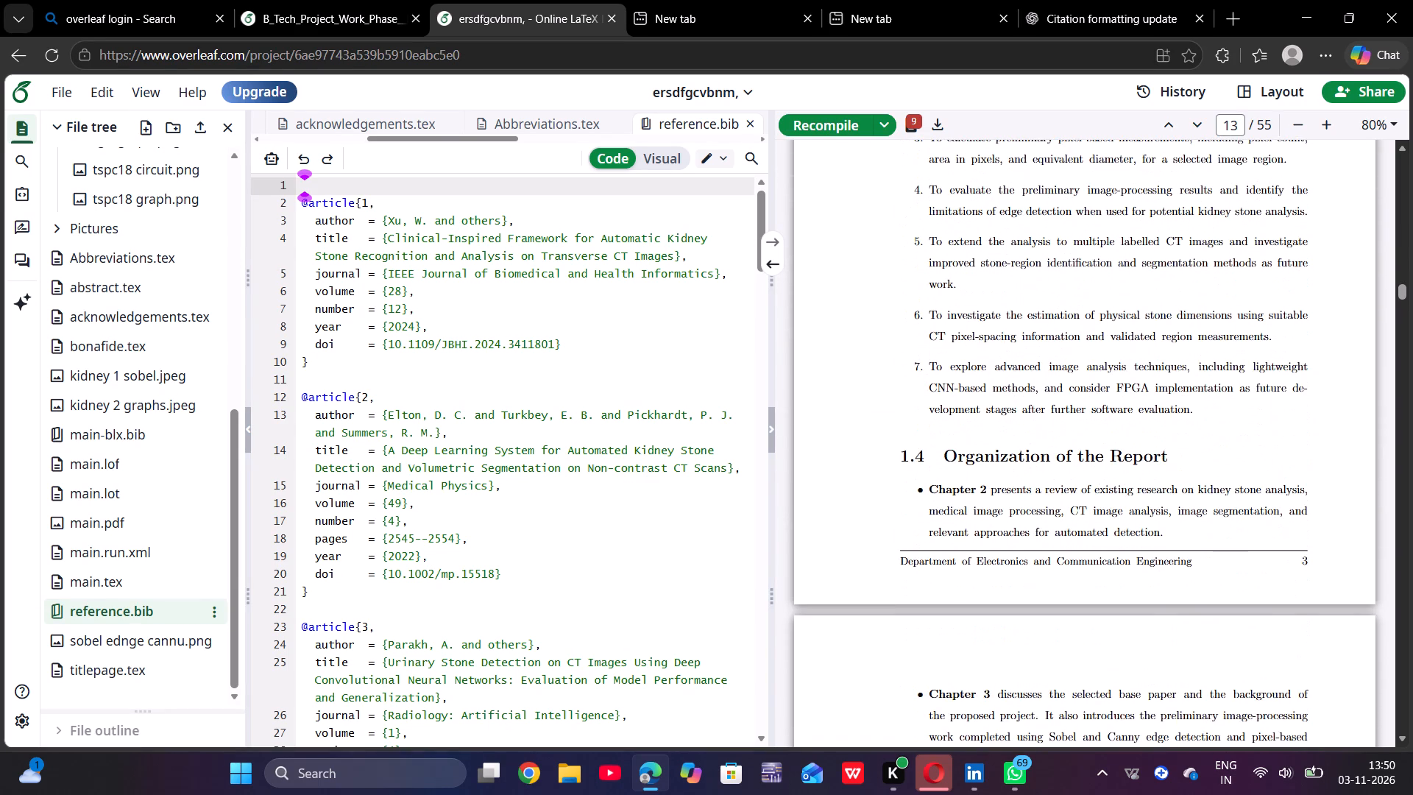
scroll(1158, 455, down, 3)
Review Chapter 2 Literature Survey in the compiled PDF and continue into Chapter 3 as far as comparison Table 3.1.
scroll(1158, 455, down, 1)
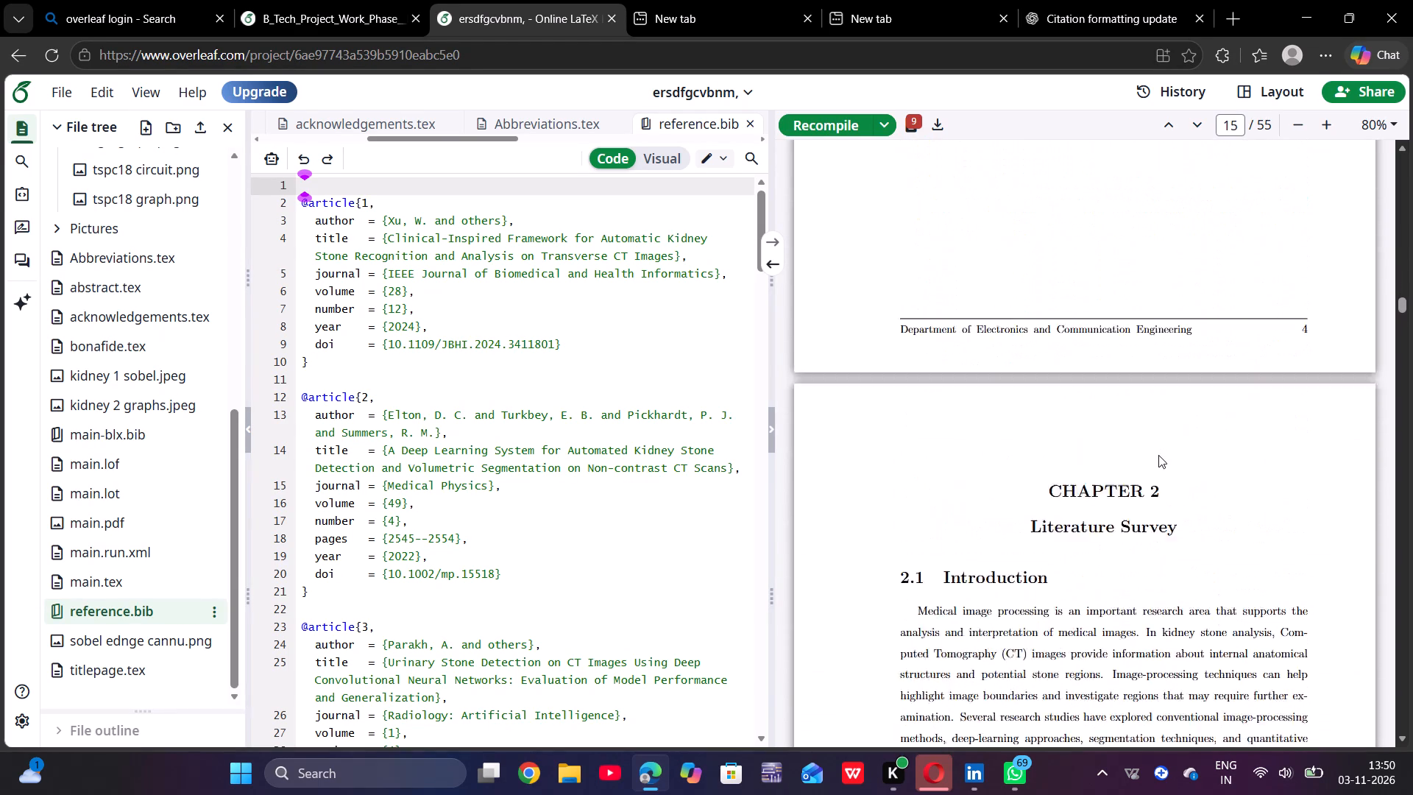
scroll(1158, 455, down, 5)
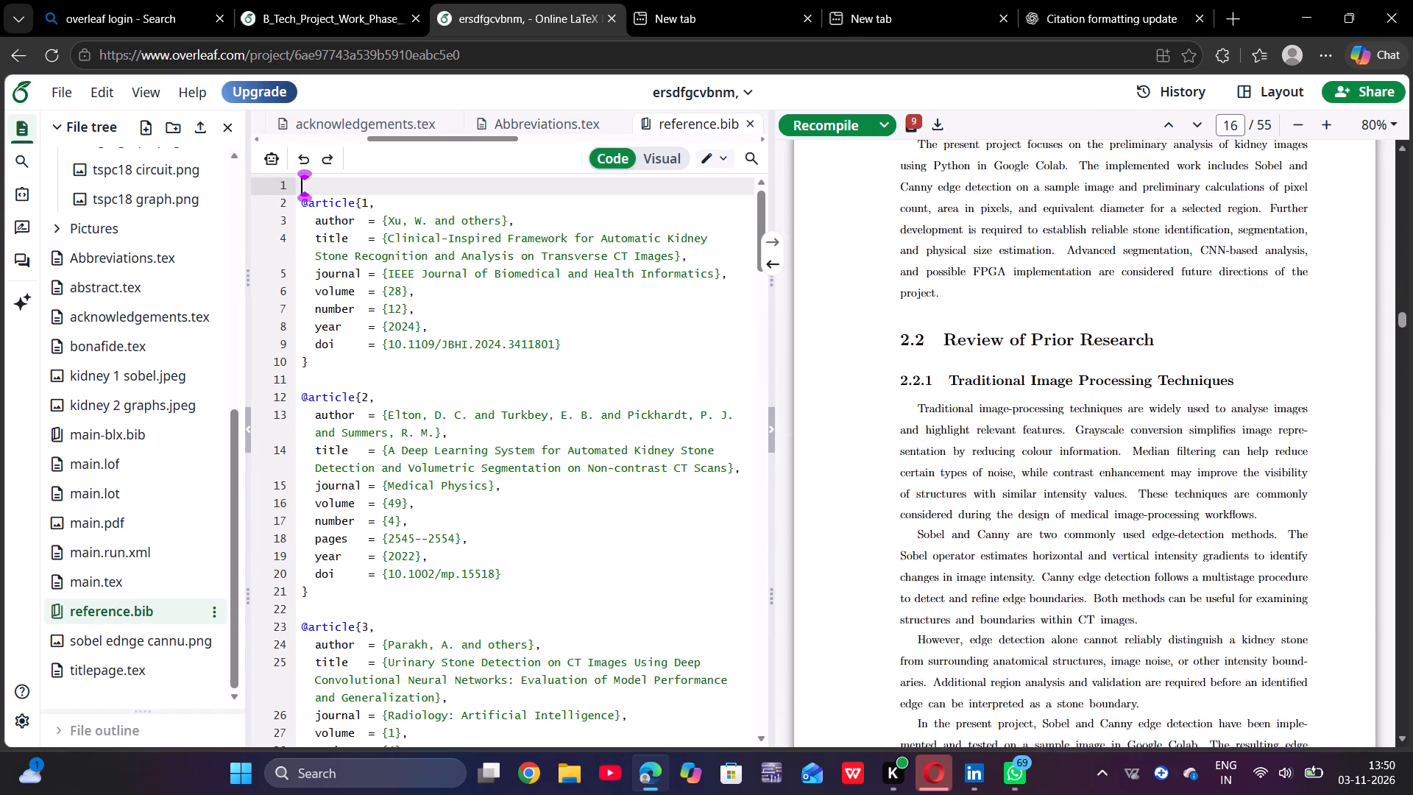
scroll(1158, 455, down, 3)
scroll(1158, 455, up, 1)
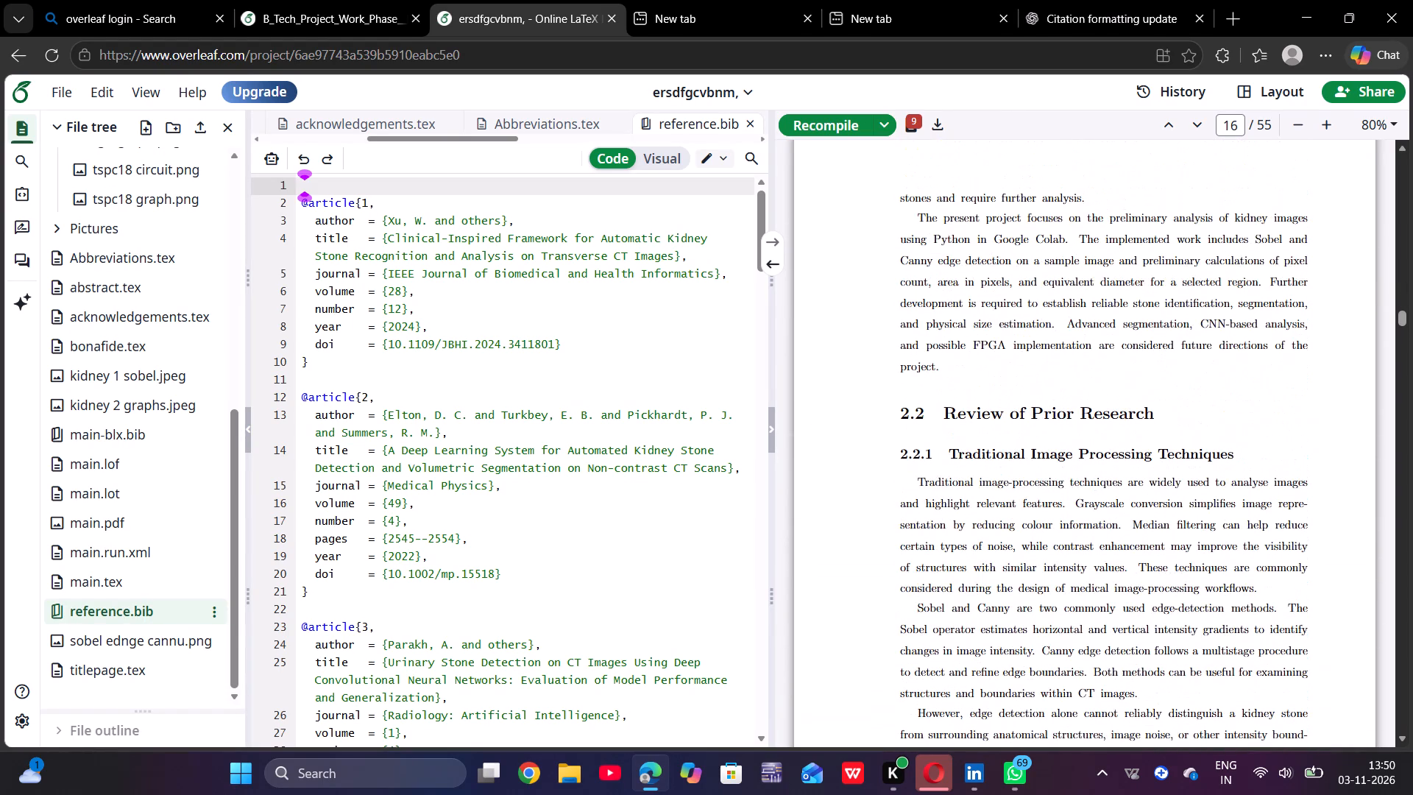
scroll(1158, 455, down, 4)
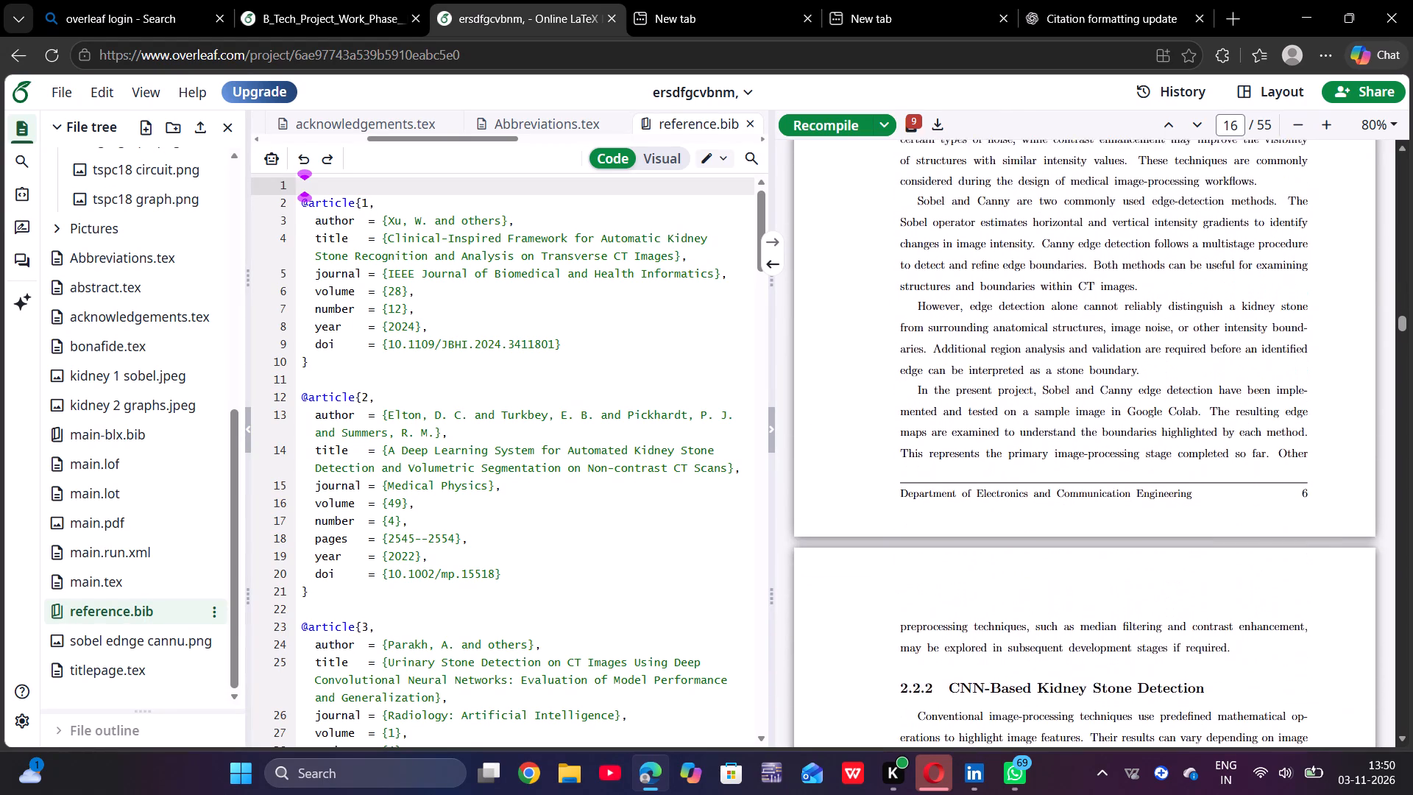
scroll(1158, 455, down, 5)
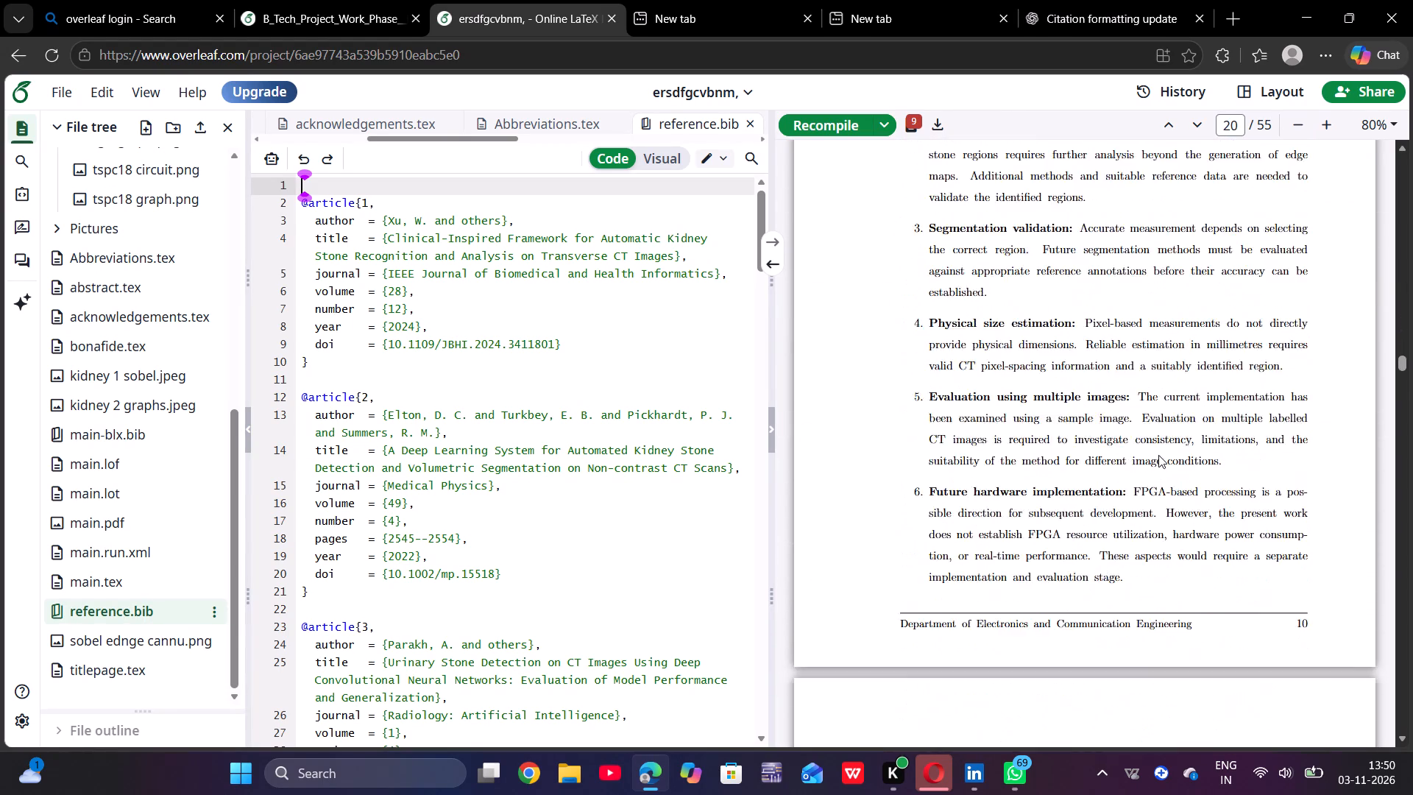
scroll(1158, 455, down, 8)
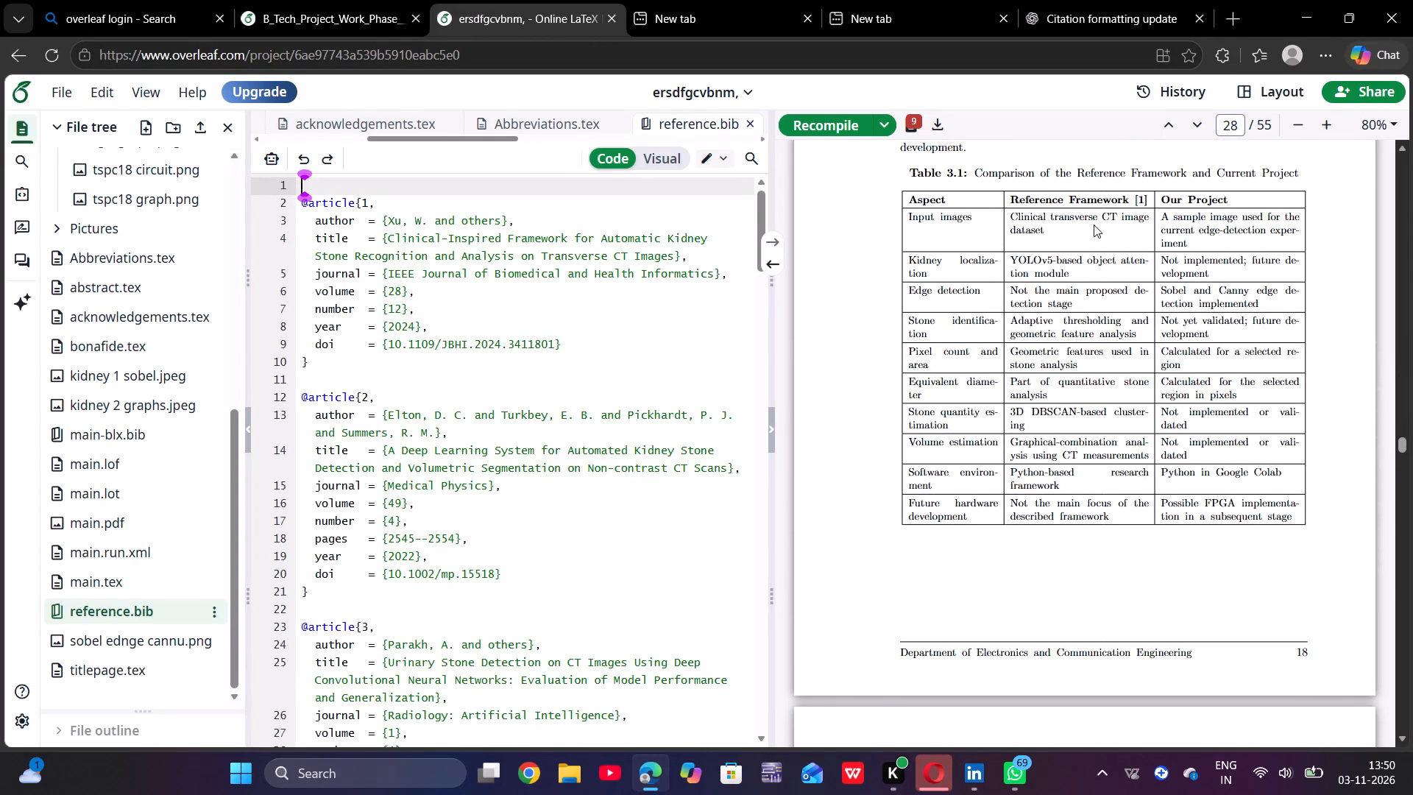
Locate Table 3.1 in the Chapter3.tex source and replace "Reference" with "Existing" in its second column heading.
double_click(1066, 199)
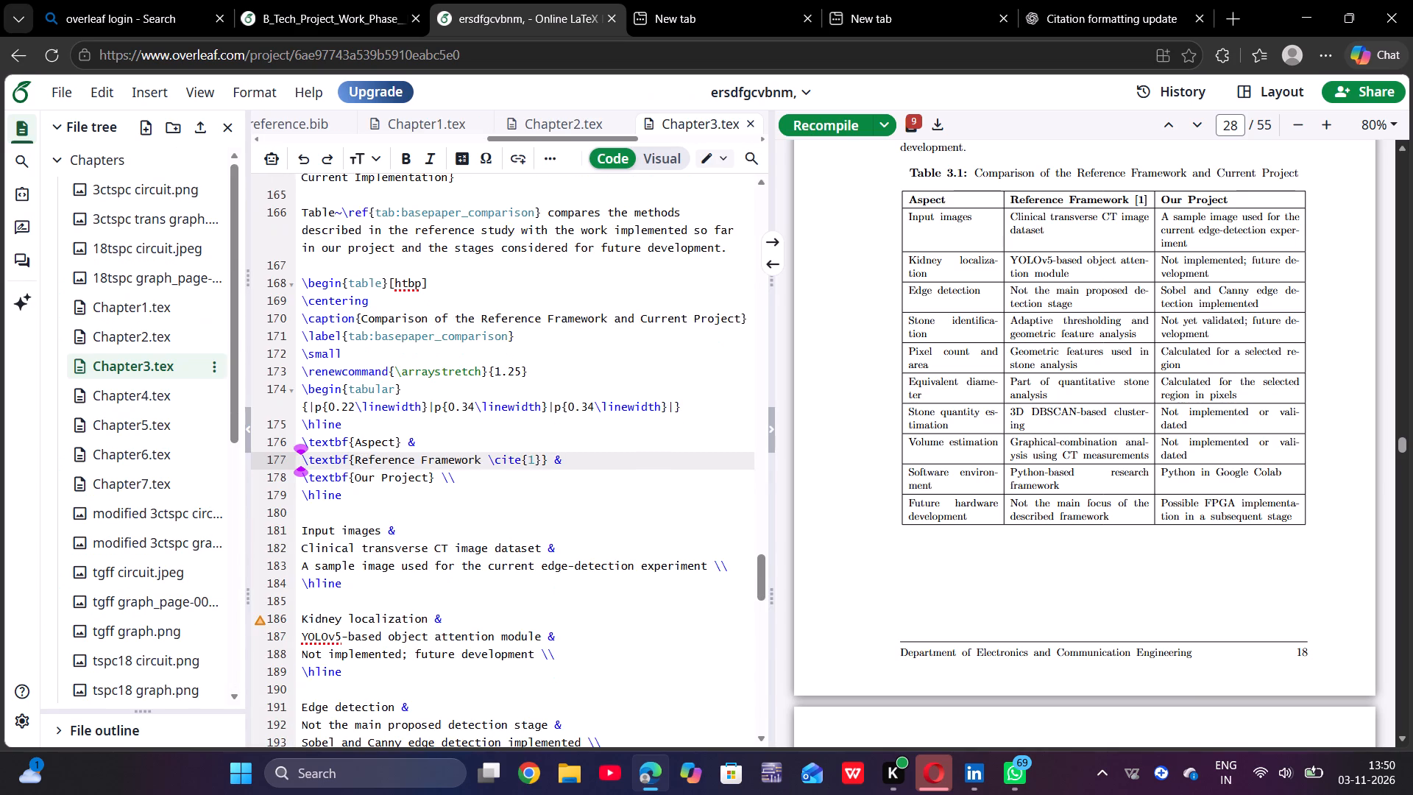
click(413, 459)
key(BackSpace)
key(BackSpace)
key(BackSpace)
key(BackSpace)
key(BackSpace)
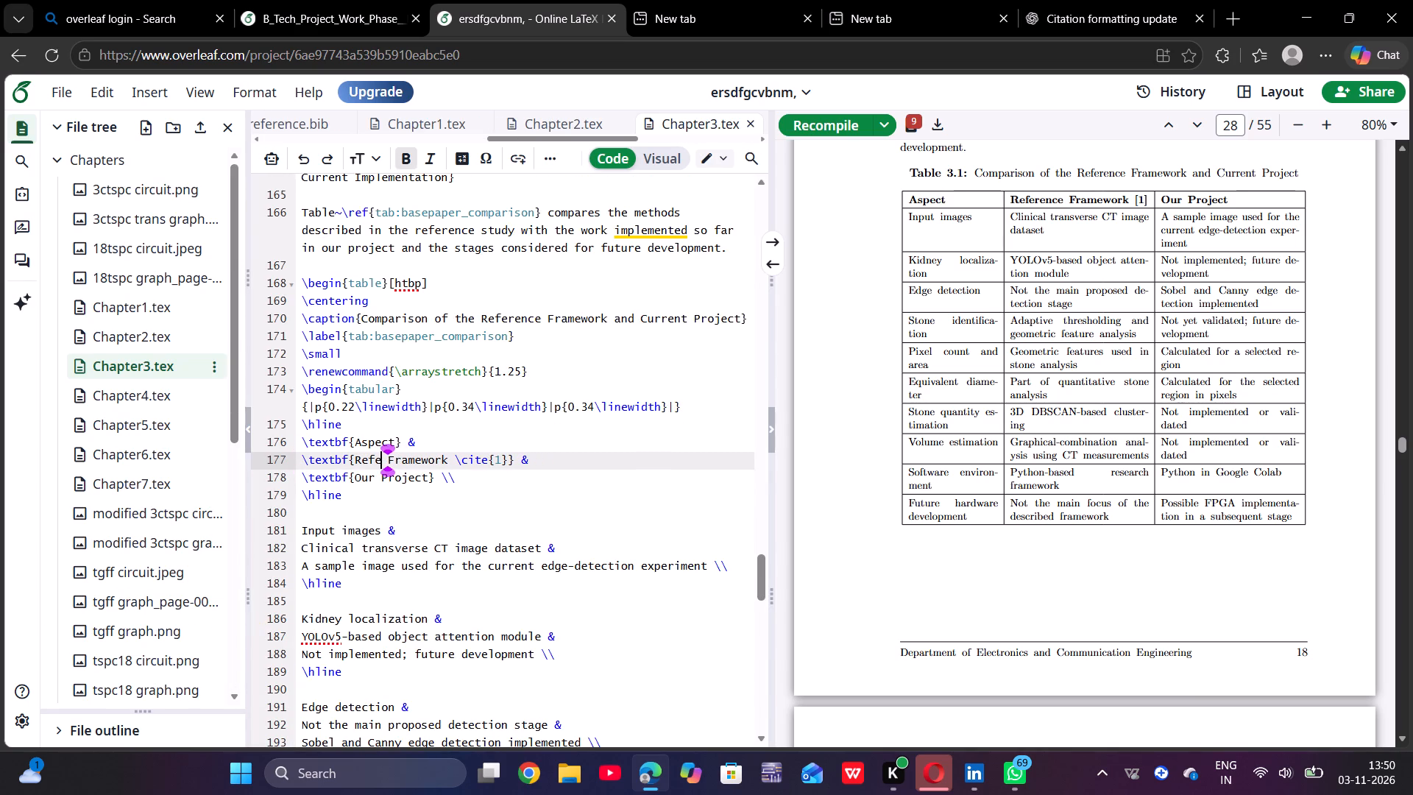
key(BackSpace)
key(BackSpace)
key(BackSpace)
key(BackSpace)
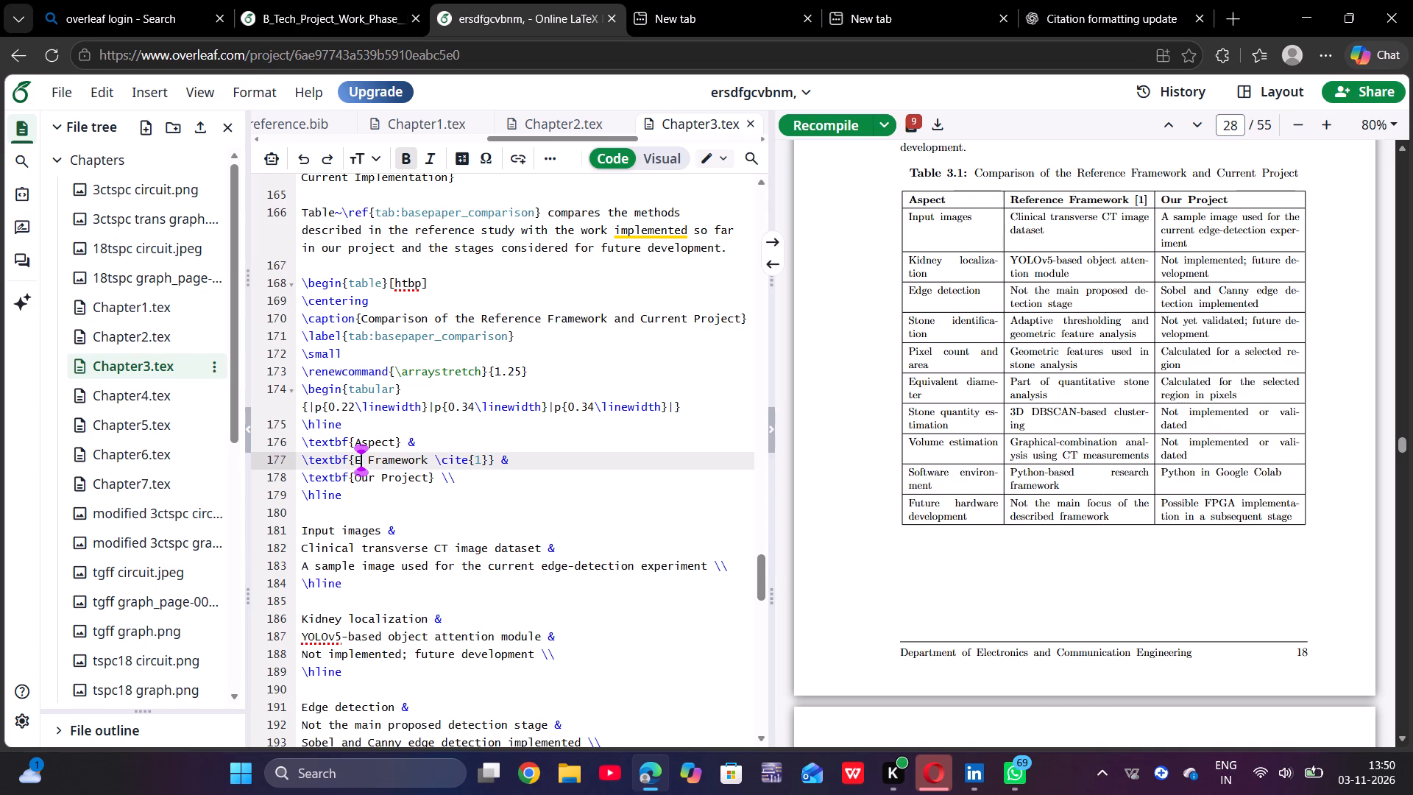
text(xisting)
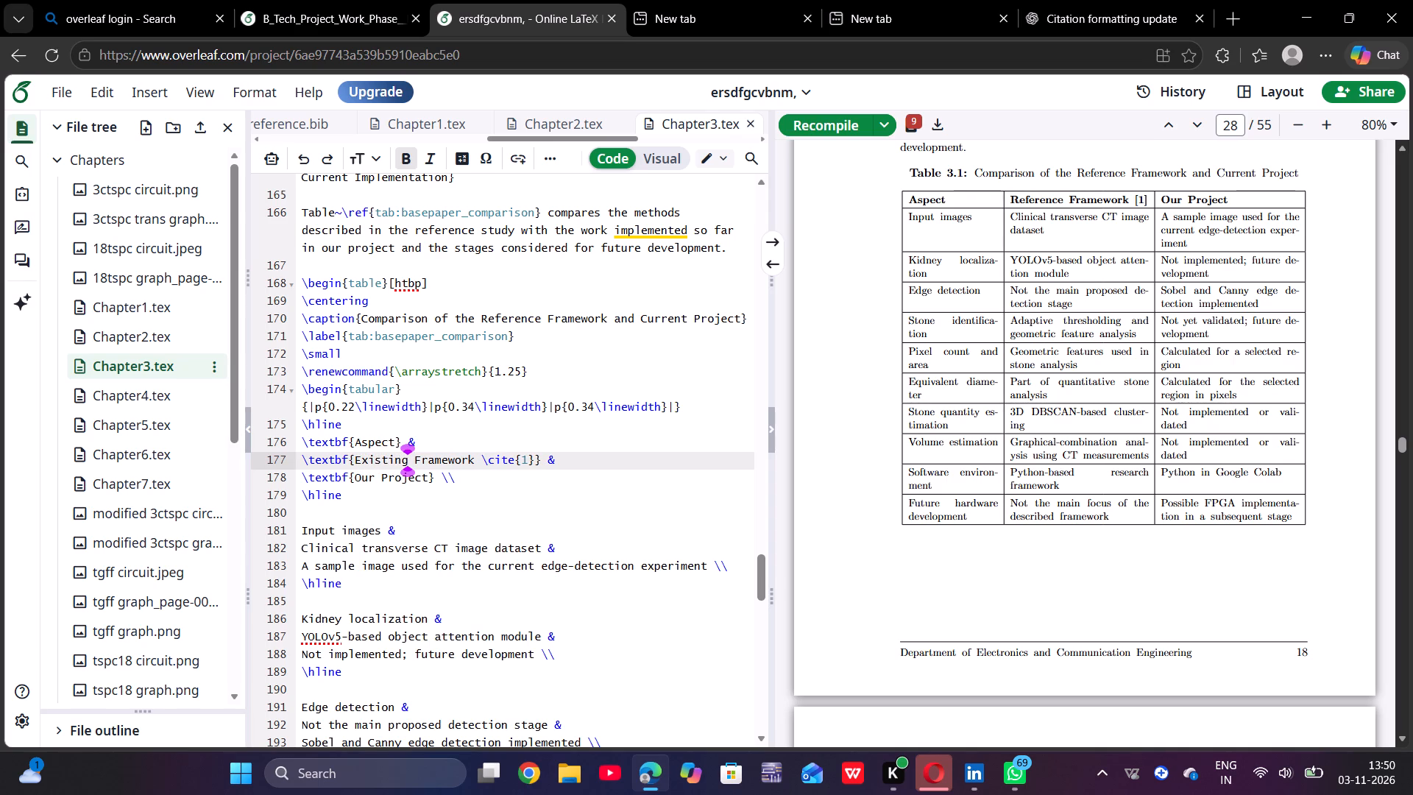
Replace "Reference" with "Exisiting" in the Table 3.1 caption.
click(544, 322)
key(BackSpace)
key(BackSpace)
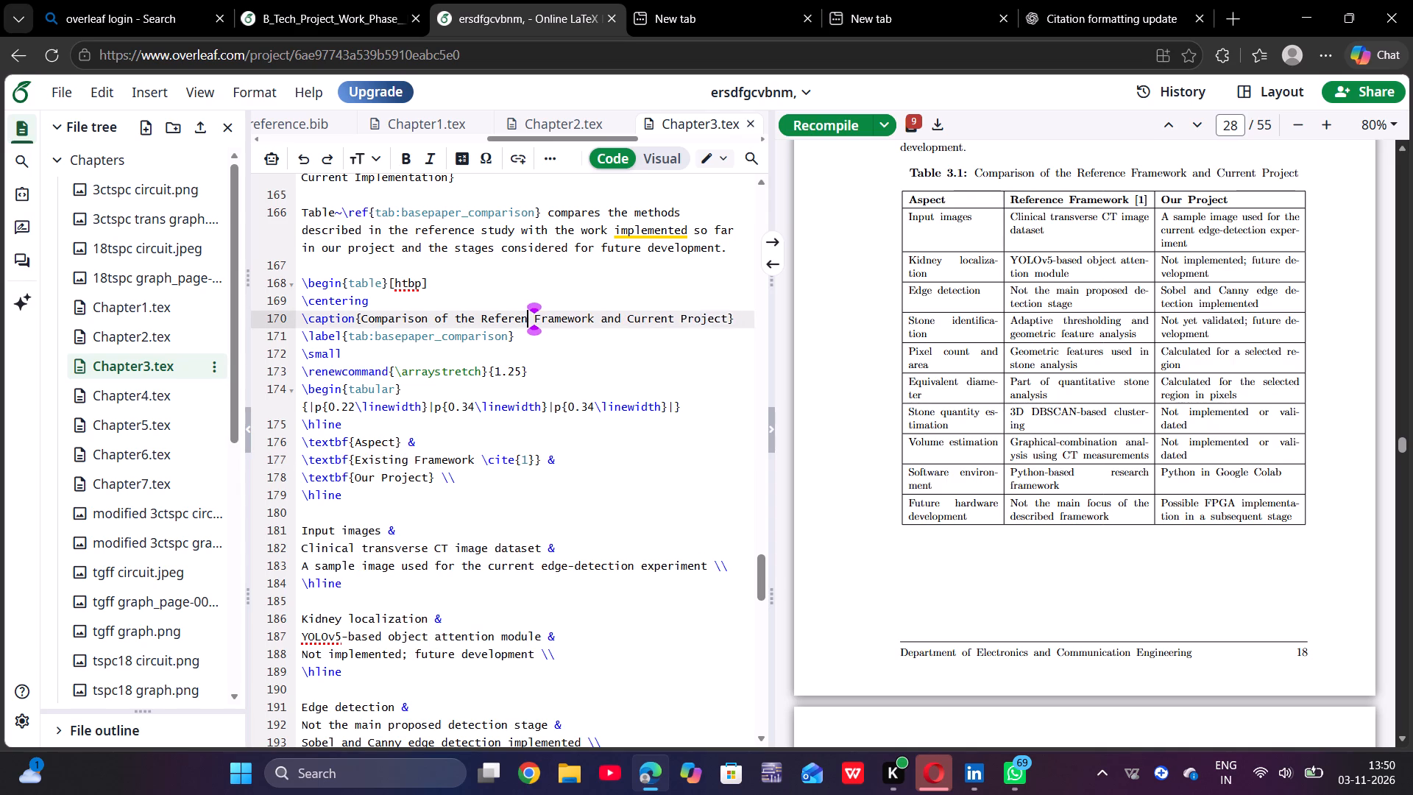
key(BackSpace)
key(BackSpace)
key(BackSpace)
key(BackSpace)
key(BackSpace)
key(BackSpace)
key(BackSpace)
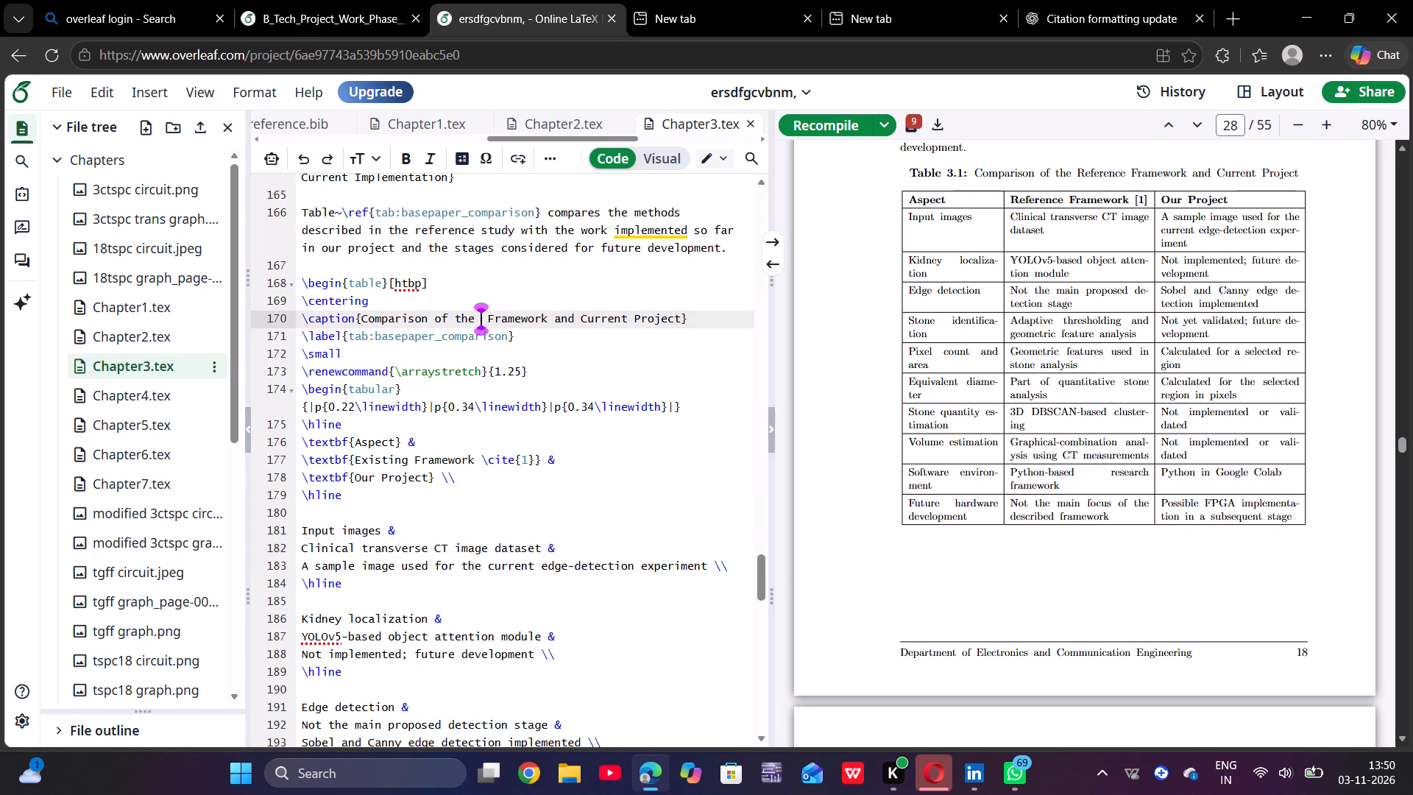
text(xisiting)
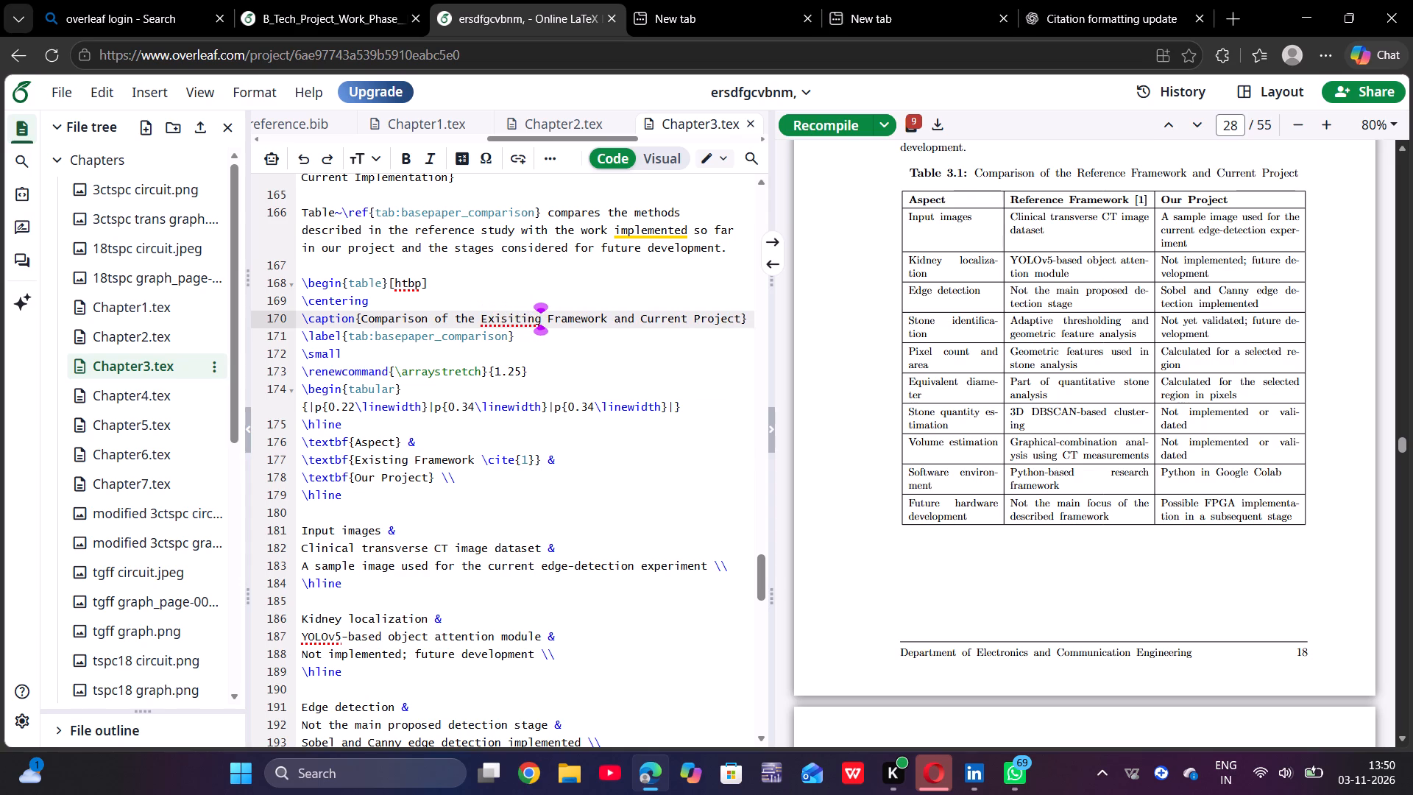
Replace "Current" with "Proposed" in the Table 3.1 caption.
click(683, 318)
key(Right)
key(BackSpace)
key(BackSpace)
key(BackSpace)
key(BackSpace)
key(BackSpace)
key(BackSpace)
key(BackSpace)
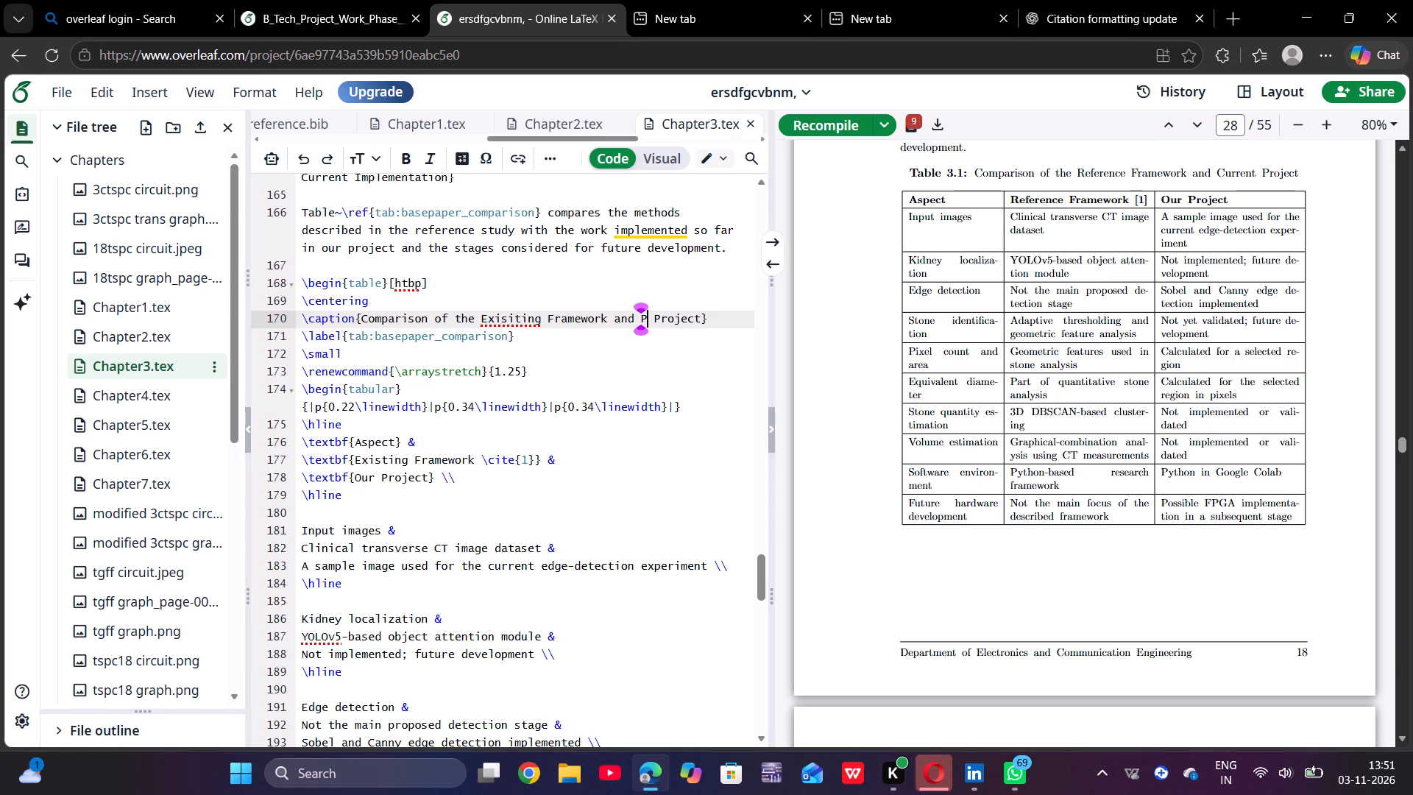
text(roposed)
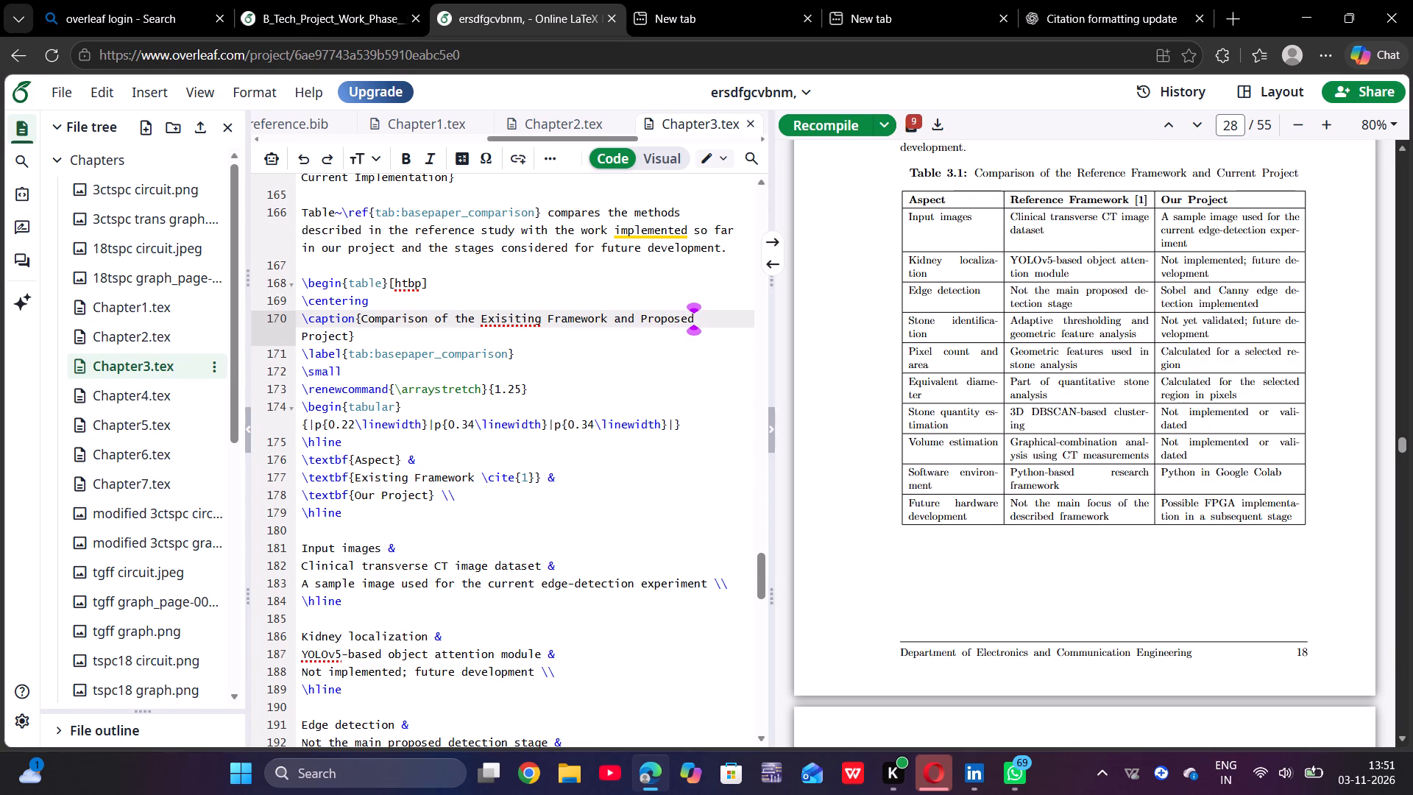
Replace the closing word "Project" of the Table 3.1 caption with "Framework".
click(345, 334)
key(BackSpace)
key(BackSpace)
key(BackSpace)
key(BackSpace)
key(BackSpace)
key(BackSpace)
key(BackSpace)
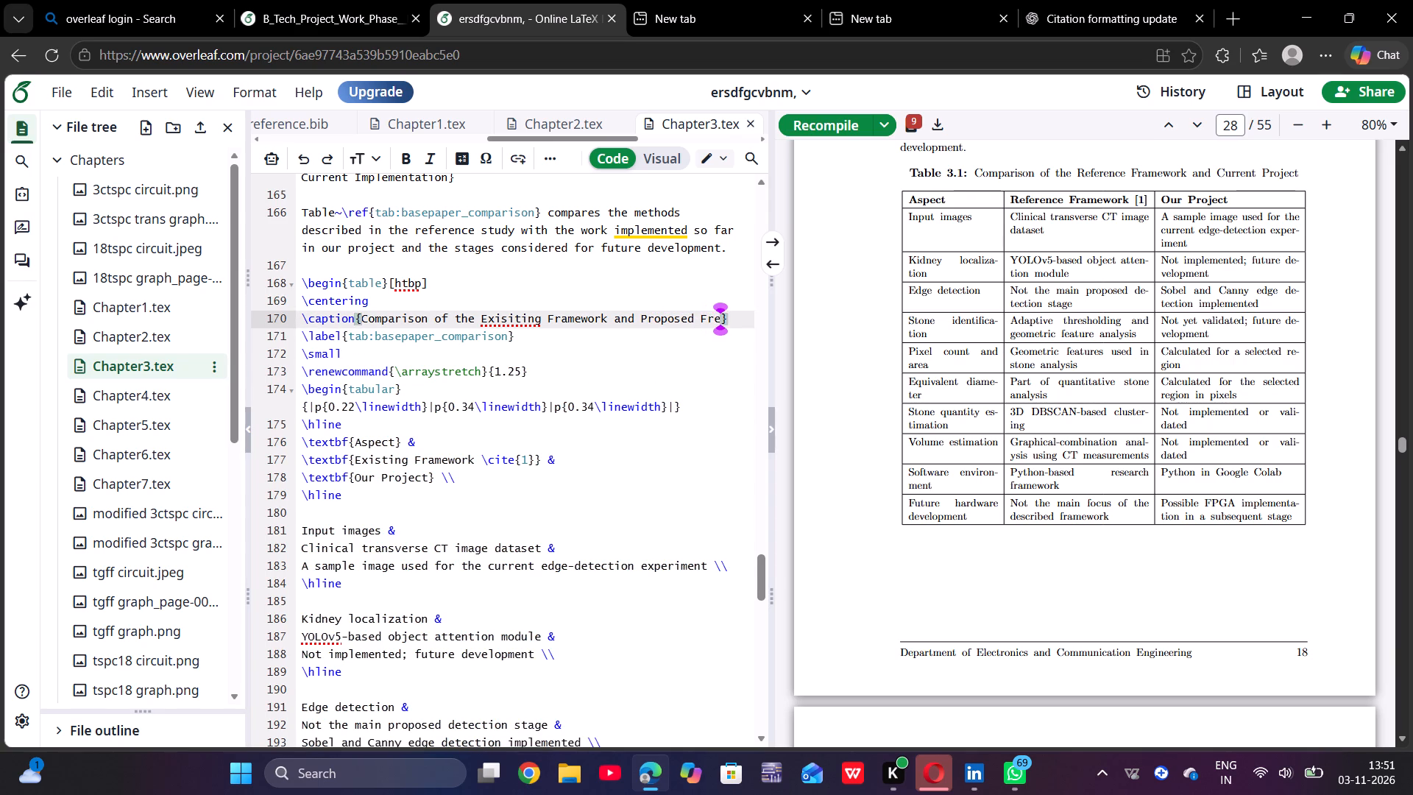
key(BackSpace)
text(ame)
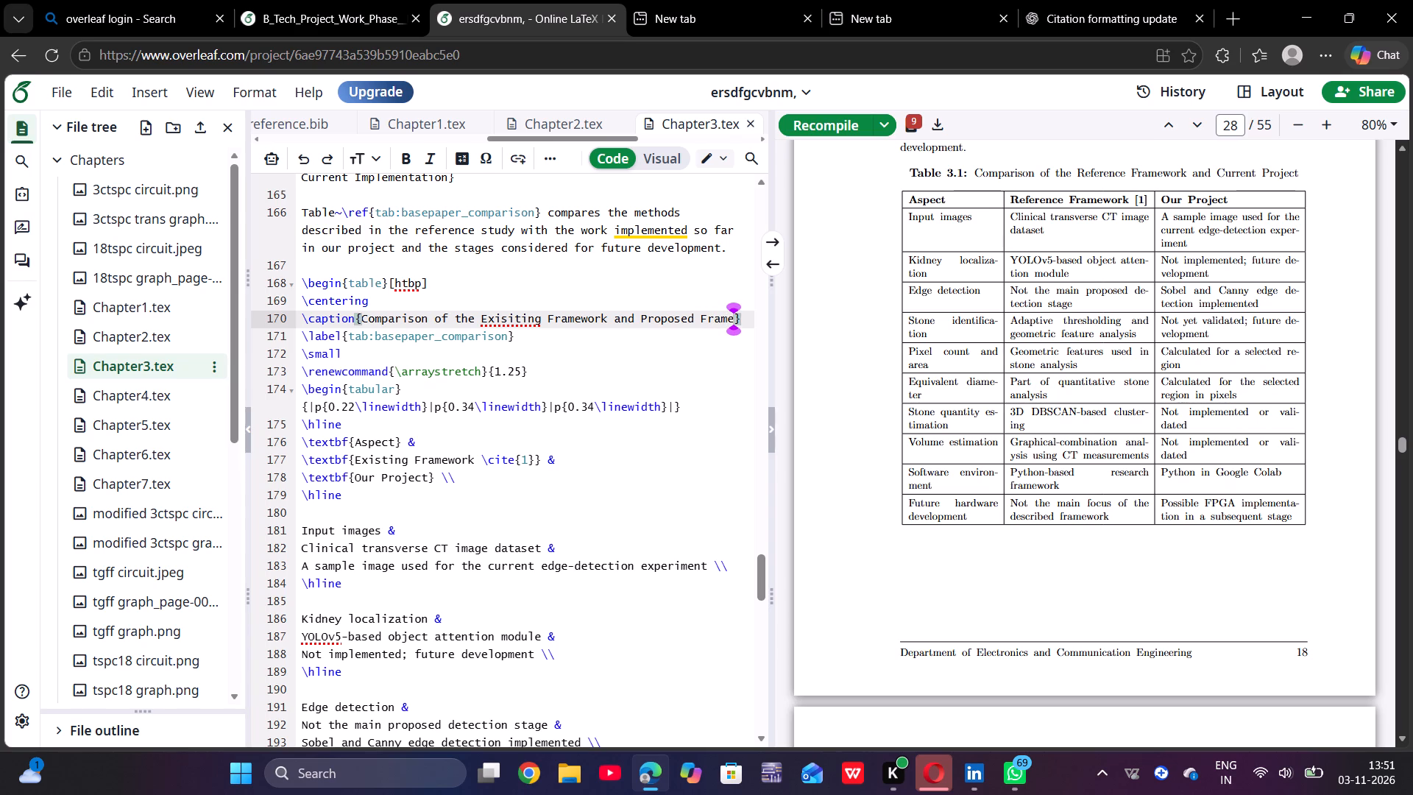
text(work)
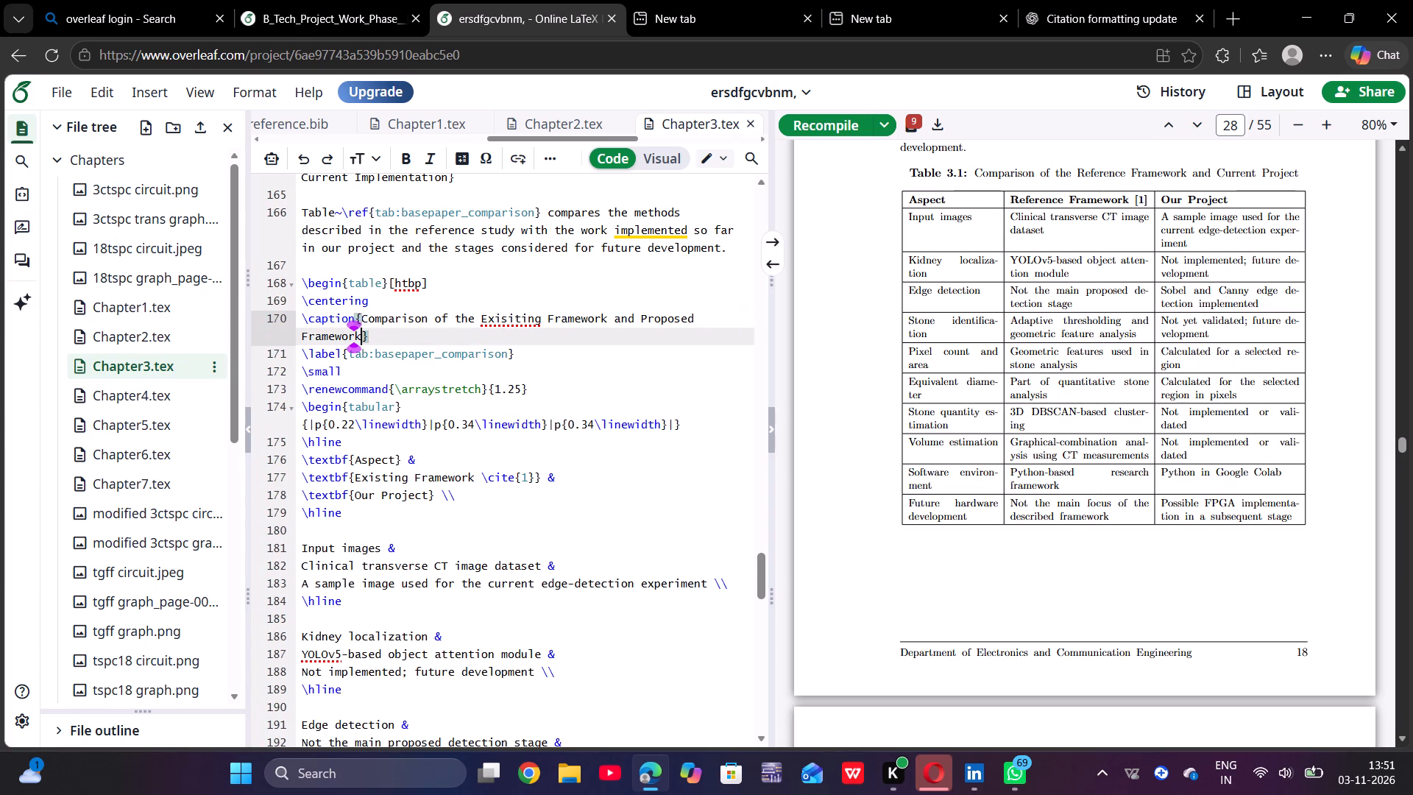
Replace the first "Framework" in the Table 3.1 caption, before "and Proposed", with "Project".
click(603, 321)
click(609, 320)
key(BackSpace)
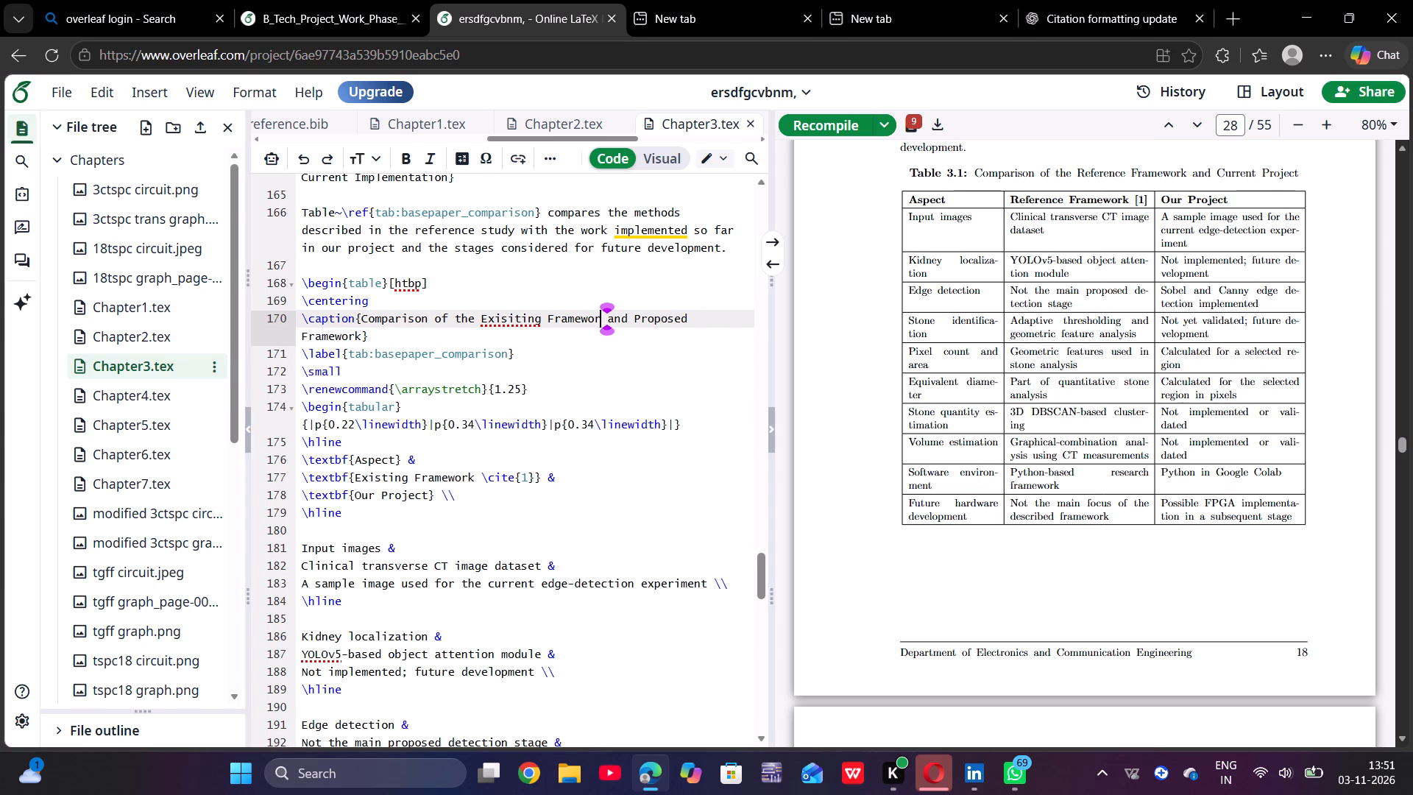
key(BackSpace)
key(BackSpace)
key(BackSpace)
key(BackSpace)
key(BackSpace)
key(BackSpace)
key(BackSpace)
key(BackSpace)
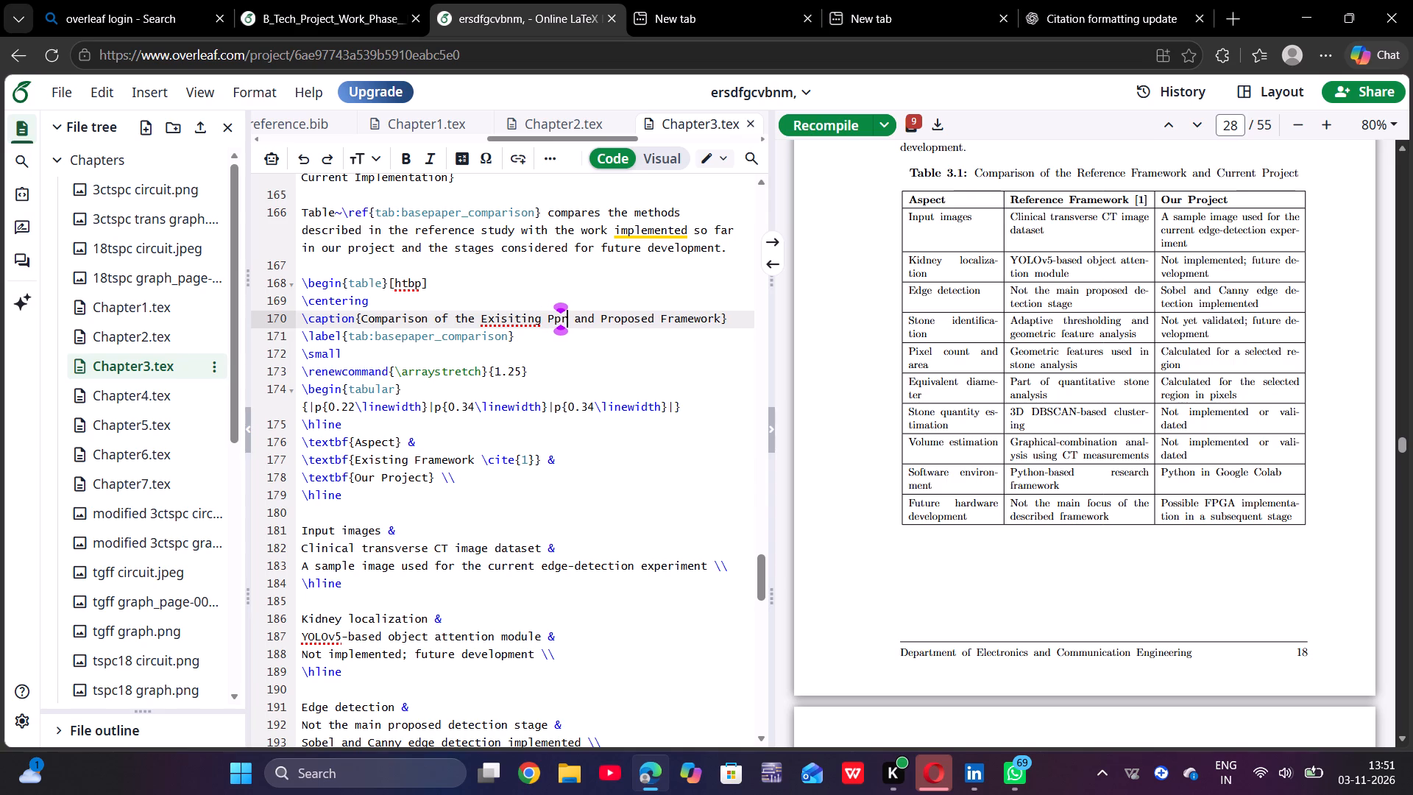
text(ject)
key(Left)
key(Left)
key(Left)
key(Left)
key(Left)
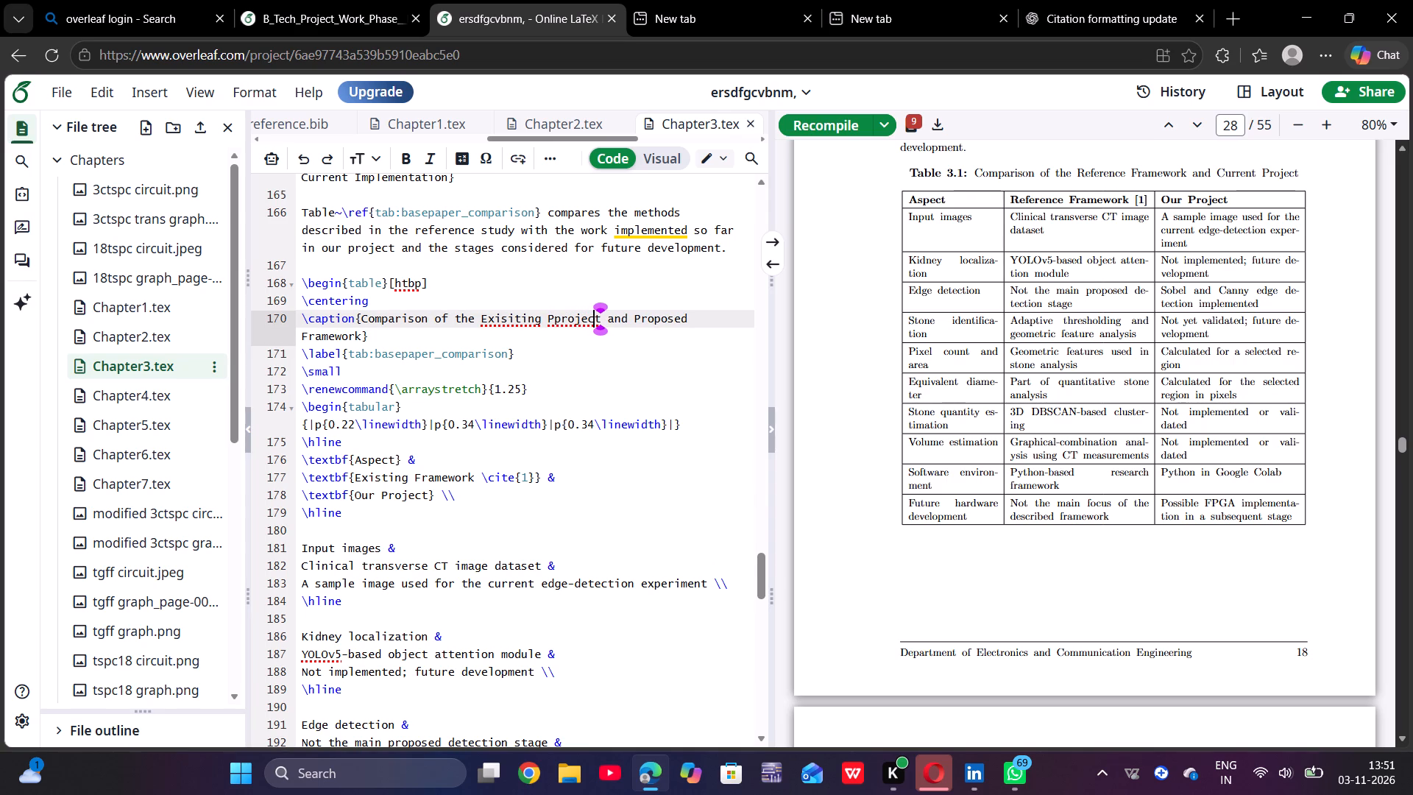
key(Left)
key(BackSpace)
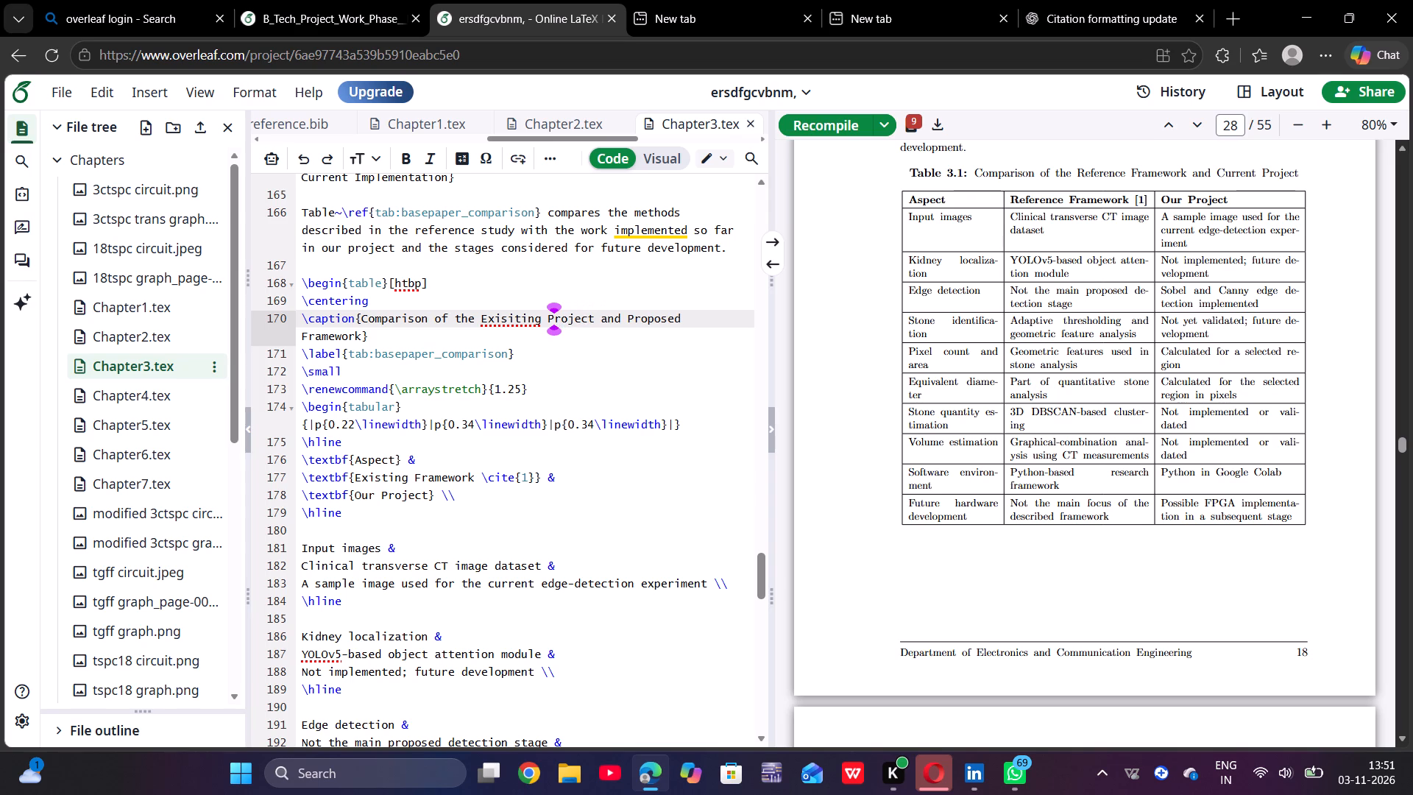
Change the second column heading of Table 3.1 to "Existing Project", keeping its citation.
click(470, 478)
key(Right)
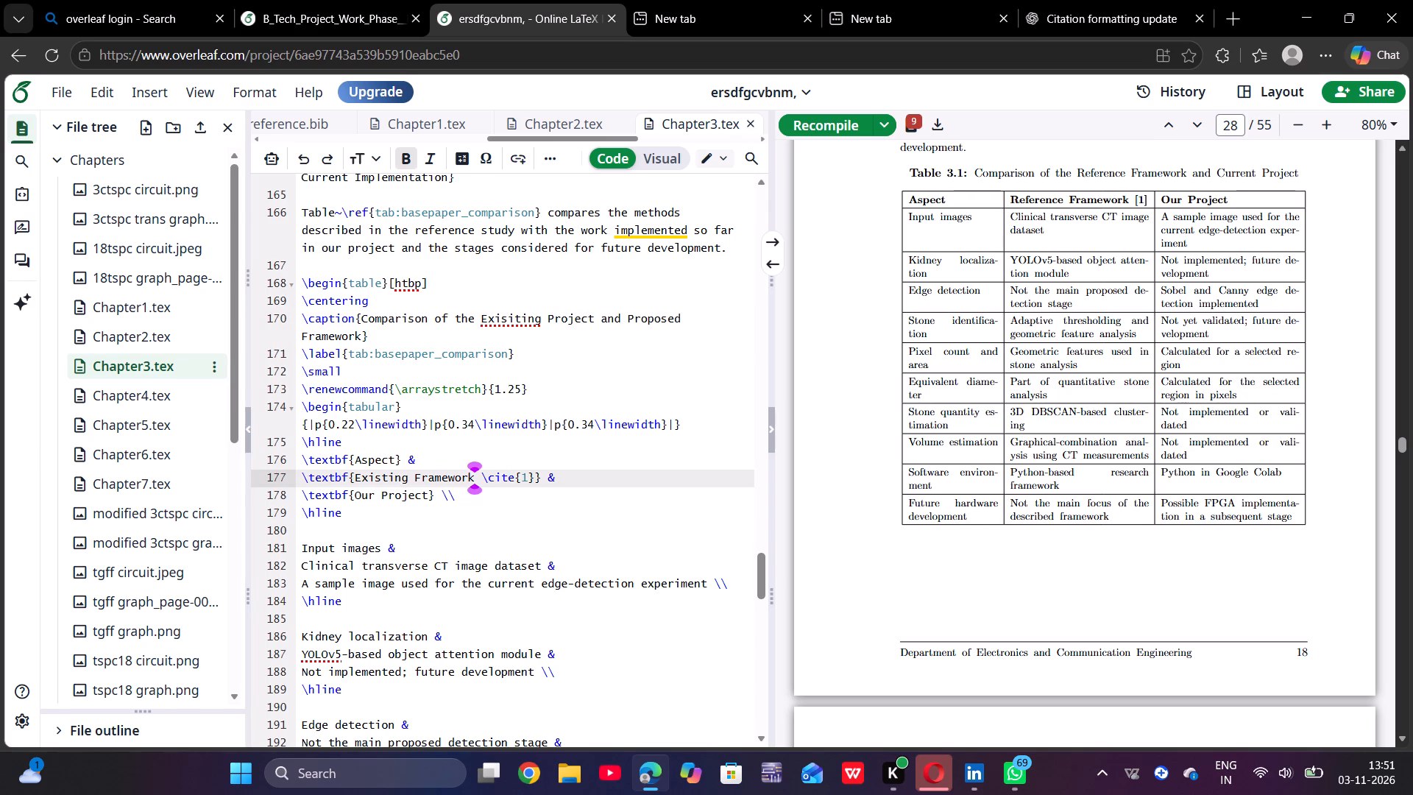
key(BackSpace)
key(BackSpace)
key(BackSpace)
key(BackSpace)
key(BackSpace)
key(BackSpace)
key(BackSpace)
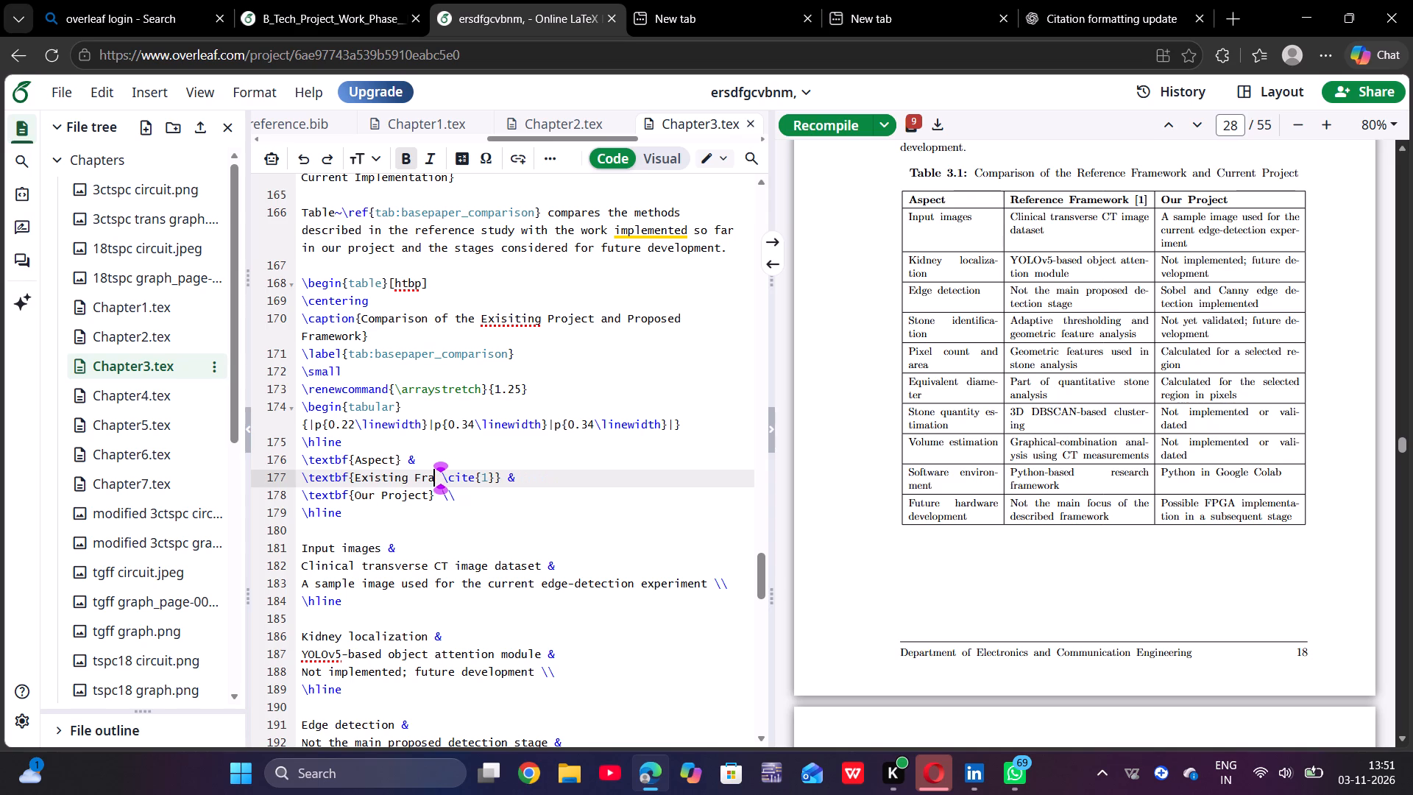
key(BackSpace)
key(BackSpace)
key(r)
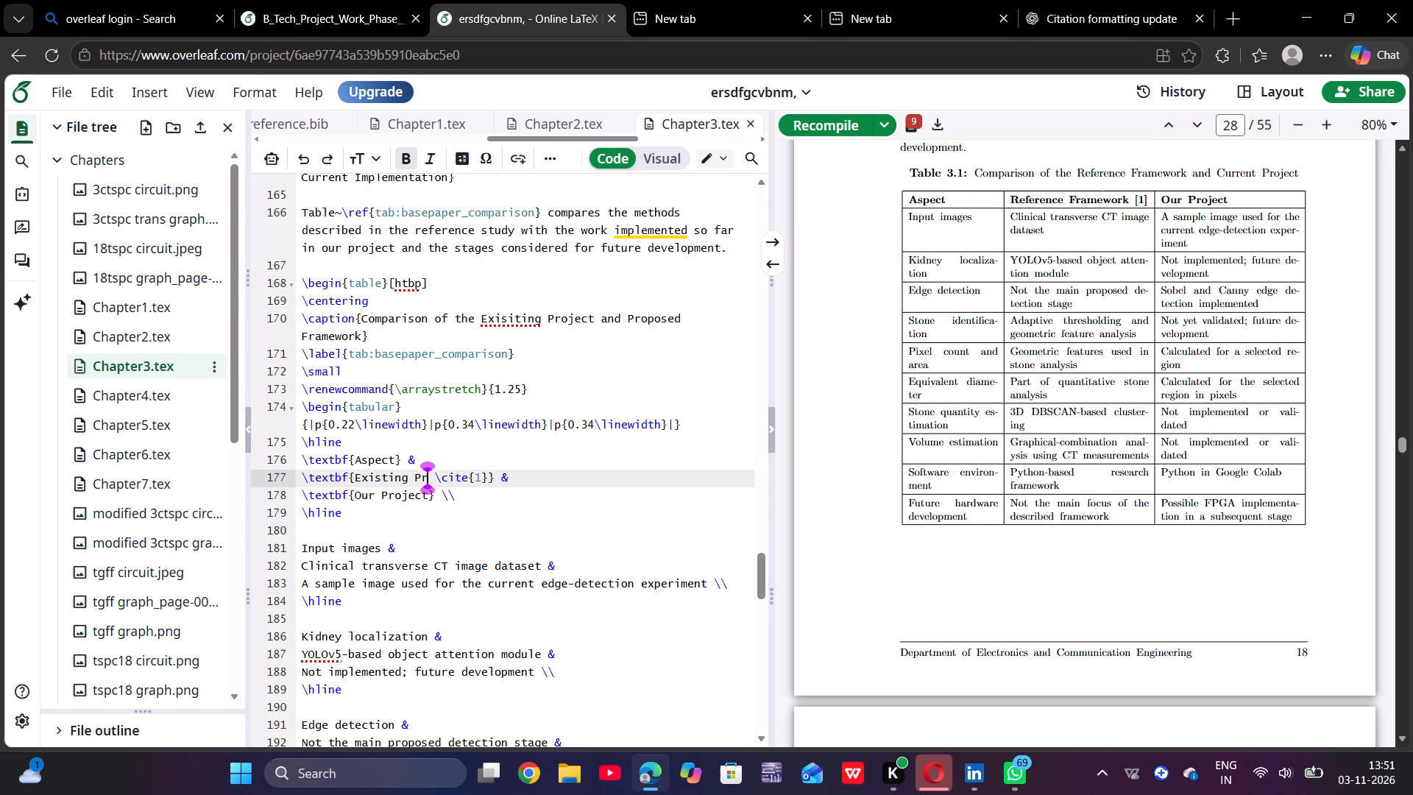
text(oject)
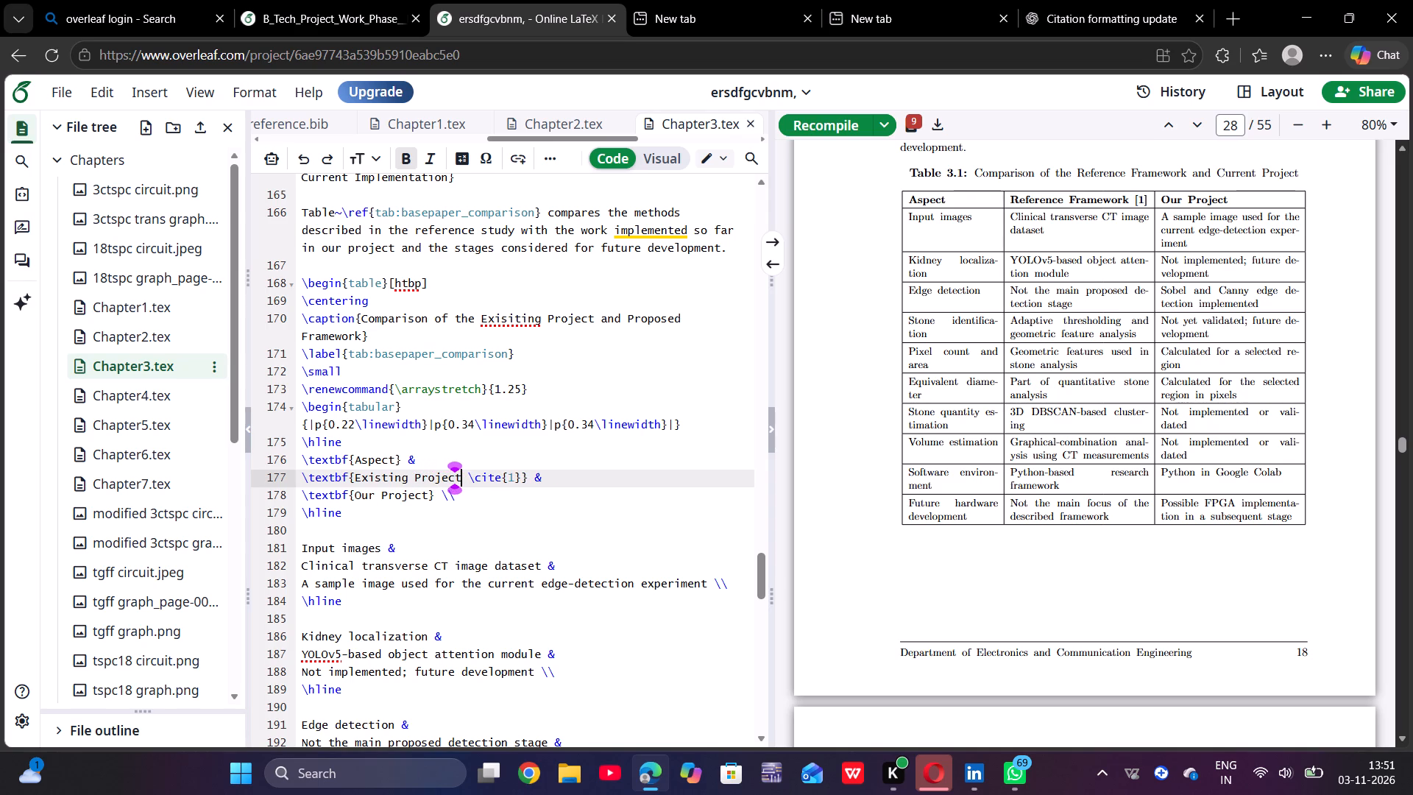
Replace "Our" with "Proposed" in the third column heading of Table 3.1.
click(375, 494)
key(BackSpace)
key(BackSpace)
key(BackSpace)
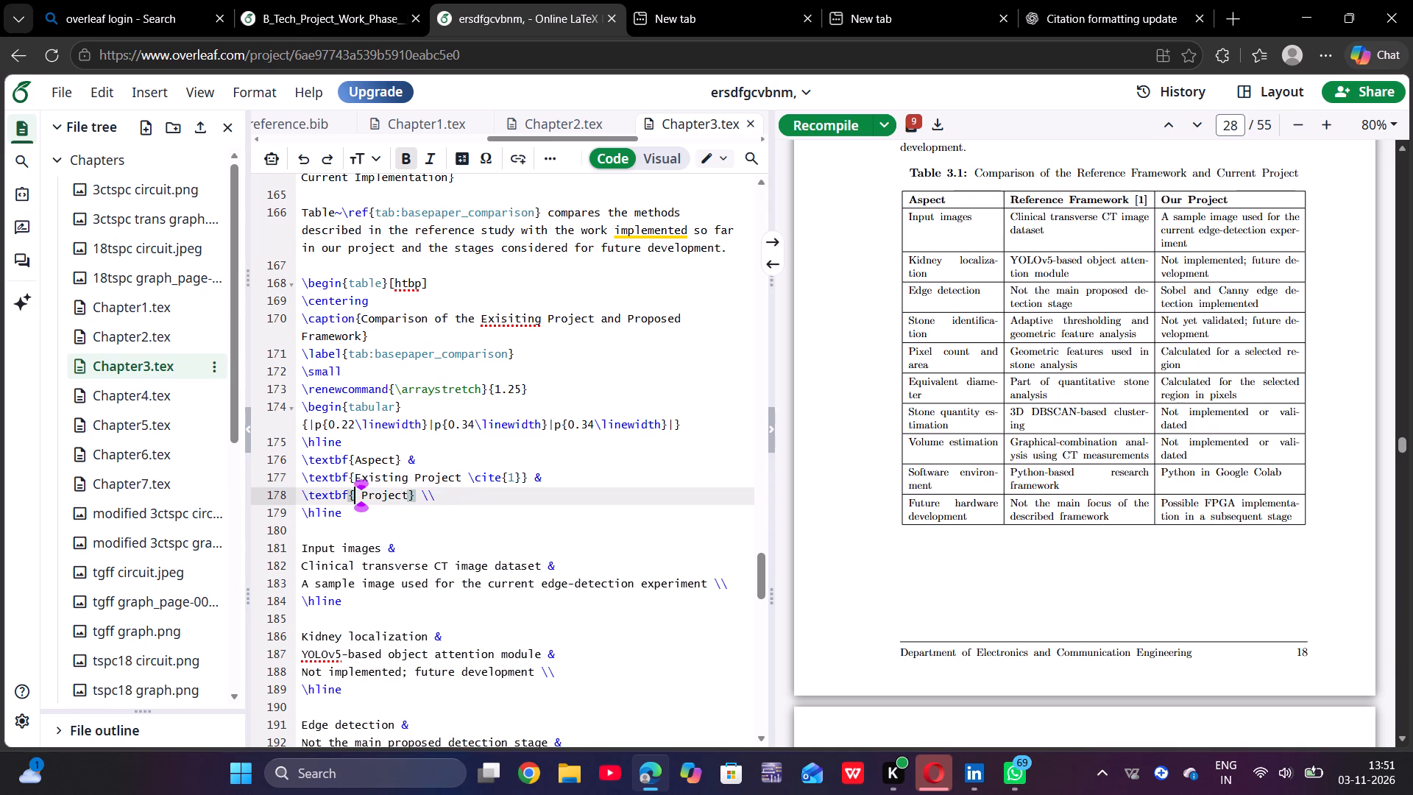
text(roposed)
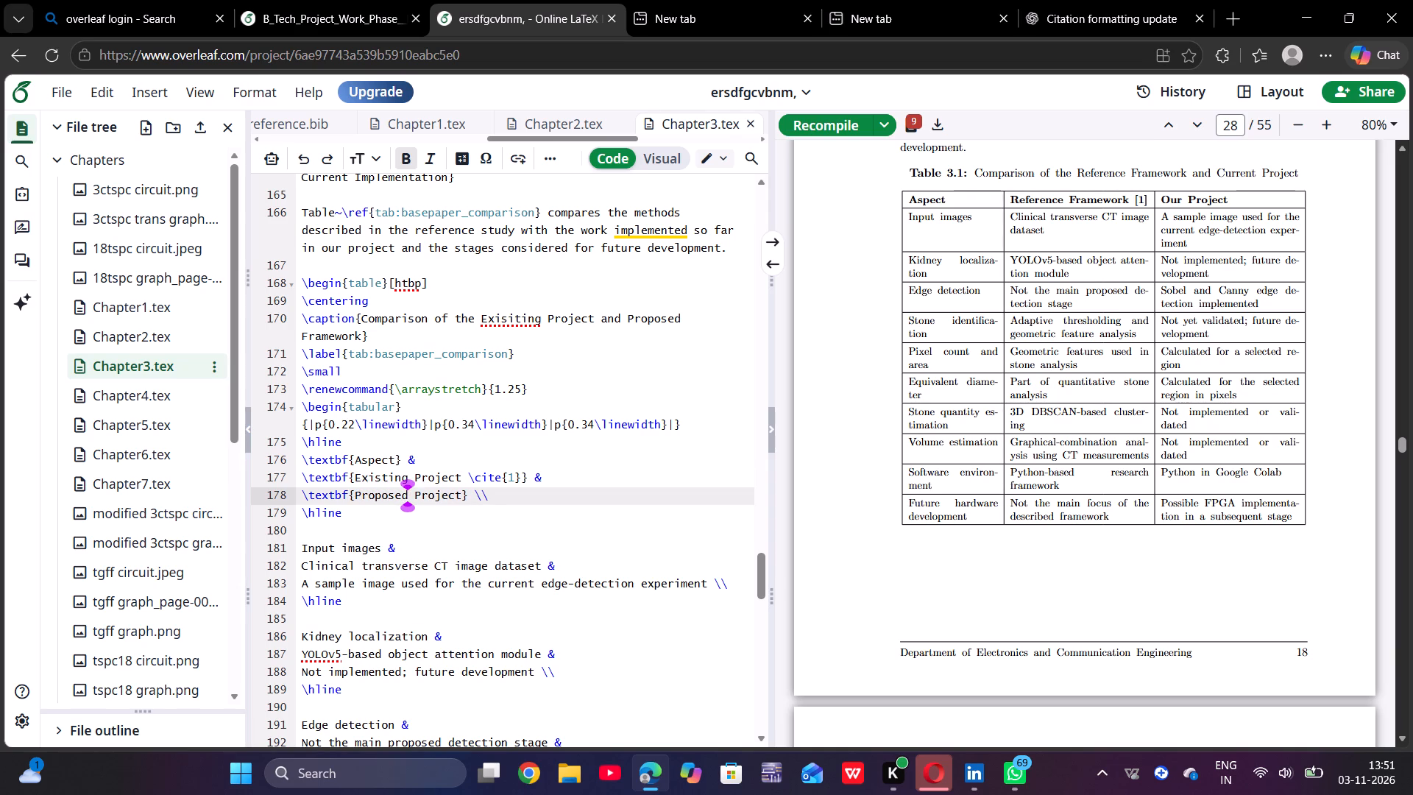
Change "Project" to "Framework" in the third column heading of Table 3.1, and recompile the report.
key(Right)
key(Right)
key(Right)
key(Right)
key(Right)
key(Right)
key(Right)
key(Right)
key(BackSpace)
key(BackSpace)
key(BackSpace)
key(BackSpace)
key(BackSpace)
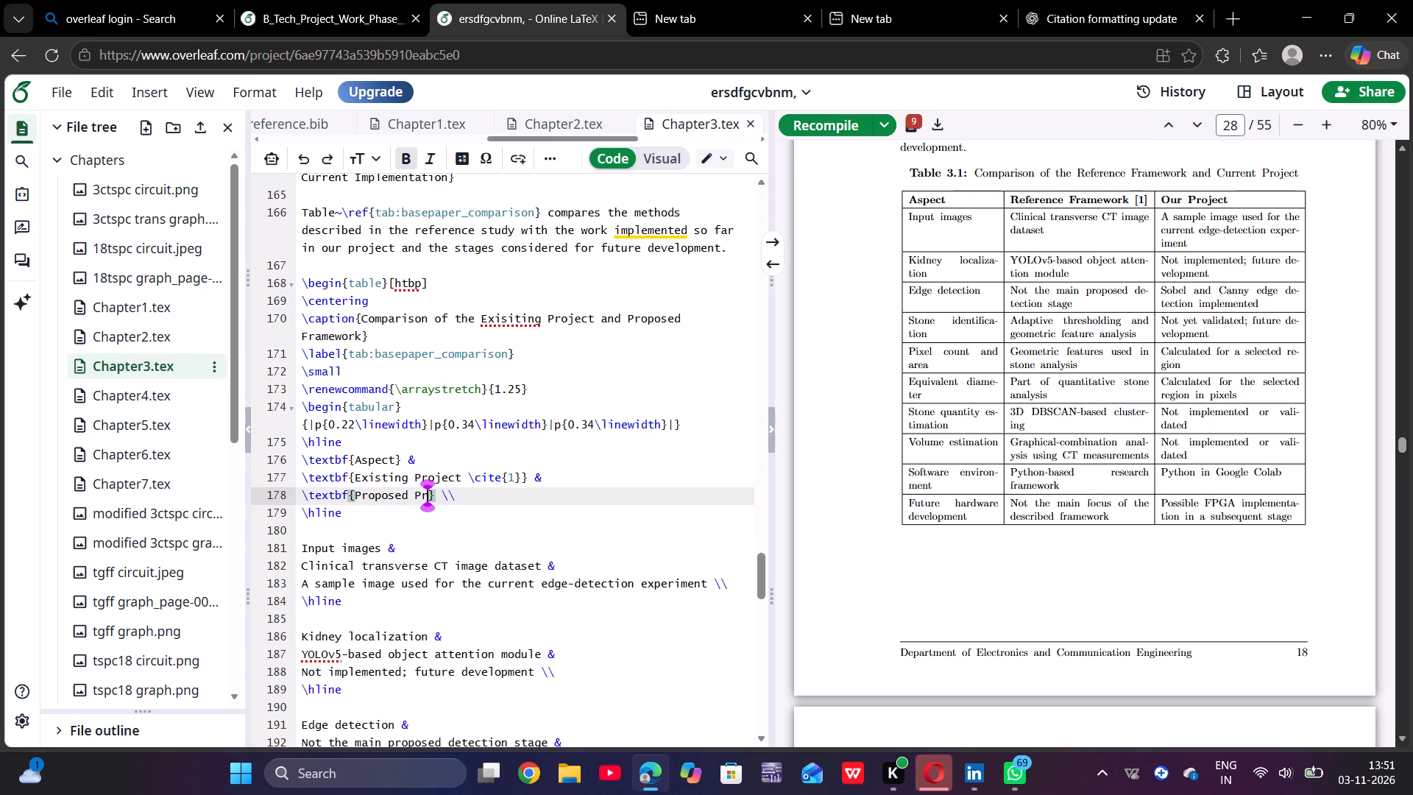
key(BackSpace)
key(BackSpace)
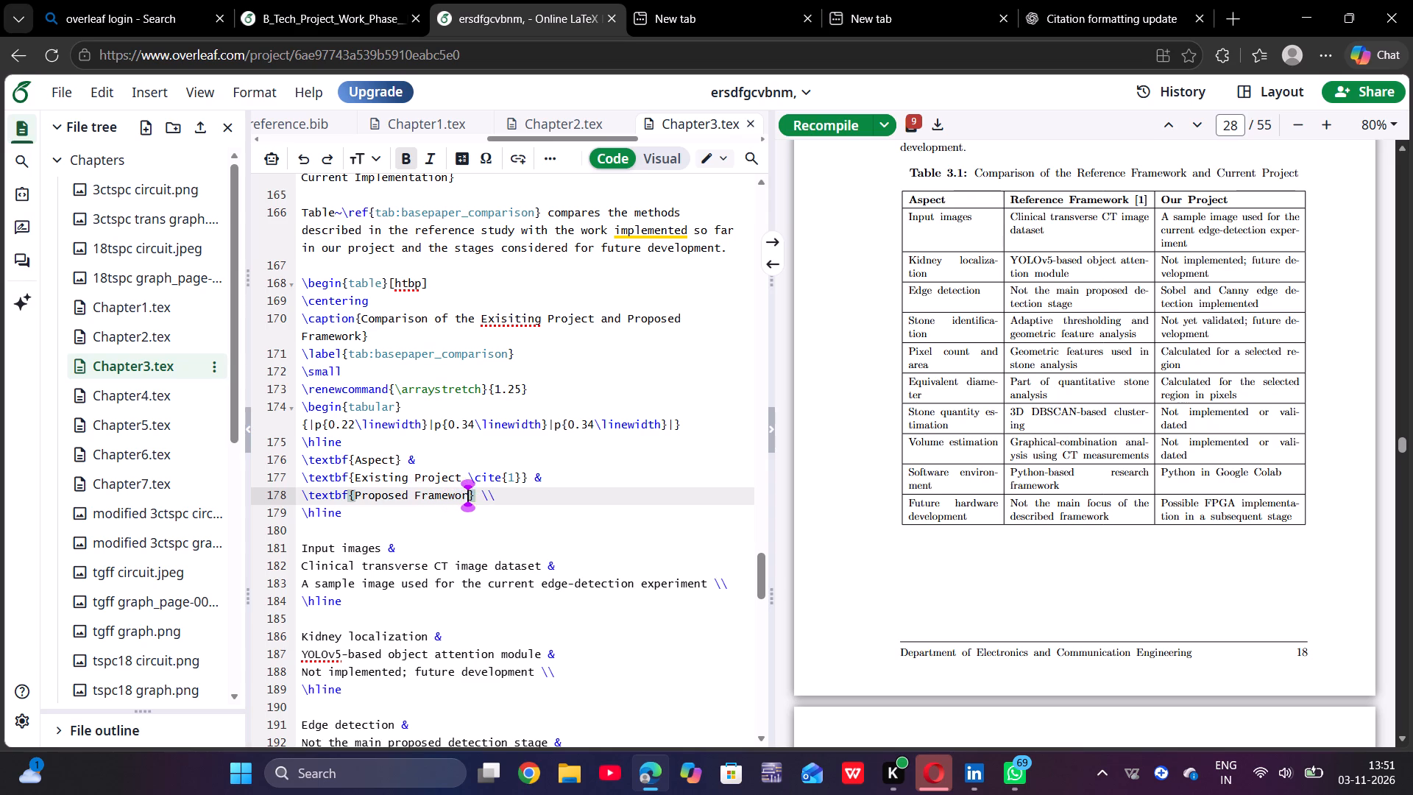
key(ctrl+s)
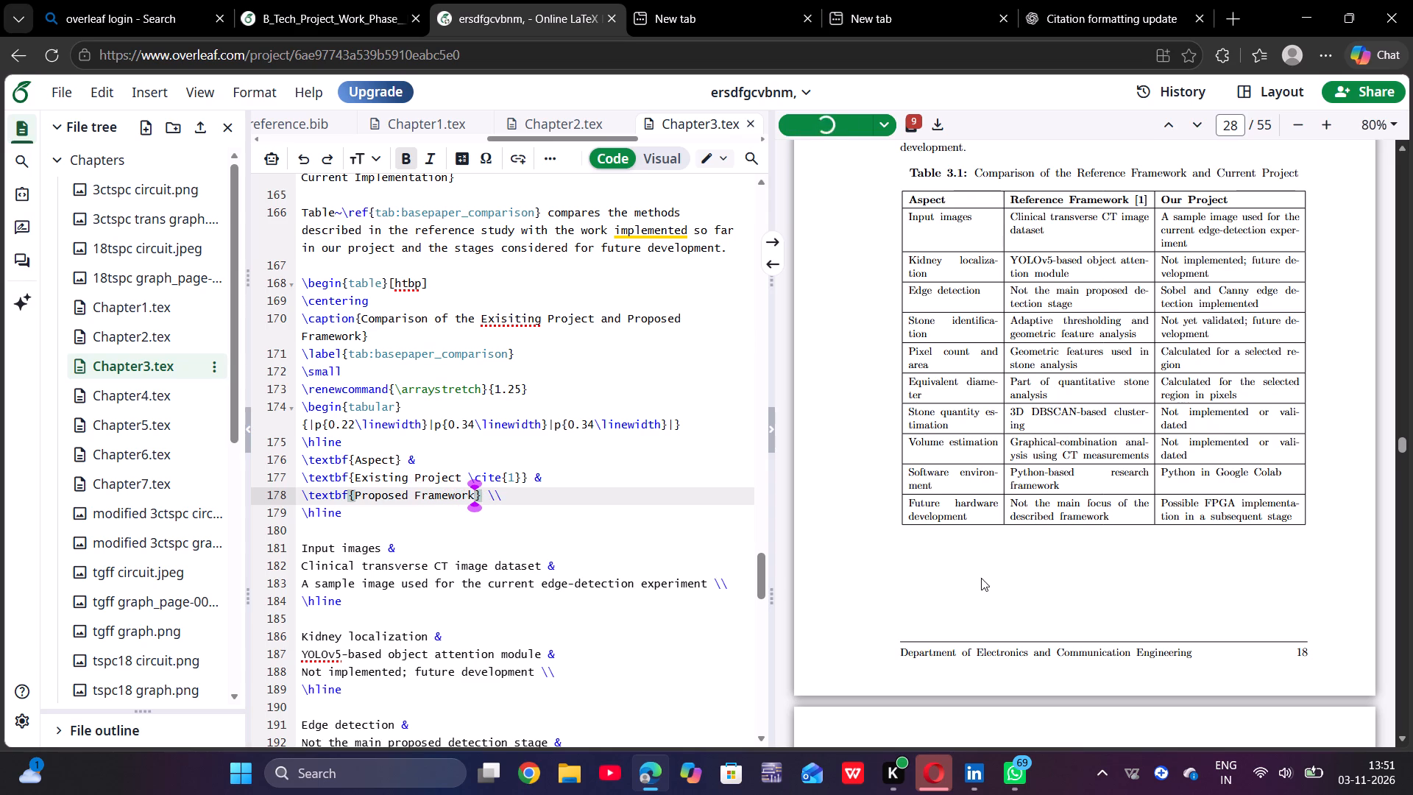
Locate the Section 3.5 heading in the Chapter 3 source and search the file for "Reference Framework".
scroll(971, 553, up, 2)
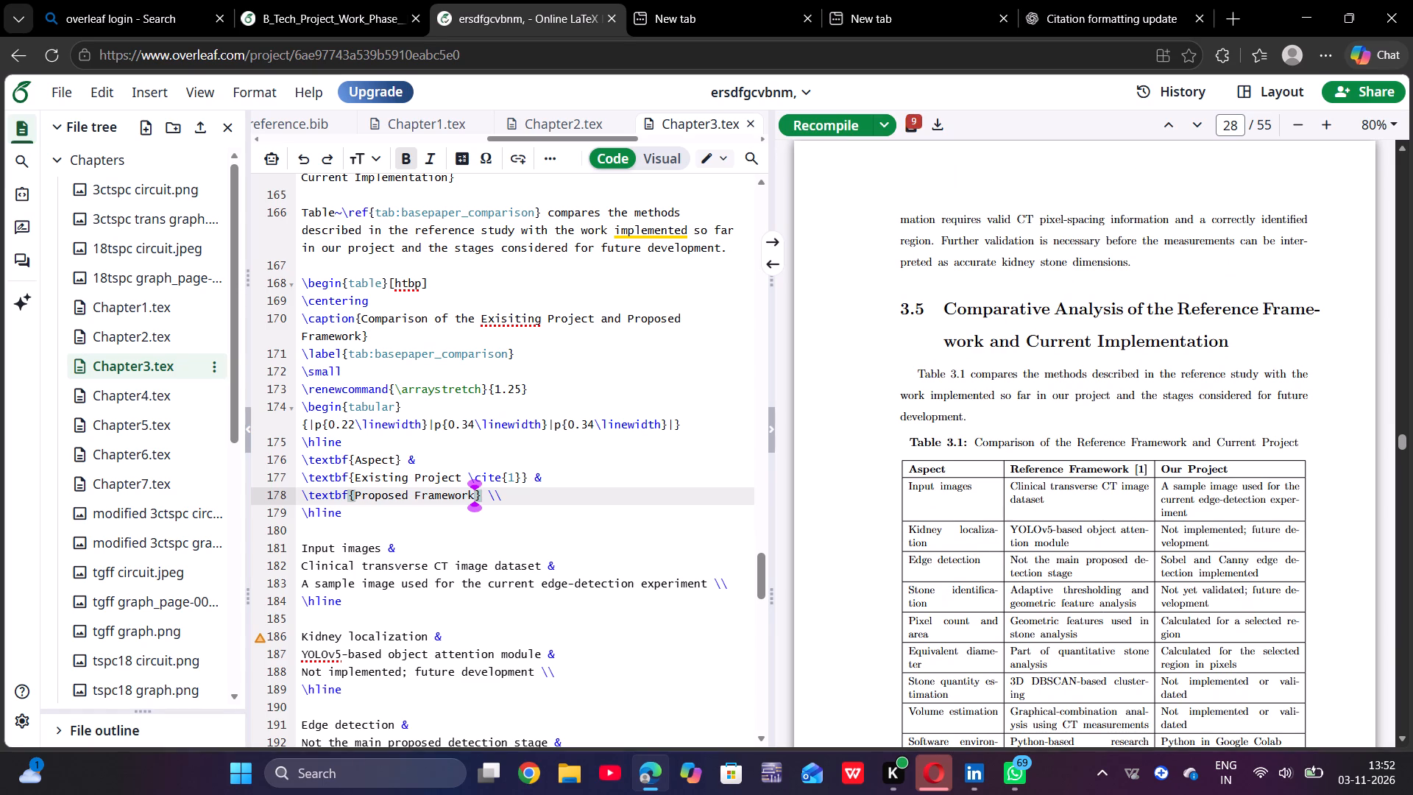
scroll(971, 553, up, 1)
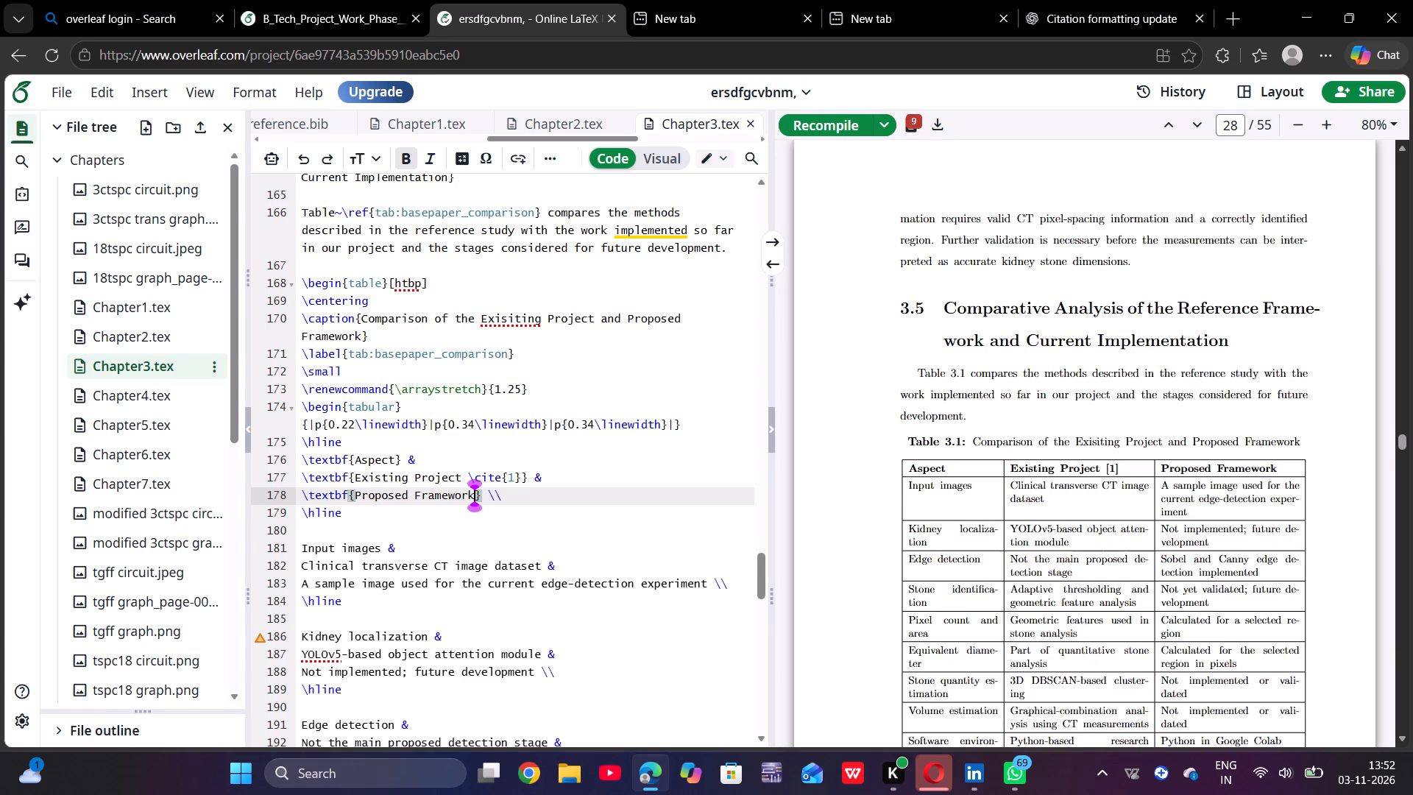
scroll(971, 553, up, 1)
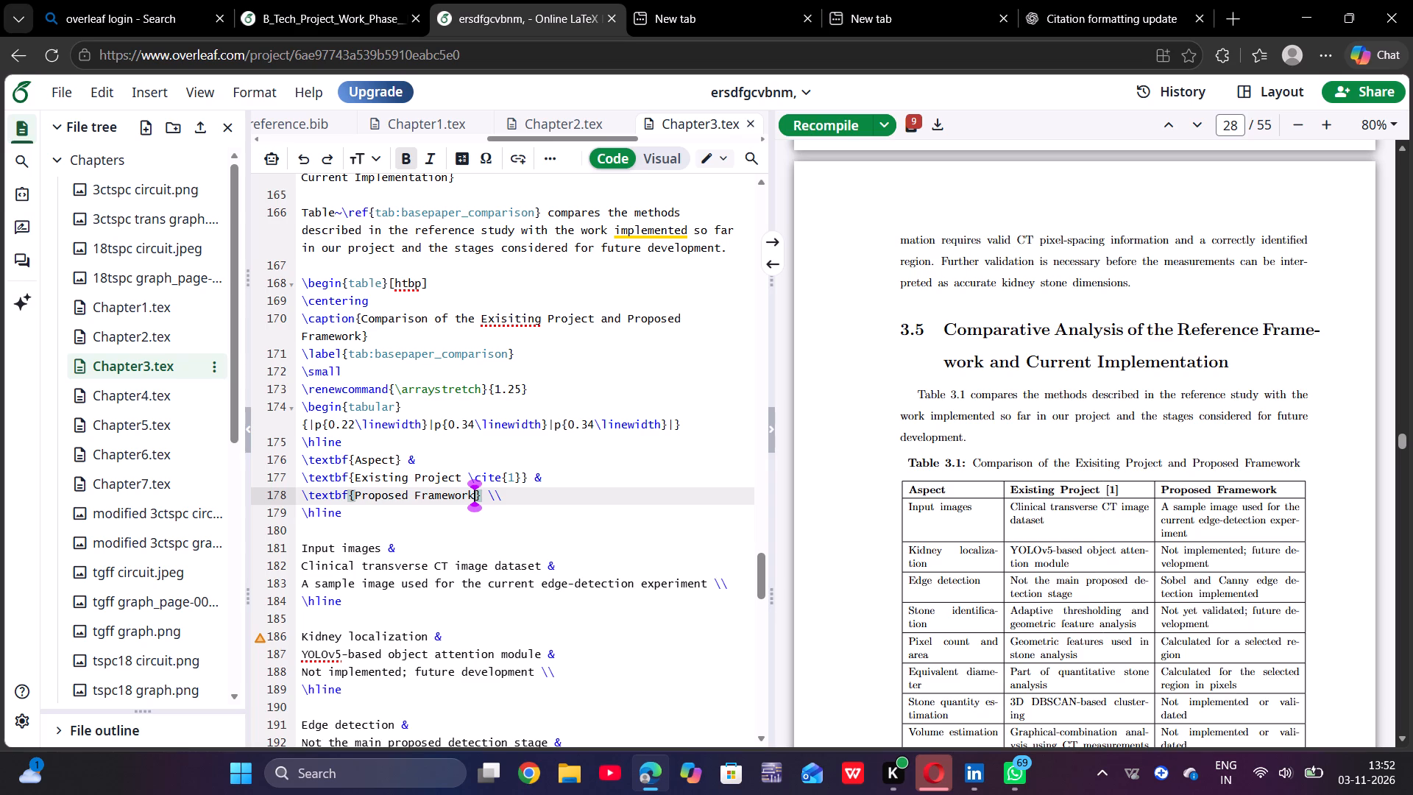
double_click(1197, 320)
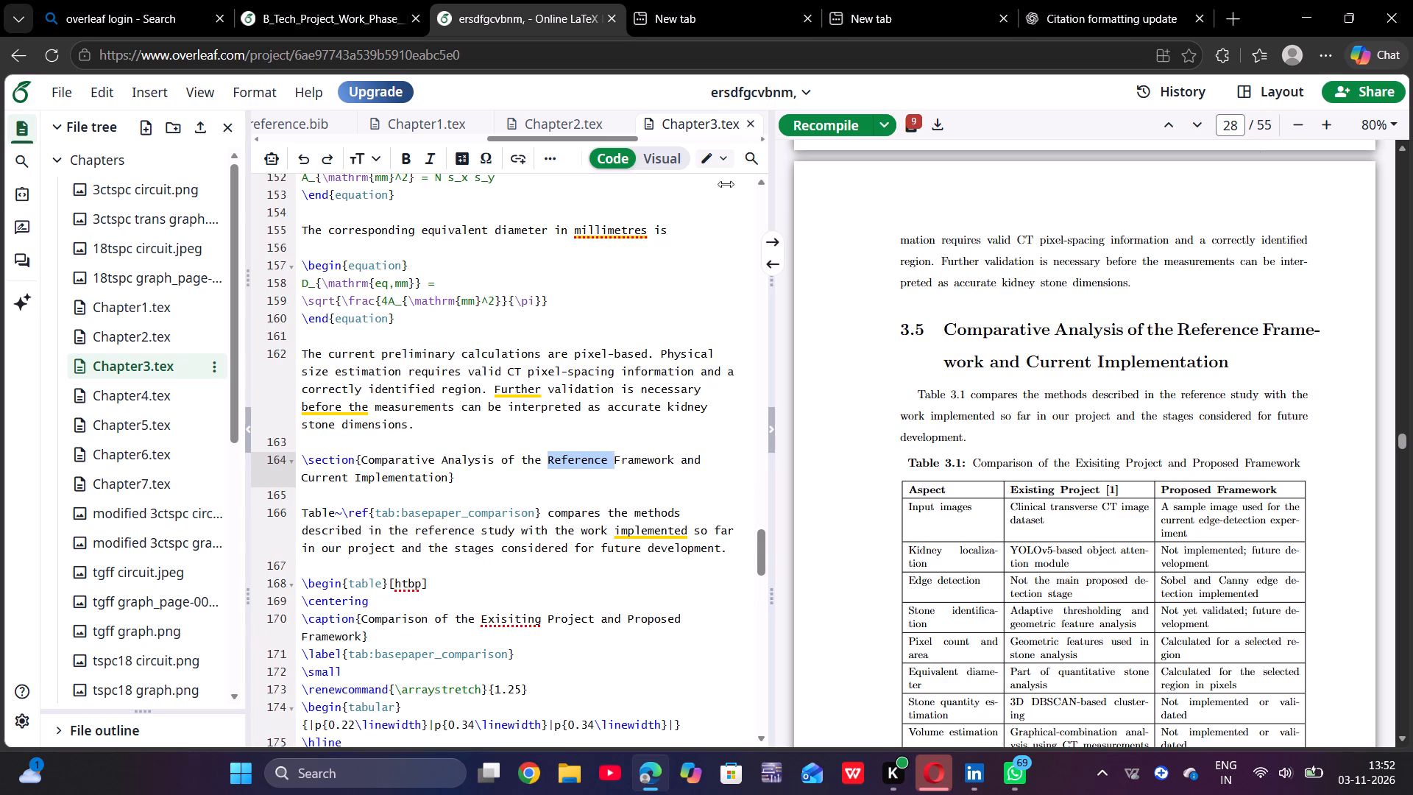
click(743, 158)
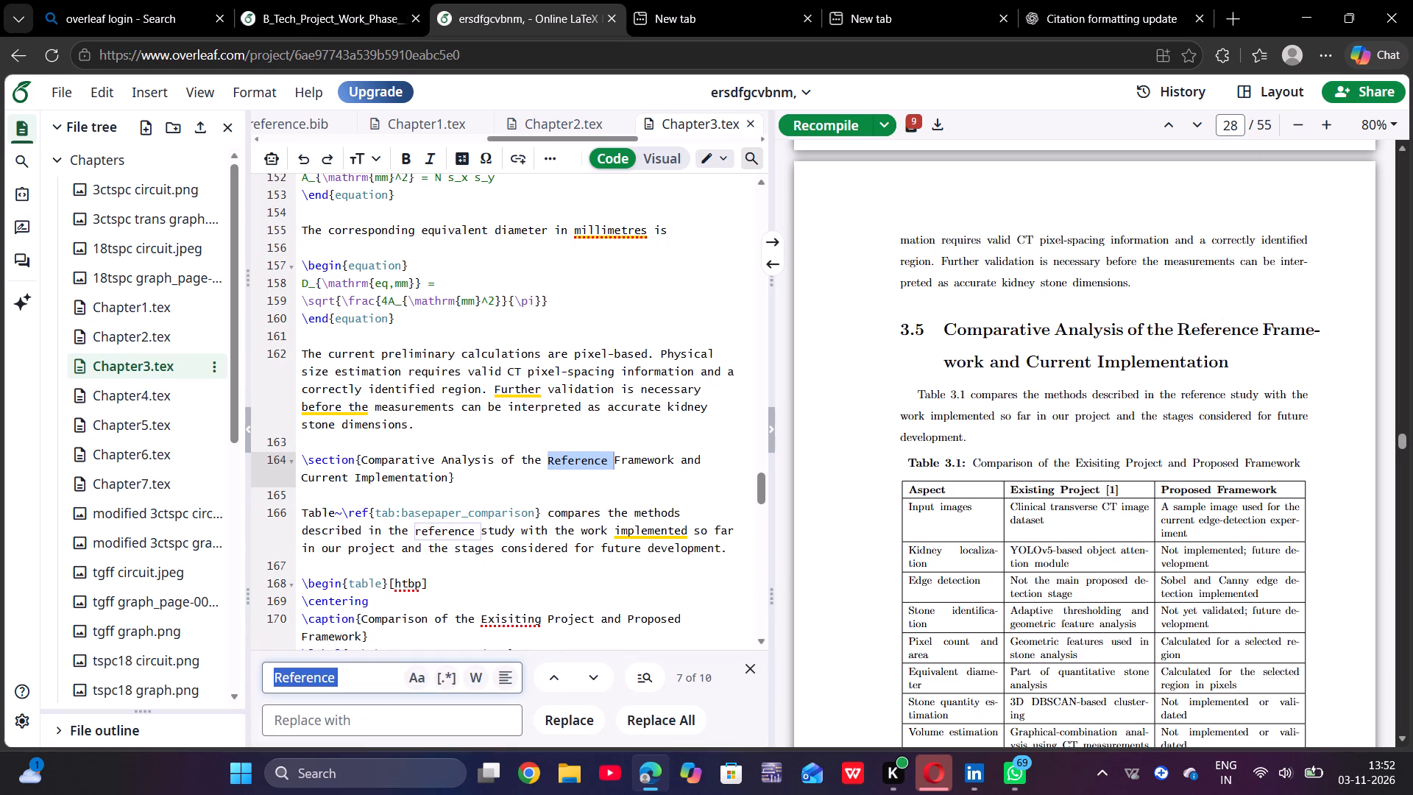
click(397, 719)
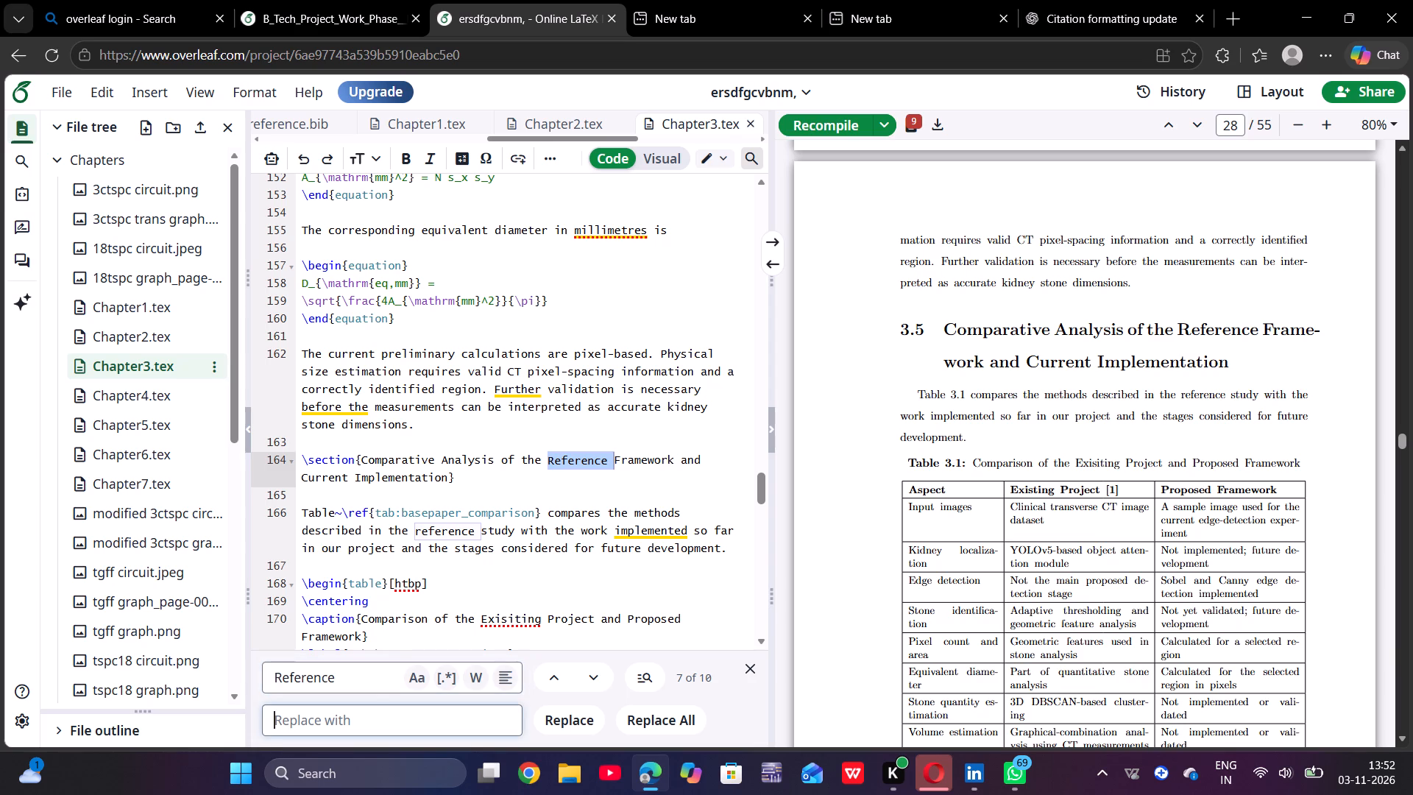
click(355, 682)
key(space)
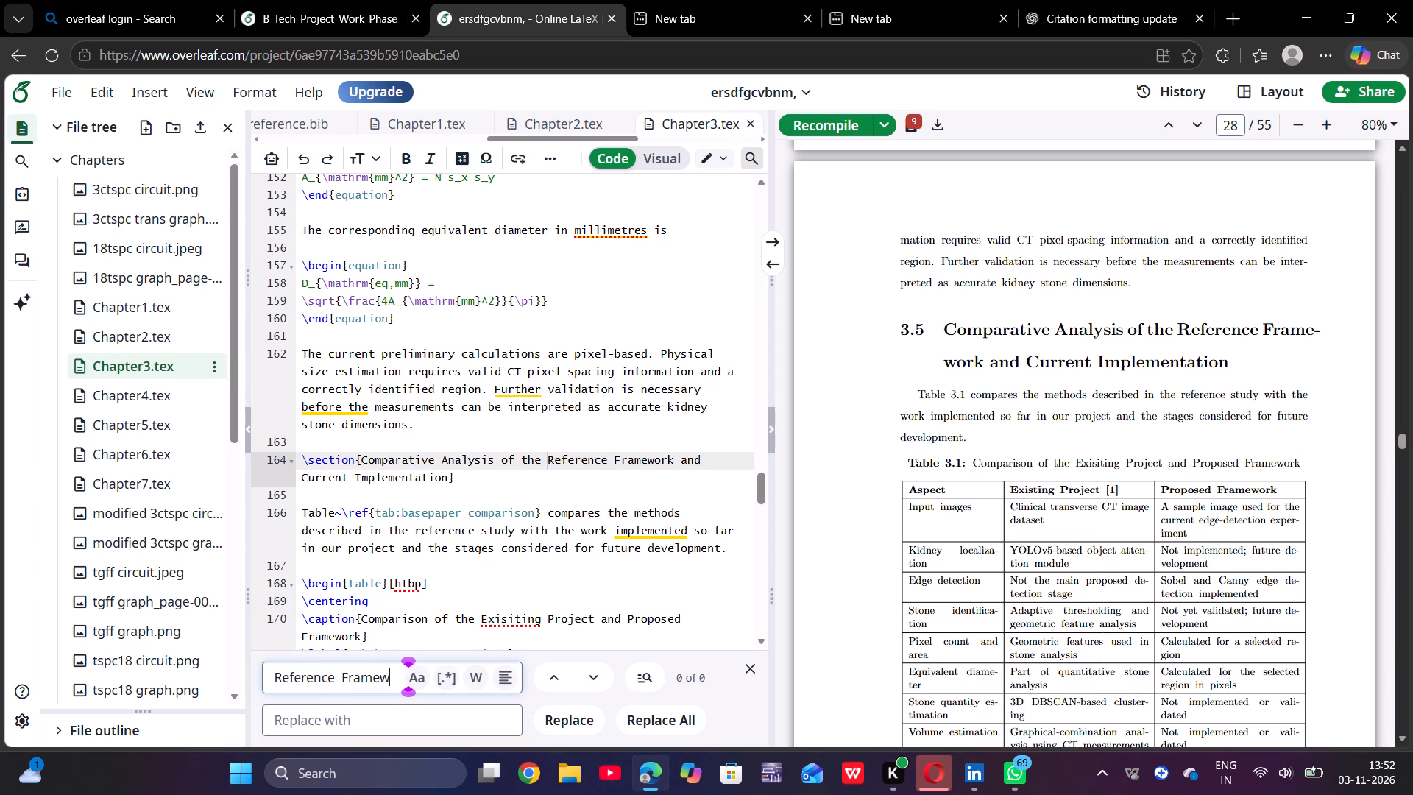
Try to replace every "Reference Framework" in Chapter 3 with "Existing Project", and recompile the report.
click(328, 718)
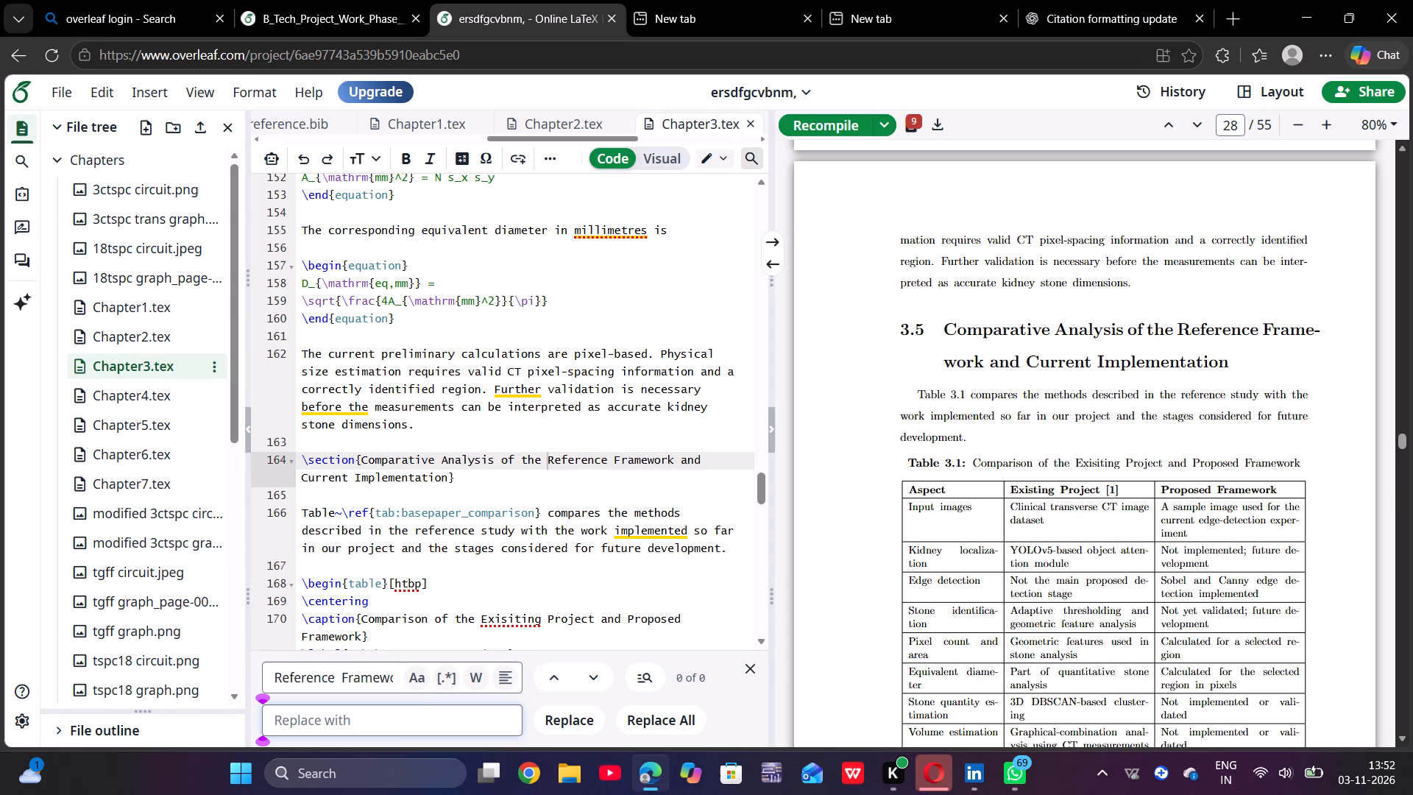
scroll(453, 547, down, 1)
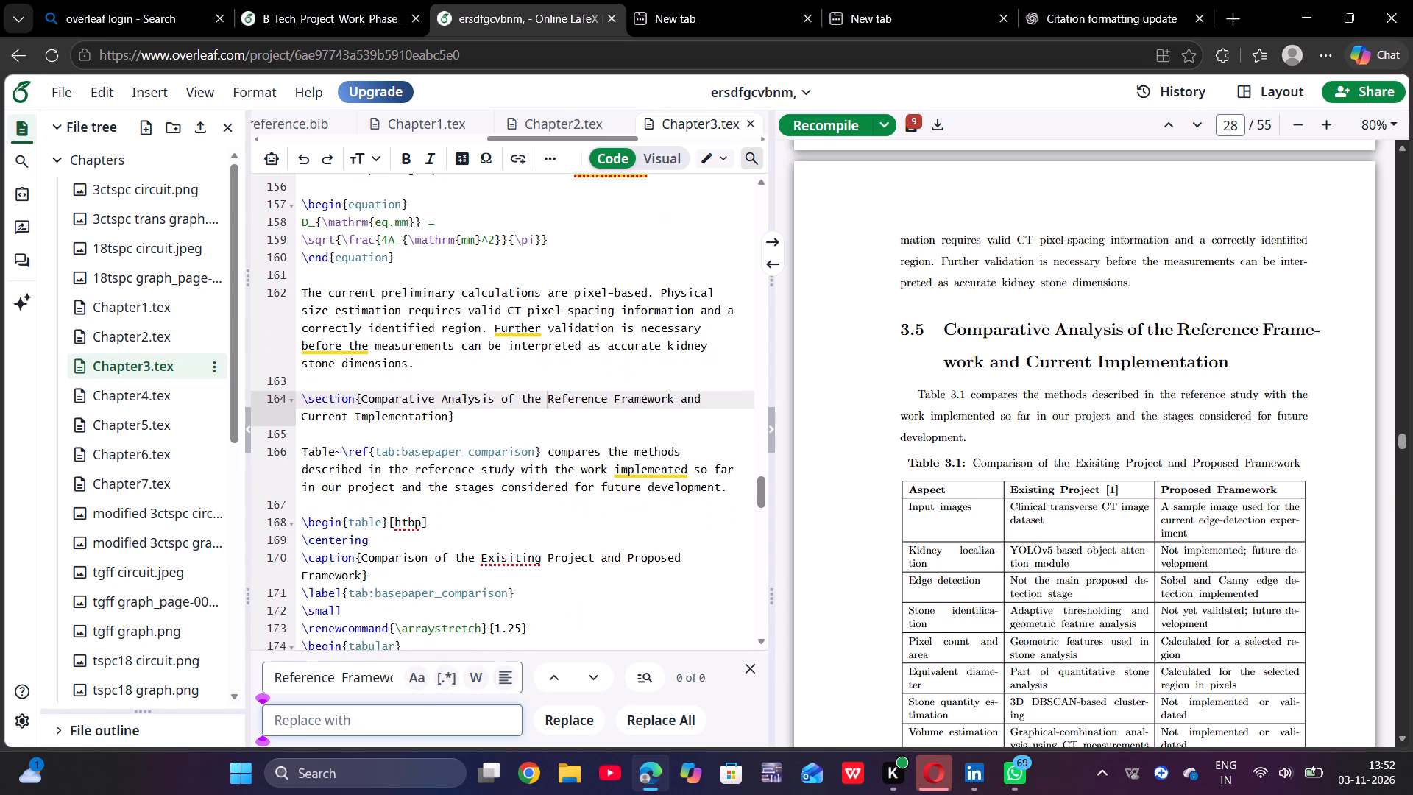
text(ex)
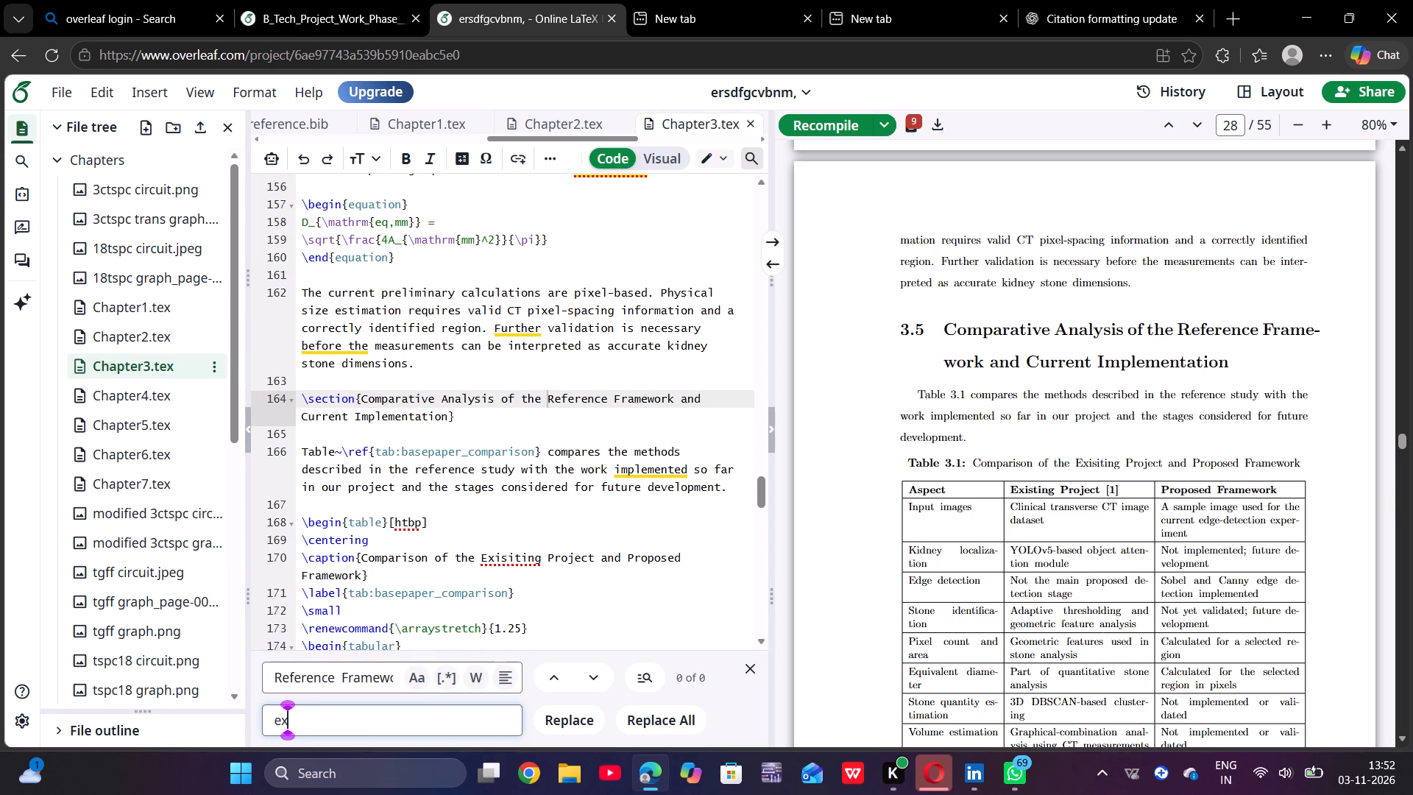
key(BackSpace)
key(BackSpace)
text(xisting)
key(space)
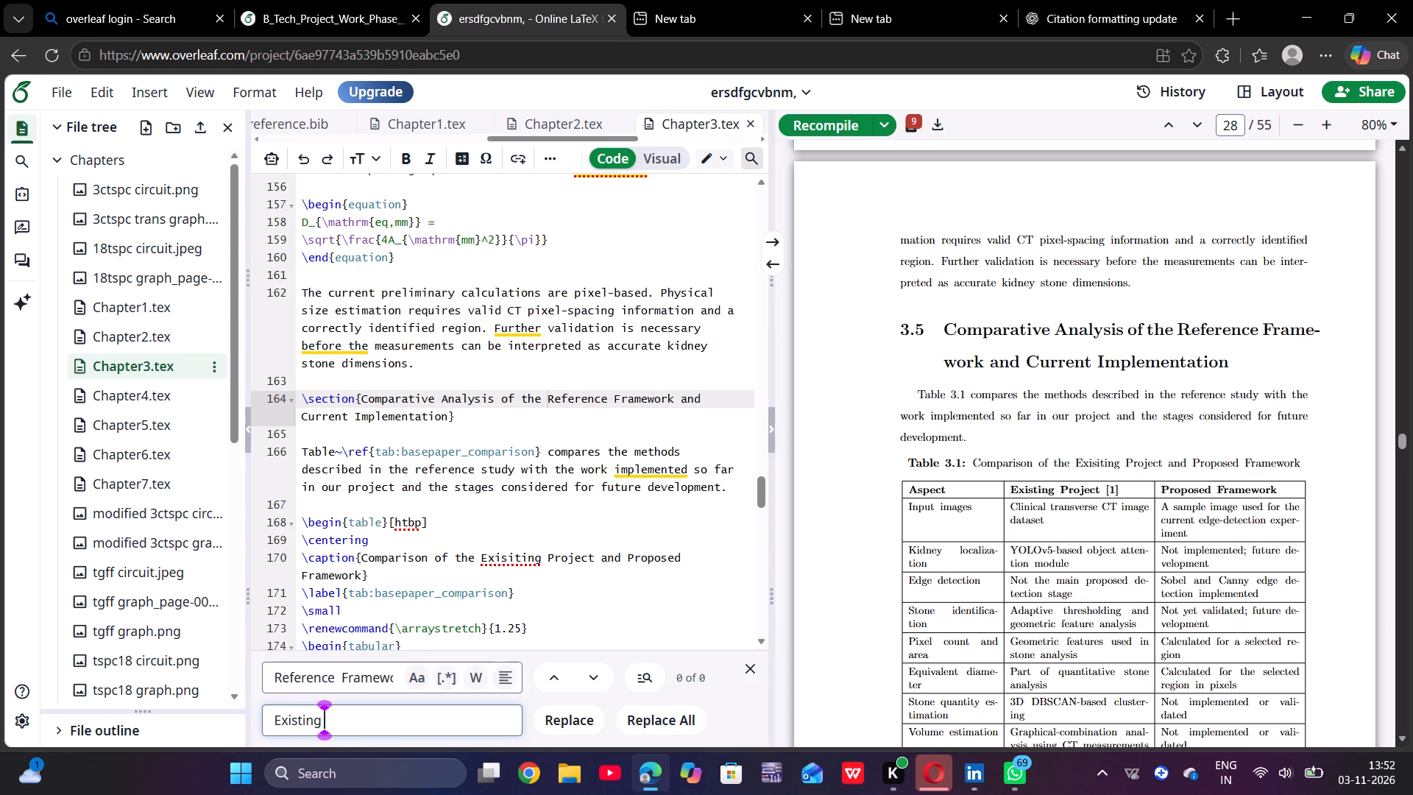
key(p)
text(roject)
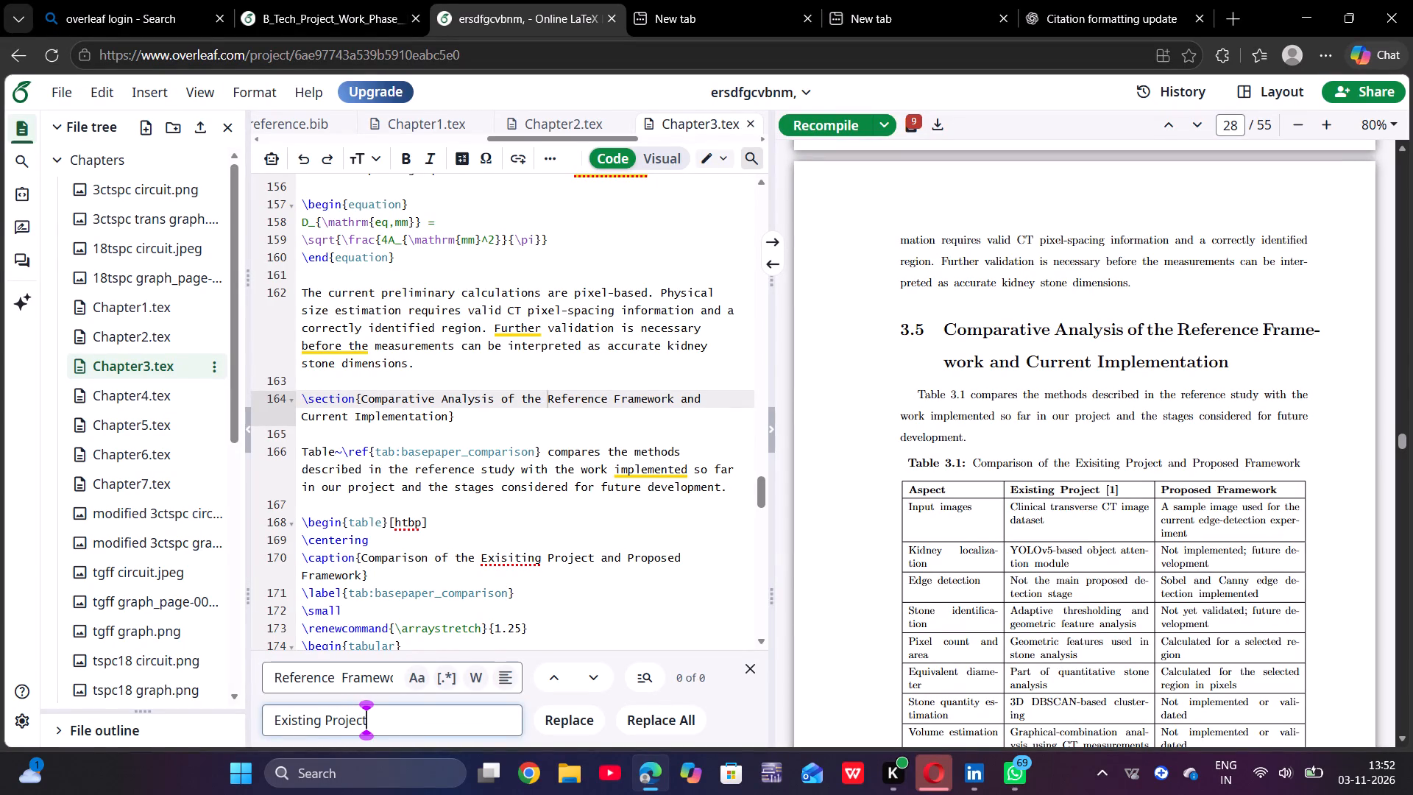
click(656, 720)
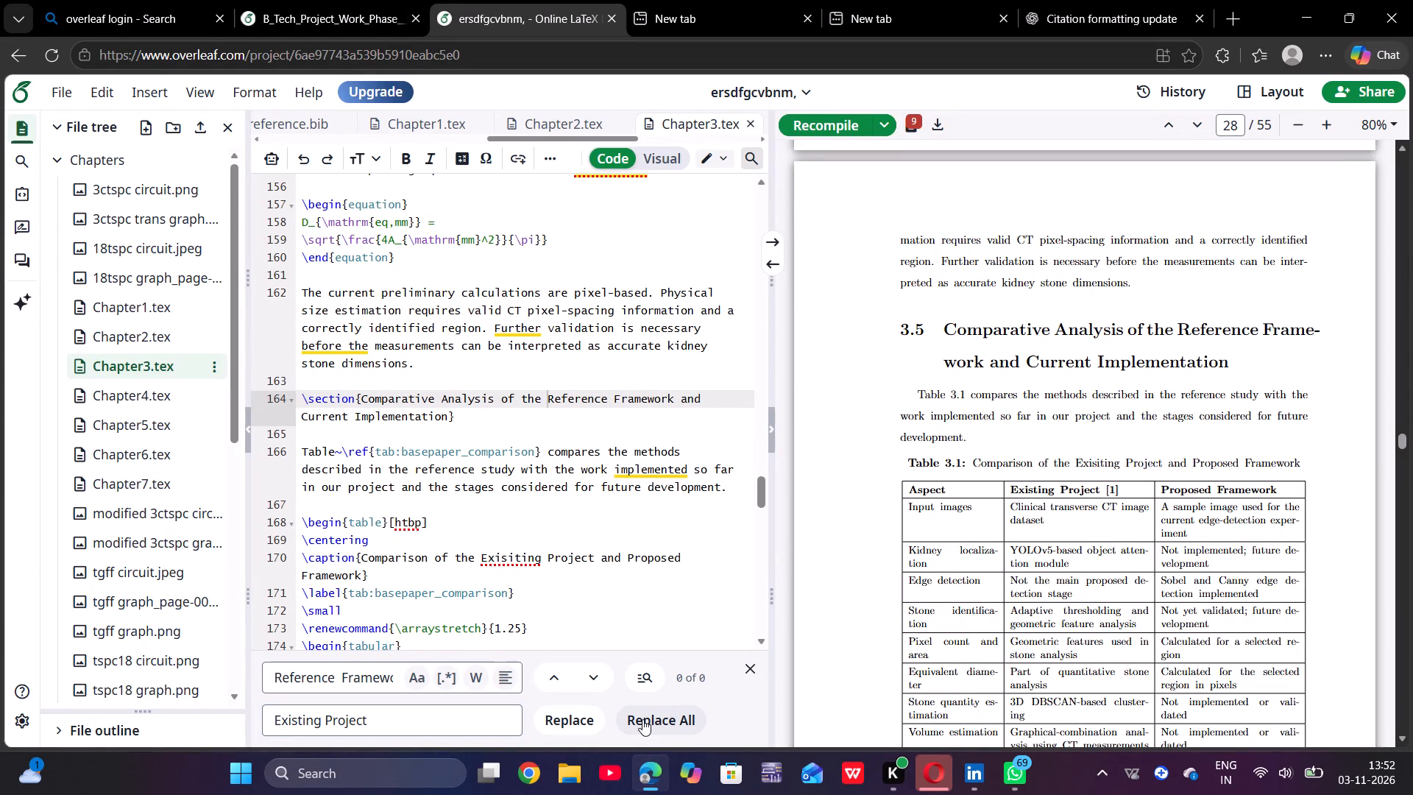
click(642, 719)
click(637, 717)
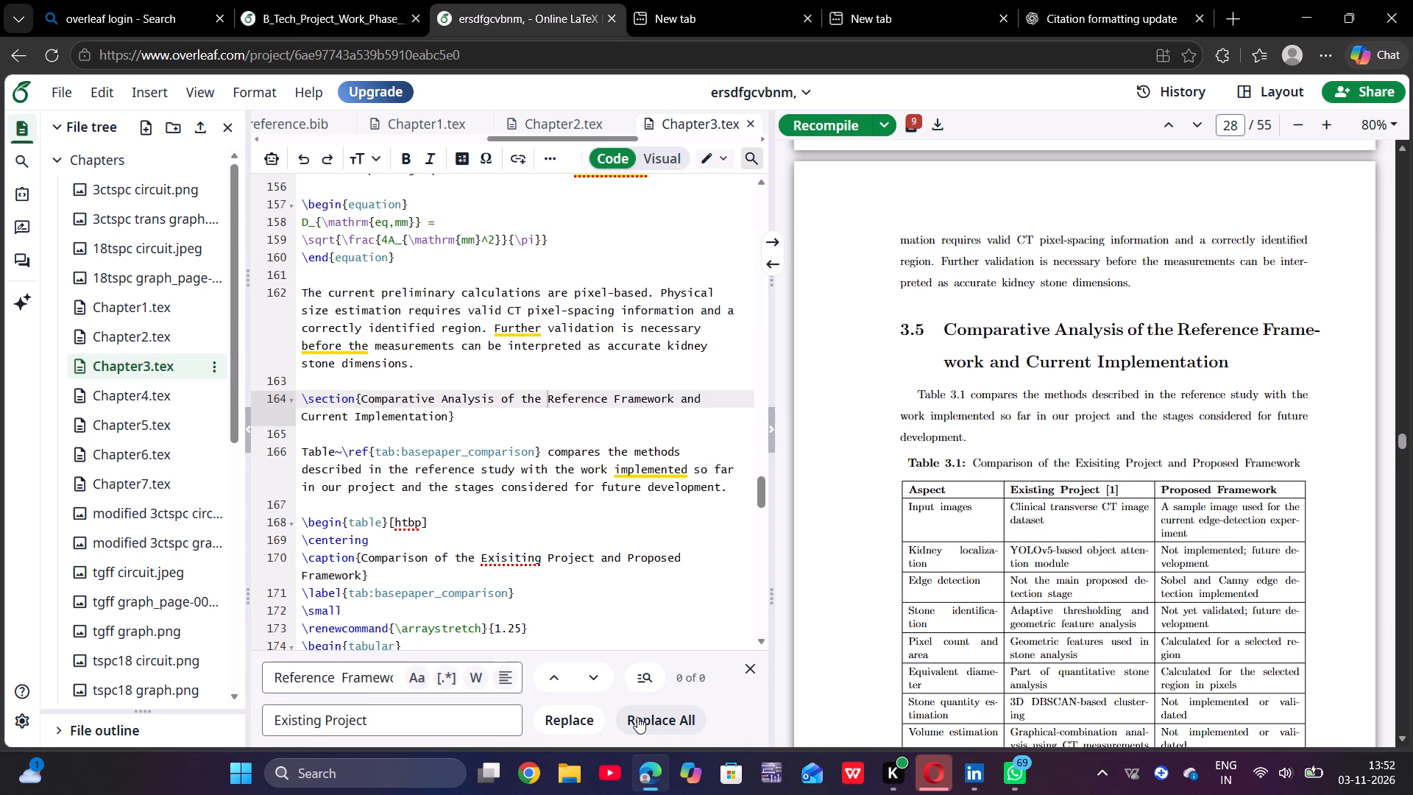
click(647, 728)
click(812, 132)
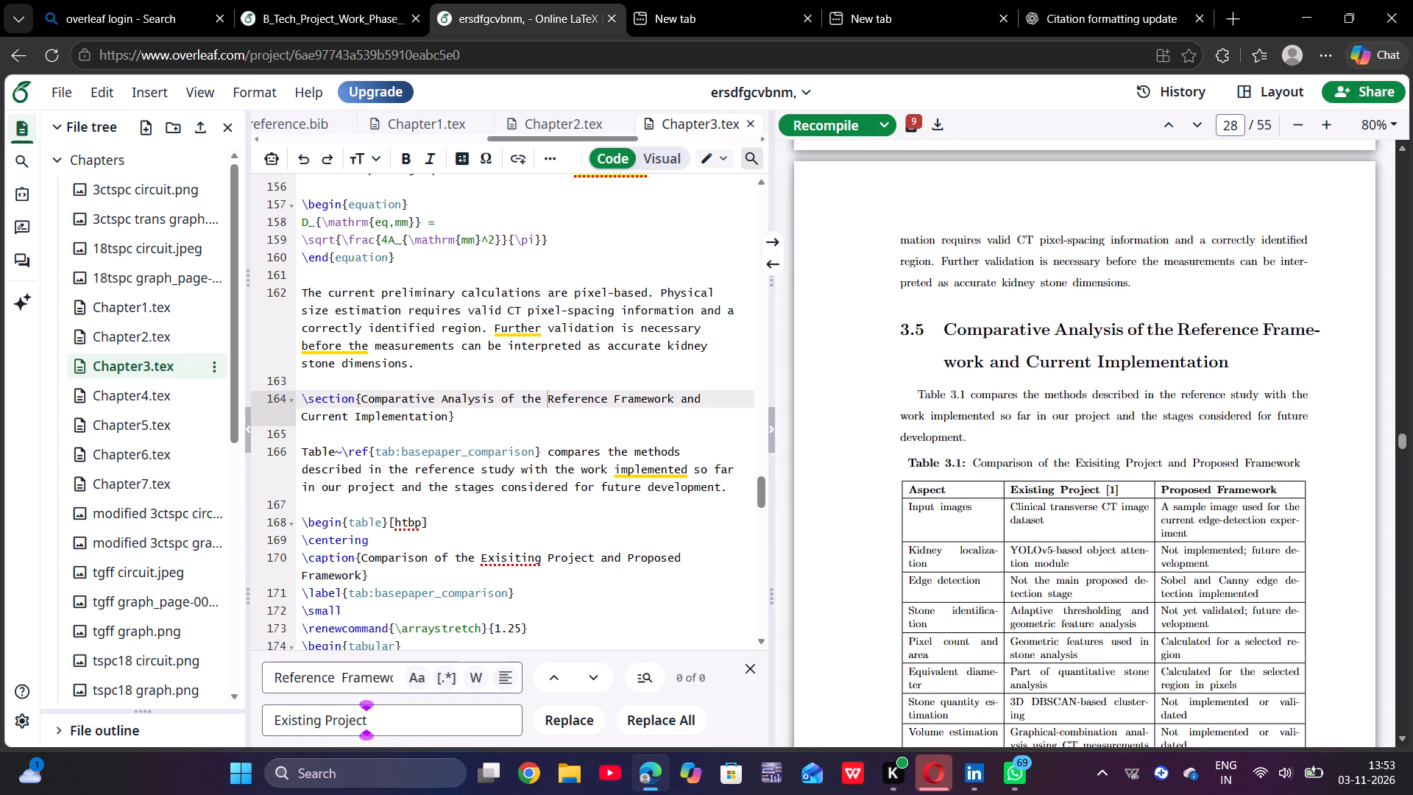
Change the search text to "Current Implementation", copied from the Section 3.5 heading.
drag(364, 681, 247, 662)
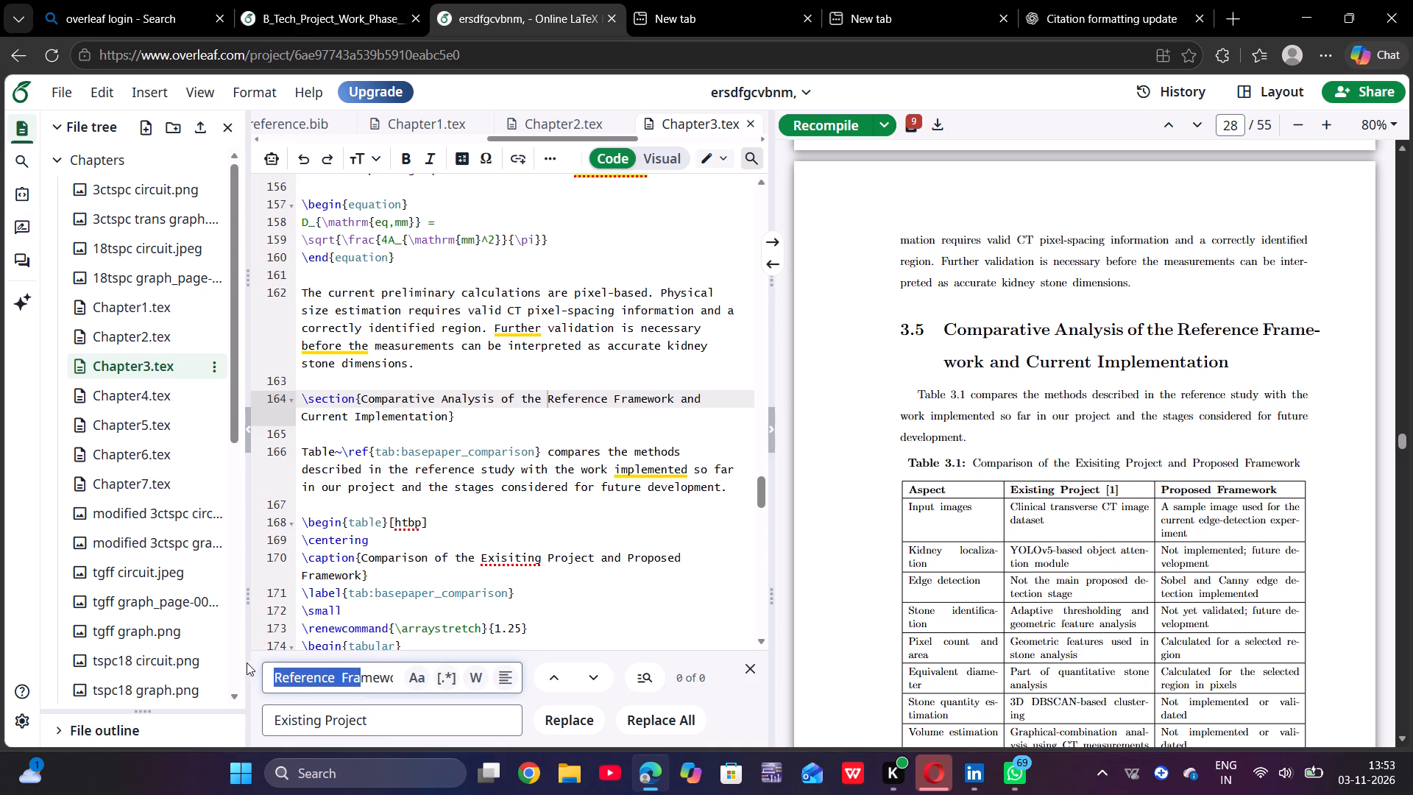
drag(247, 662, 245, 662)
key(Delete)
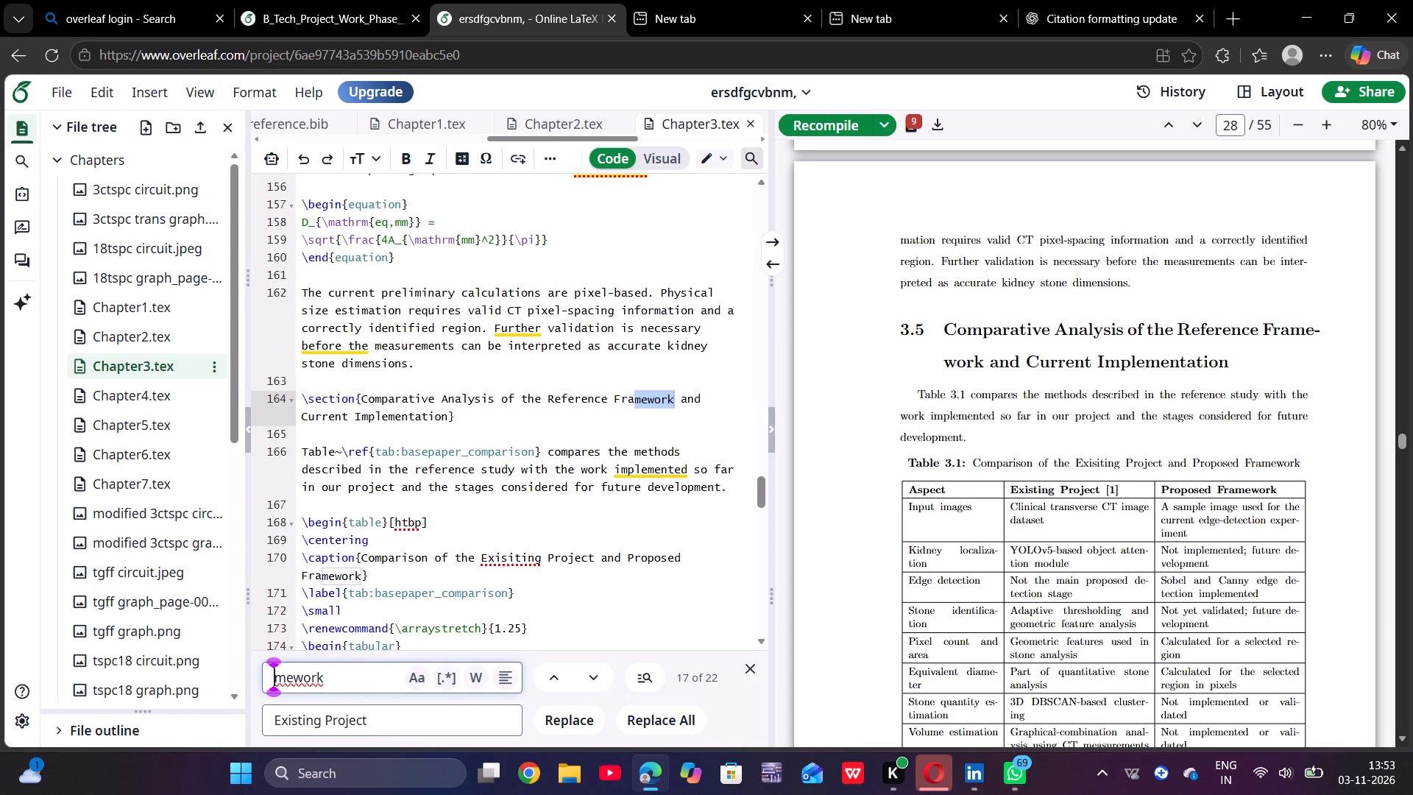
click(324, 676)
key(BackSpace)
key(BackSpace)
key(BackSpace)
key(BackSpace)
key(BackSpace)
key(BackSpace)
key(BackSpace)
key(BackSpace)
key(BackSpace)
key(BackSpace)
key(BackSpace)
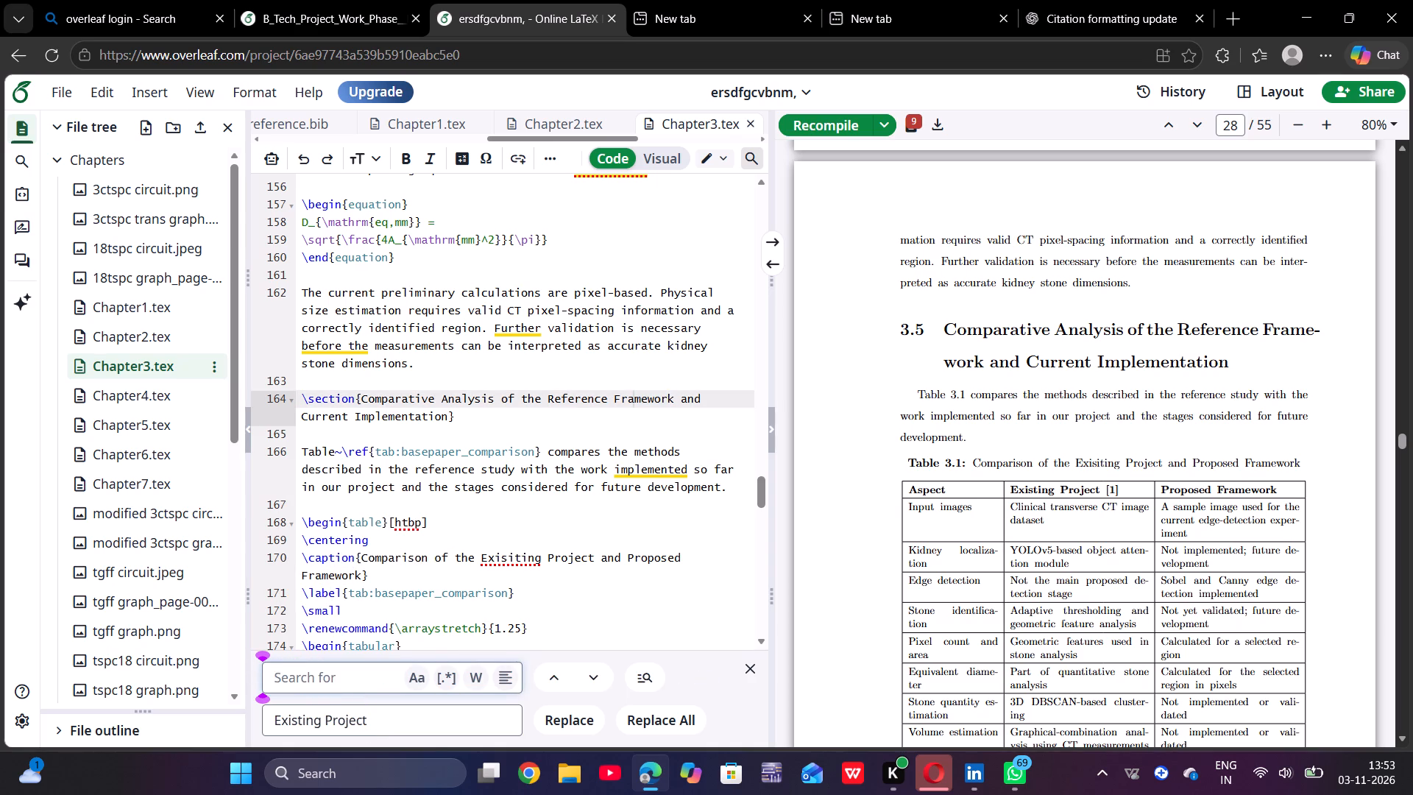
double_click(428, 414)
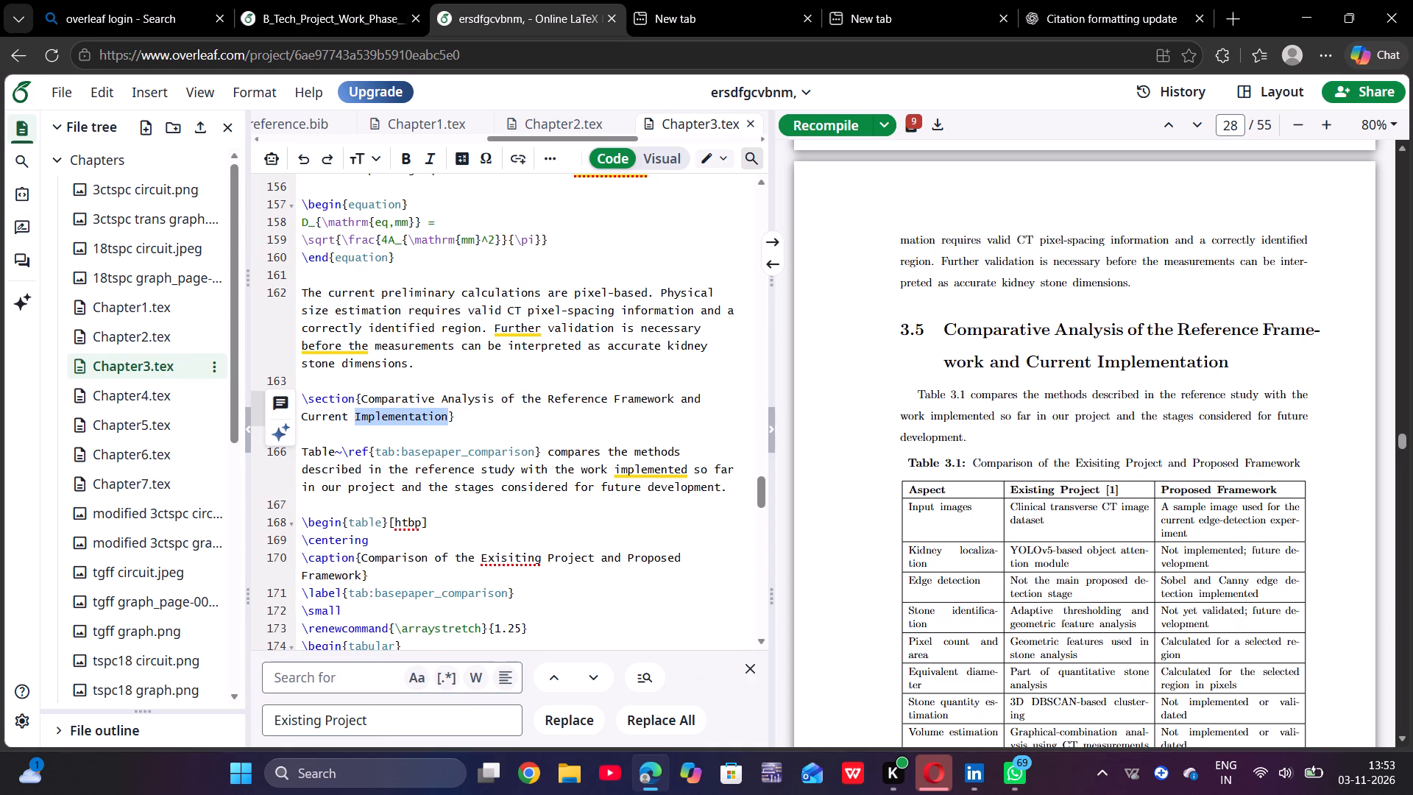
double_click(326, 421)
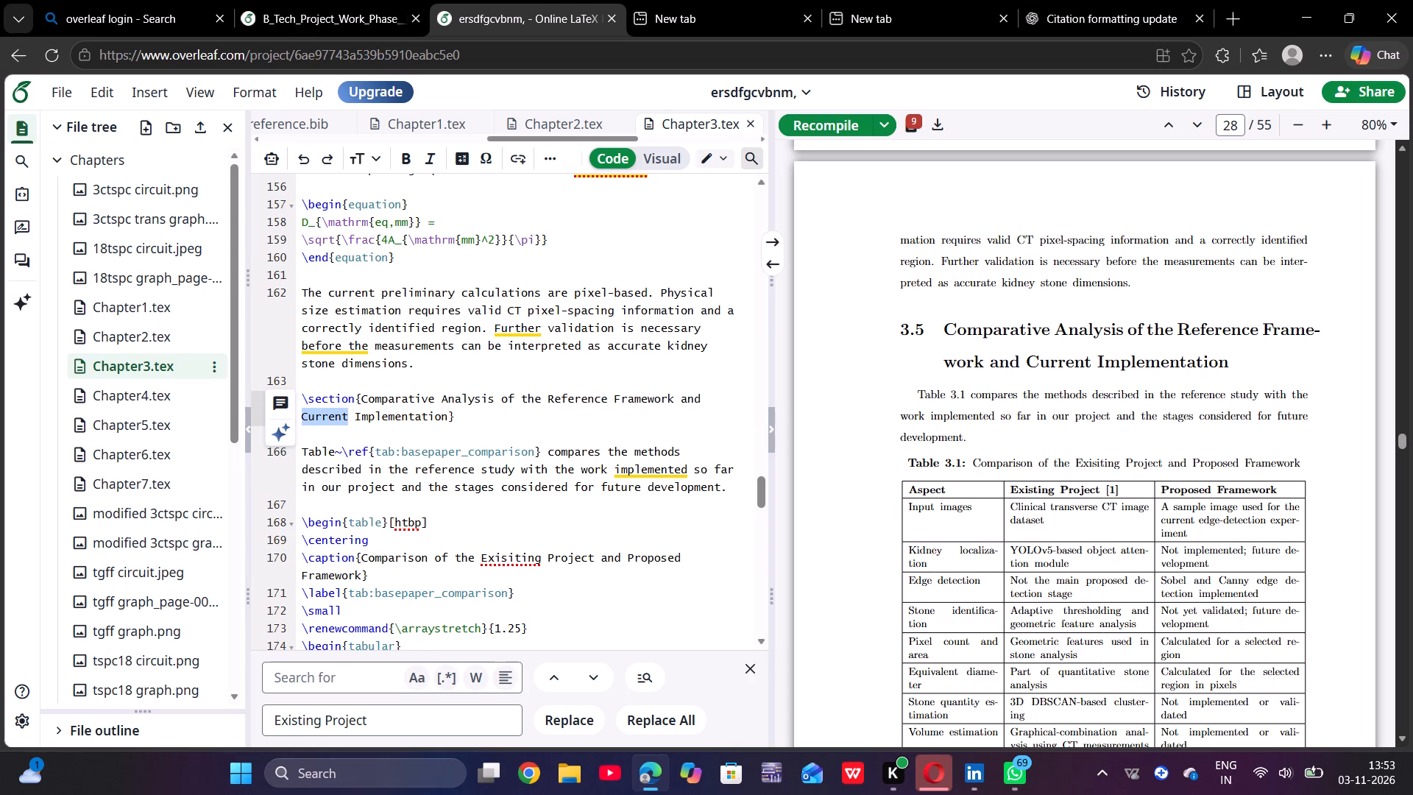
drag(446, 417, 301, 373)
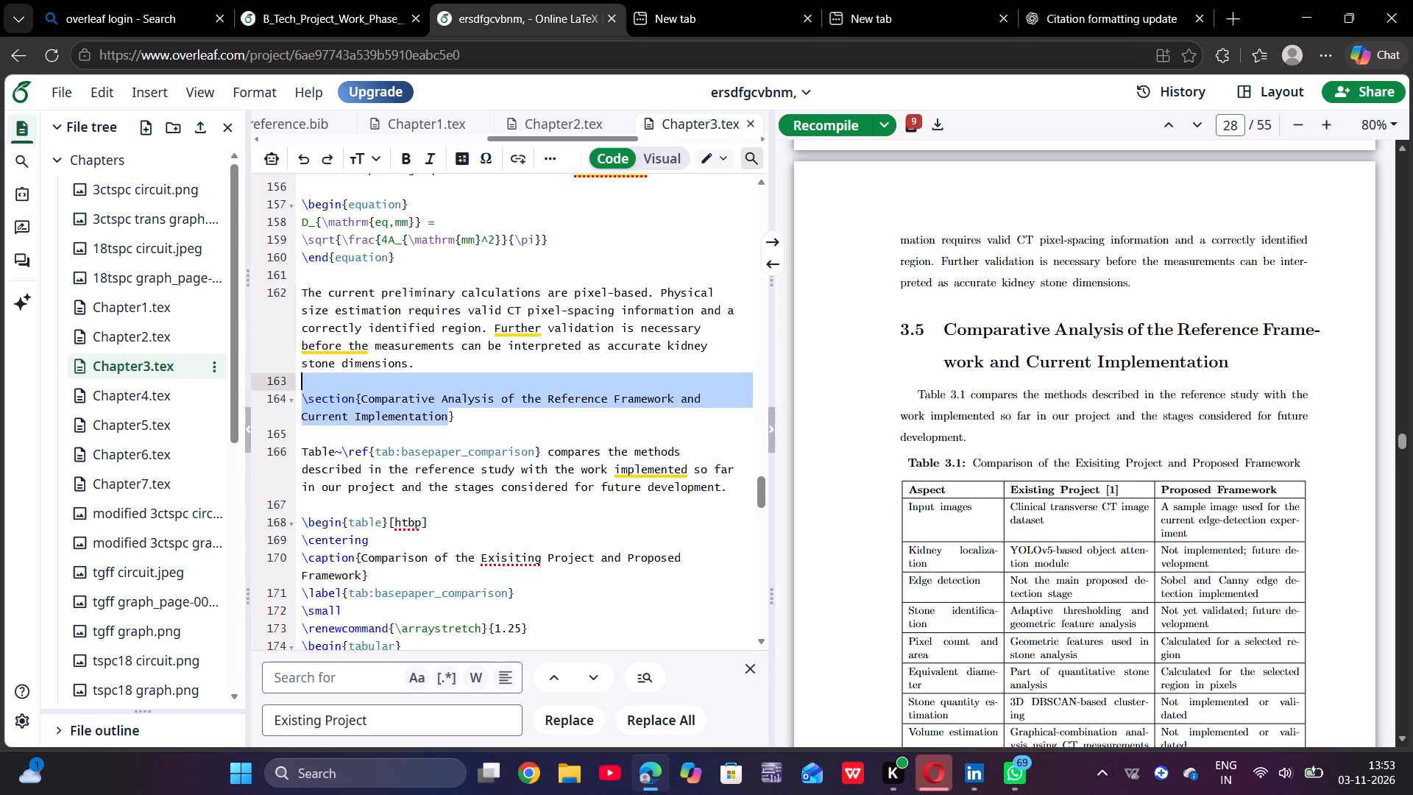
drag(301, 373, 301, 414)
key(ctrl+c)
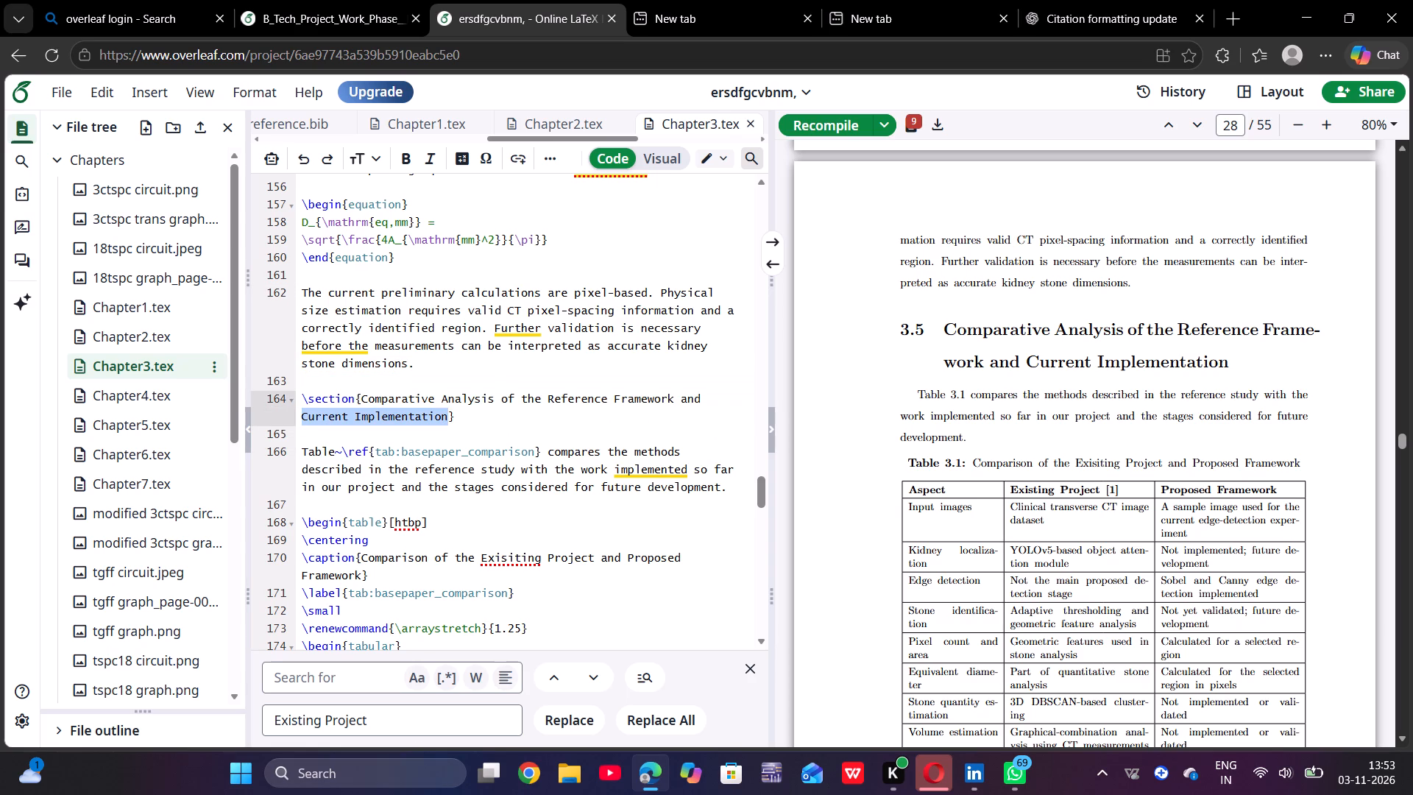
drag(301, 414, 339, 562)
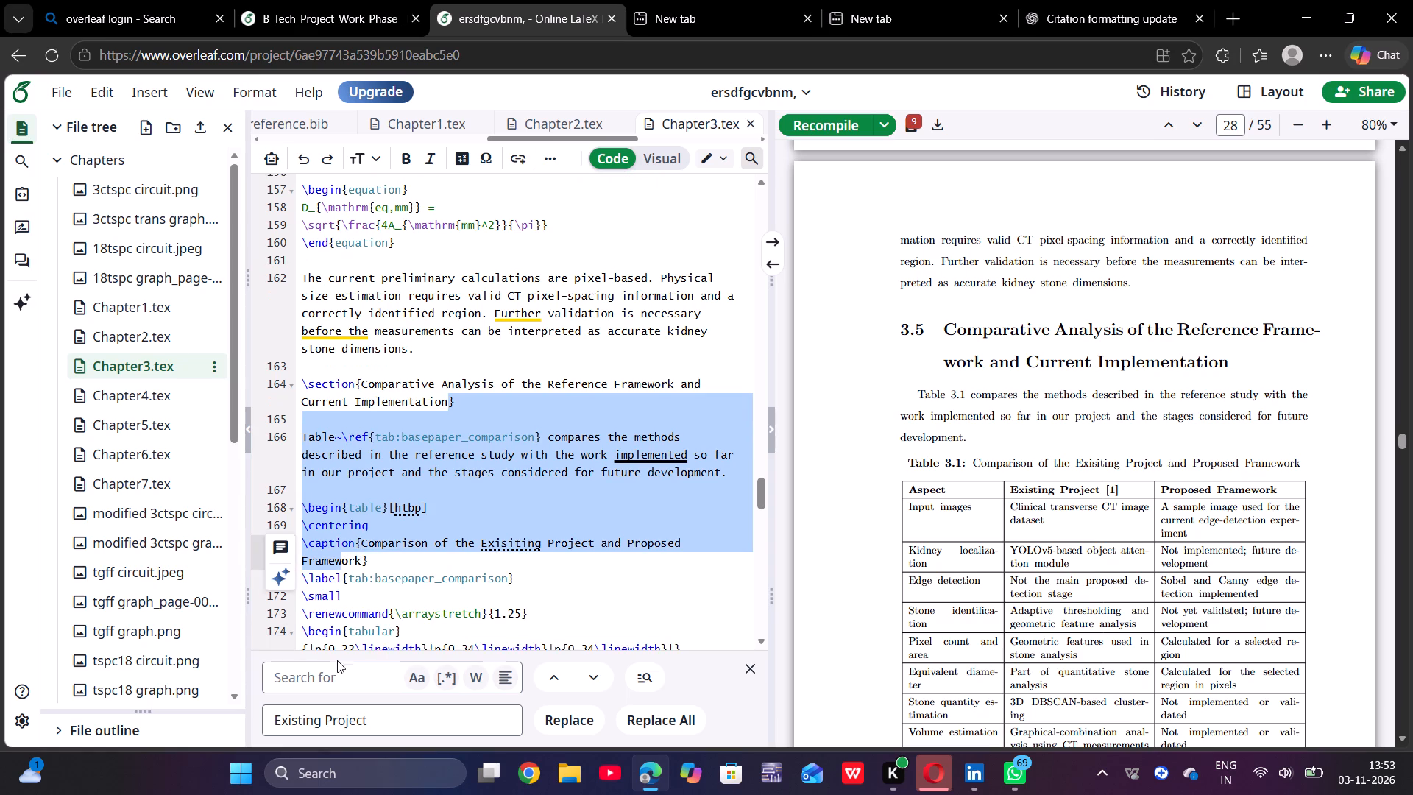
click(336, 666)
key(ctrl+v)
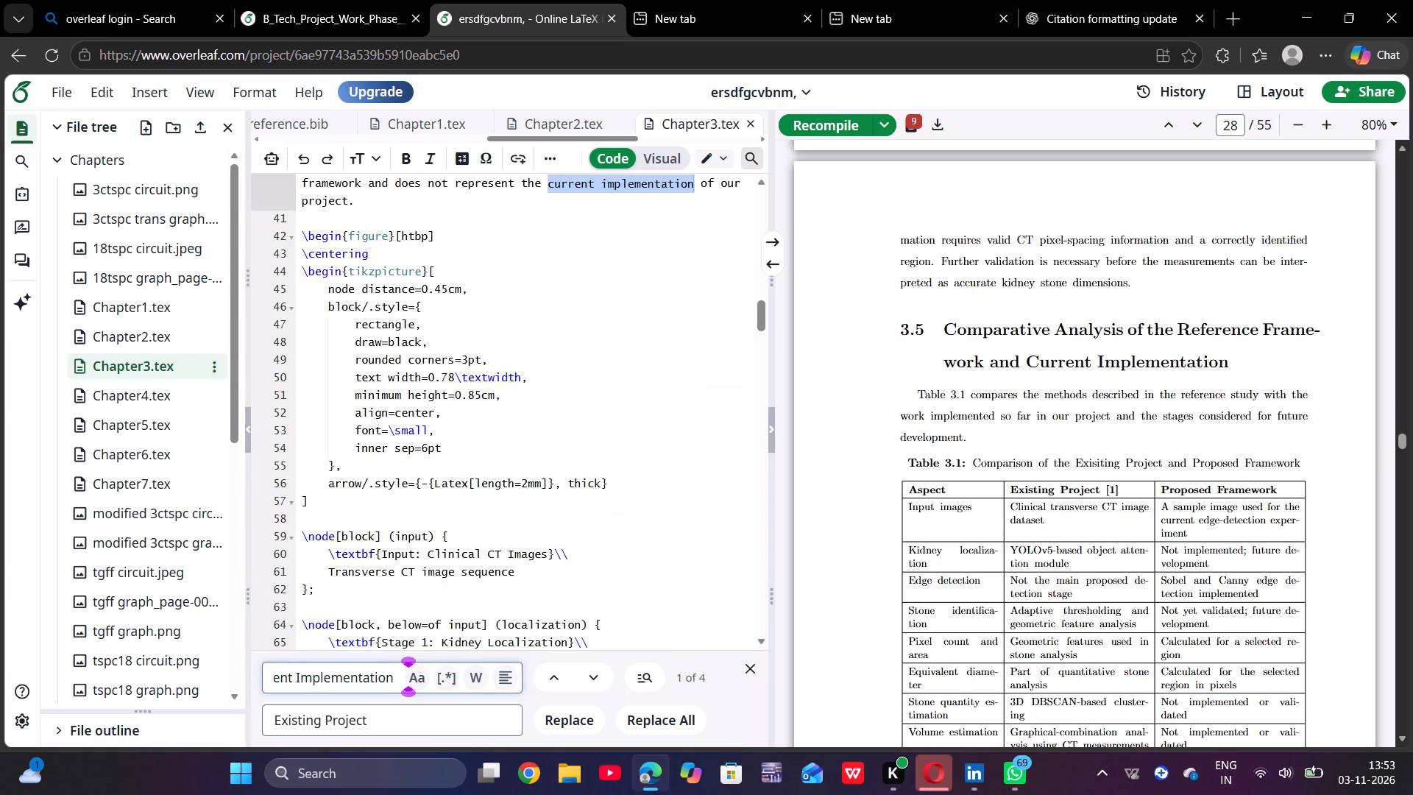
Replace all occurrences of "Current Implementation" in Chapter 3 with "Proposed Framework", and recompile the report.
drag(392, 721, 268, 727)
key(BackSpace)
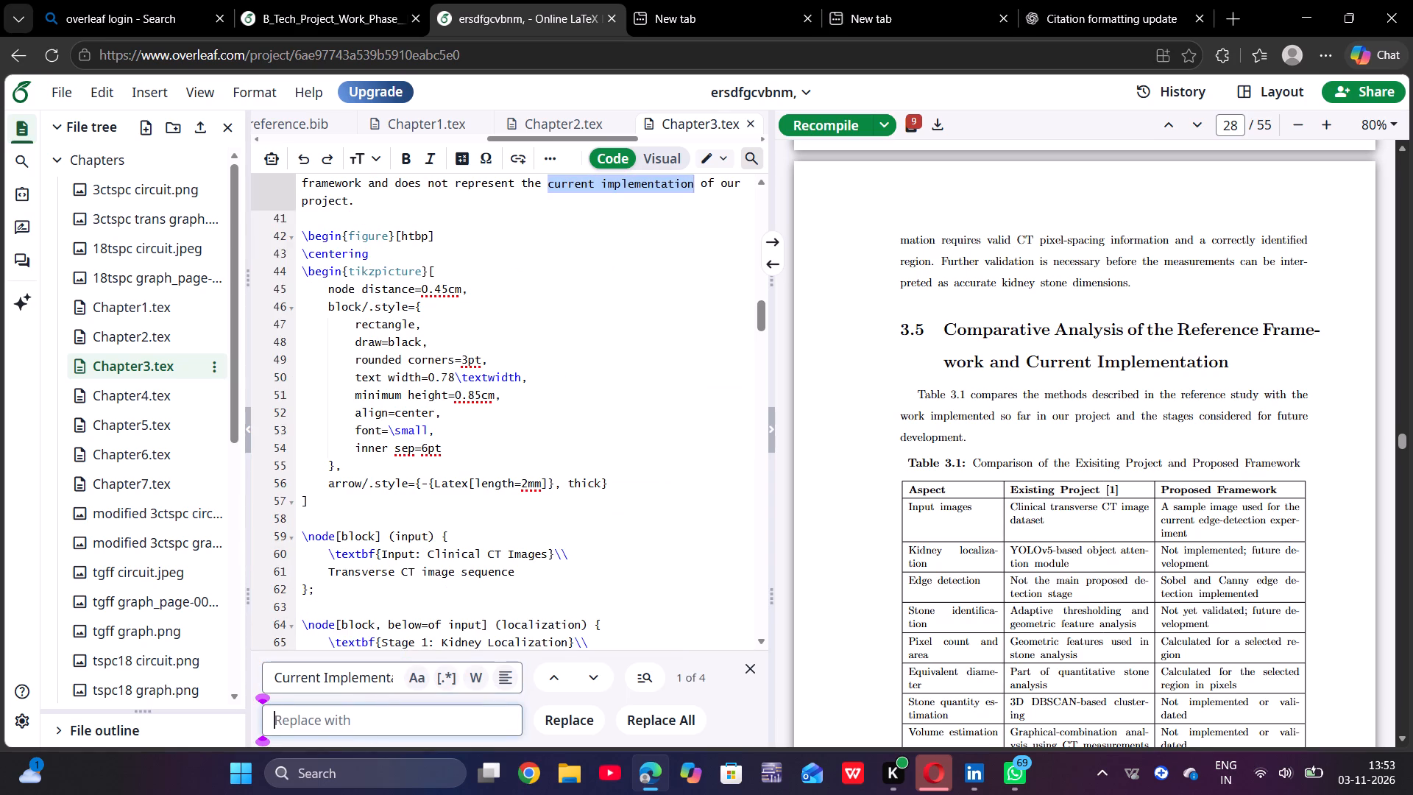
scroll(422, 343, up, 1)
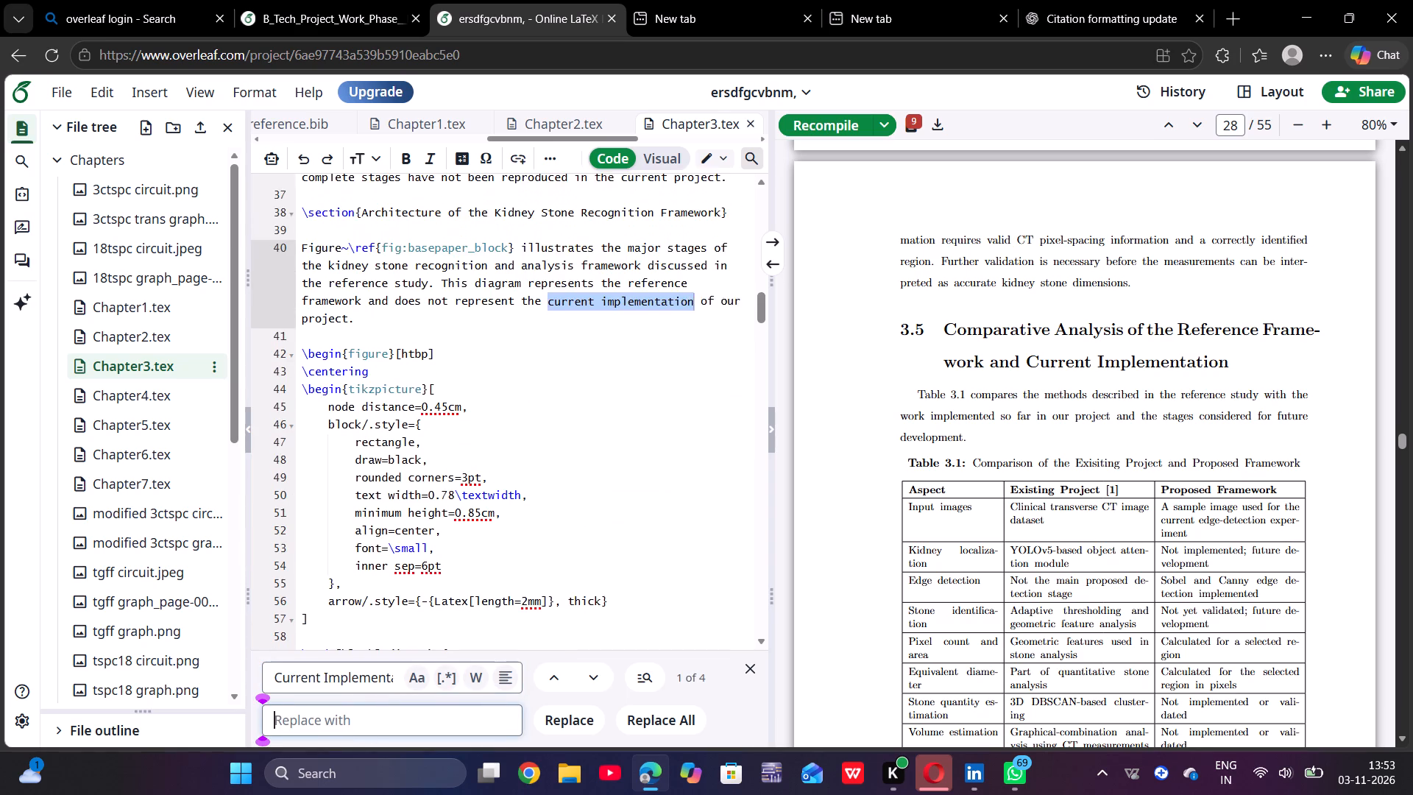
scroll(422, 343, up, 1)
click(436, 719)
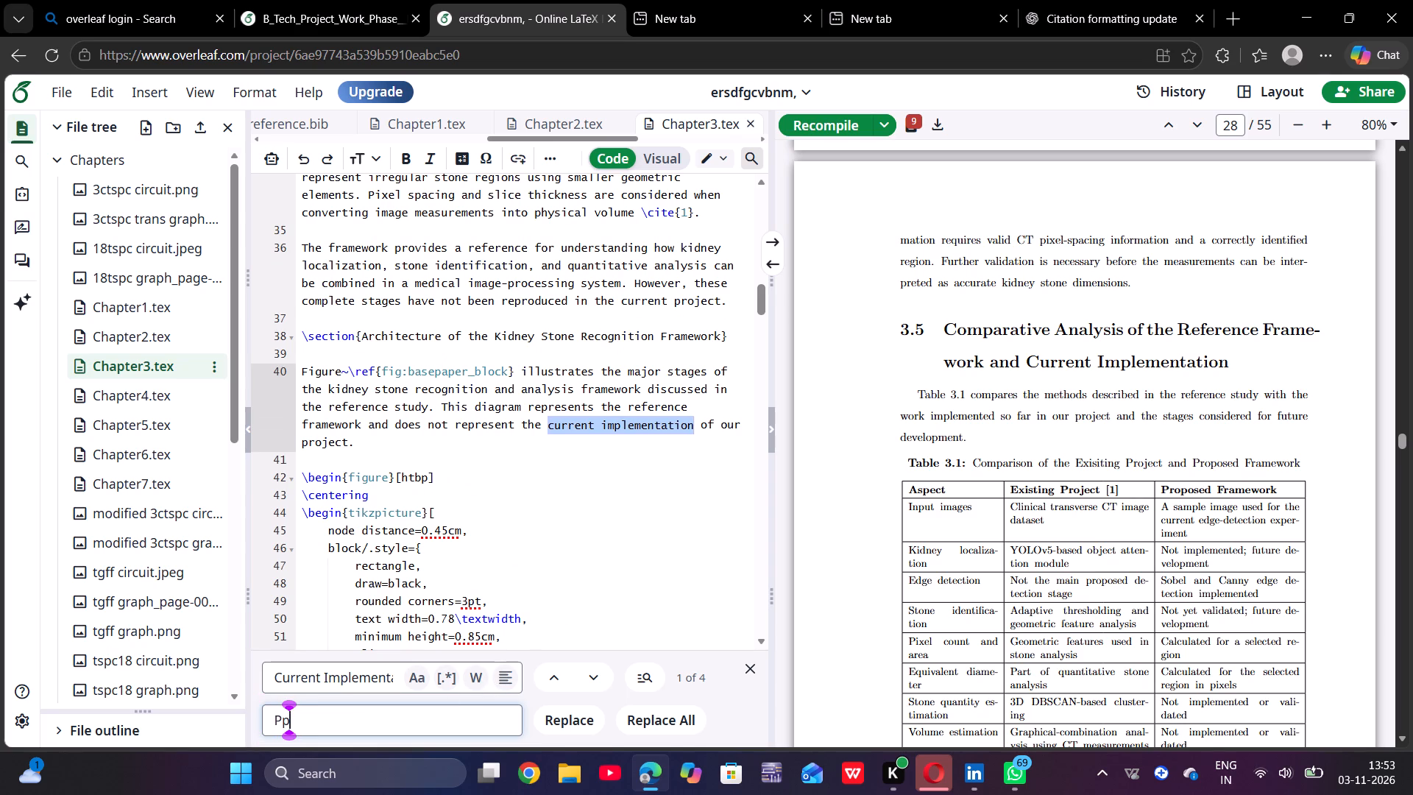
key(BackSpace)
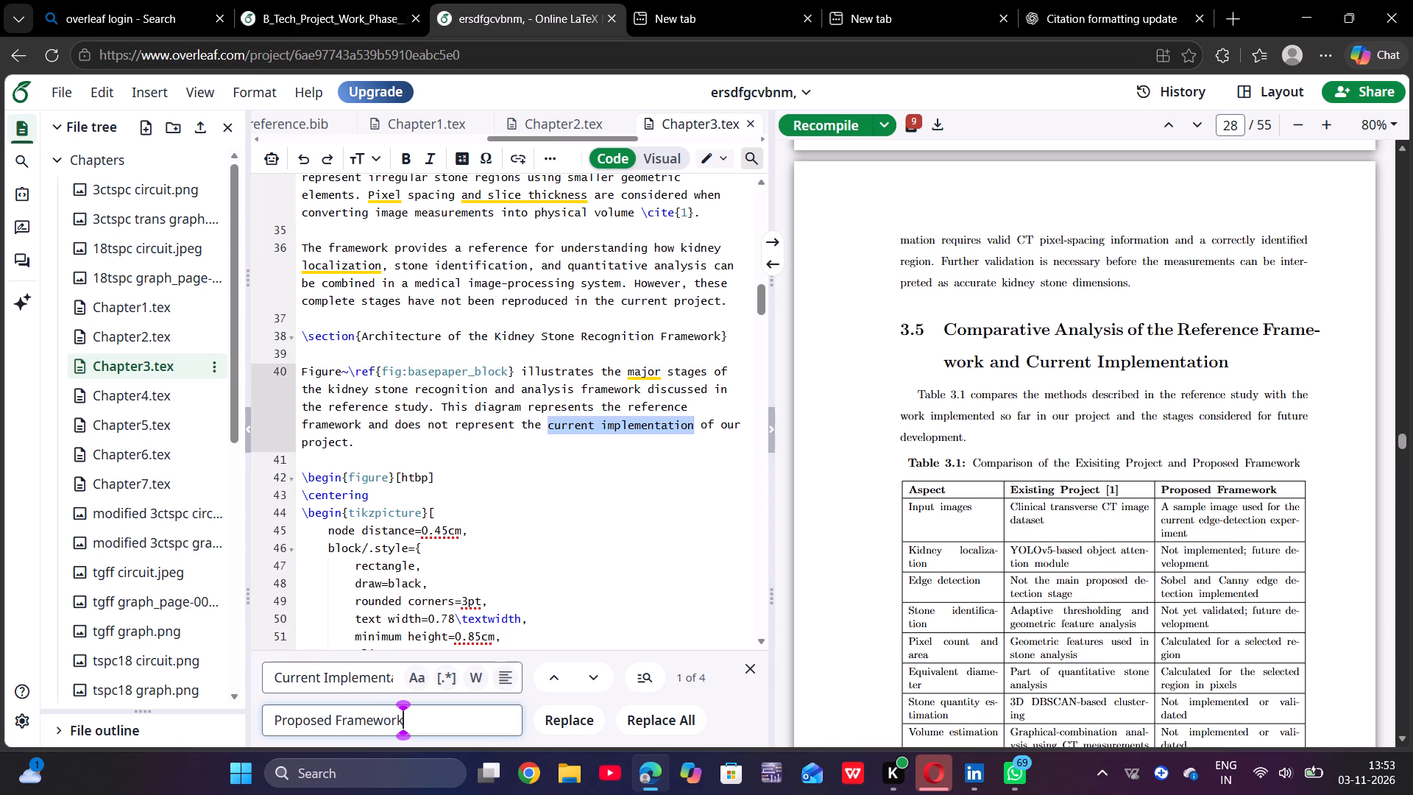
click(689, 724)
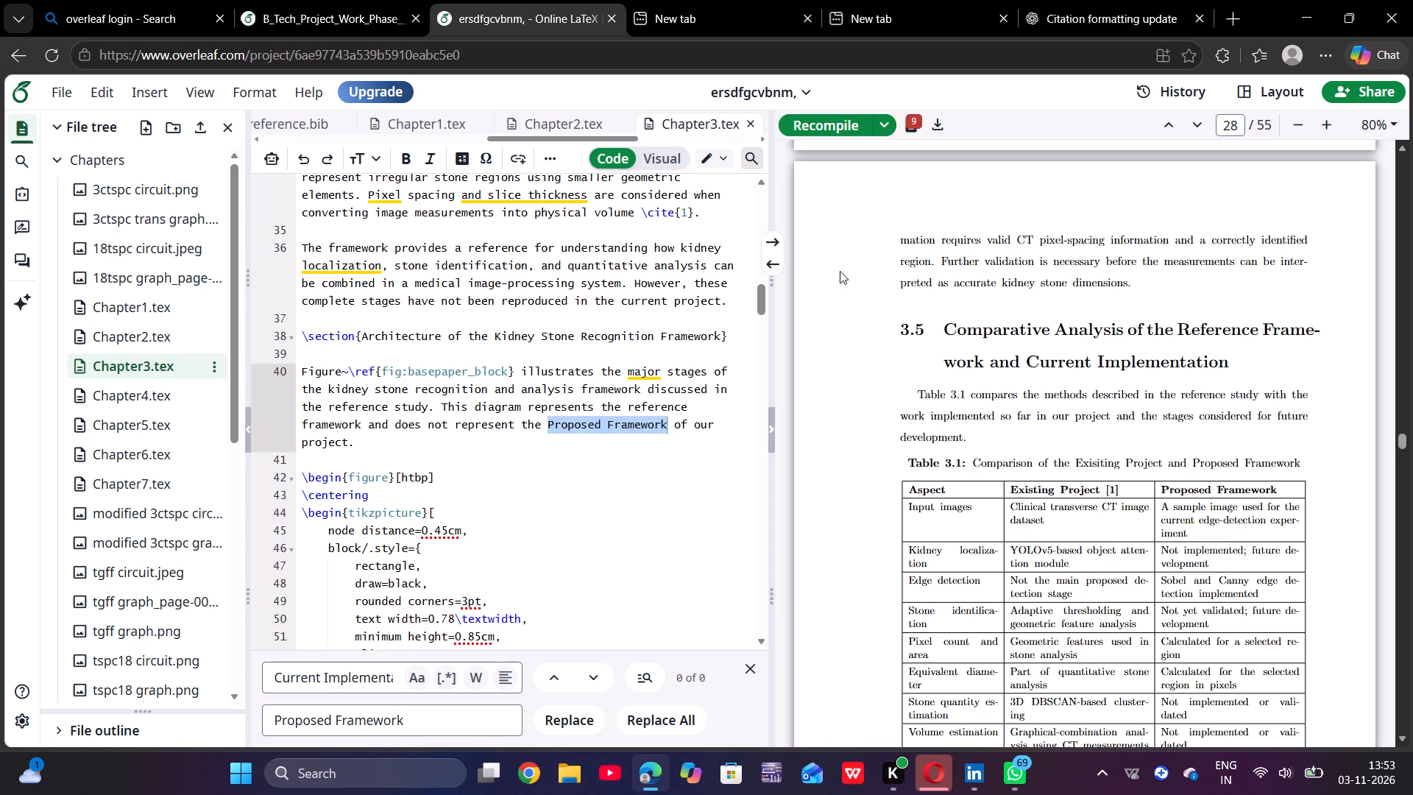
click(829, 125)
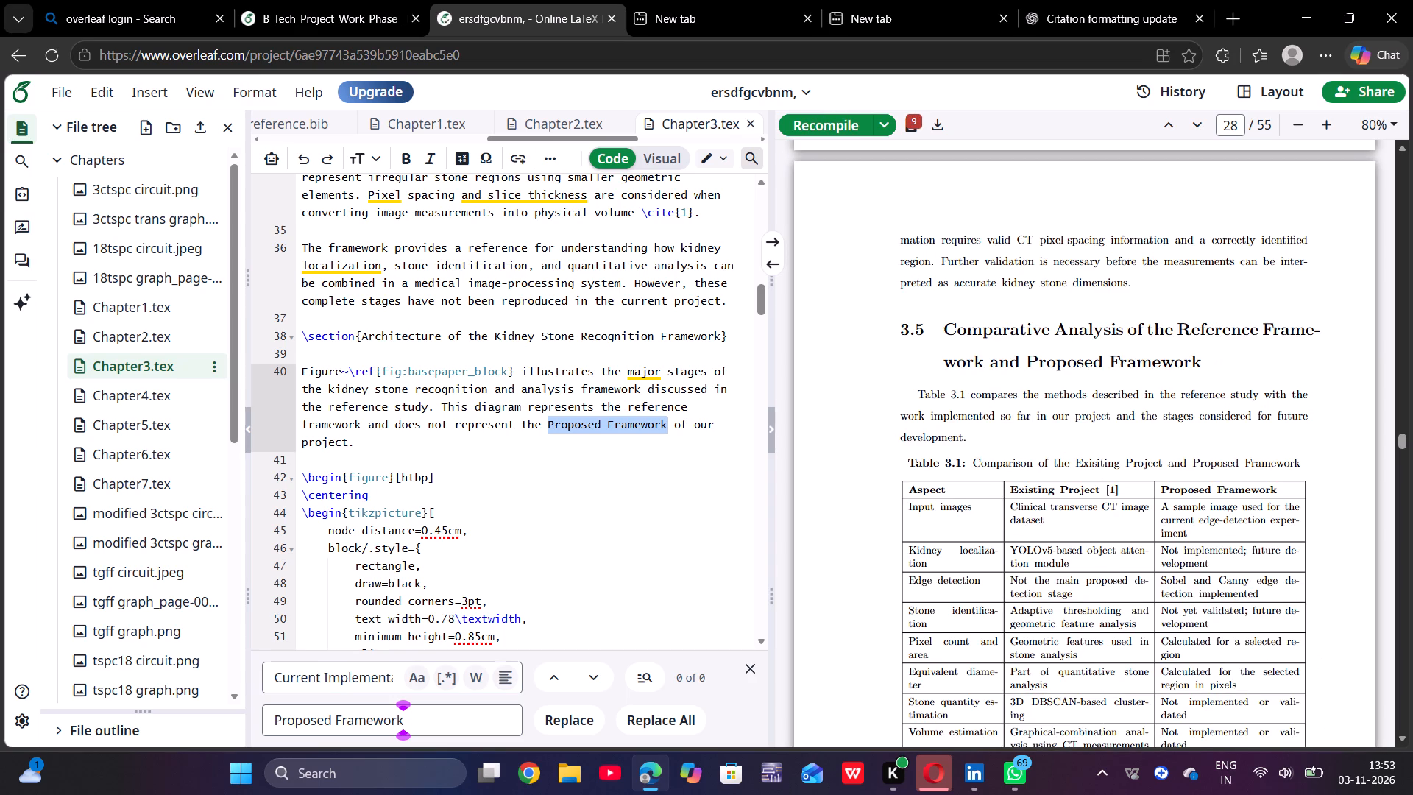
Review the recompiled Chapter 3 pages in the PDF, from Section 3.5 back to the chapter's opening page.
scroll(1192, 527, up, 1)
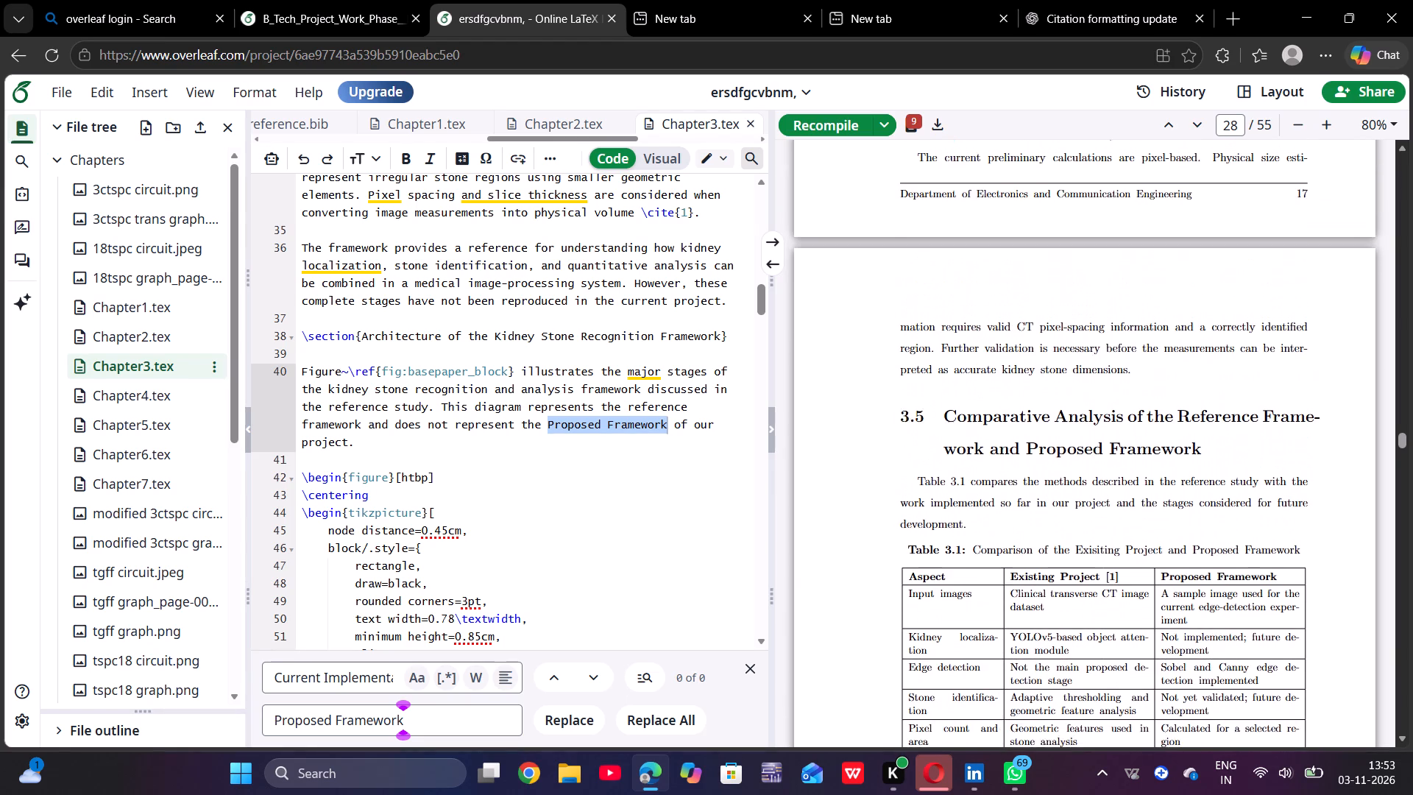
scroll(1192, 527, up, 9)
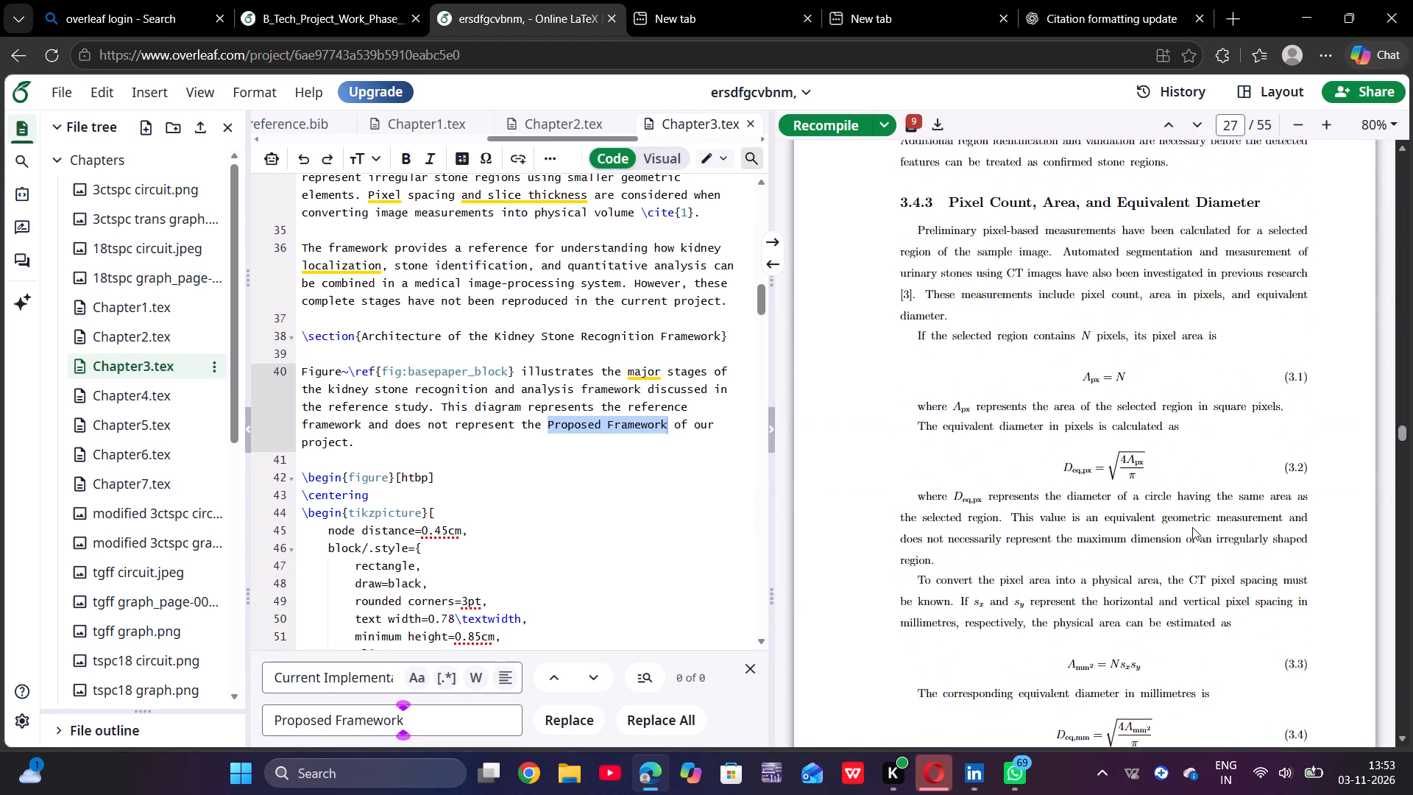
scroll(1192, 527, up, 18)
scroll(1192, 527, down, 3)
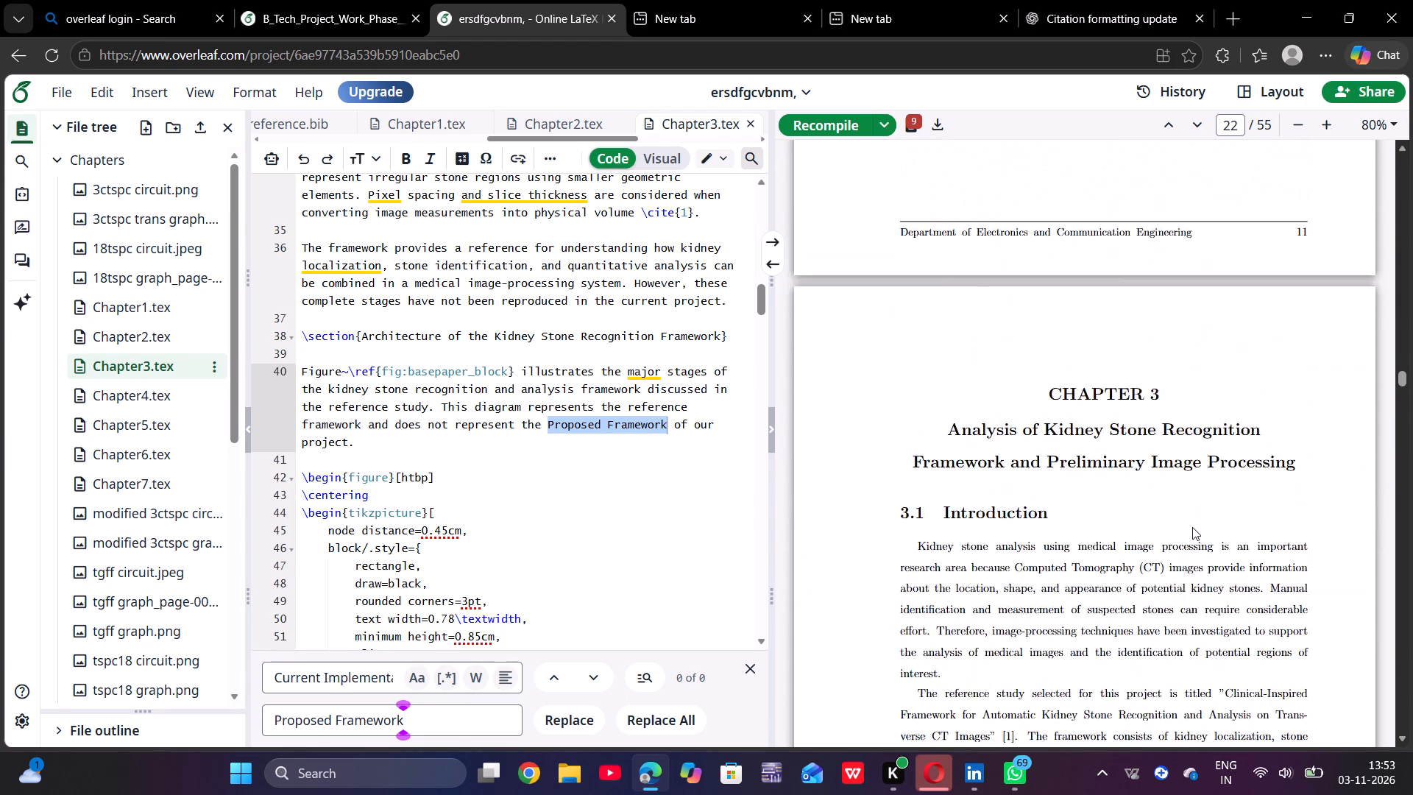
Review the report's title page and certificate in the compiled PDF, and open the source of the certificate's "project titled" sentence.
scroll(1192, 527, up, 2)
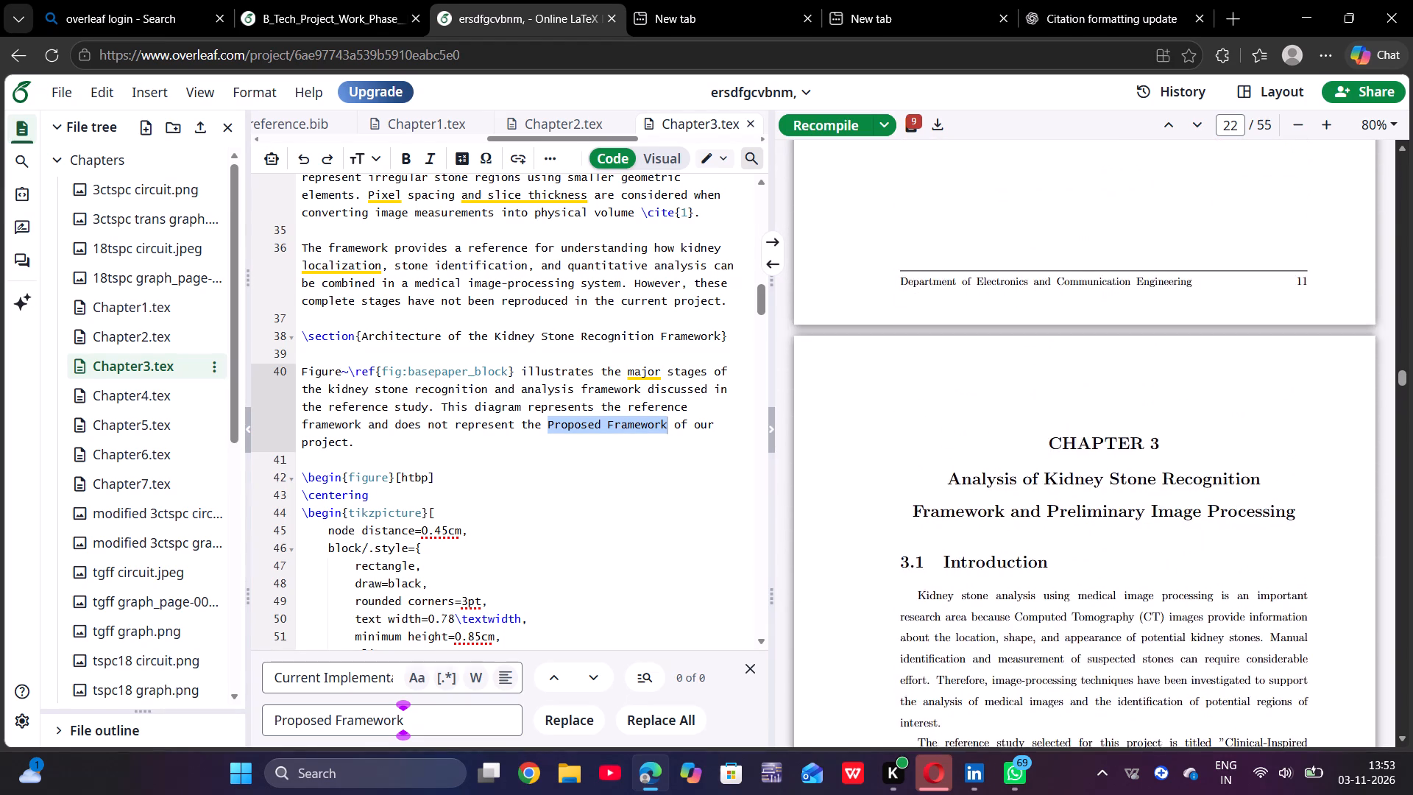
scroll(1192, 527, up, 2)
scroll(1192, 527, up, 20)
scroll(1192, 527, up, 5)
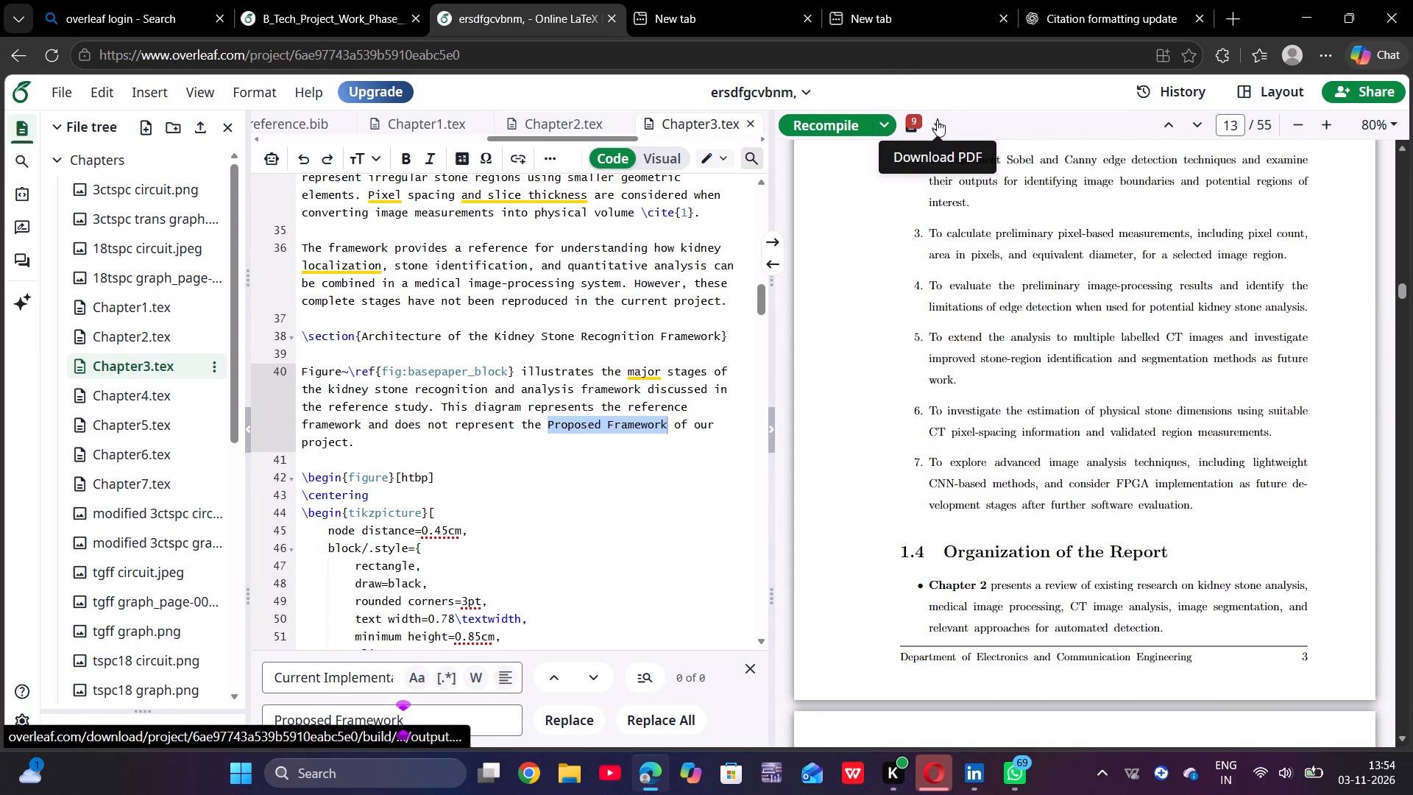
scroll(1149, 661, up, 19)
scroll(1149, 661, up, 9)
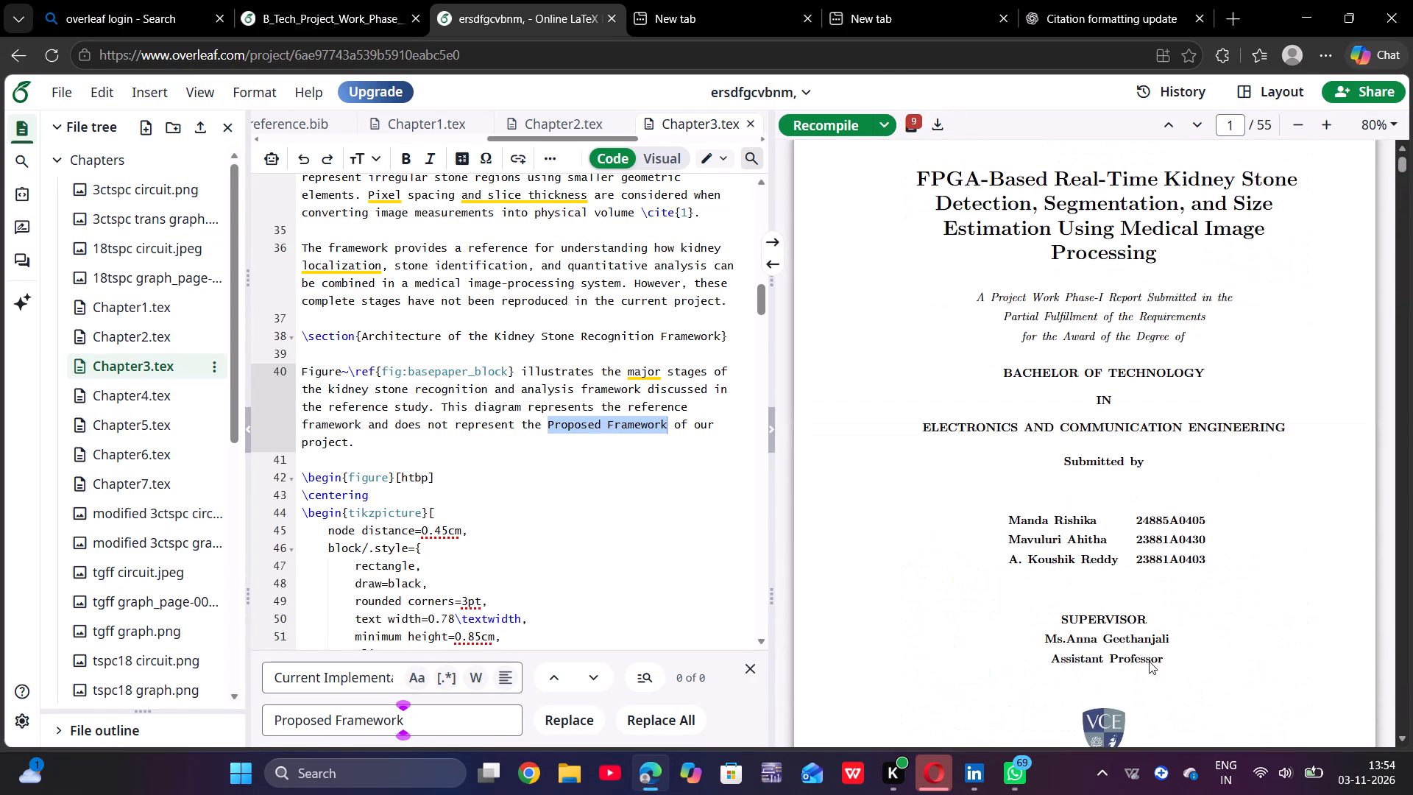
scroll(1149, 661, down, 1)
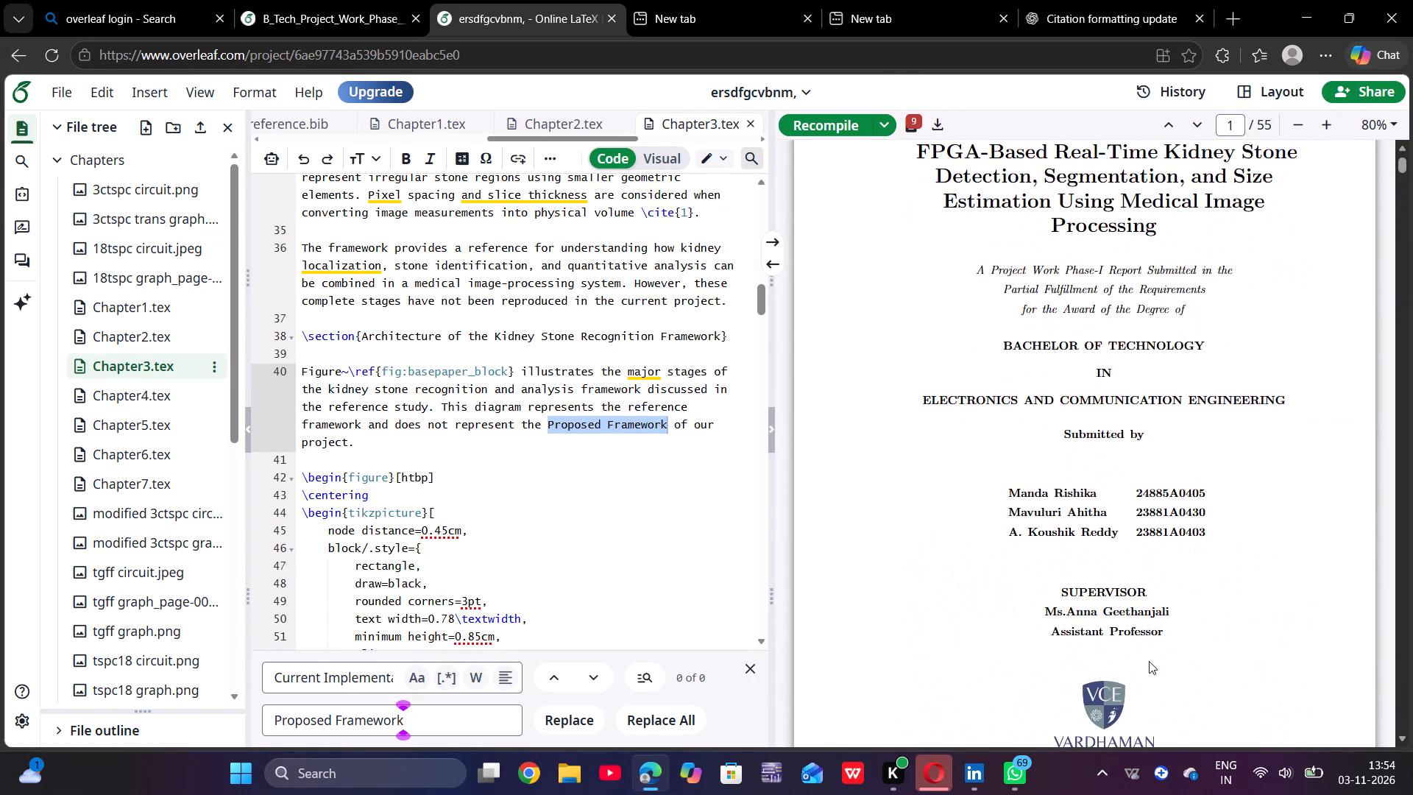
scroll(1149, 661, down, 2)
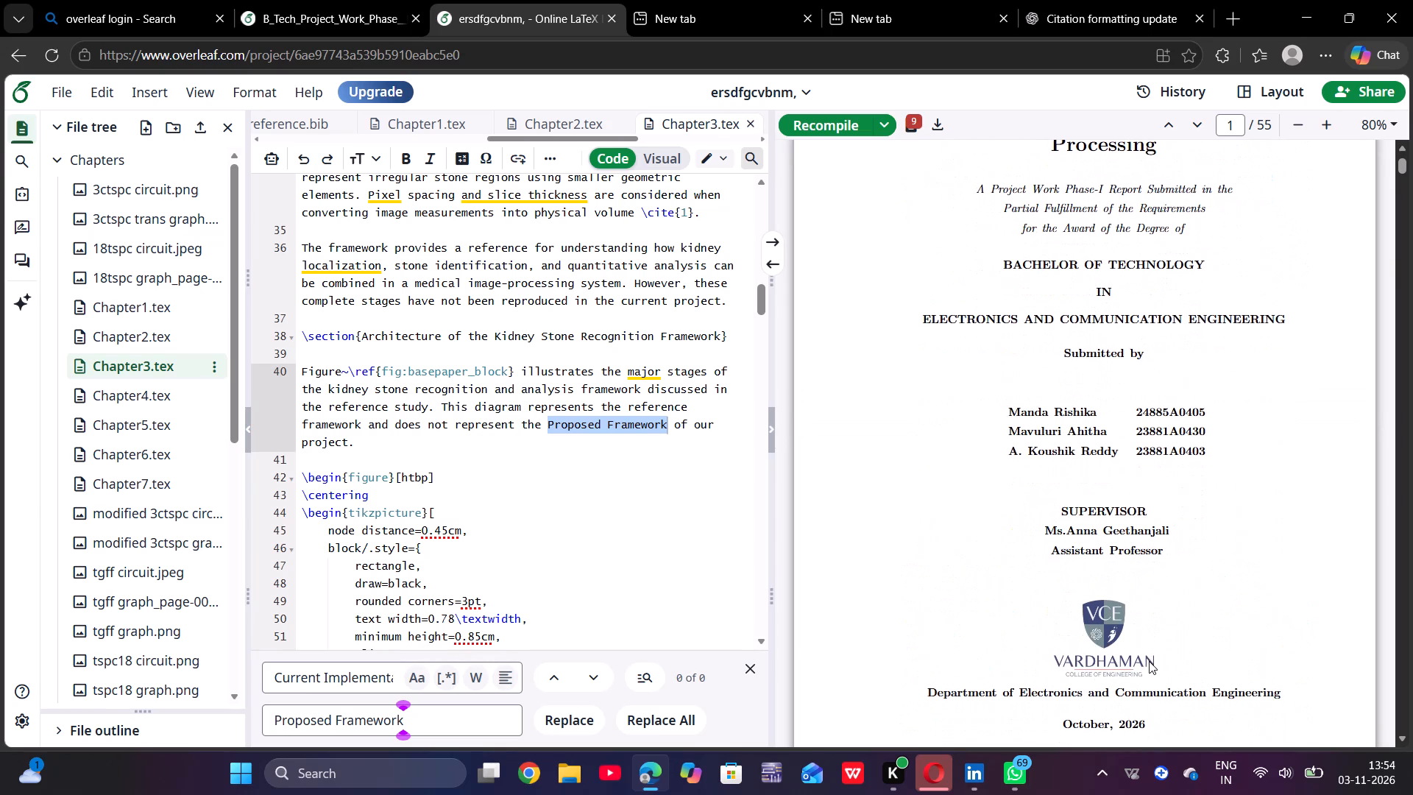
scroll(1149, 661, down, 3)
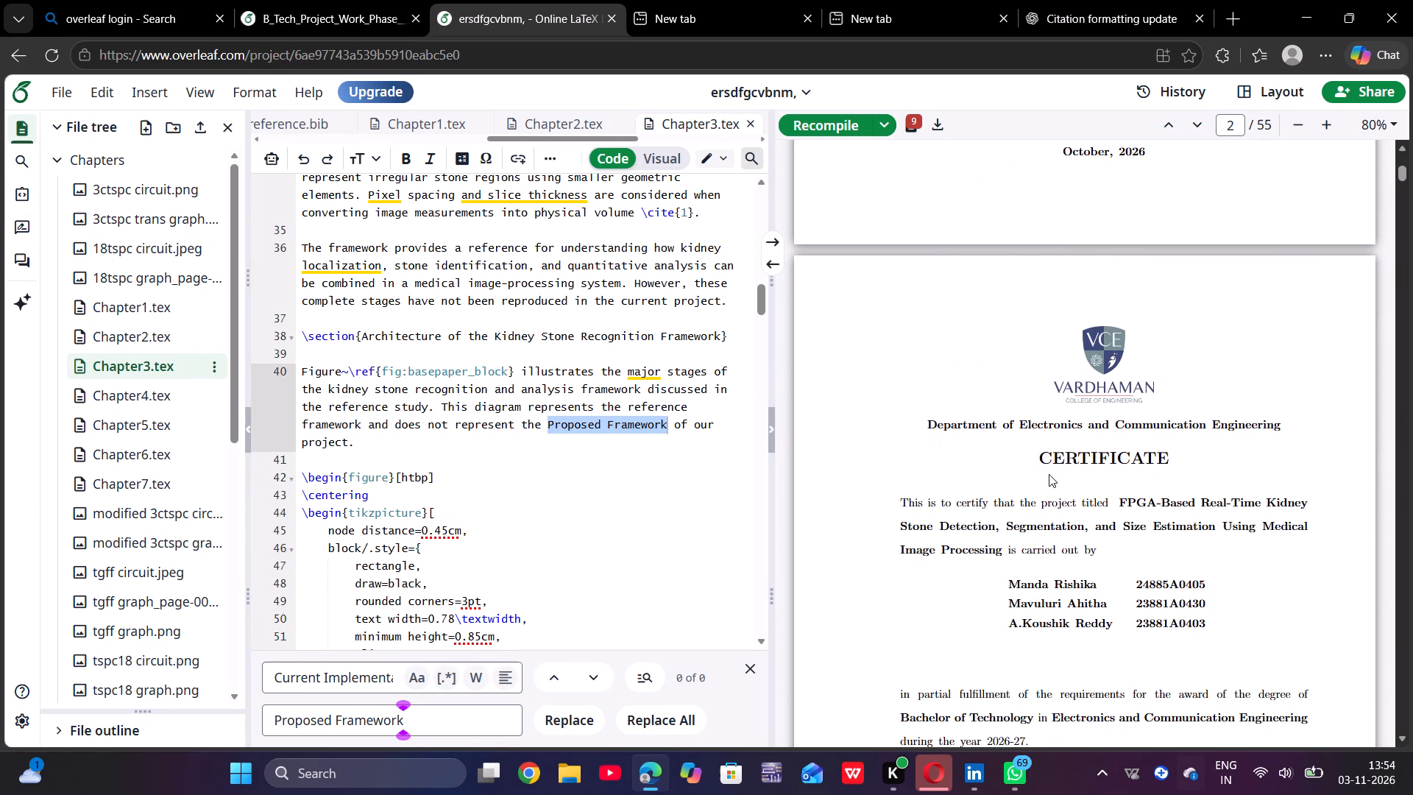
double_click(1042, 501)
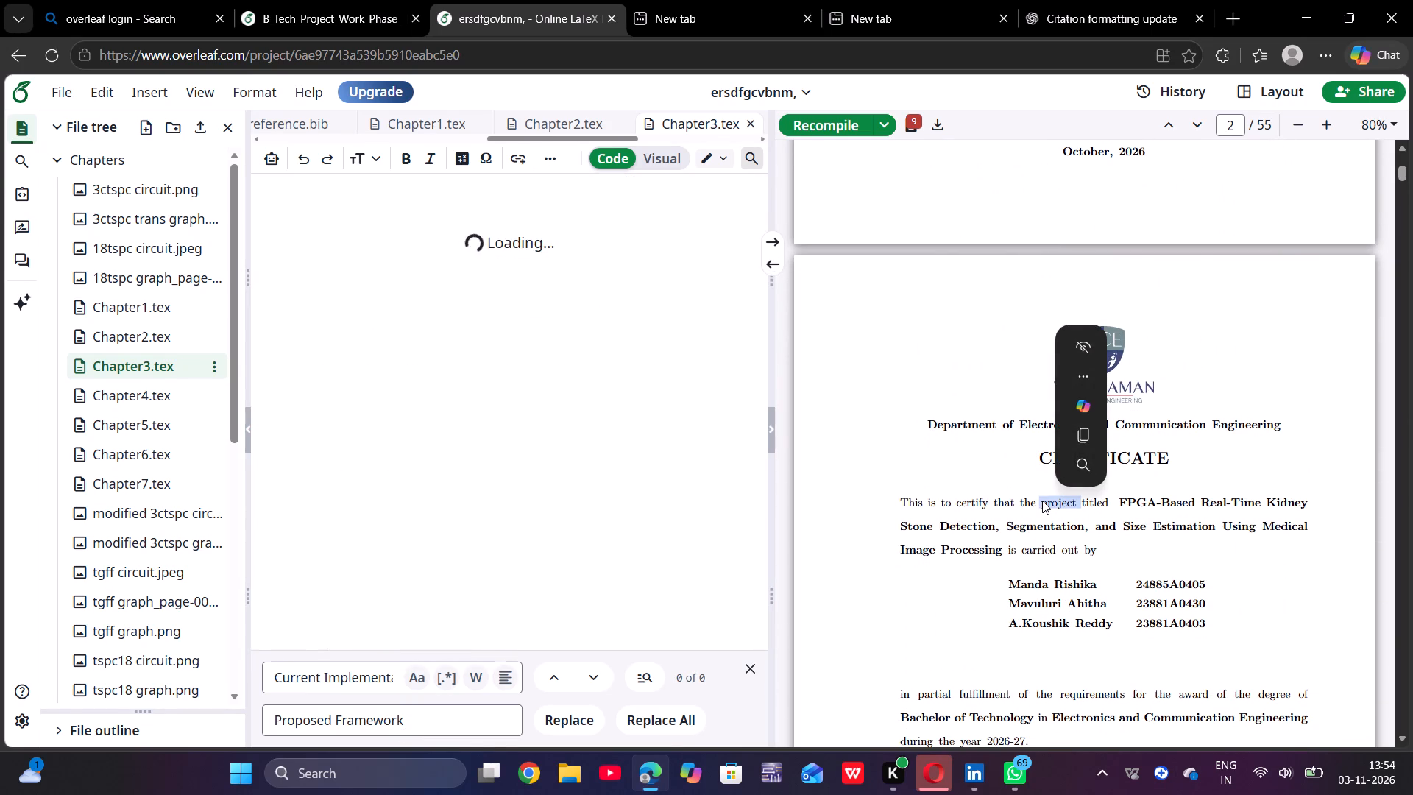
Switch to the B_Tech_Project_Work_Phase__I_Report_Latex_Template project and examine its certificate page, from the heading to the signature block, for comparison.
click(344, 8)
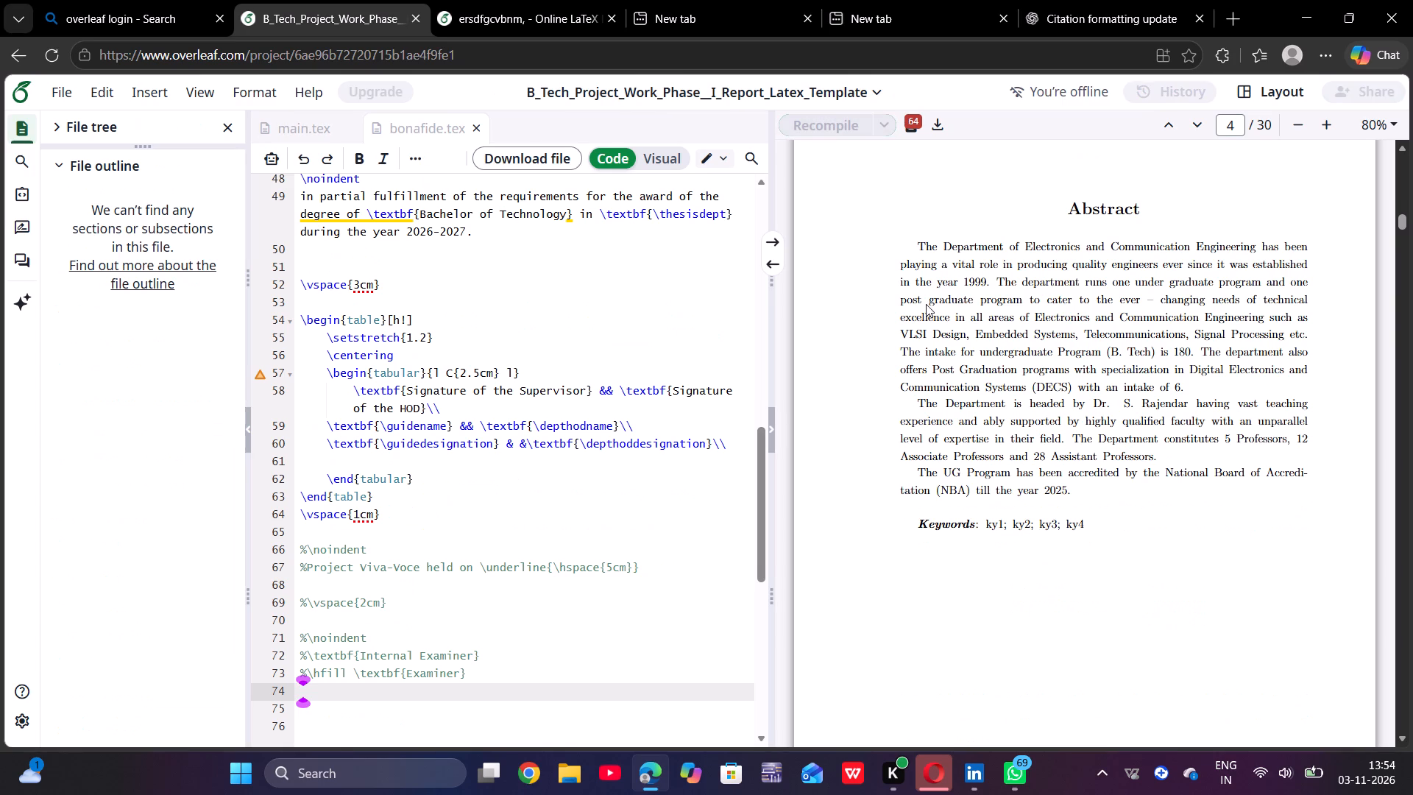
scroll(926, 304, up, 10)
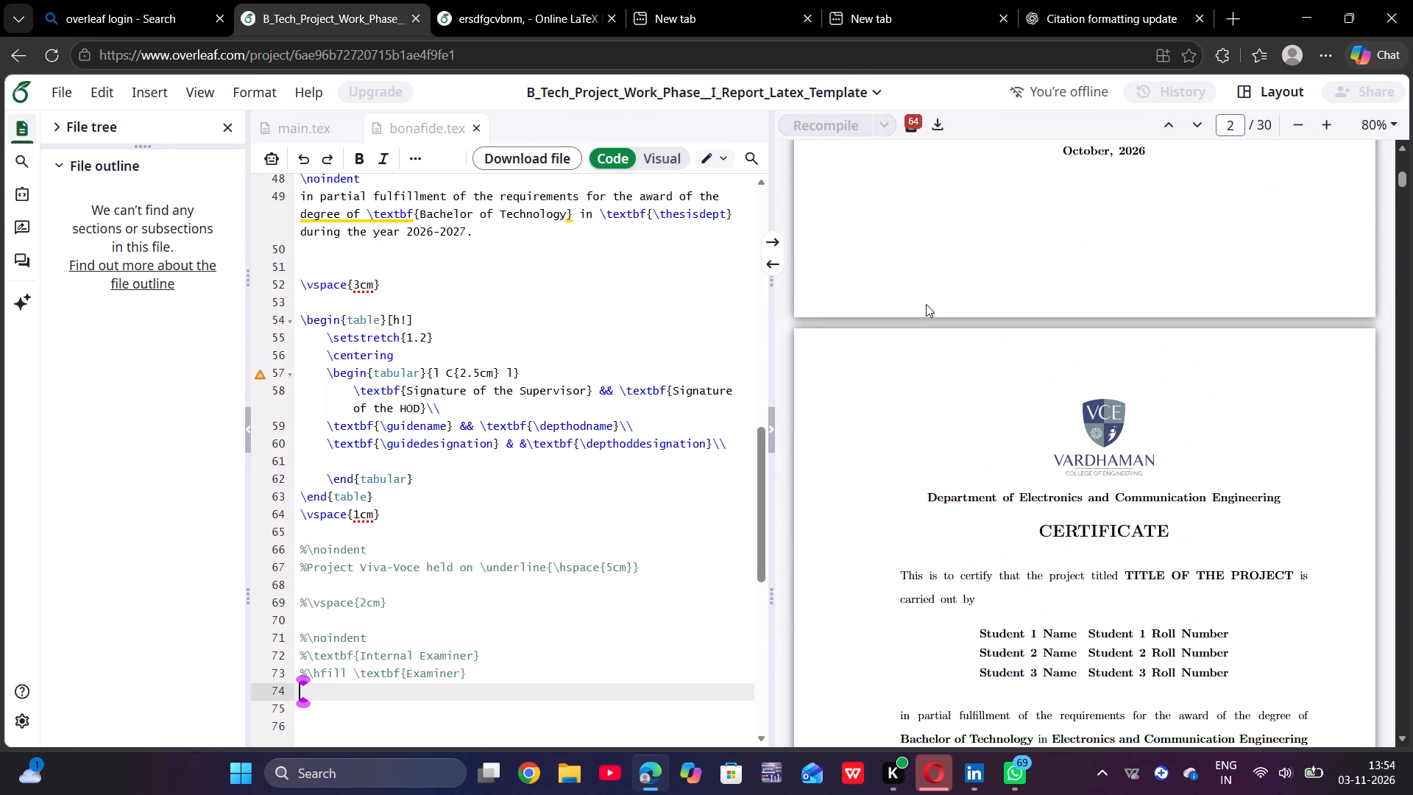
scroll(926, 304, down, 2)
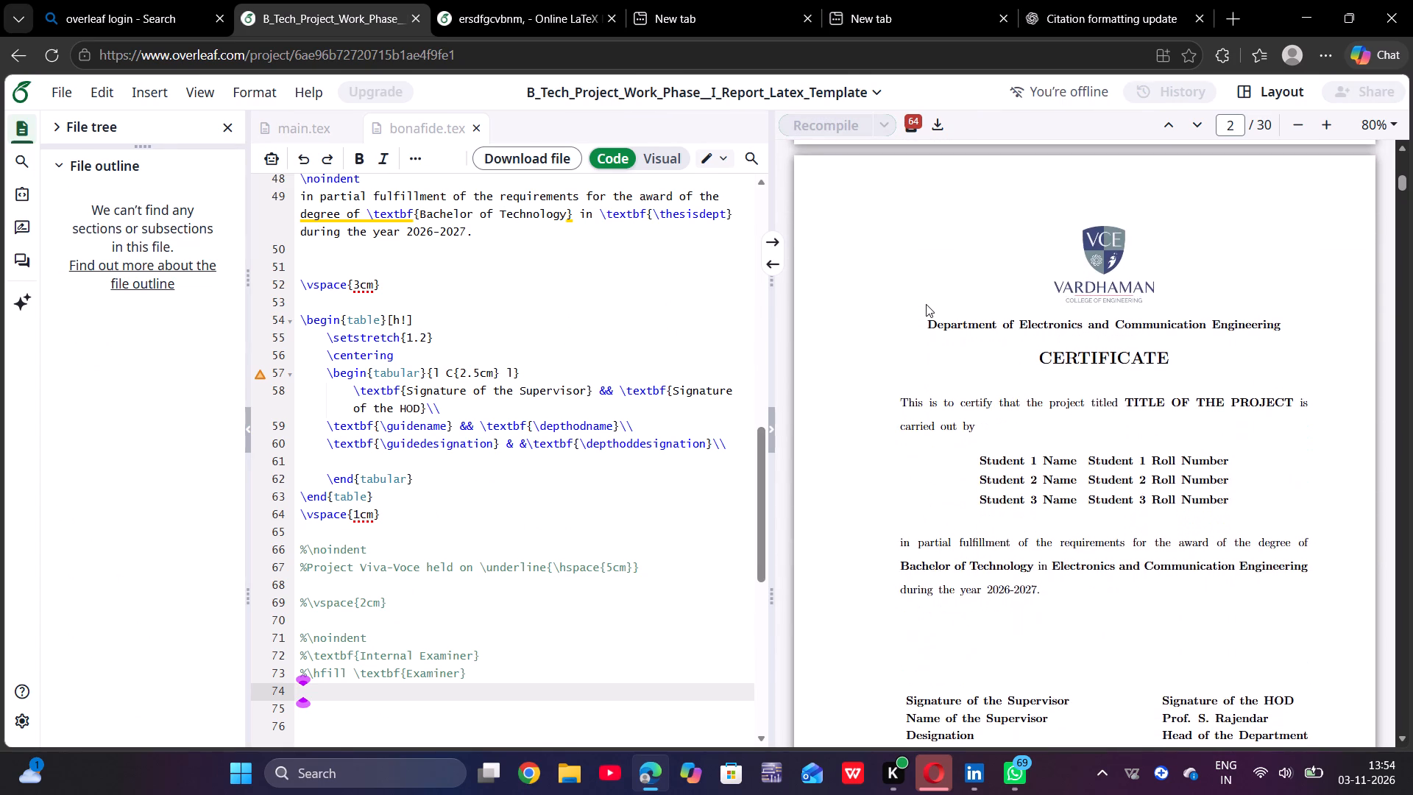
scroll(926, 304, down, 2)
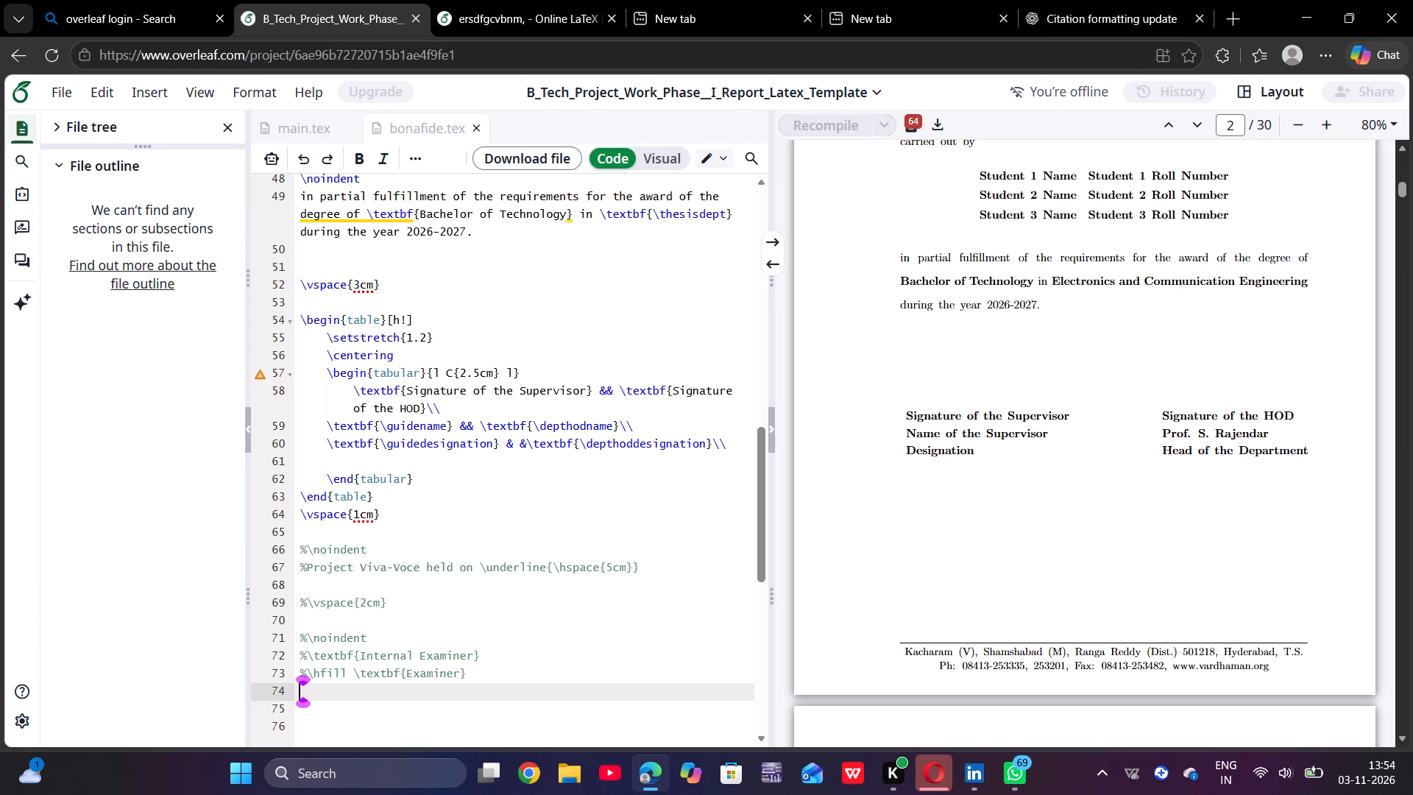
Switch to the ChatGPT conversation "Citation formatting update".
click(1078, 10)
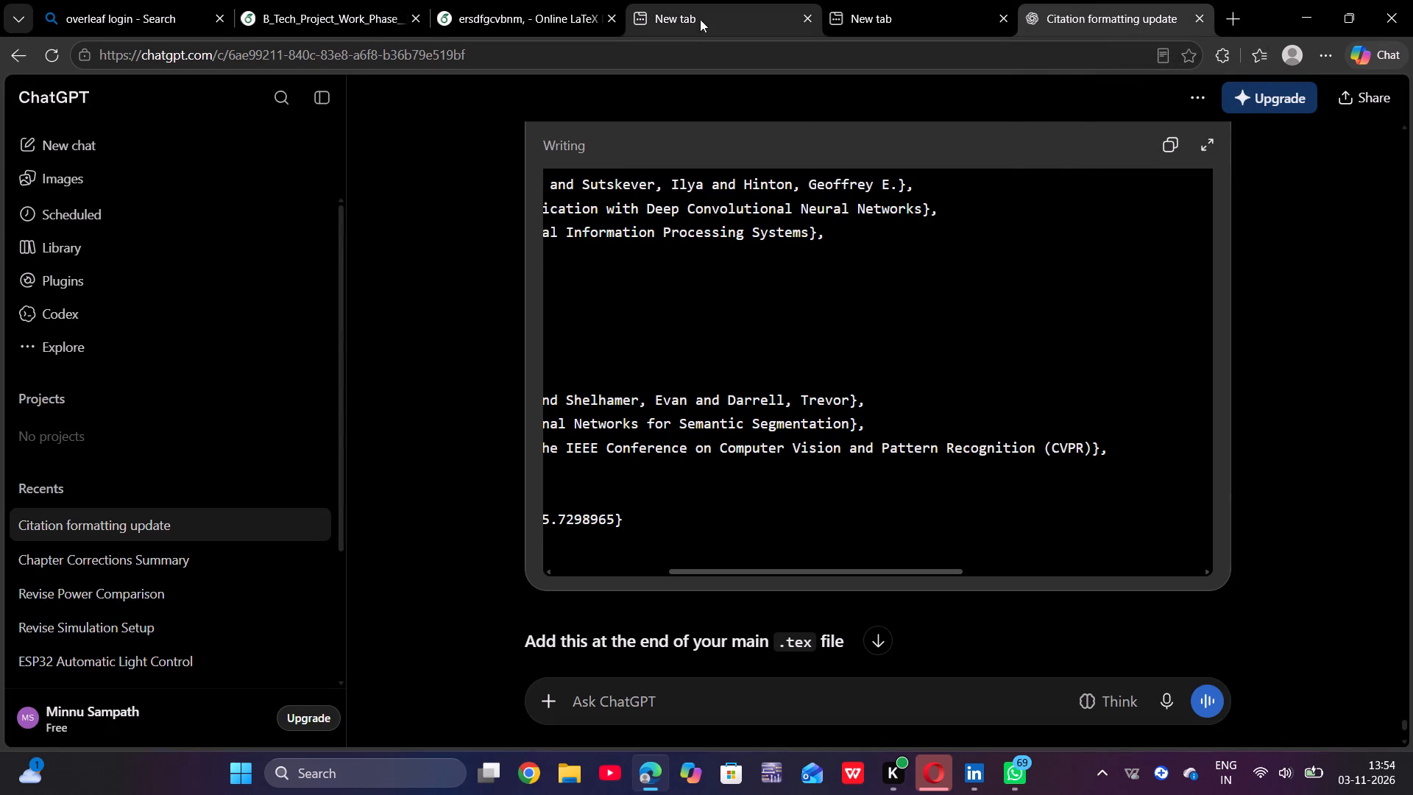
Switch back to the ersdfgcvbnm, project and set the certificate's year in bonafide.tex to 2026-2027.
click(687, 5)
click(534, 2)
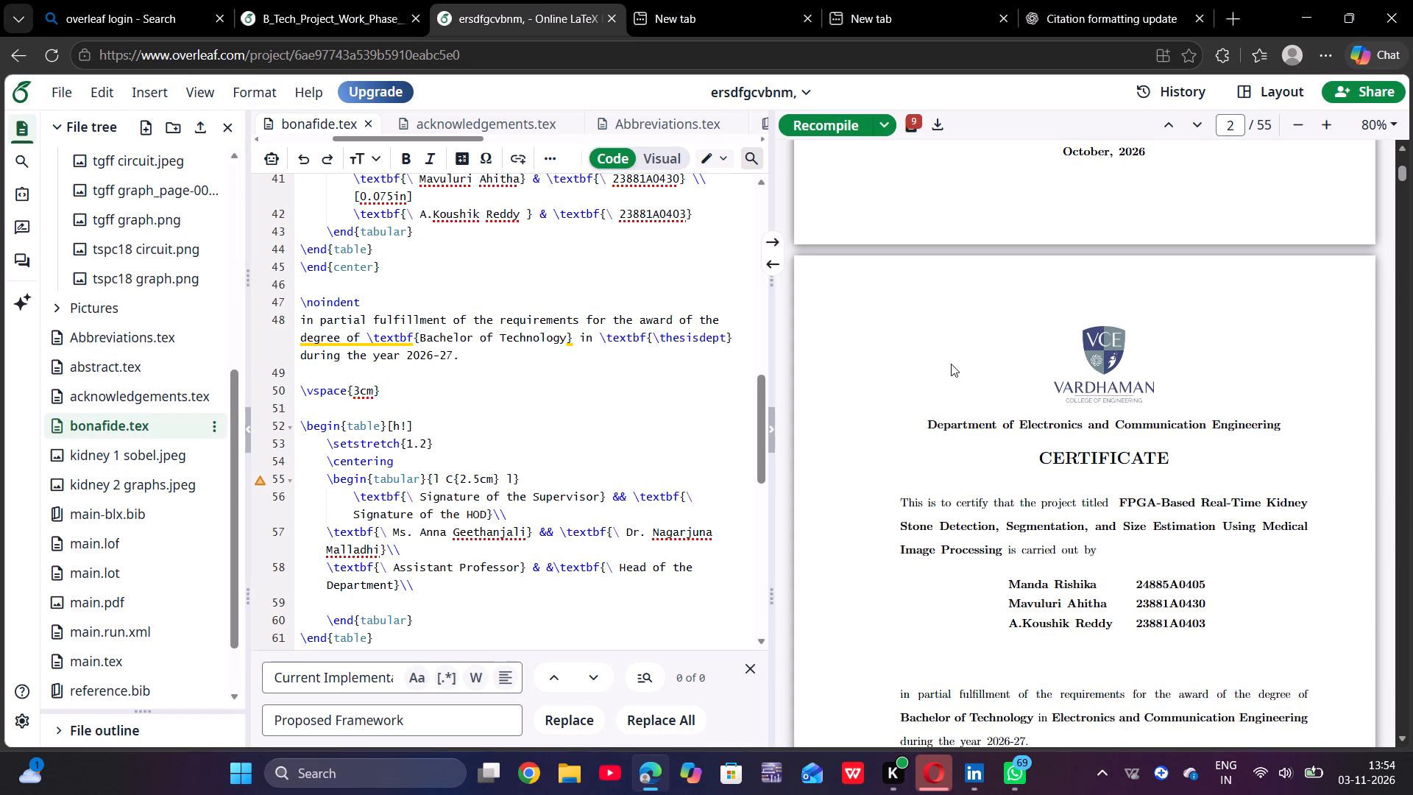
scroll(951, 364, down, 2)
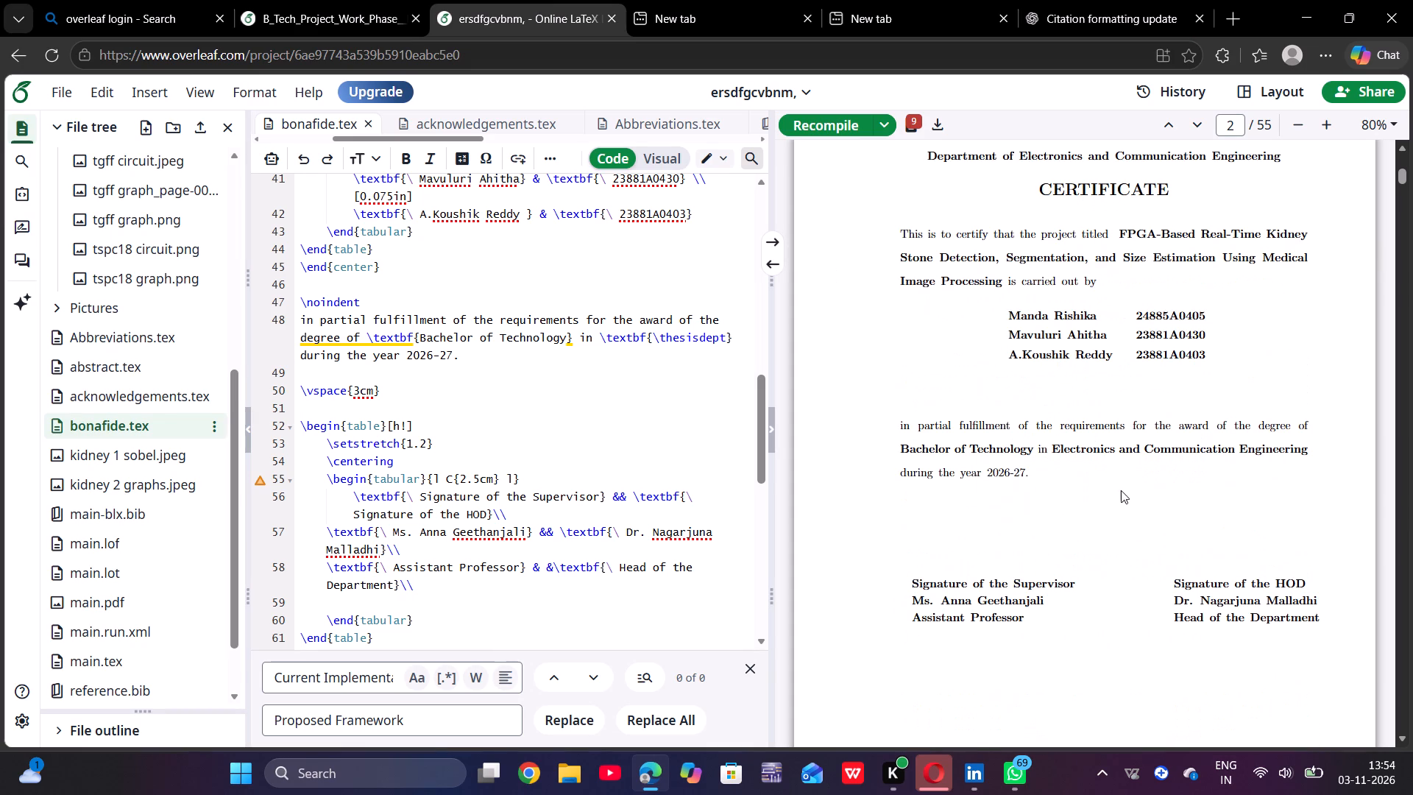
double_click(1018, 472)
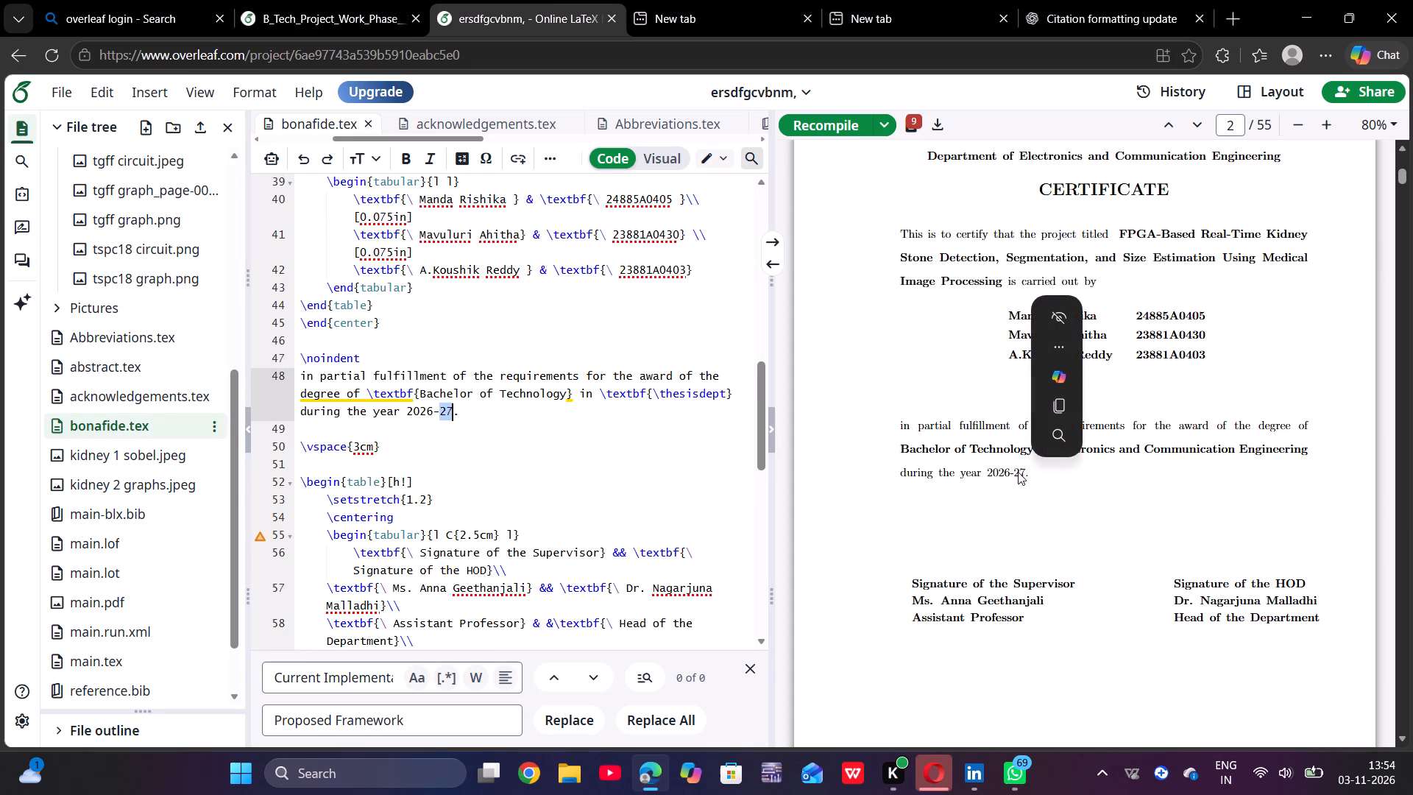
key(Left)
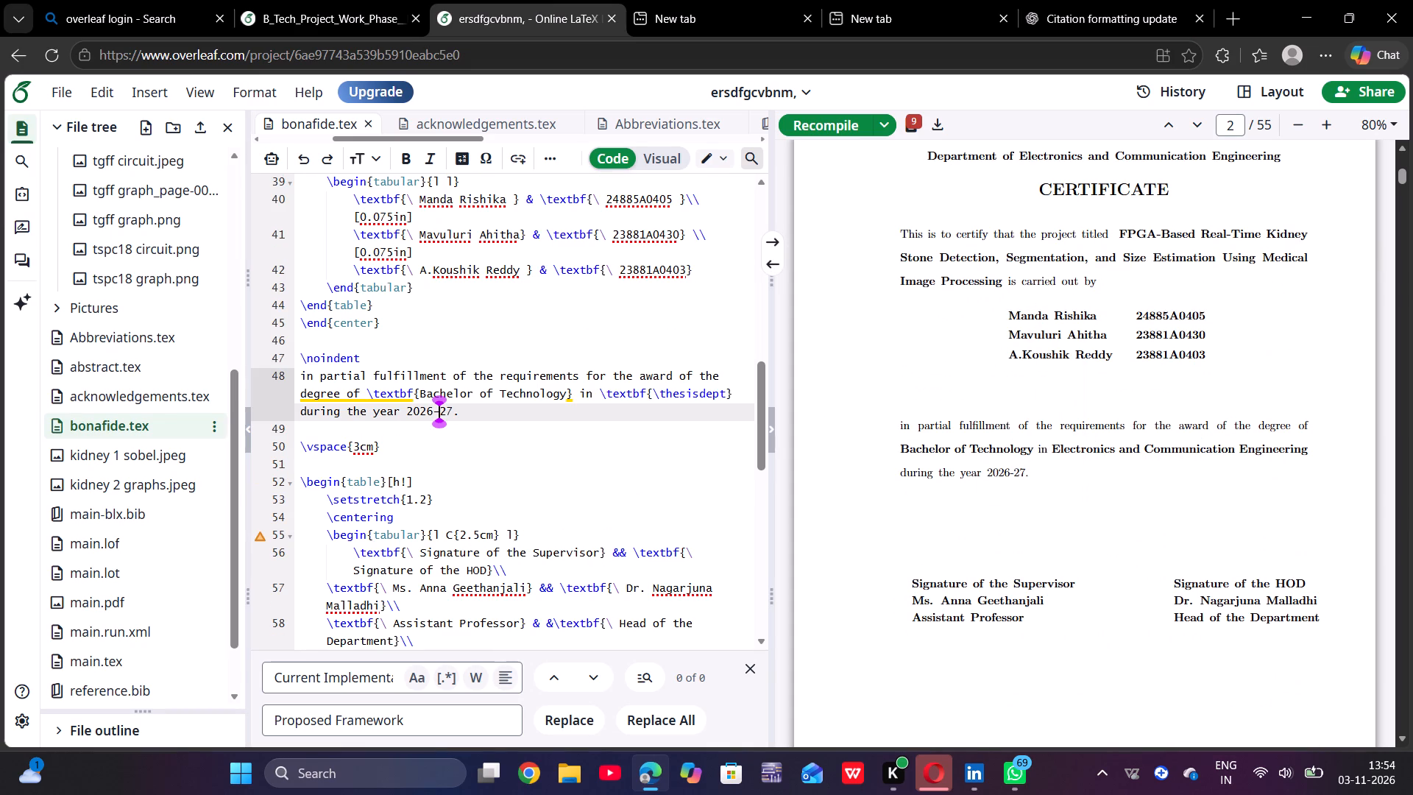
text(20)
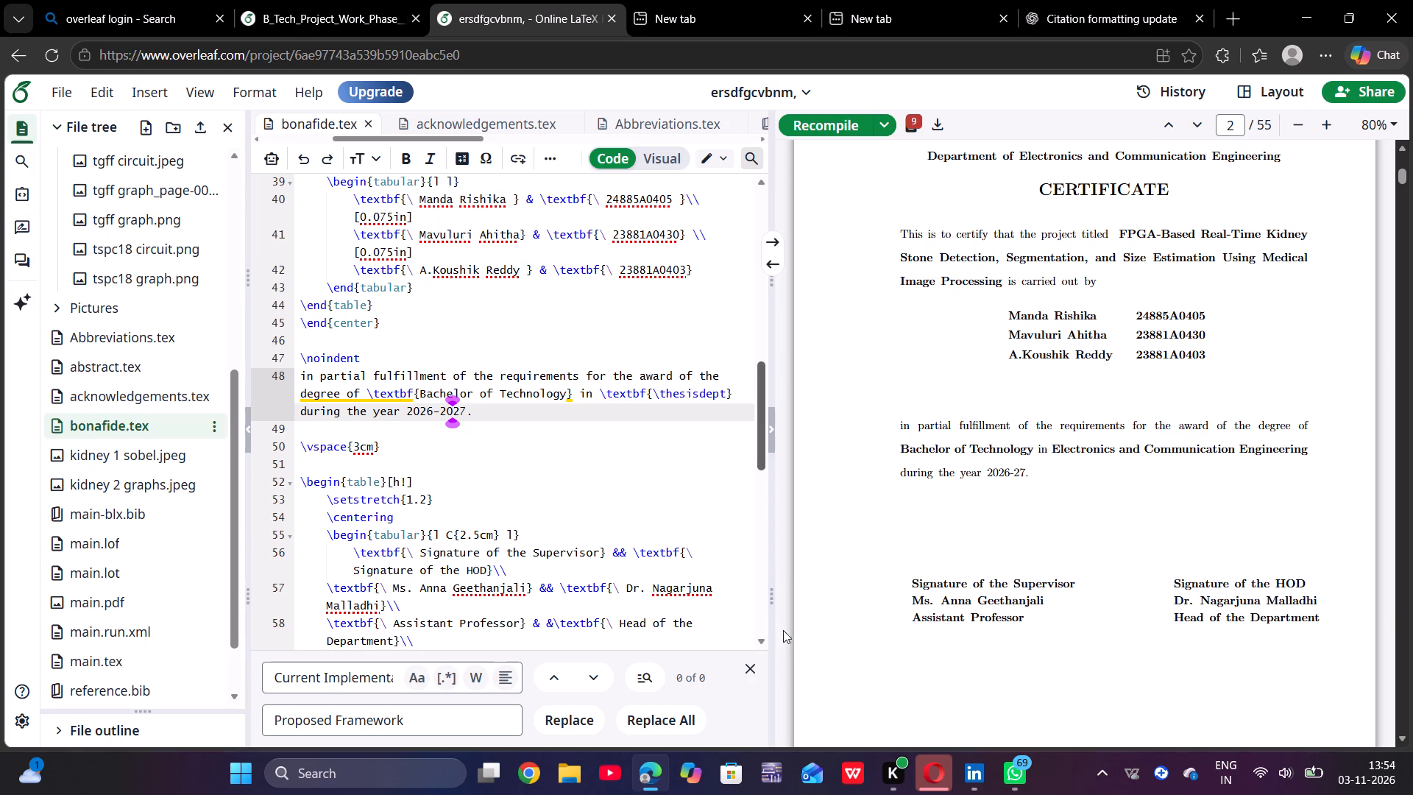
Examine the Acknowledgements, Abstract and Table of Contents pages in the compiled PDF.
scroll(783, 637, down, 1)
scroll(955, 535, down, 4)
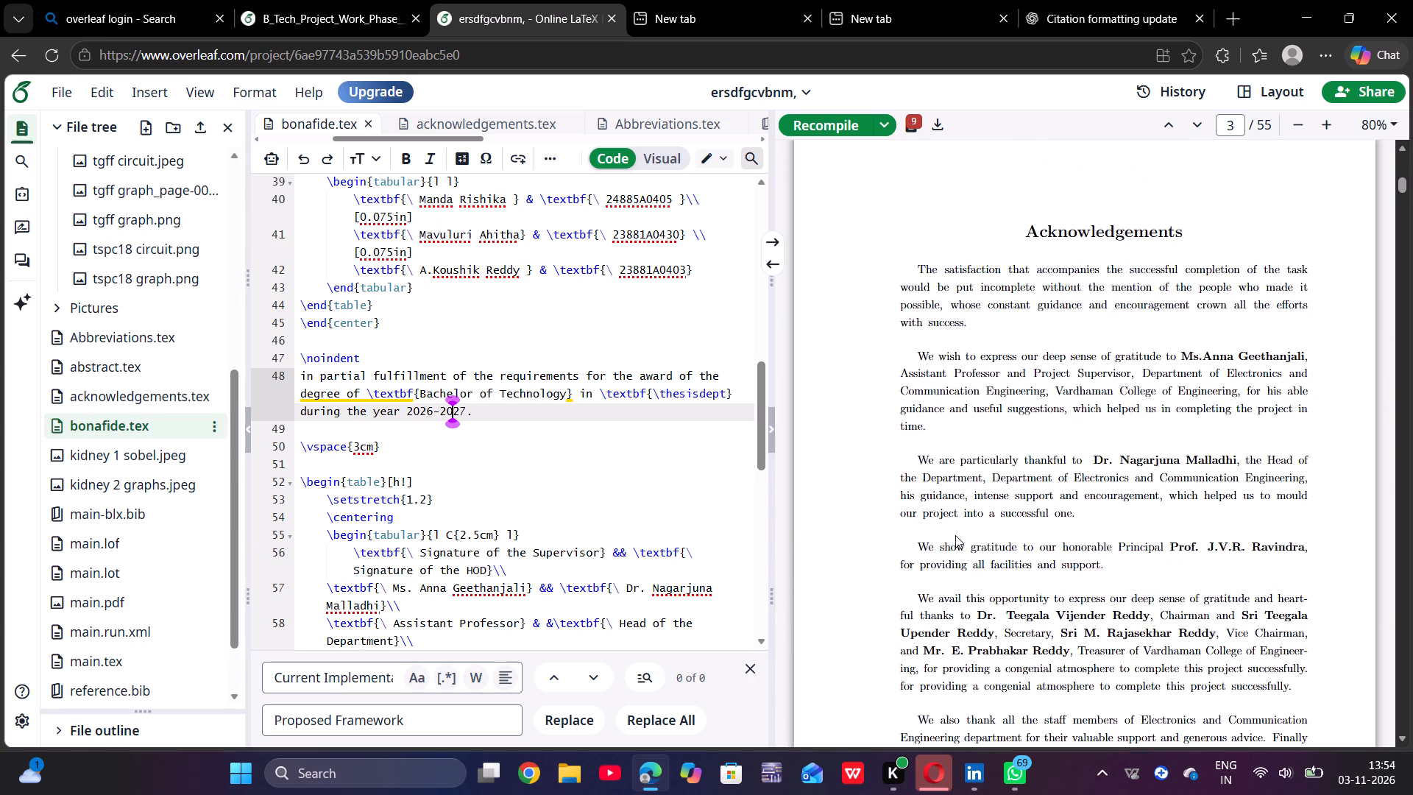
scroll(955, 535, down, 2)
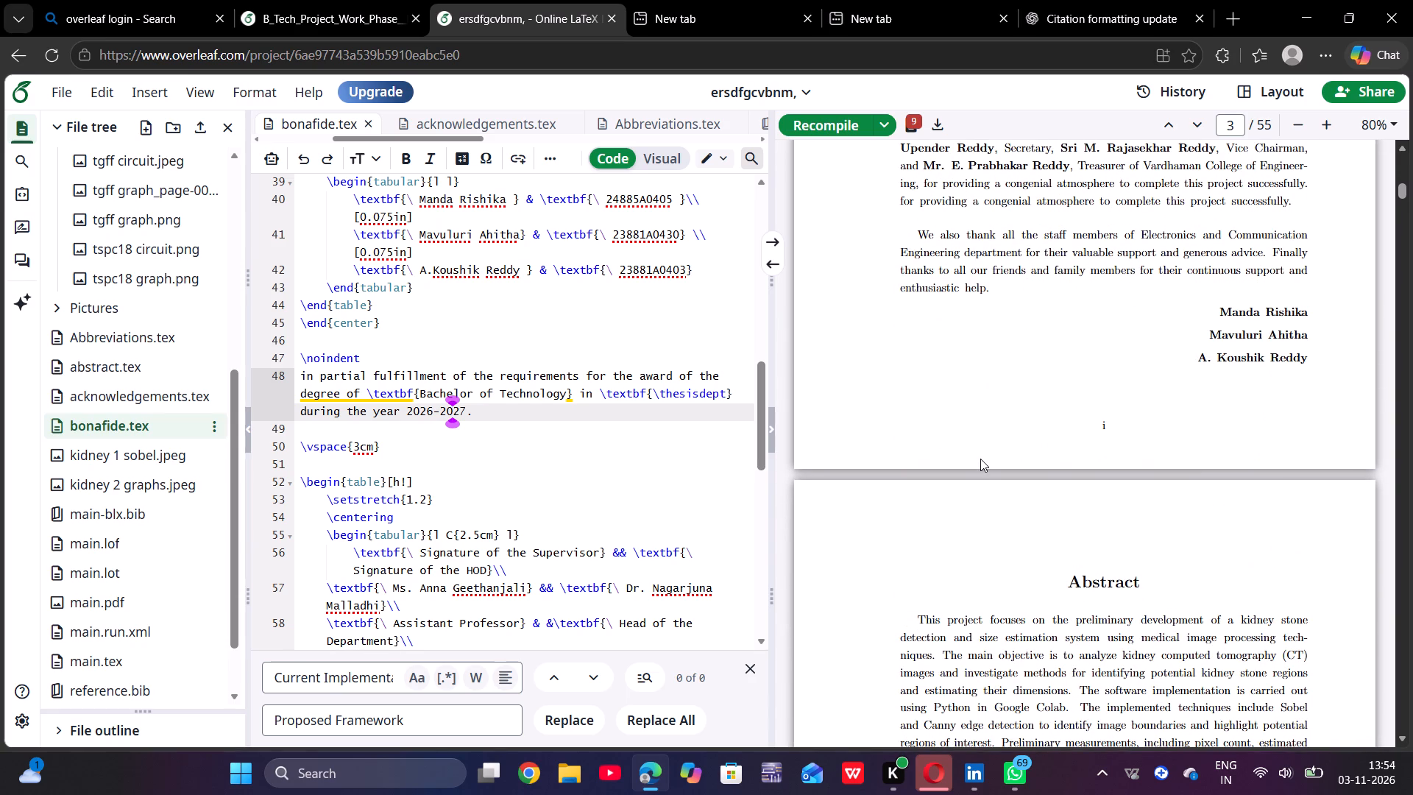
scroll(980, 459, down, 4)
scroll(980, 459, up, 1)
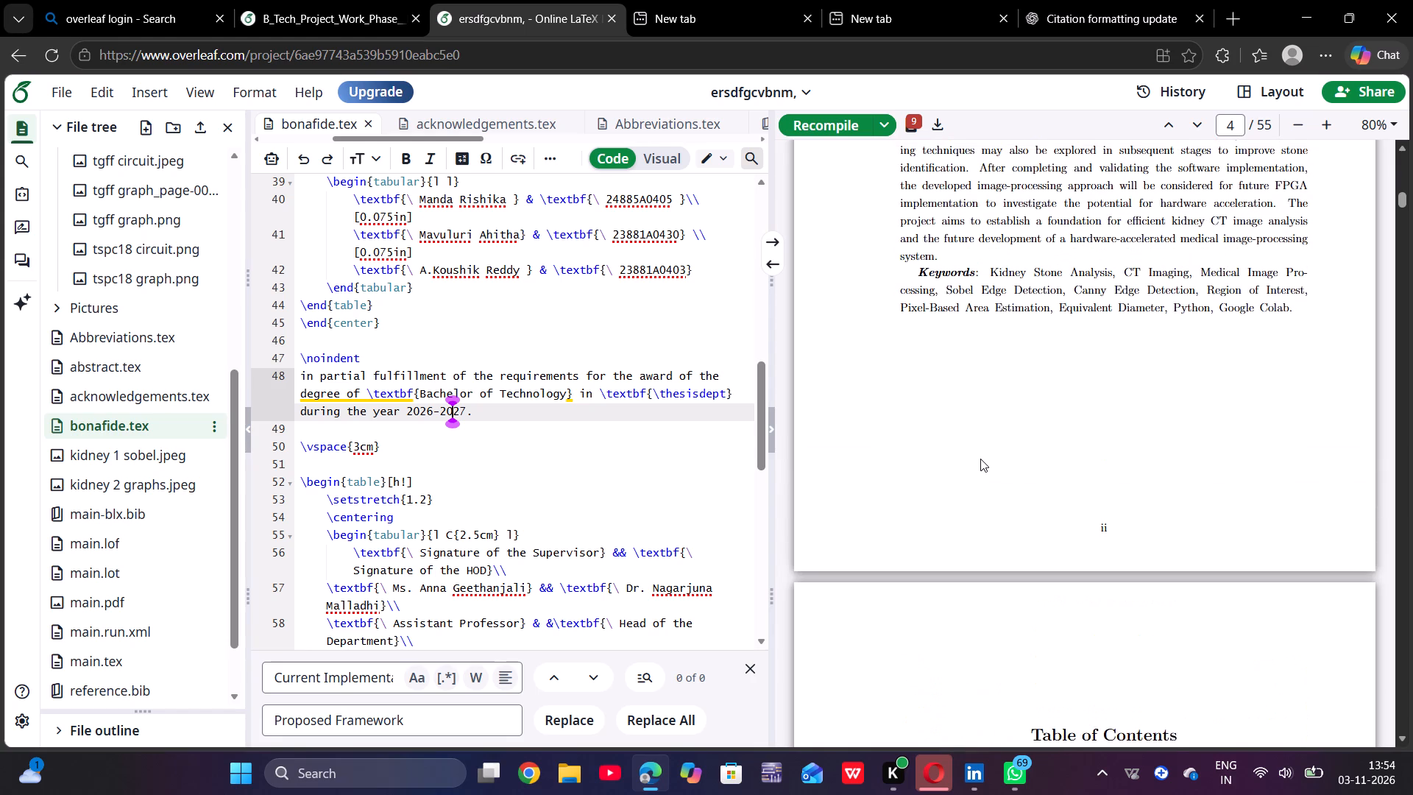
scroll(980, 459, up, 2)
scroll(980, 459, down, 7)
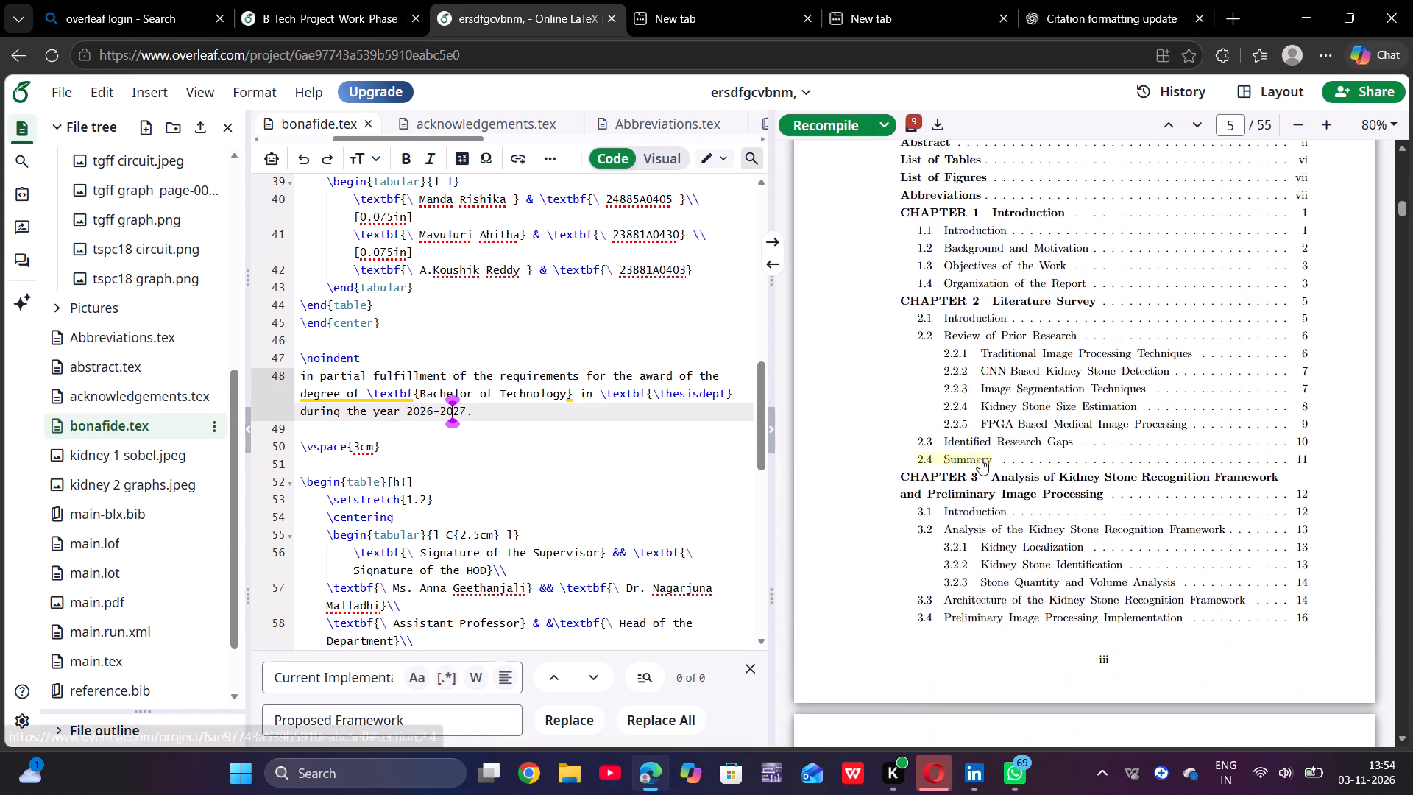
scroll(980, 459, down, 2)
scroll(980, 459, up, 6)
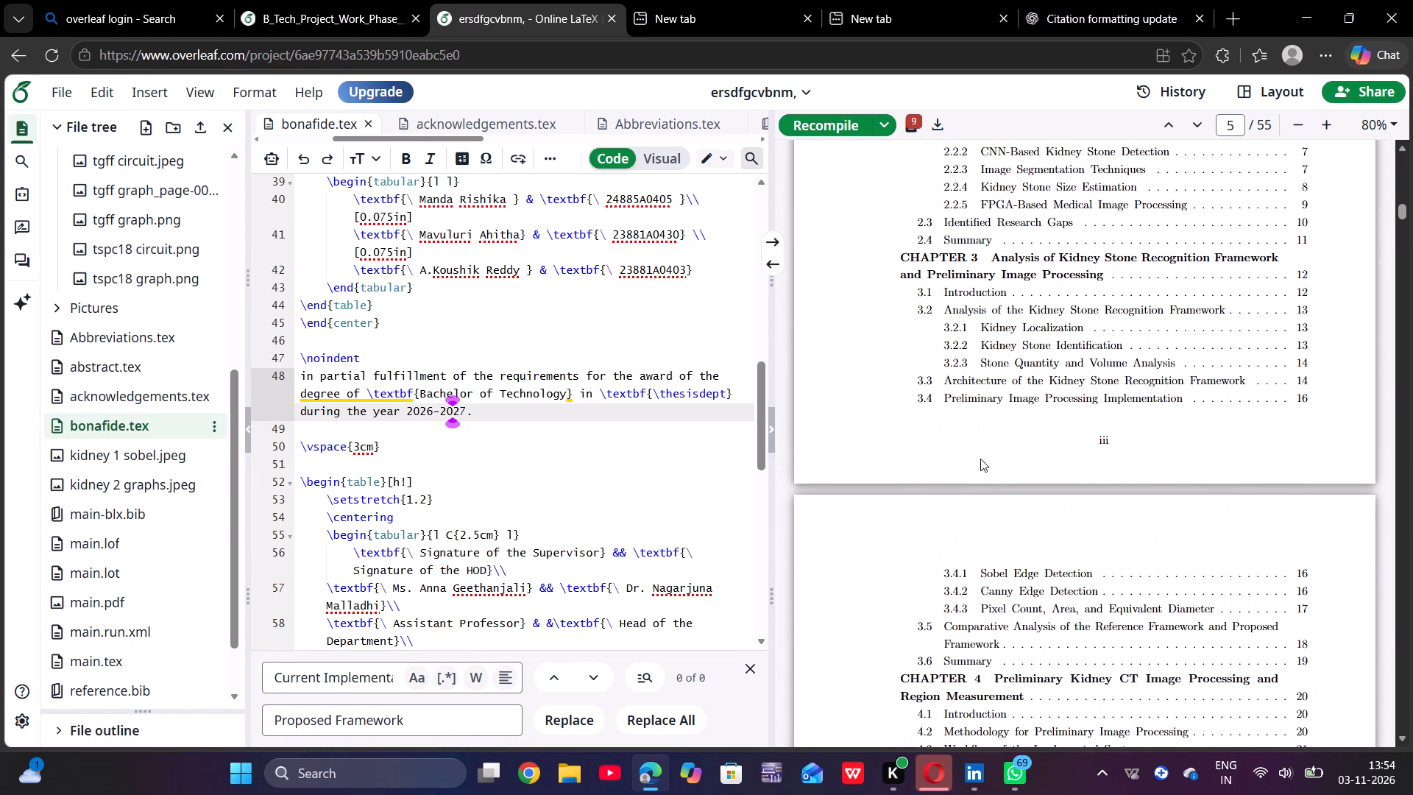
Recompile the report and download the resulting PDF.
click(849, 129)
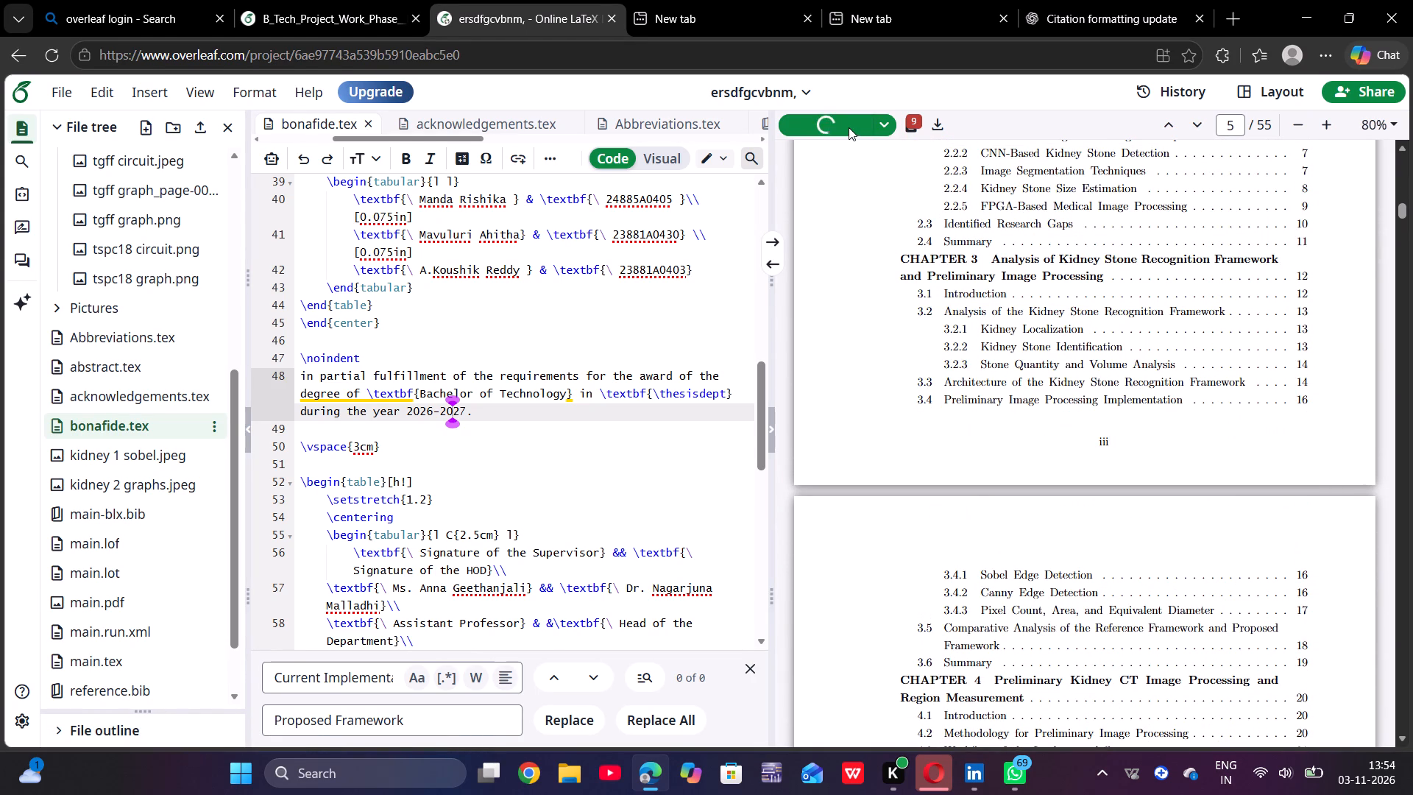
click(931, 123)
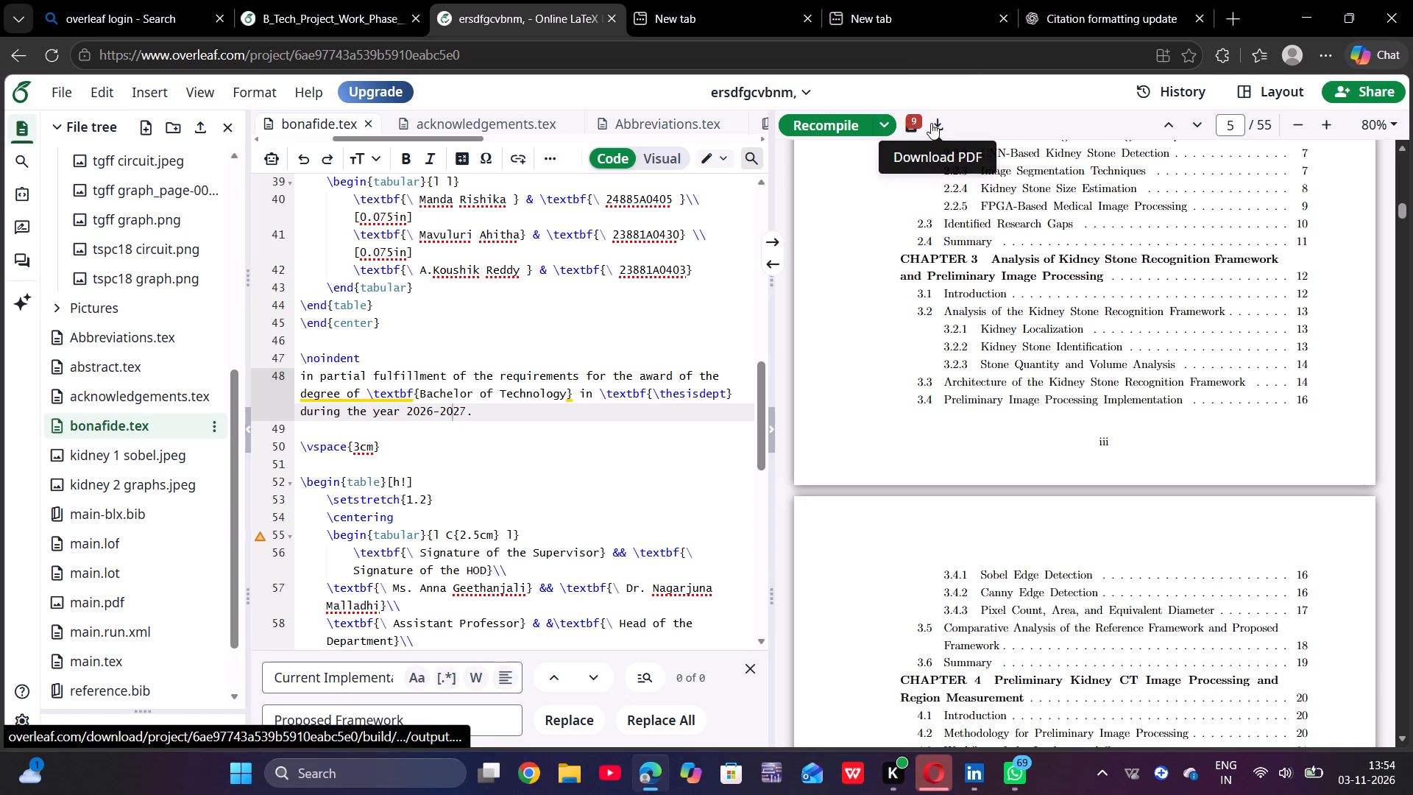
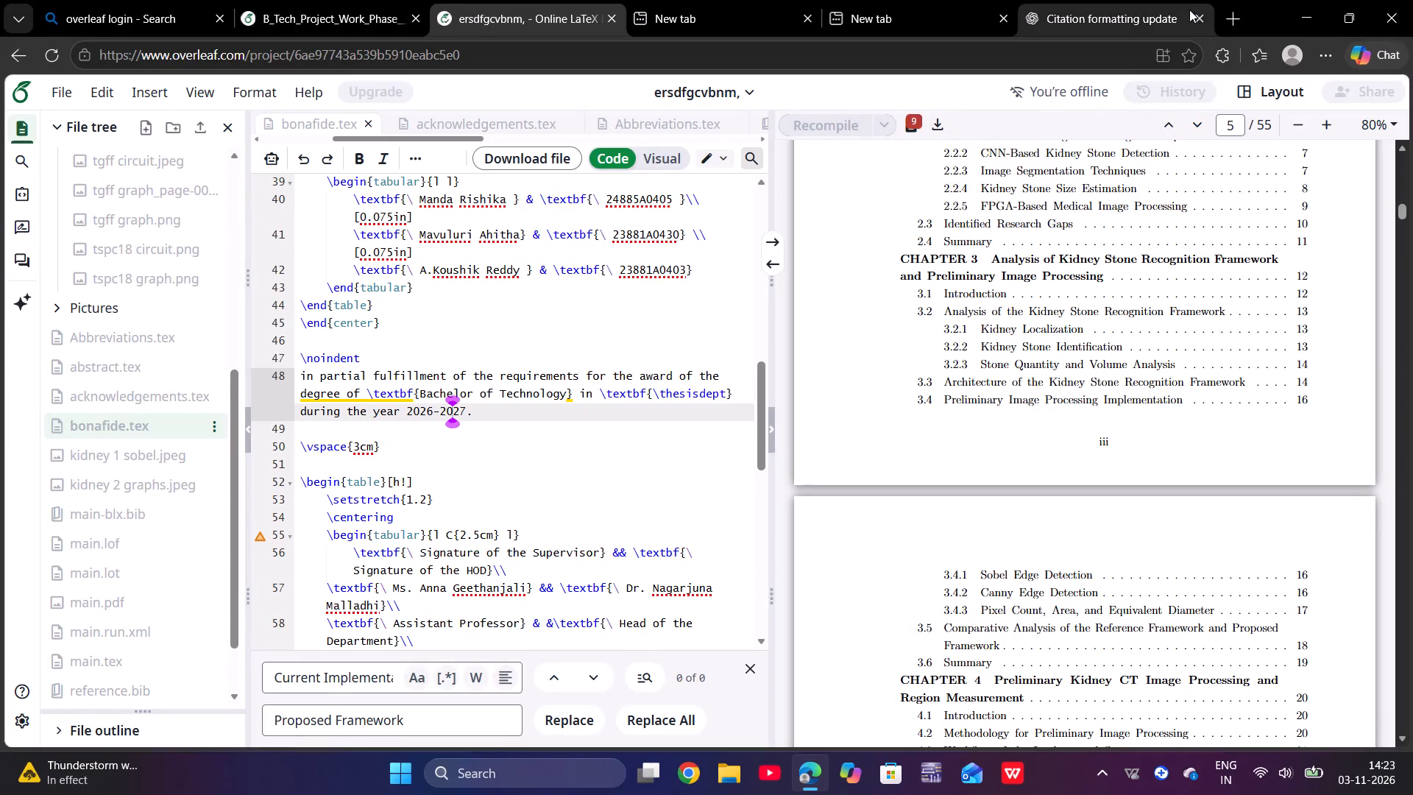
Close the ChatGPT conversation tab, the two blank new tabs and the ersdfgcvbnm project tab.
click(1197, 22)
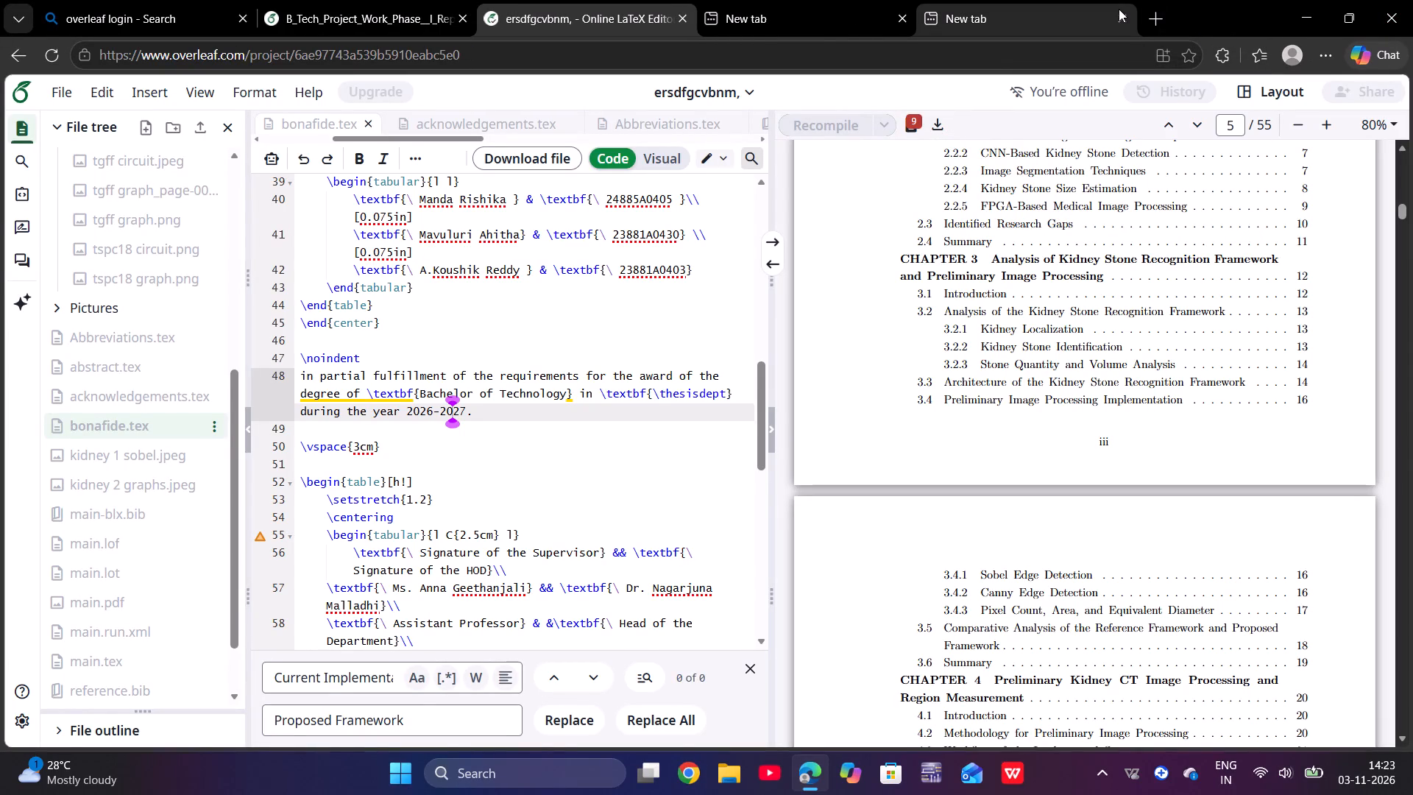
click(1119, 9)
click(1122, 15)
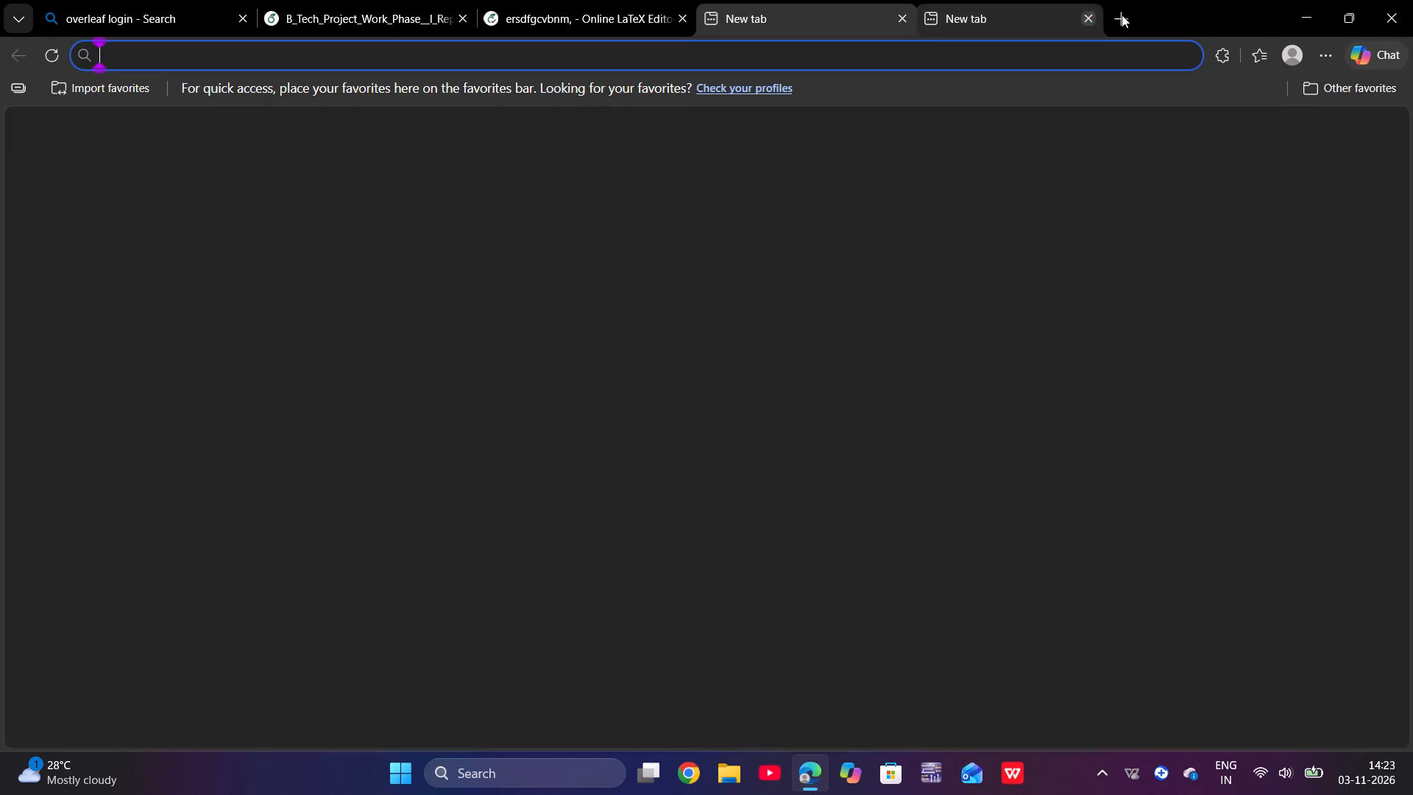
click(904, 15)
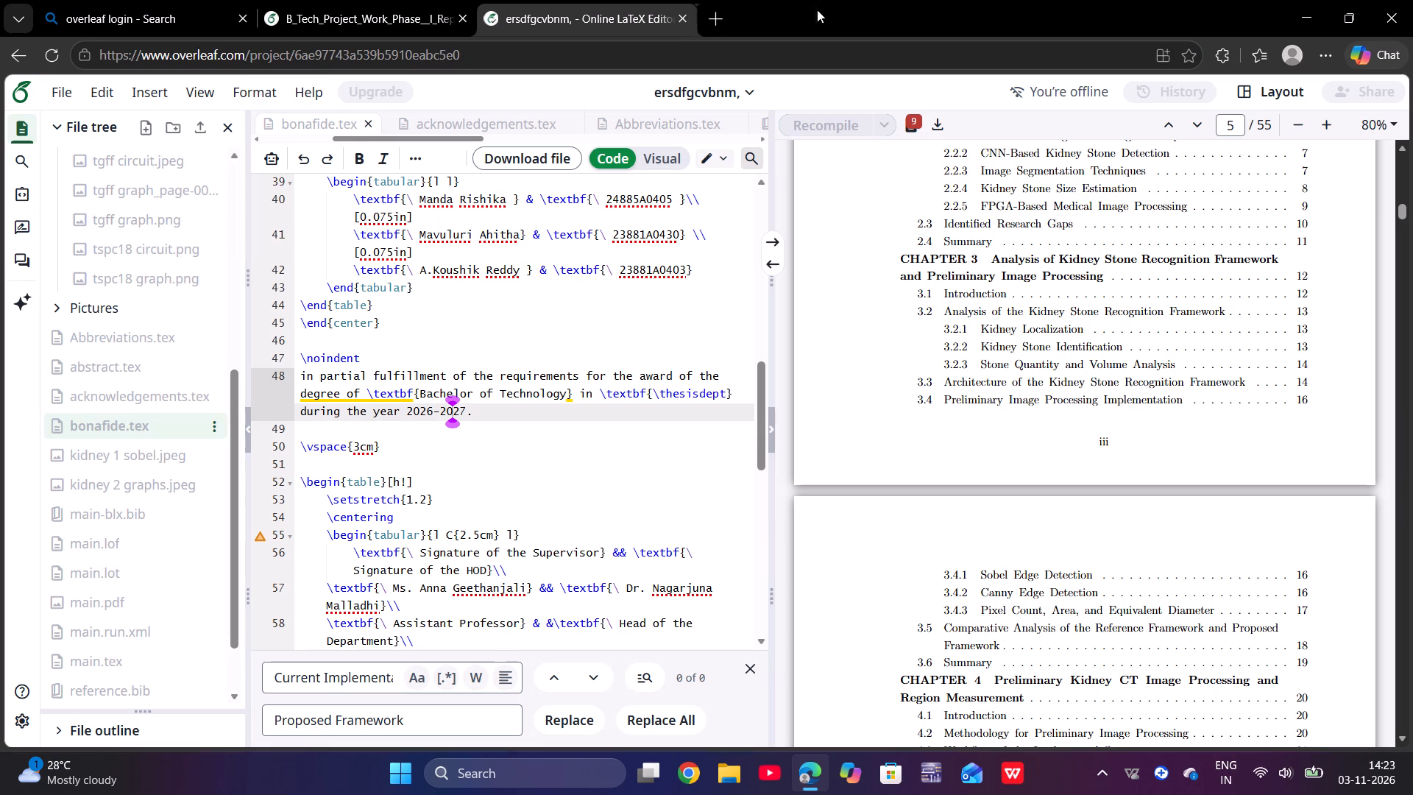
click(676, 16)
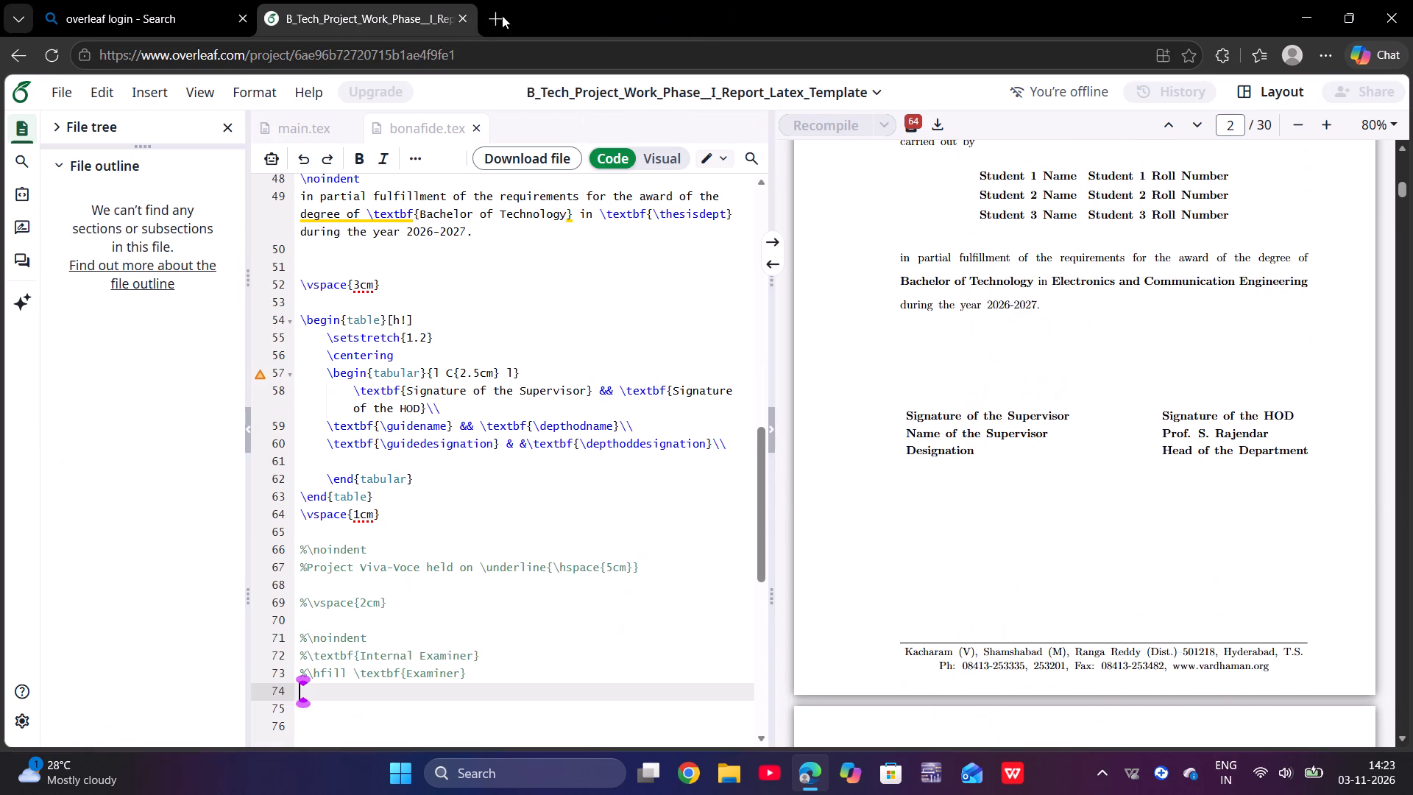